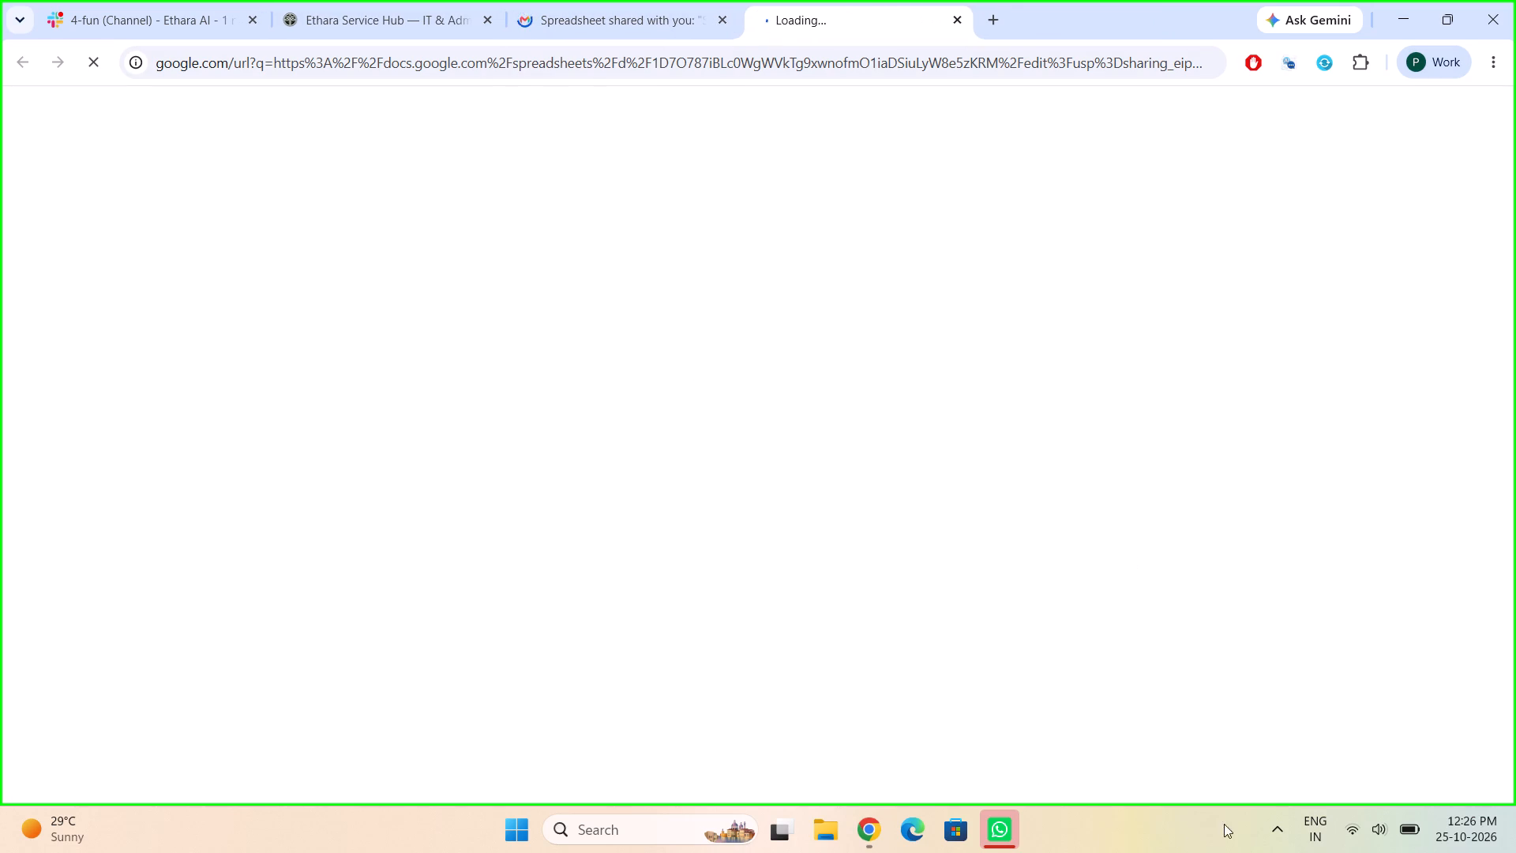
# Check the computer's network connection in the system quick settings while the spreadsheet loads.
pyautogui.click(1350, 830)
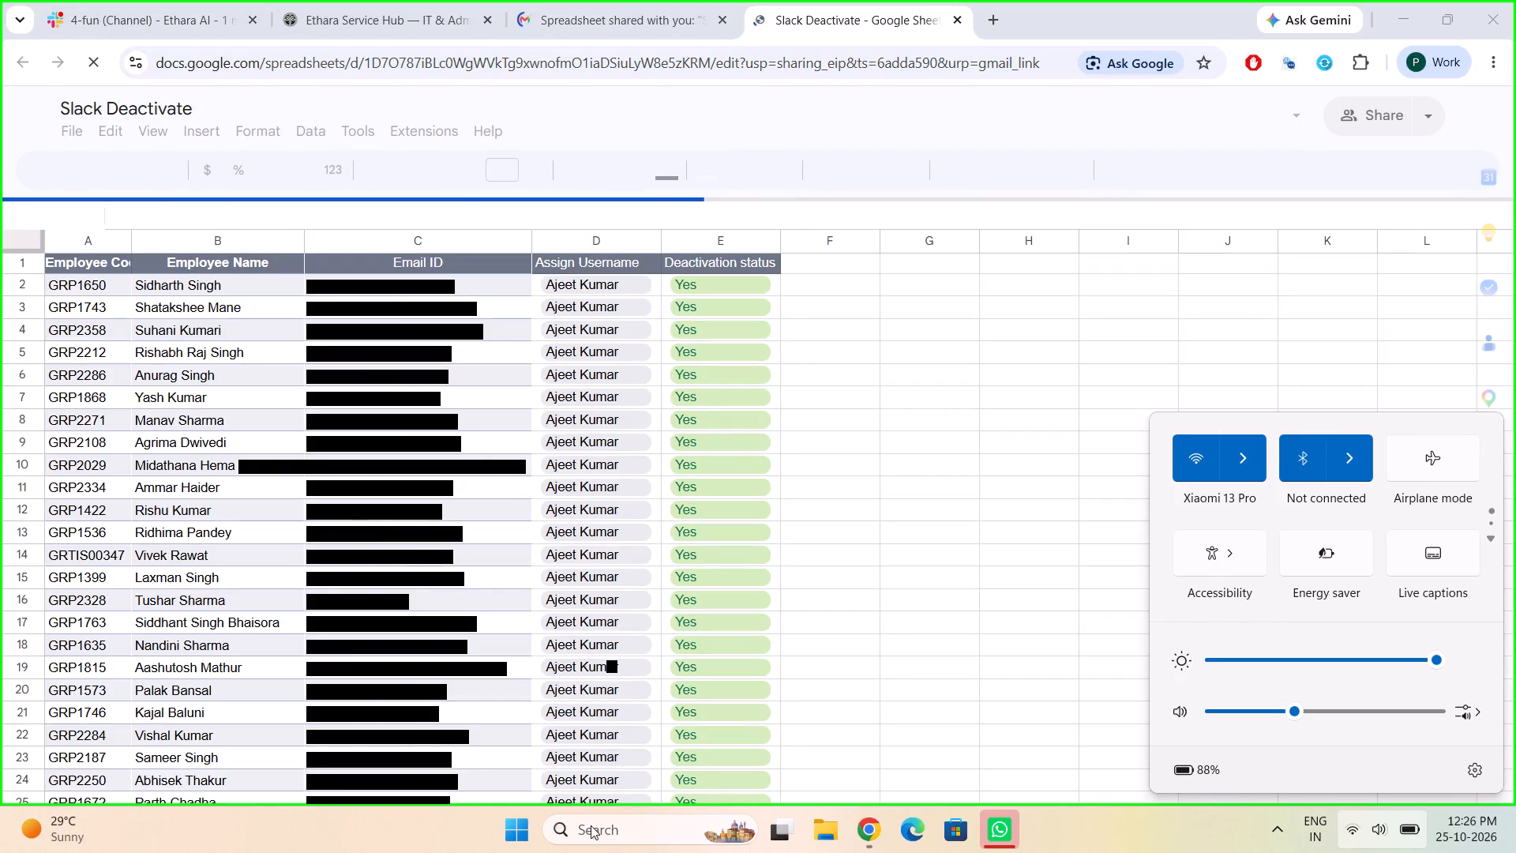
# Look through the first hundred or so employee rows of the Slack Deactivate spreadsheet, checking their assignee and deactivation status.
pyautogui.scroll(-5, 599, 552)
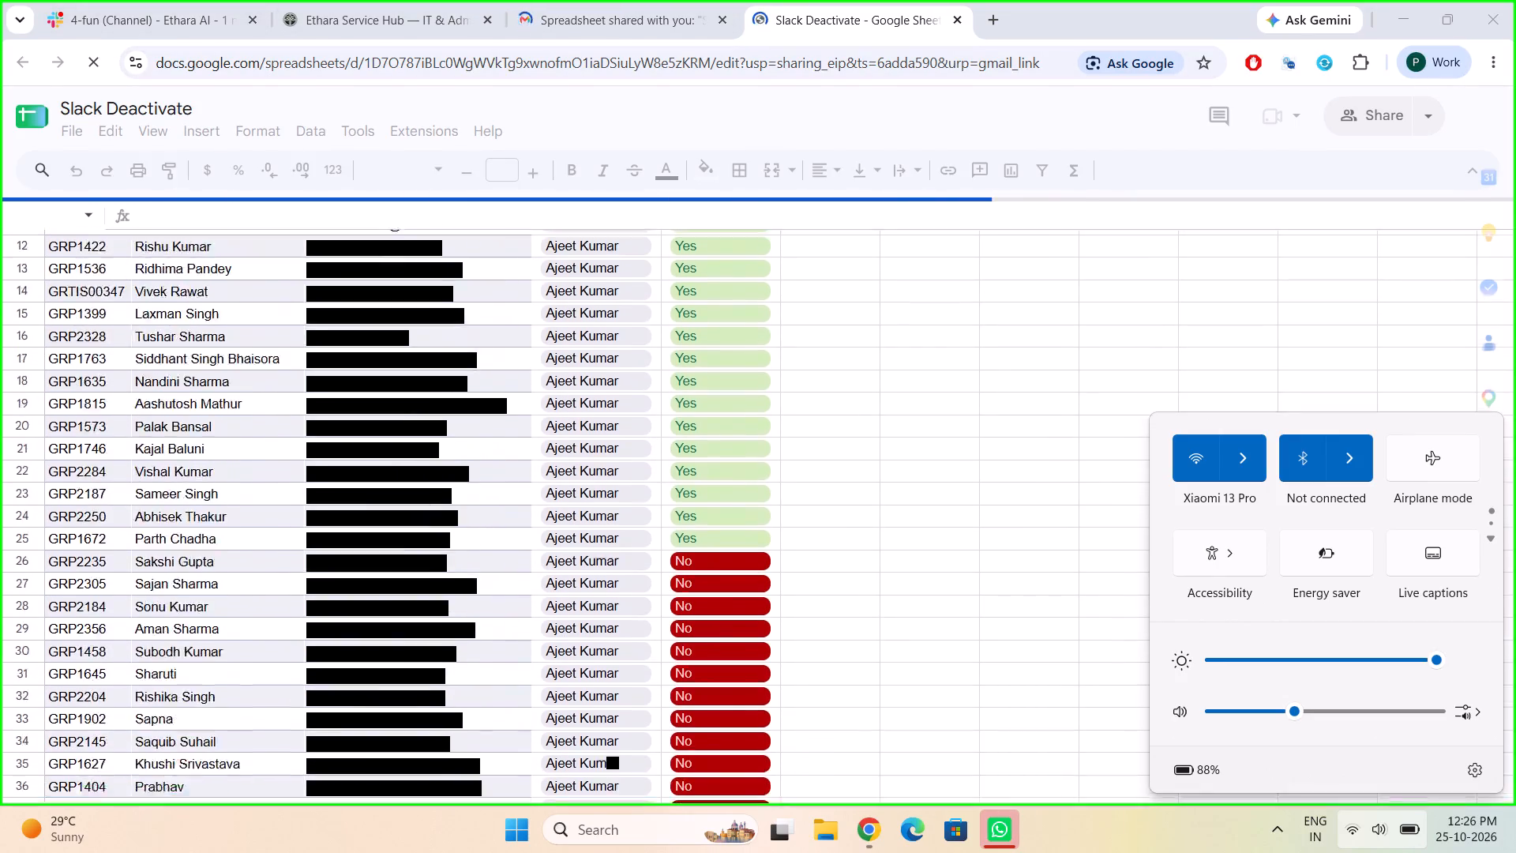
pyautogui.scroll(-5, 602, 523)
pyautogui.scroll(1, 602, 523)
pyautogui.scroll(-8, 602, 523)
pyautogui.scroll(1, 602, 523)
pyautogui.scroll(-10, 602, 523)
pyautogui.scroll(1, 602, 523)
pyautogui.scroll(-8, 602, 523)
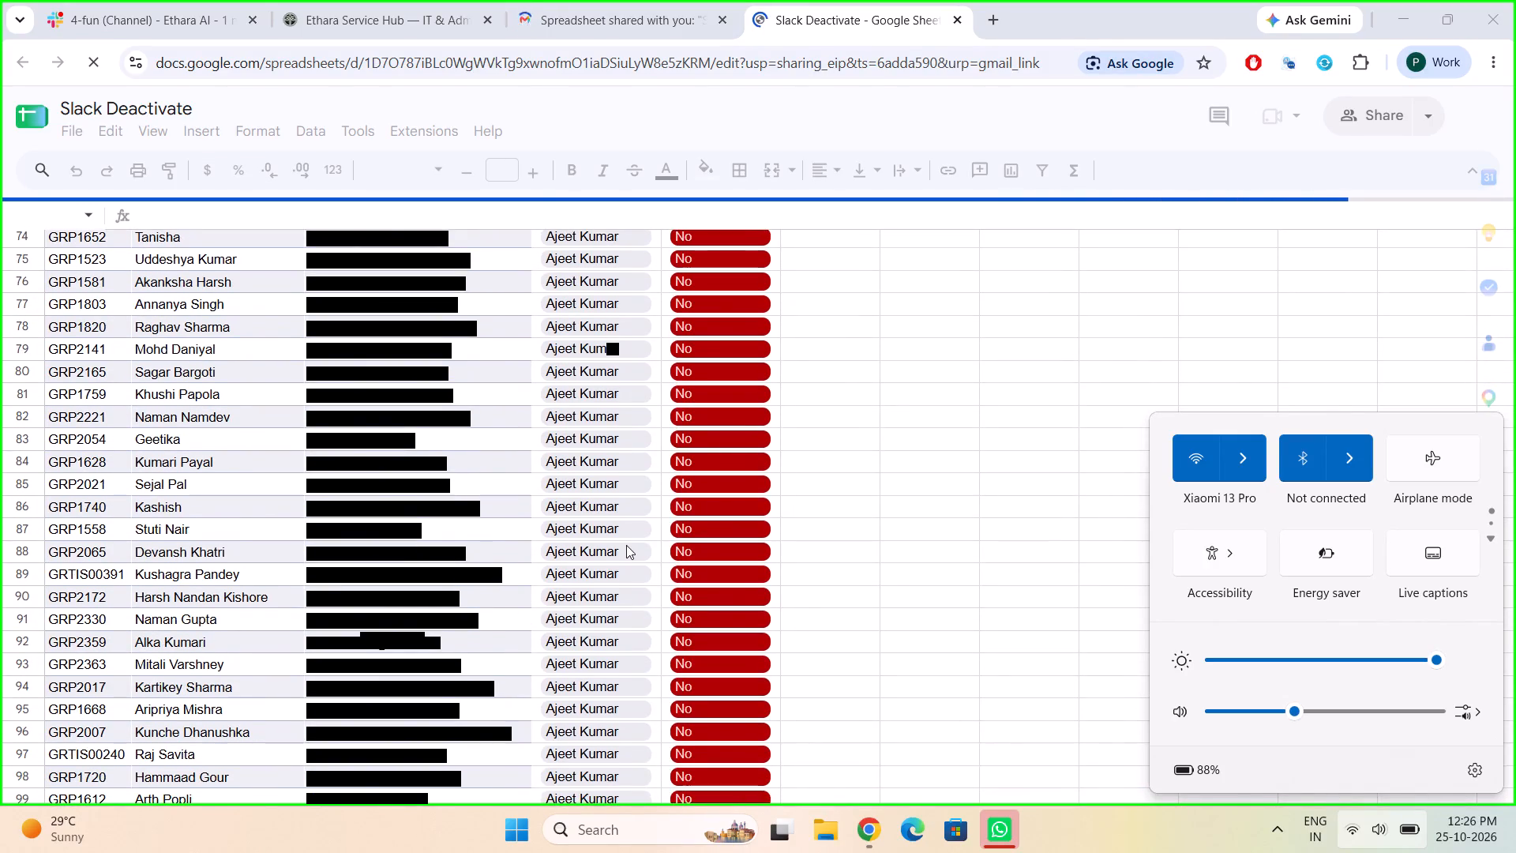
pyautogui.scroll(-2, 626, 545)
pyautogui.scroll(1, 626, 545)
pyautogui.scroll(-5, 755, 424)
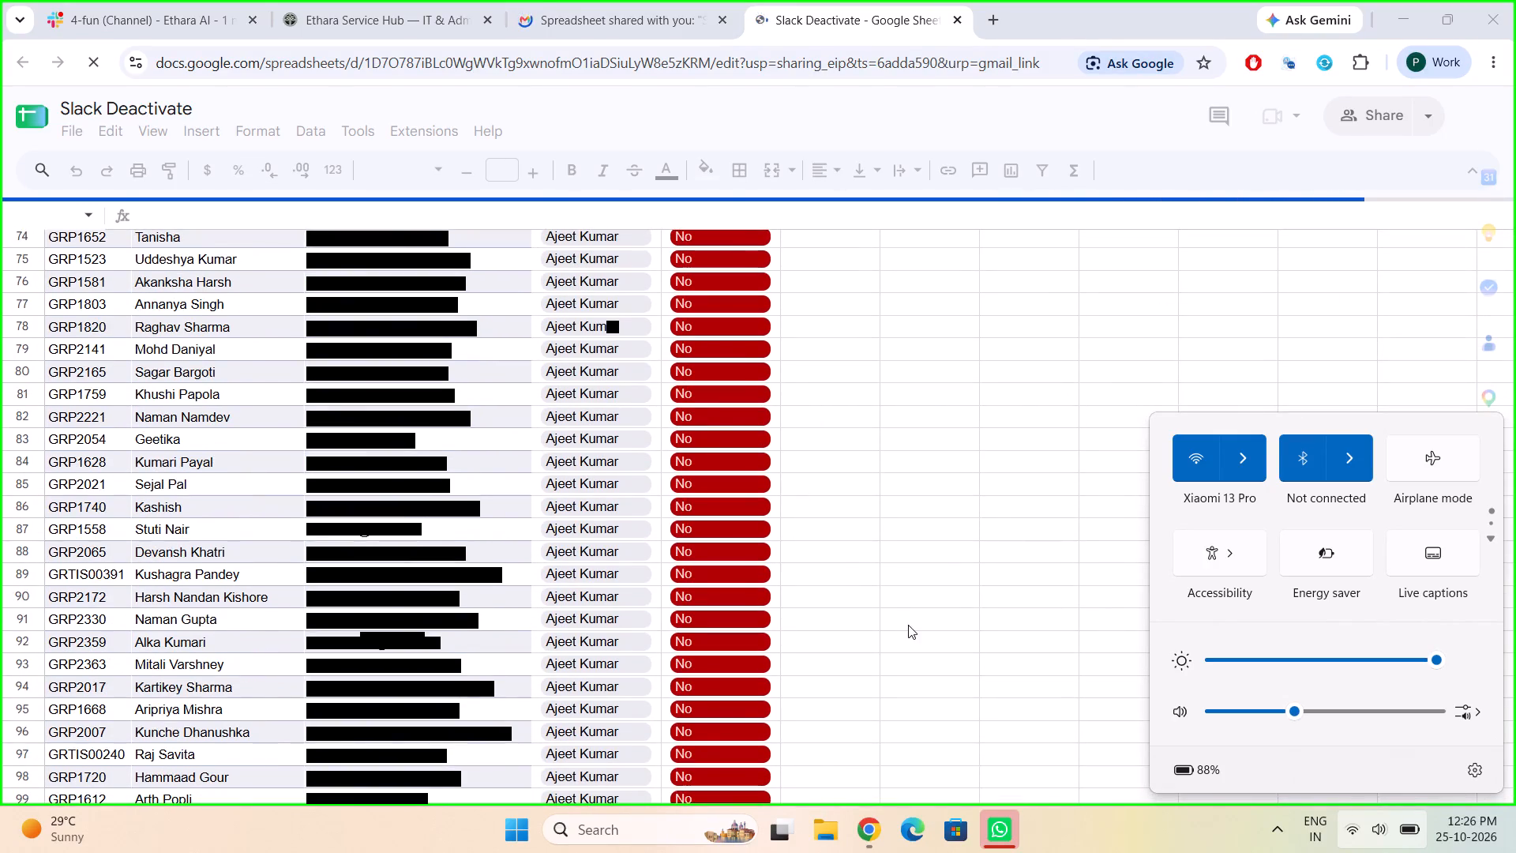
pyautogui.scroll(-6, 891, 357)
pyautogui.scroll(7, 891, 357)
pyautogui.scroll(-5, 891, 357)
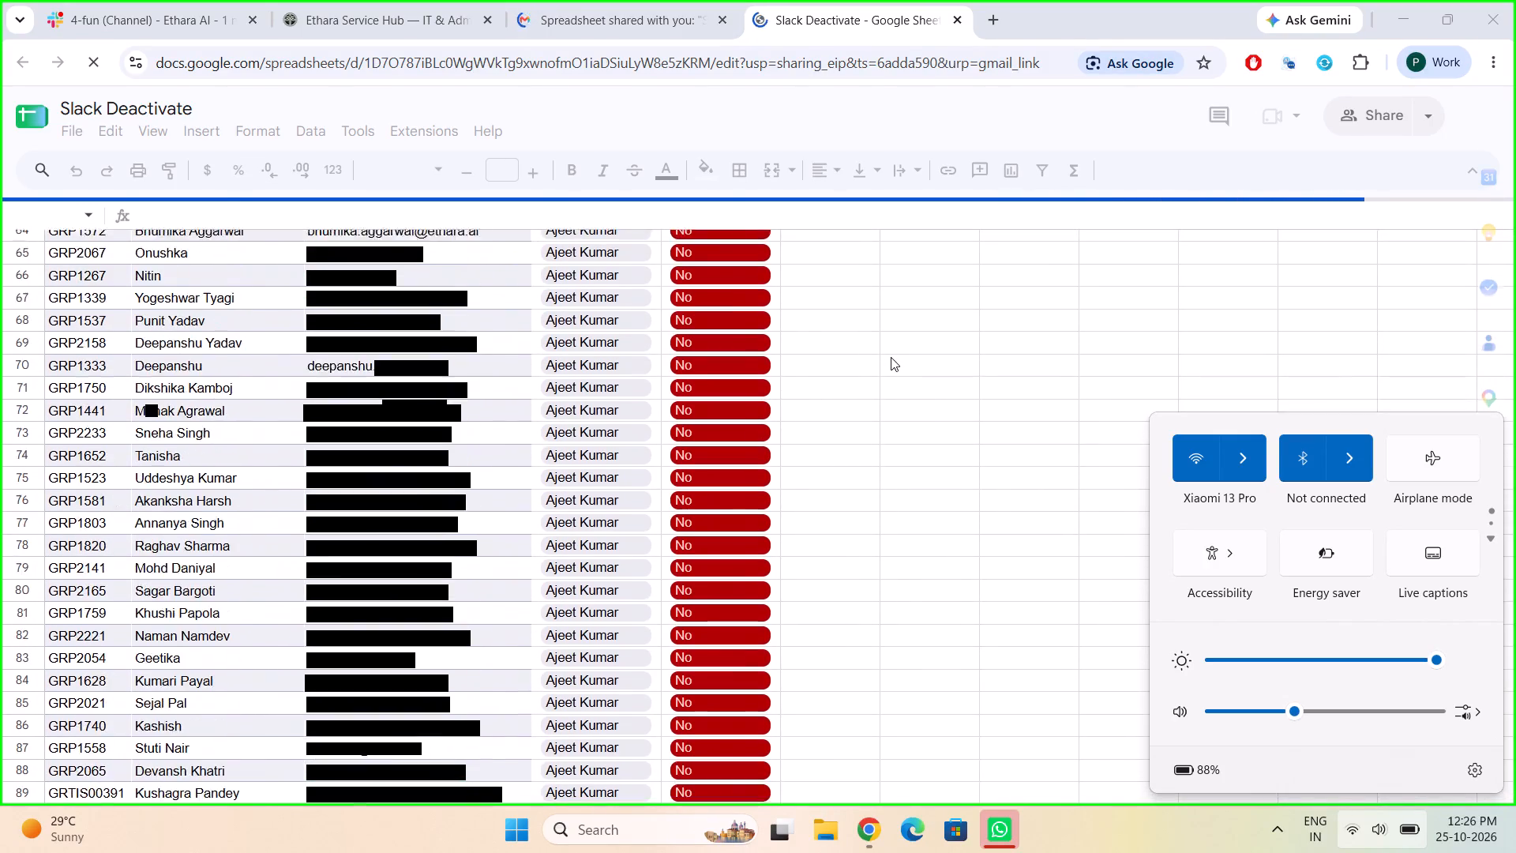
pyautogui.scroll(-2, 891, 357)
pyautogui.scroll(1, 891, 357)
pyautogui.scroll(-3, 891, 357)
pyautogui.scroll(1, 891, 357)
pyautogui.scroll(-8, 891, 357)
pyautogui.scroll(-2, 617, 477)
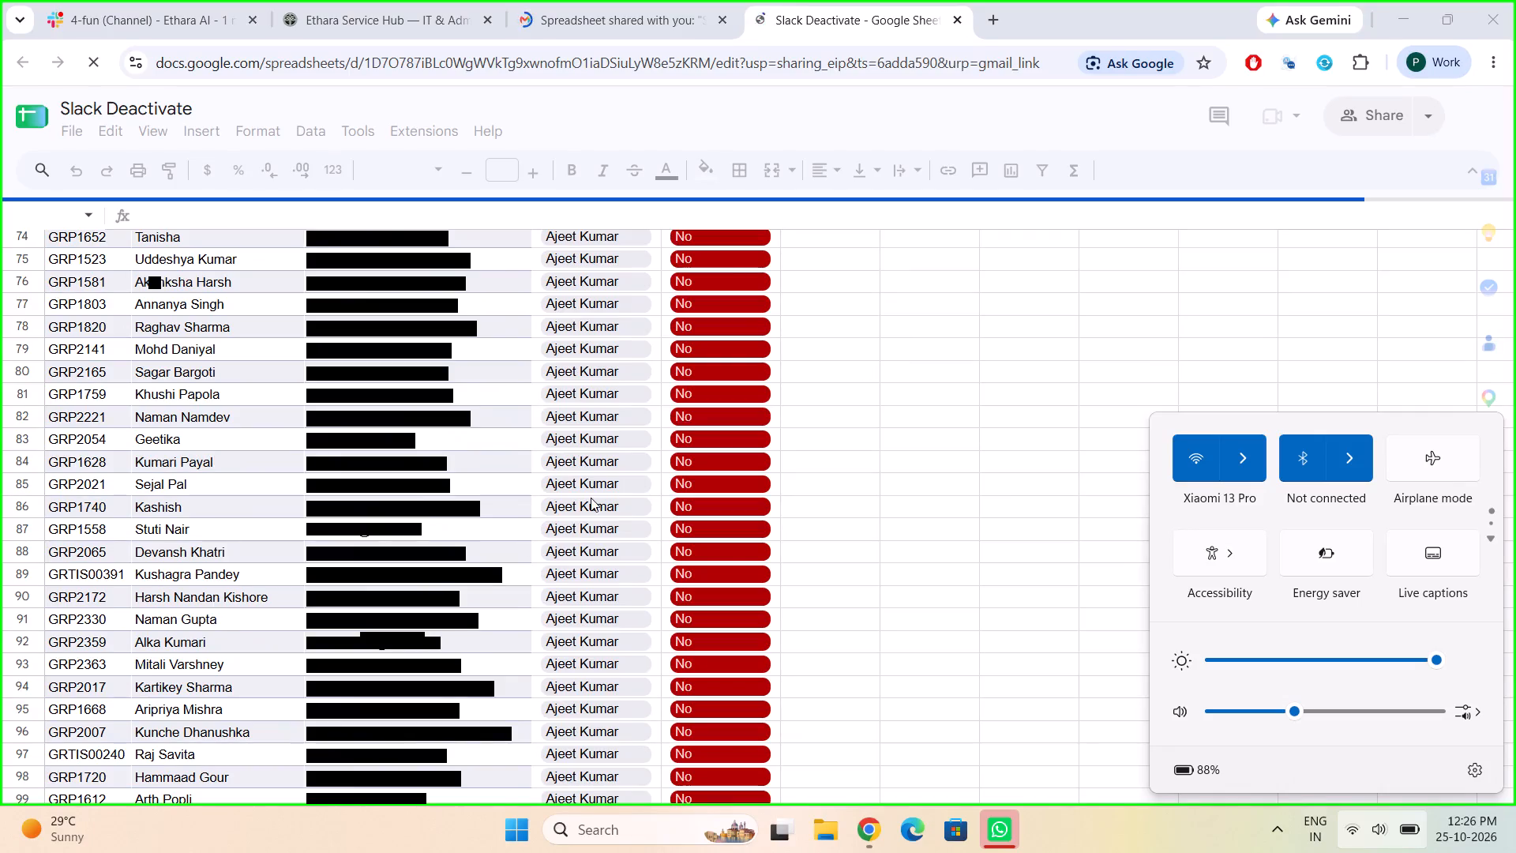
pyautogui.scroll(-3, 591, 498)
pyautogui.click(1247, 338)
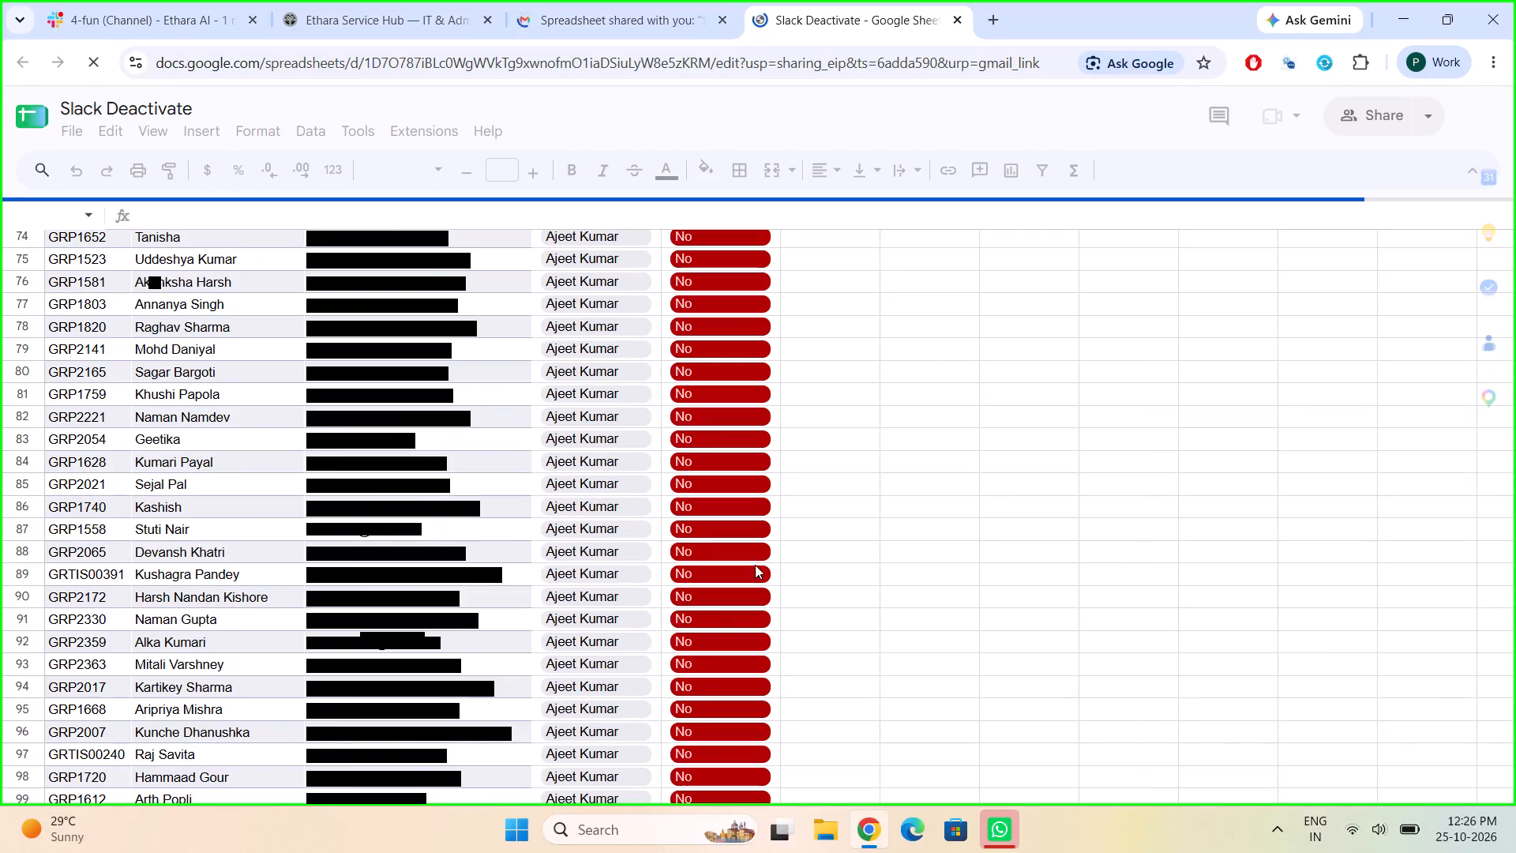
pyautogui.scroll(-6, 613, 502)
pyautogui.scroll(9, 612, 503)
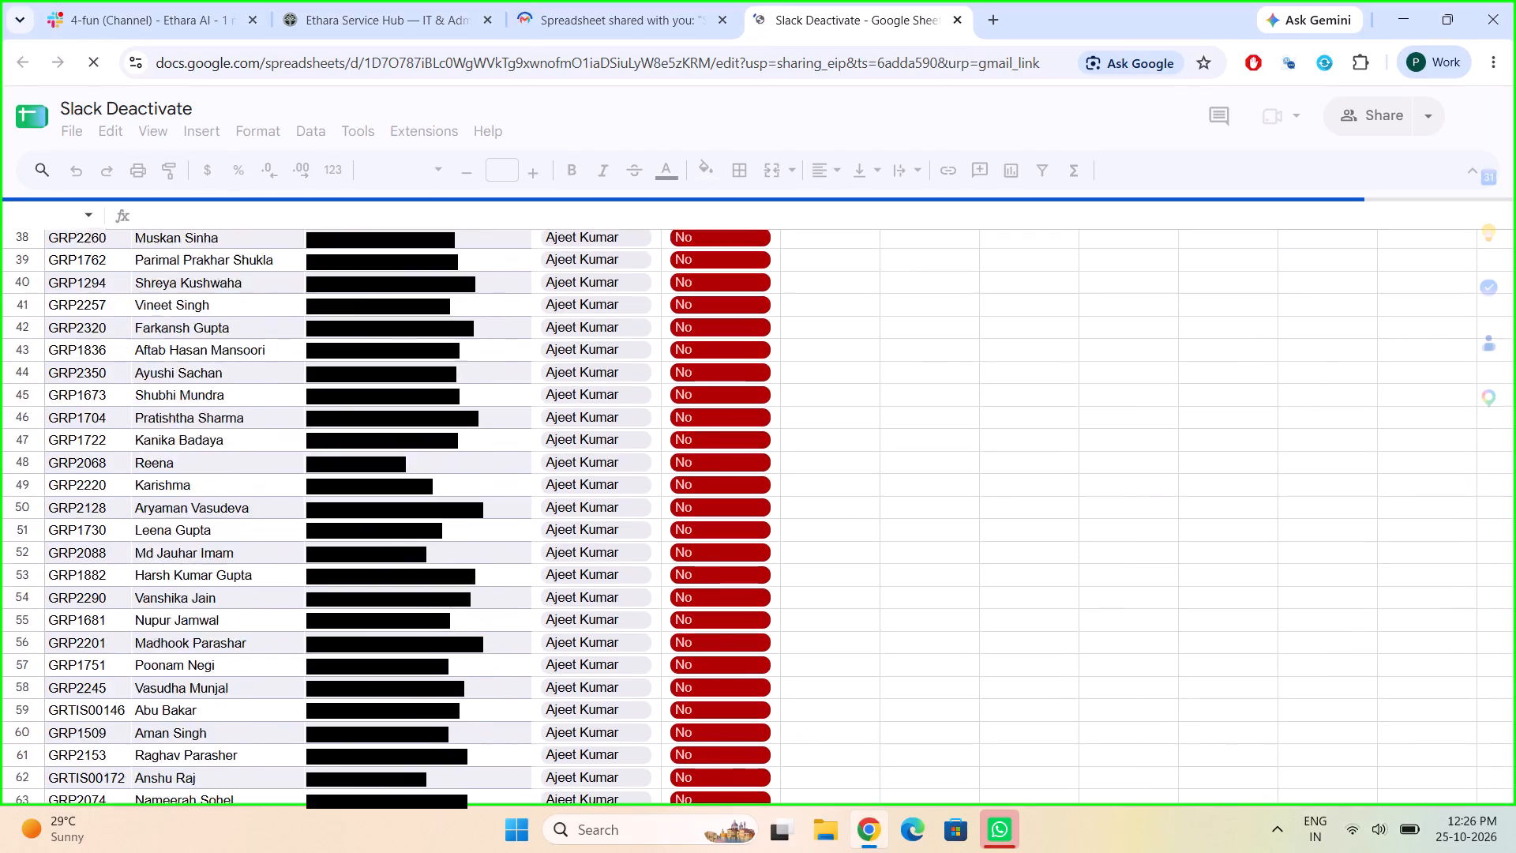
pyautogui.scroll(6, 612, 503)
pyautogui.scroll(-1, 612, 503)
pyautogui.scroll(1, 612, 503)
pyautogui.scroll(-5, 612, 503)
pyautogui.scroll(1, 612, 503)
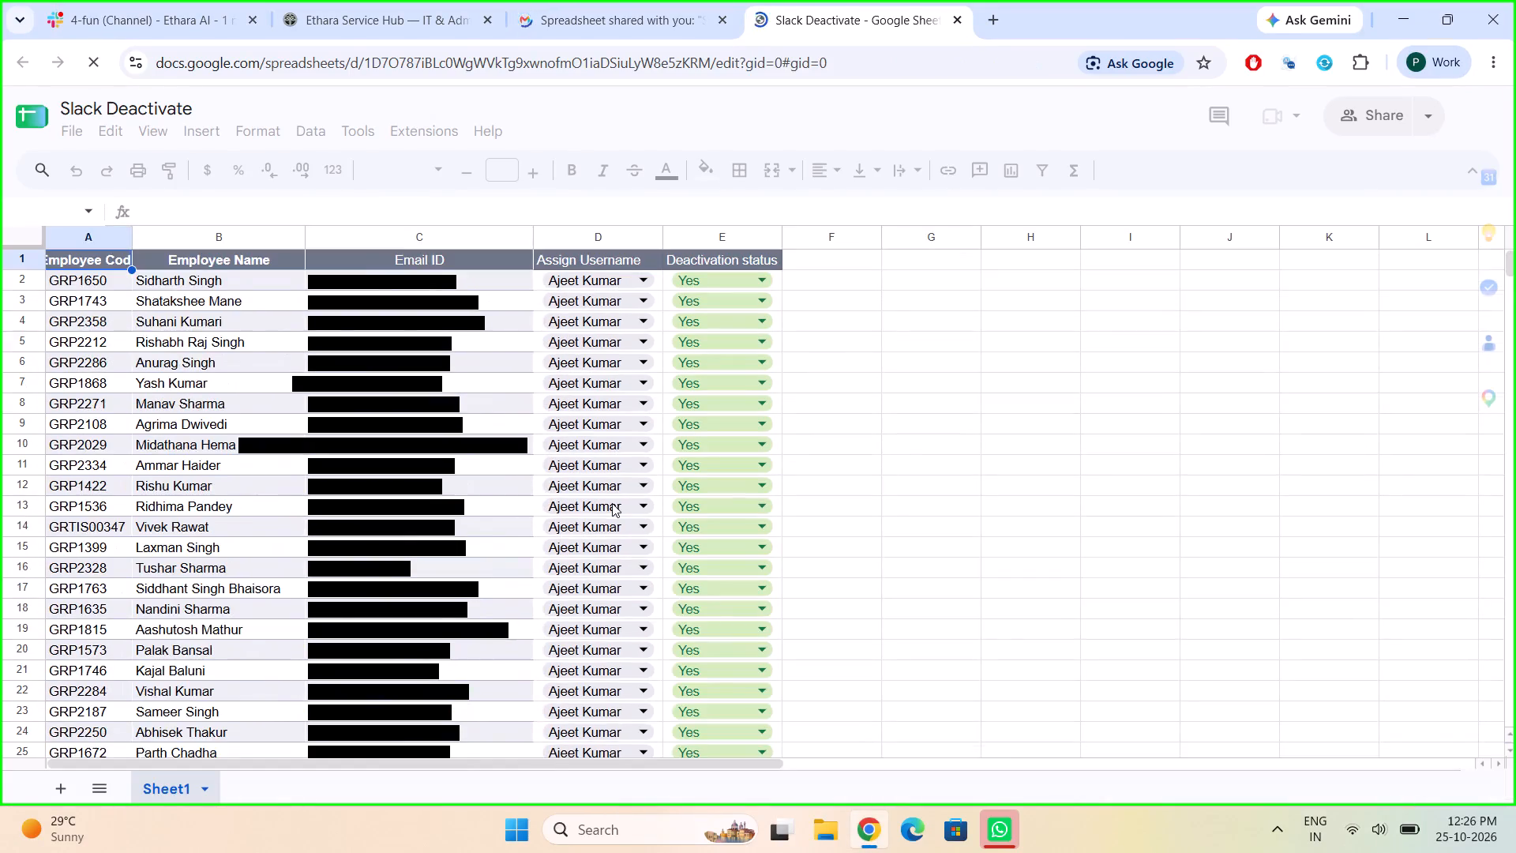
# Examine the Assign Username column in Sheet1 for the blocks of rows per assignee, down to the rows around 301.
pyautogui.scroll(-19, 612, 503)
pyautogui.scroll(1, 612, 503)
pyautogui.scroll(-11, 612, 503)
pyautogui.scroll(1, 612, 503)
pyautogui.scroll(-7, 612, 503)
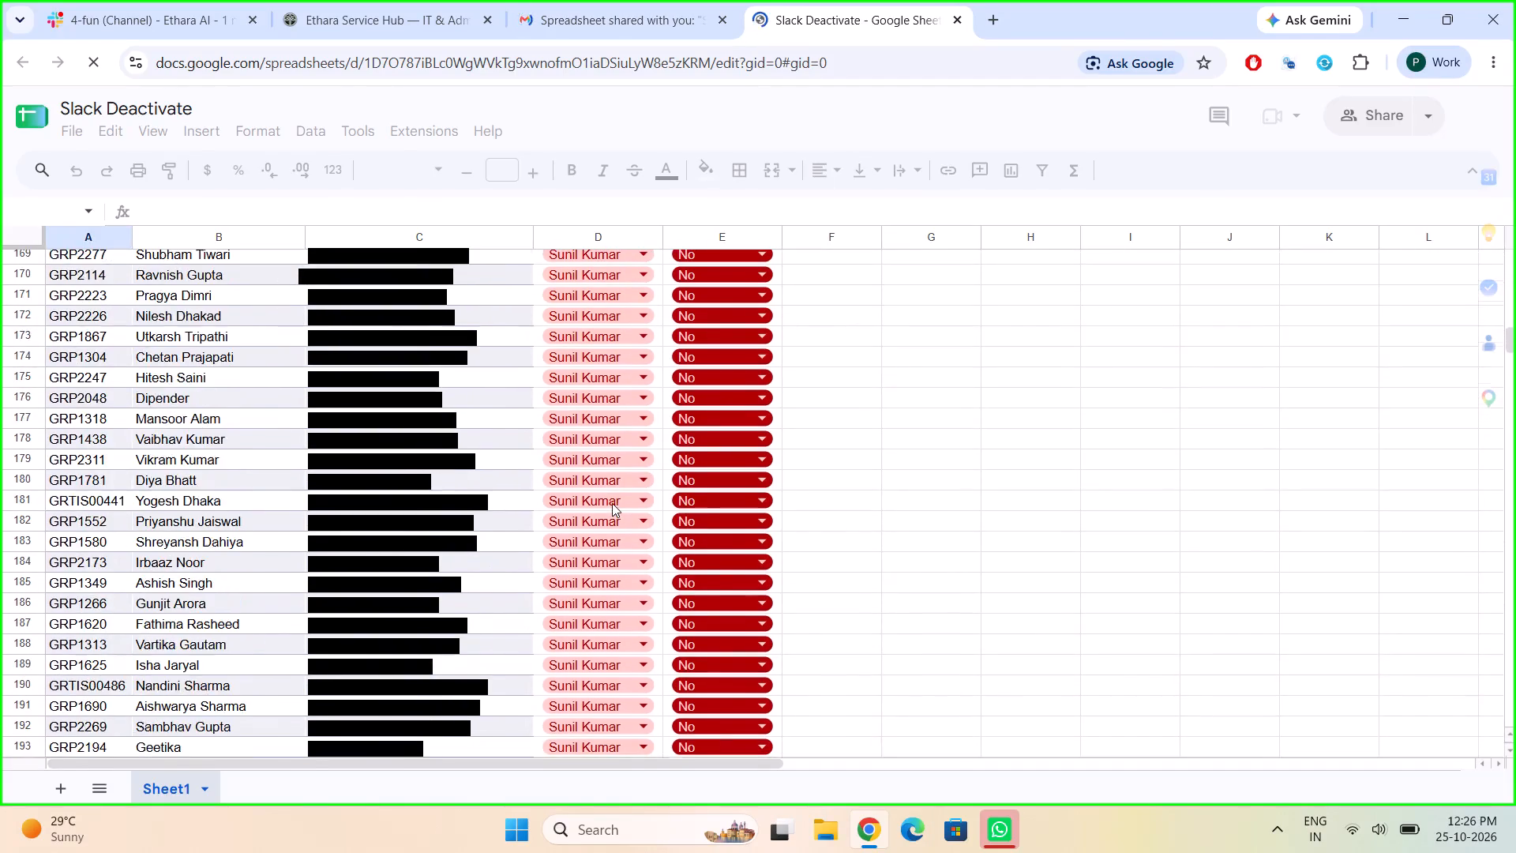
pyautogui.scroll(-15, 612, 503)
pyautogui.scroll(1, 612, 503)
pyautogui.scroll(-4, 612, 503)
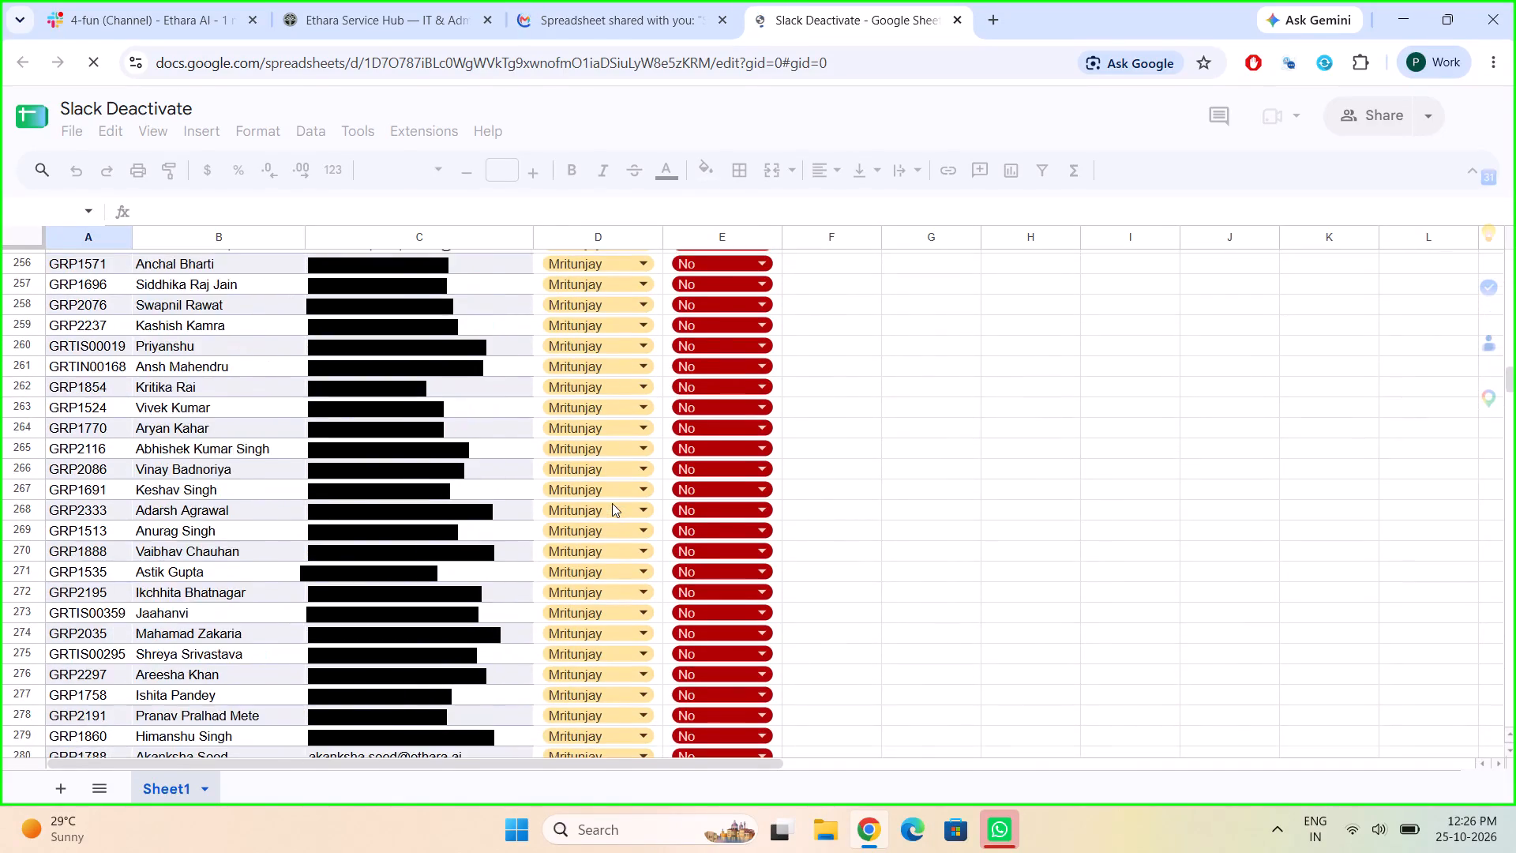
pyautogui.scroll(-9, 612, 503)
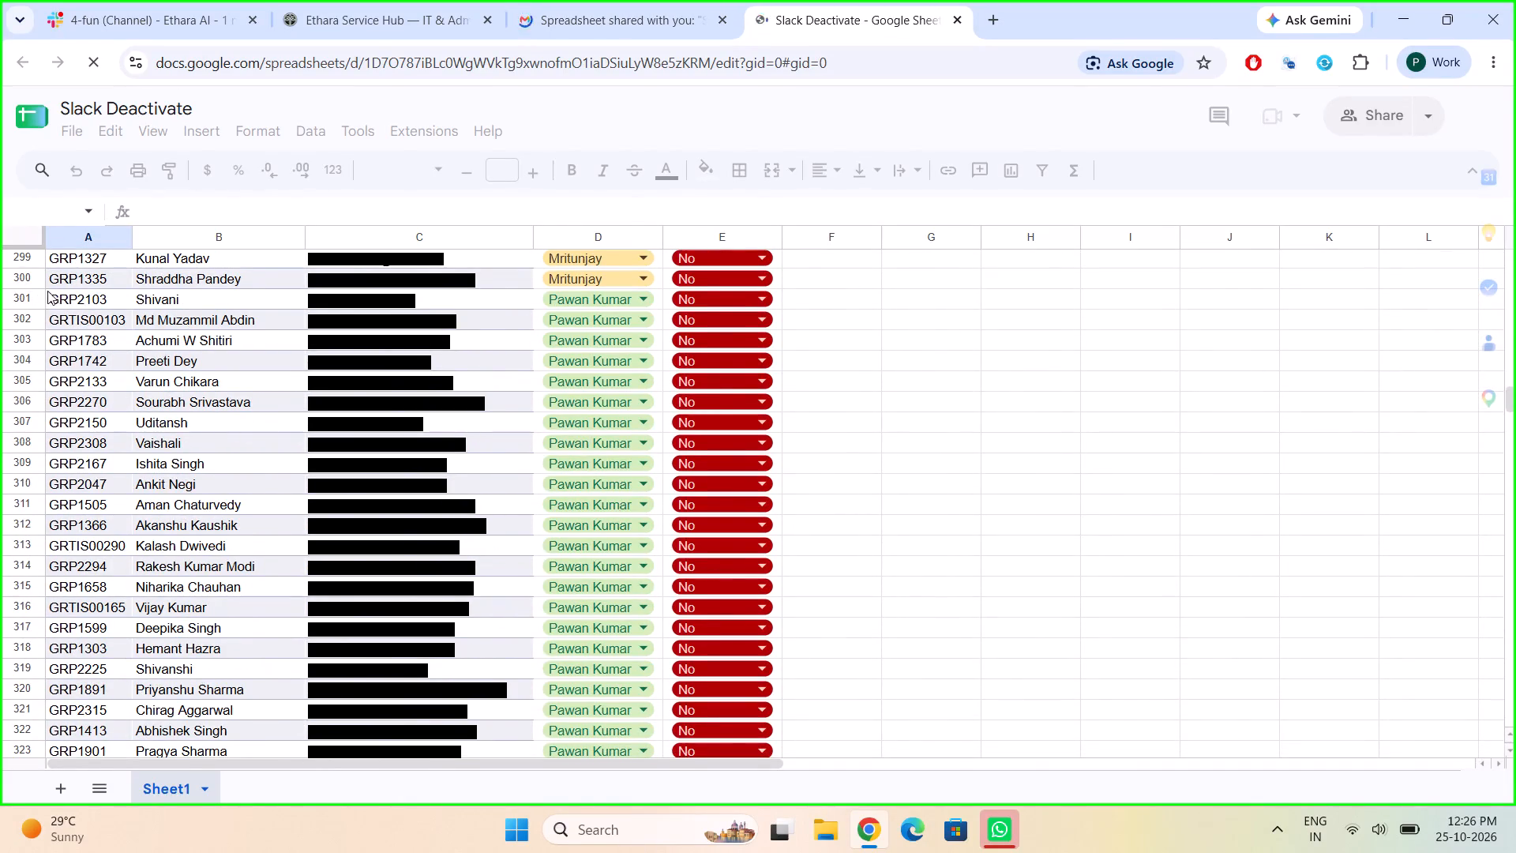
# Copy the block of records for the green-labelled assignee, rows 301 to 380 across columns A to E.
pyautogui.moveTo(47, 291); pyautogui.dragTo(724, 347)
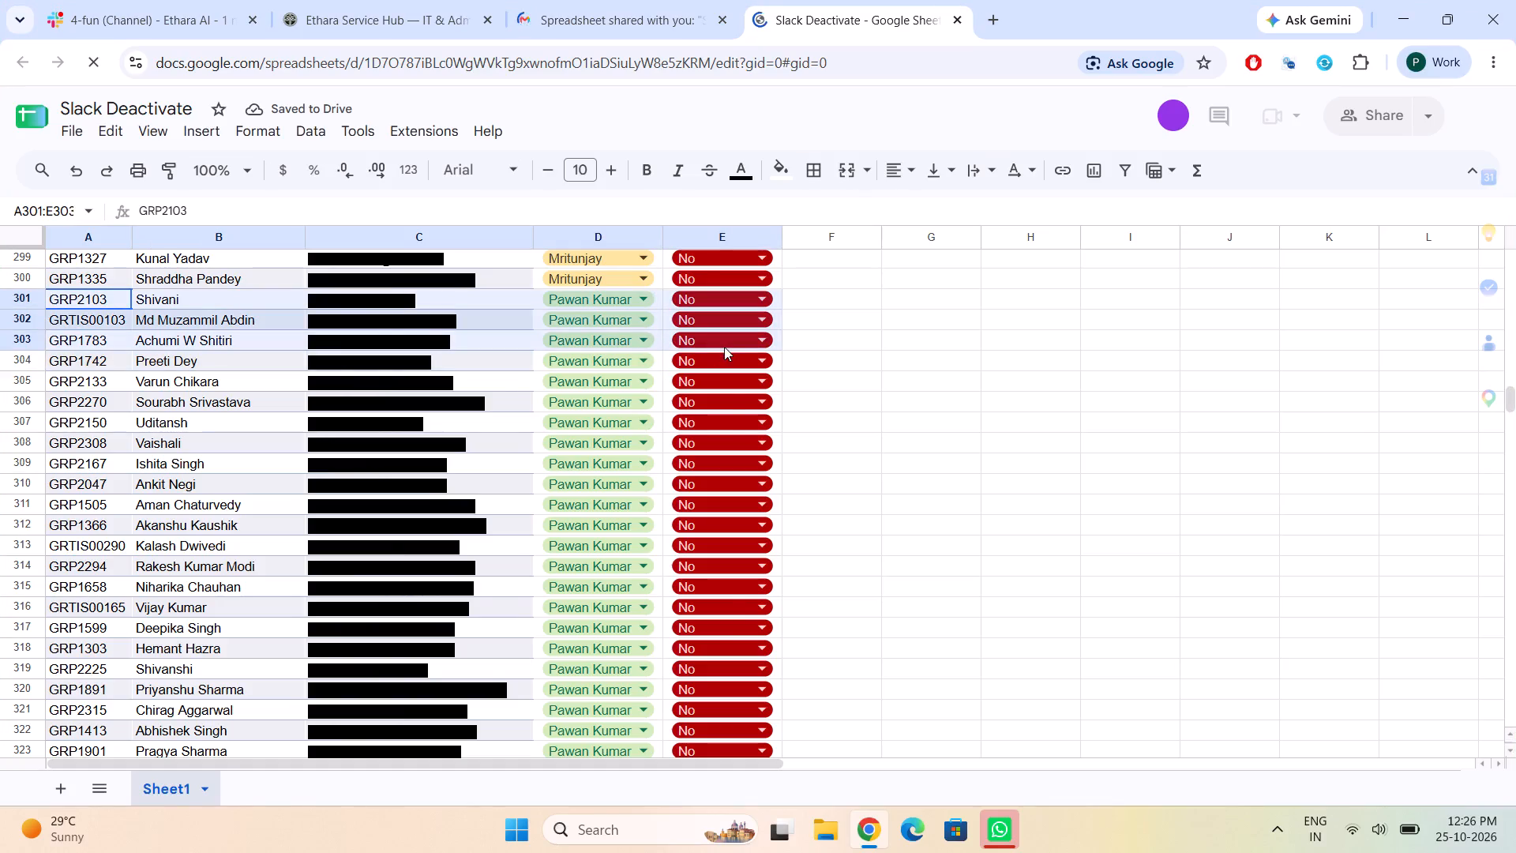
pyautogui.moveTo(724, 347); pyautogui.dragTo(741, 827)
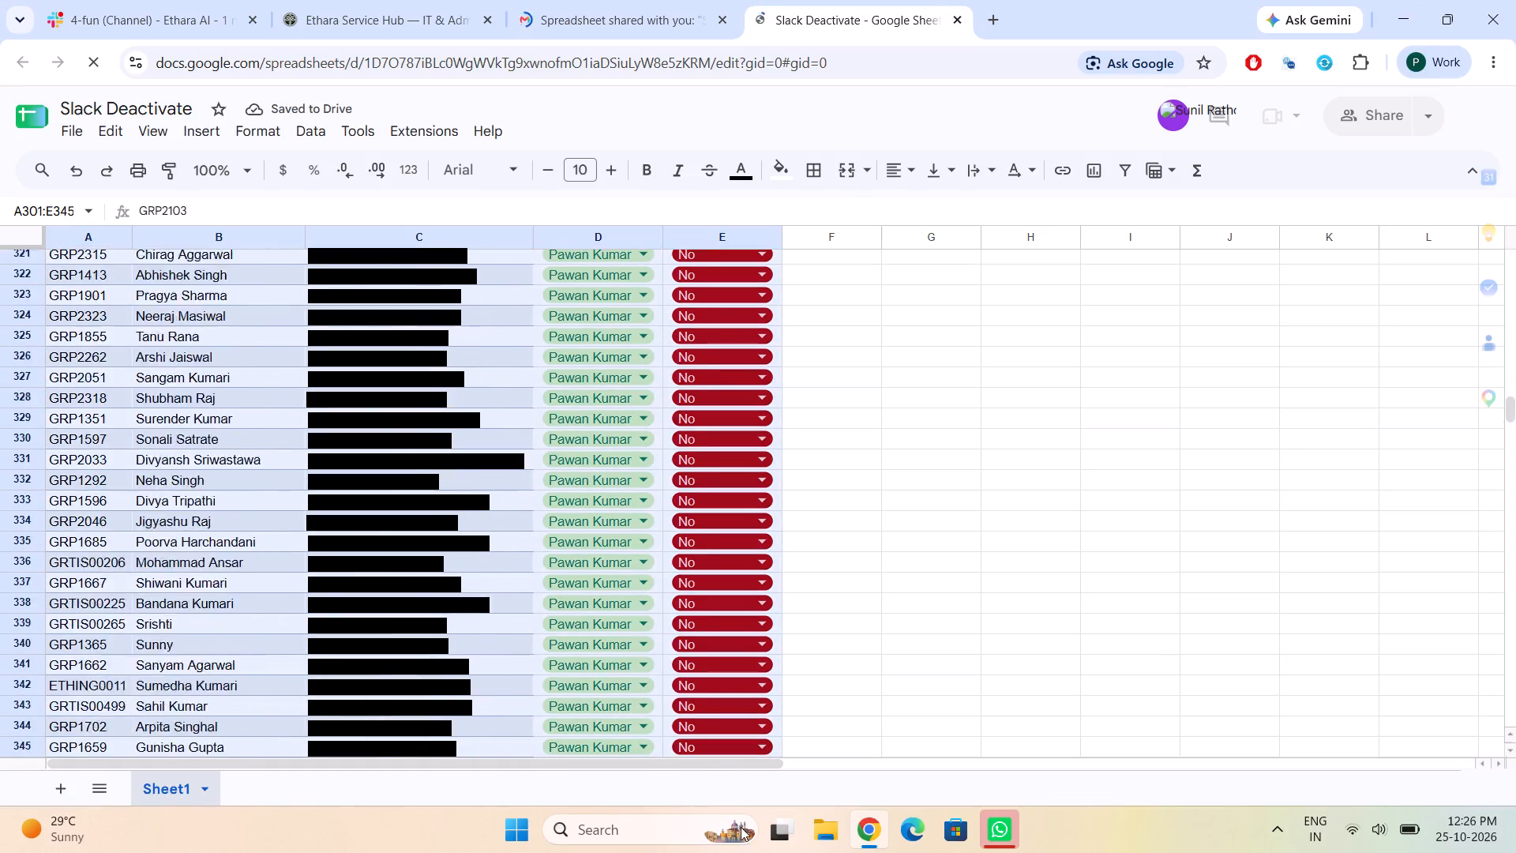
pyautogui.moveTo(741, 827); pyautogui.dragTo(741, 611)
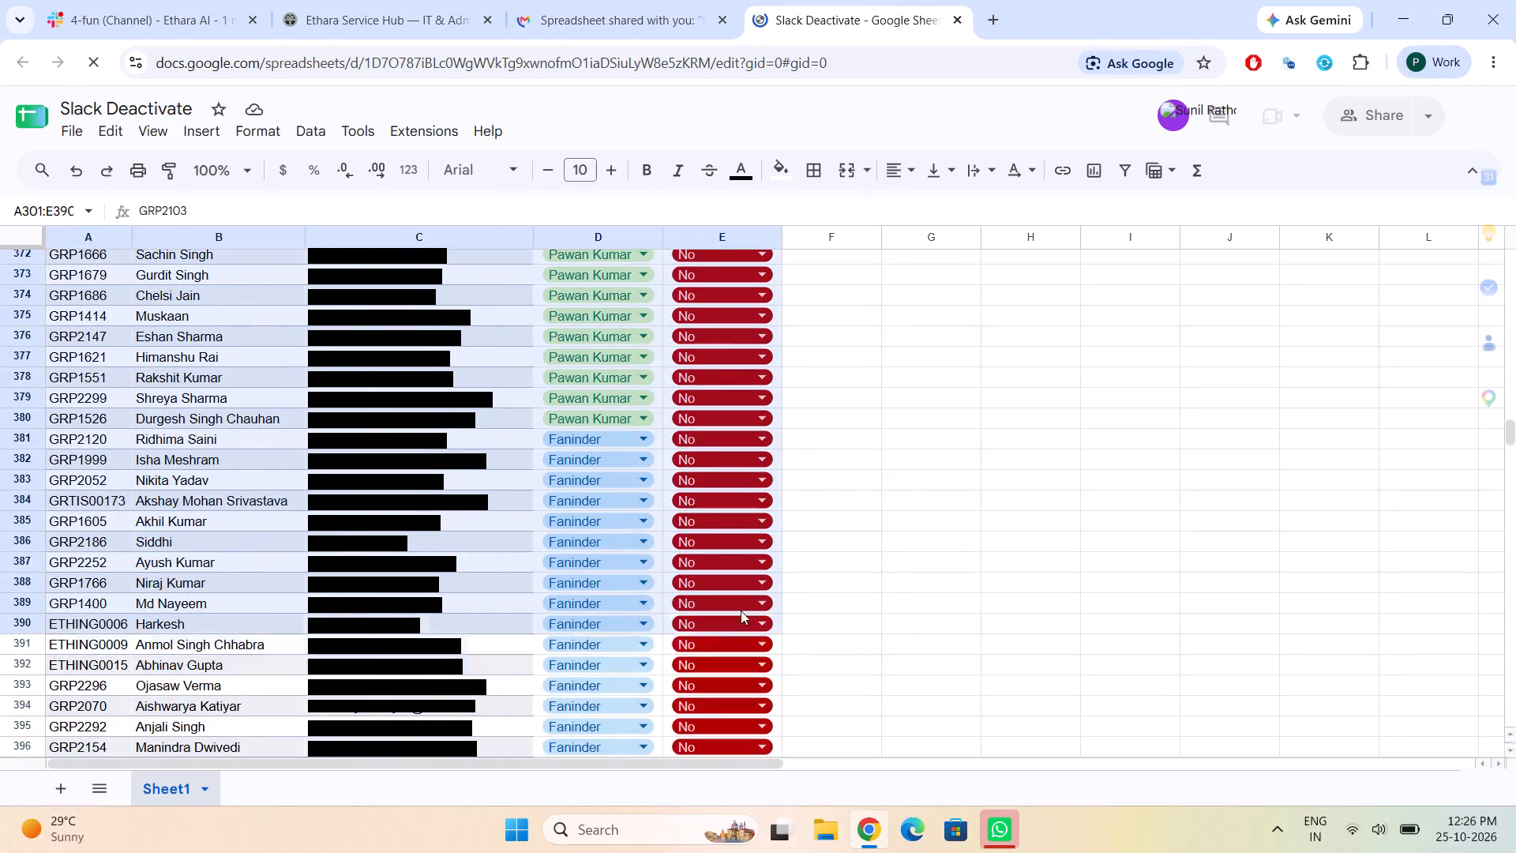
pyautogui.moveTo(741, 611); pyautogui.dragTo(746, 422)
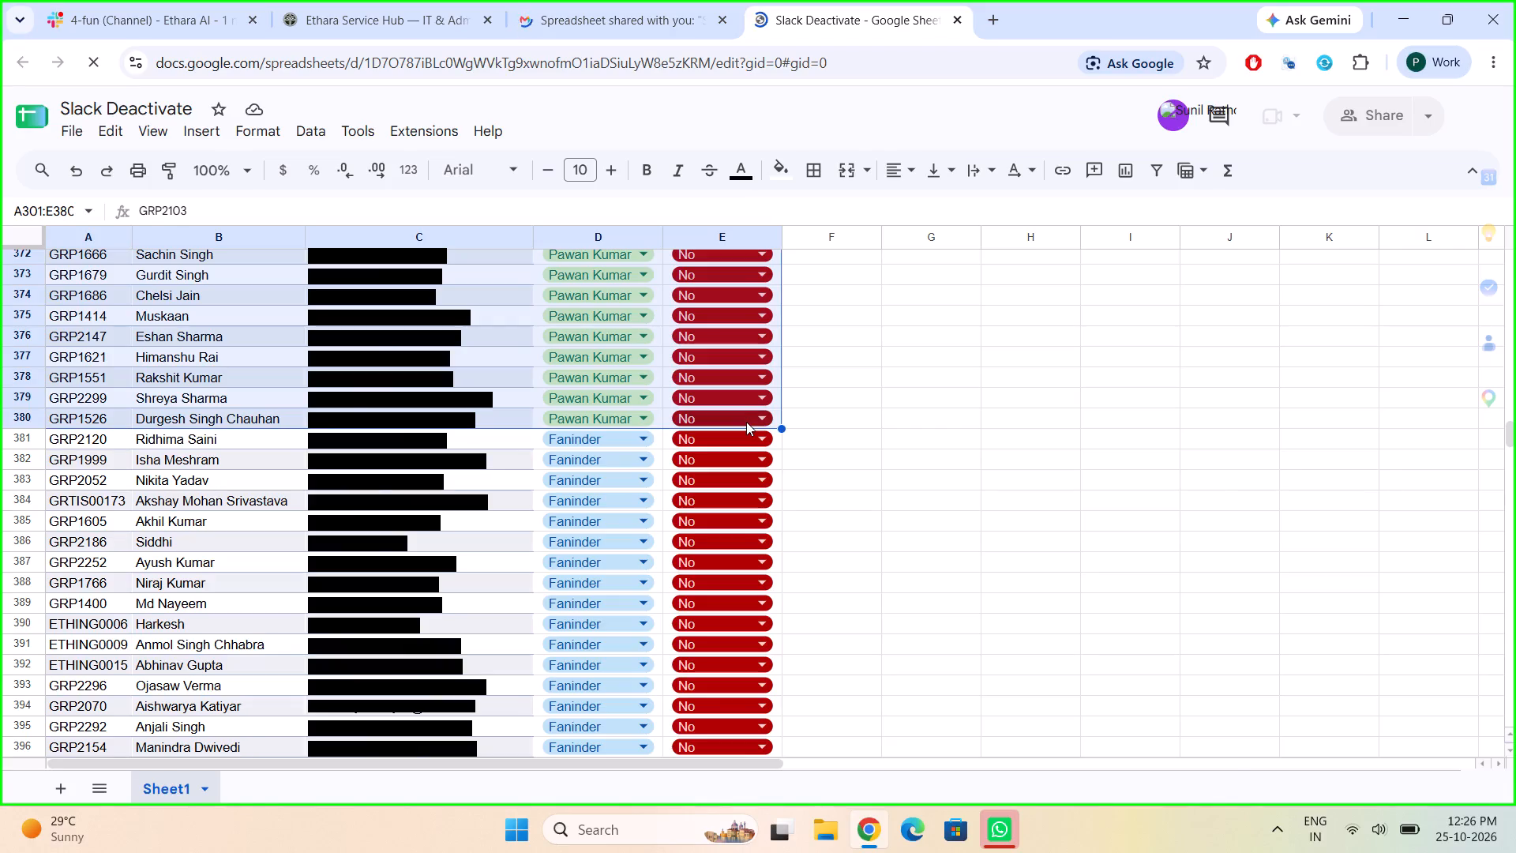
pyautogui.hotkey('ctrl', 'c')
pyautogui.hotkey('ctrl', 'c')
pyautogui.hotkey('ctrl', 'c')
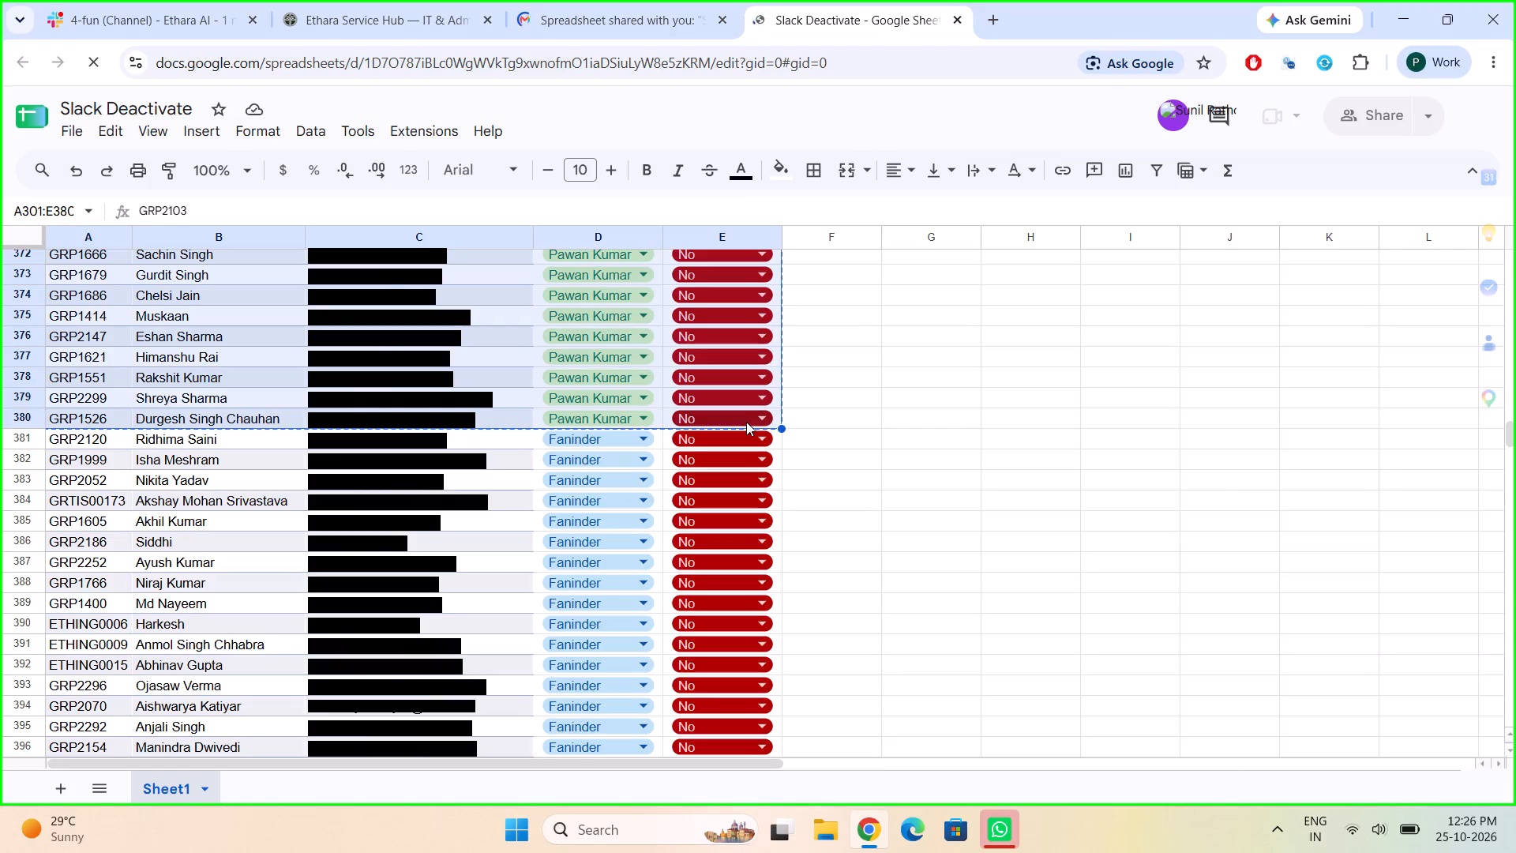
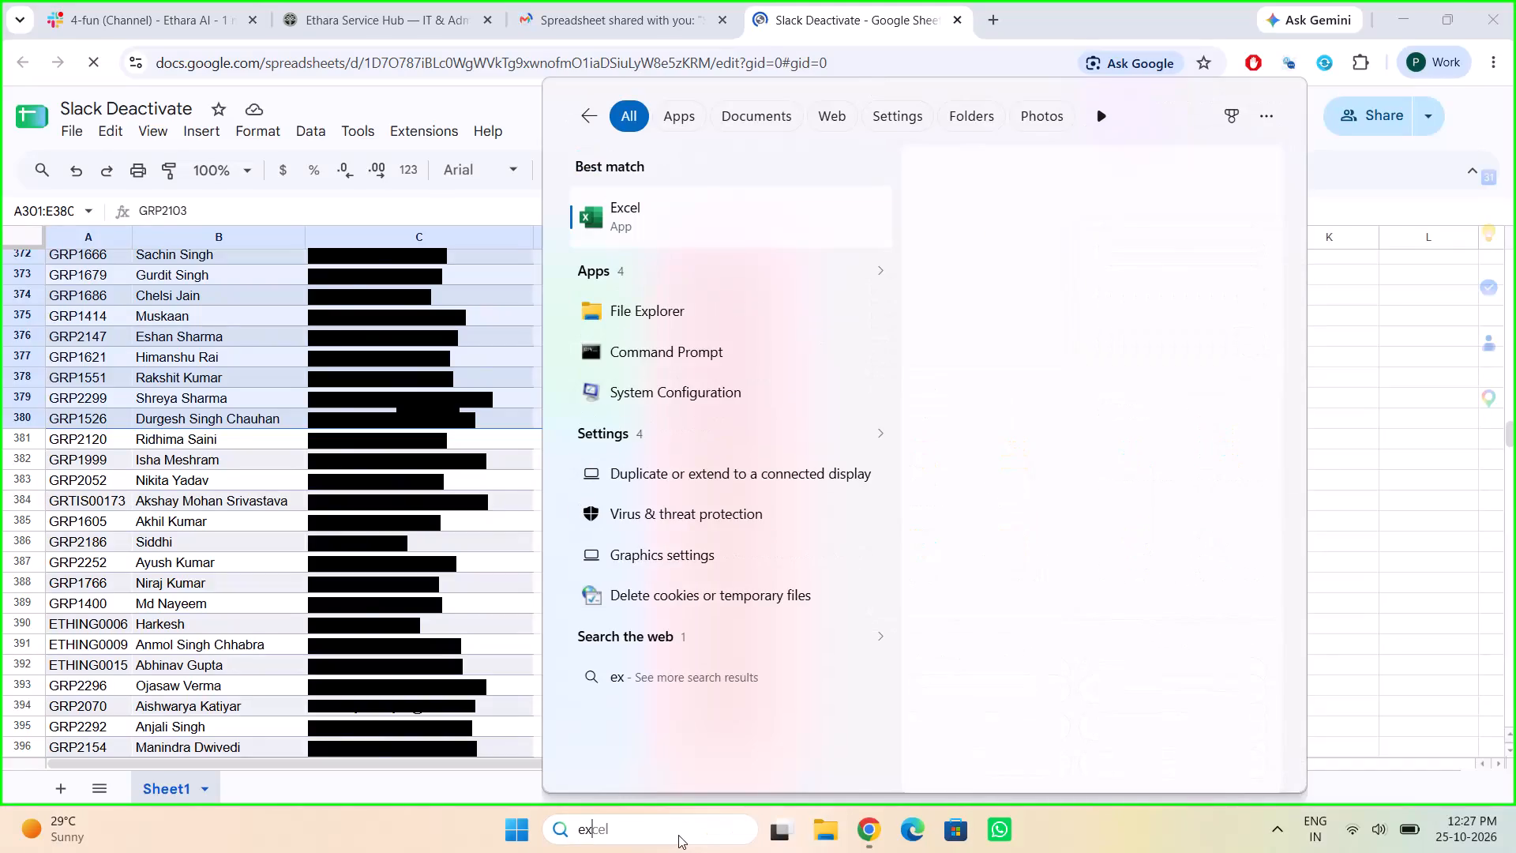
# Open a blank workbook in Excel and paste the copied block of employee records starting at cell A1.
pyautogui.click(710, 226)
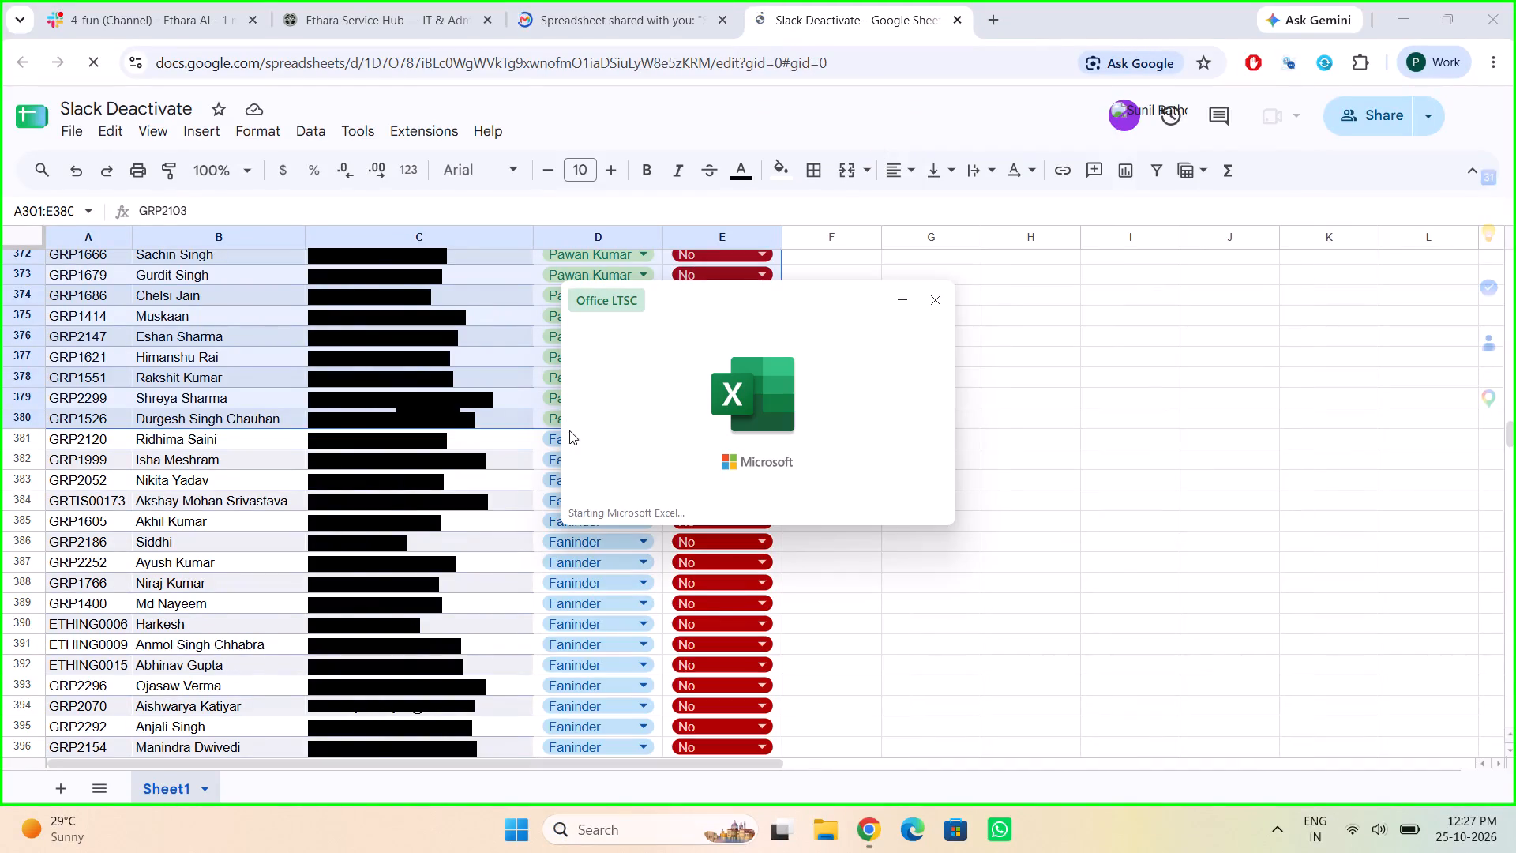
pyautogui.click(253, 224)
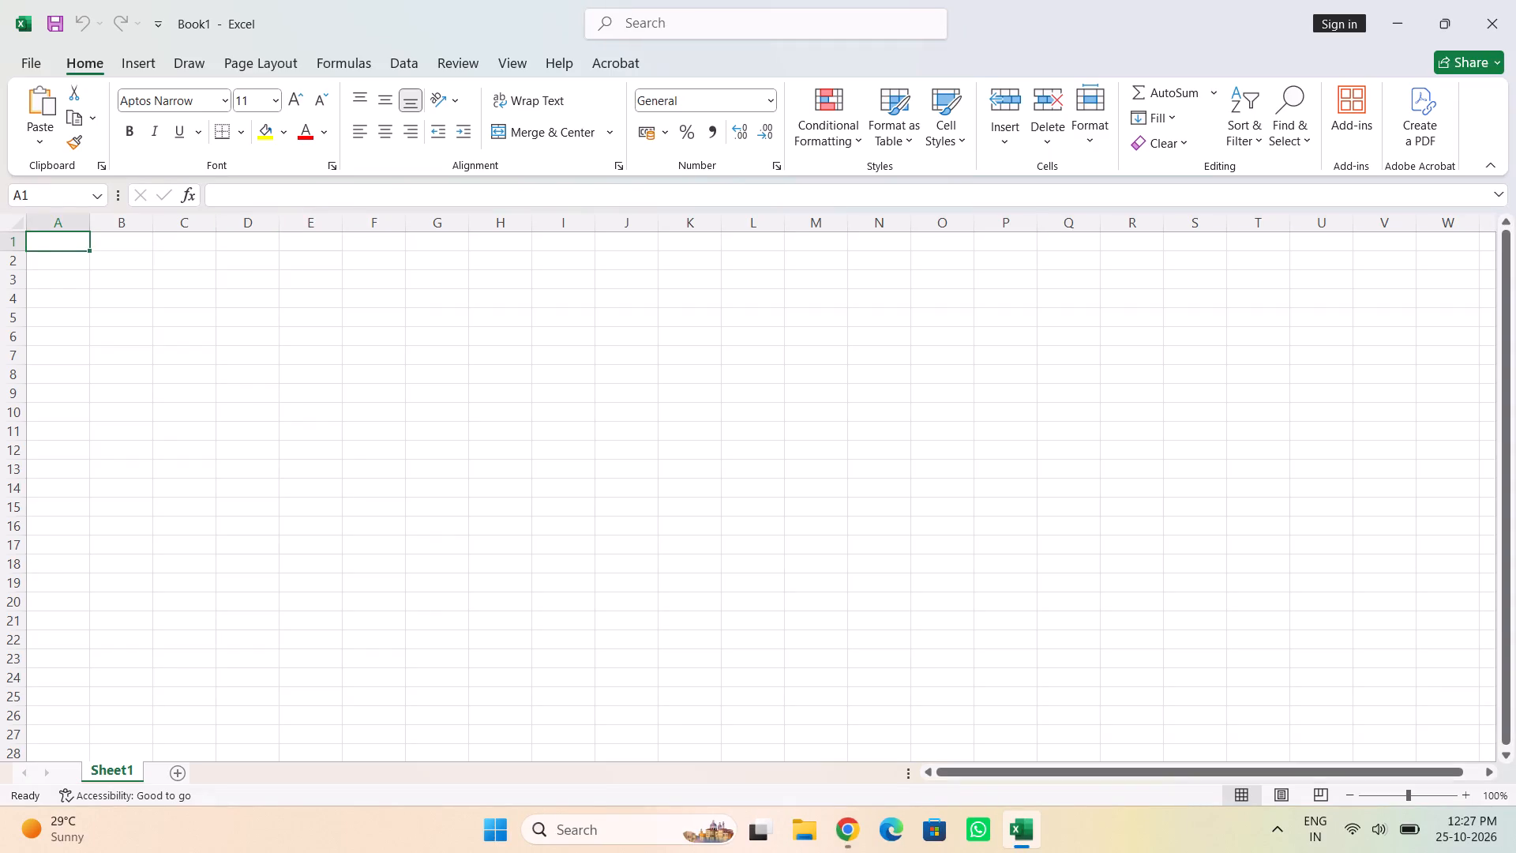
pyautogui.hotkey('ctrl', 'v')
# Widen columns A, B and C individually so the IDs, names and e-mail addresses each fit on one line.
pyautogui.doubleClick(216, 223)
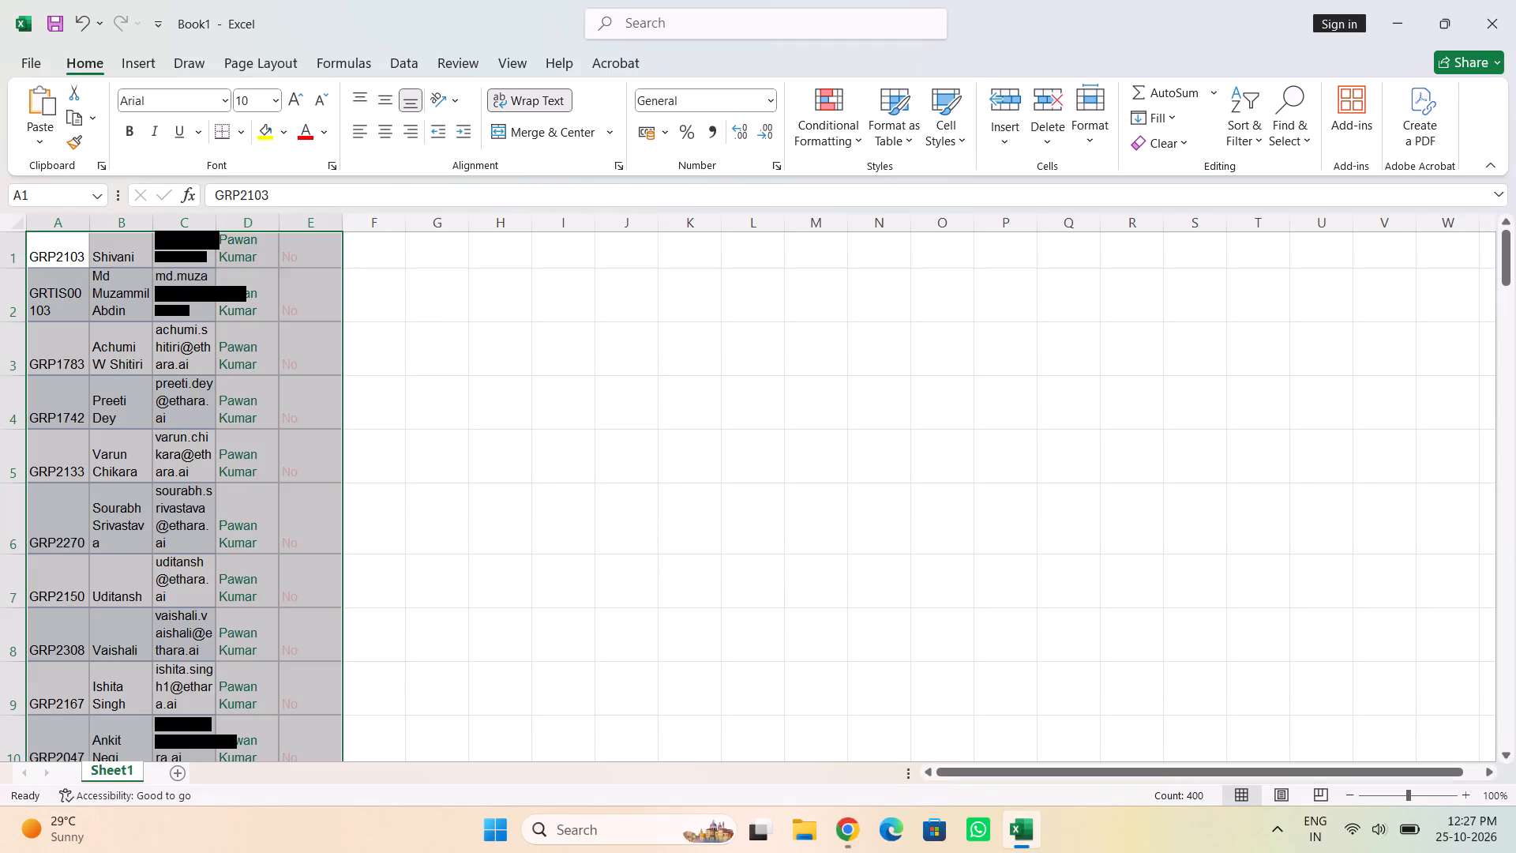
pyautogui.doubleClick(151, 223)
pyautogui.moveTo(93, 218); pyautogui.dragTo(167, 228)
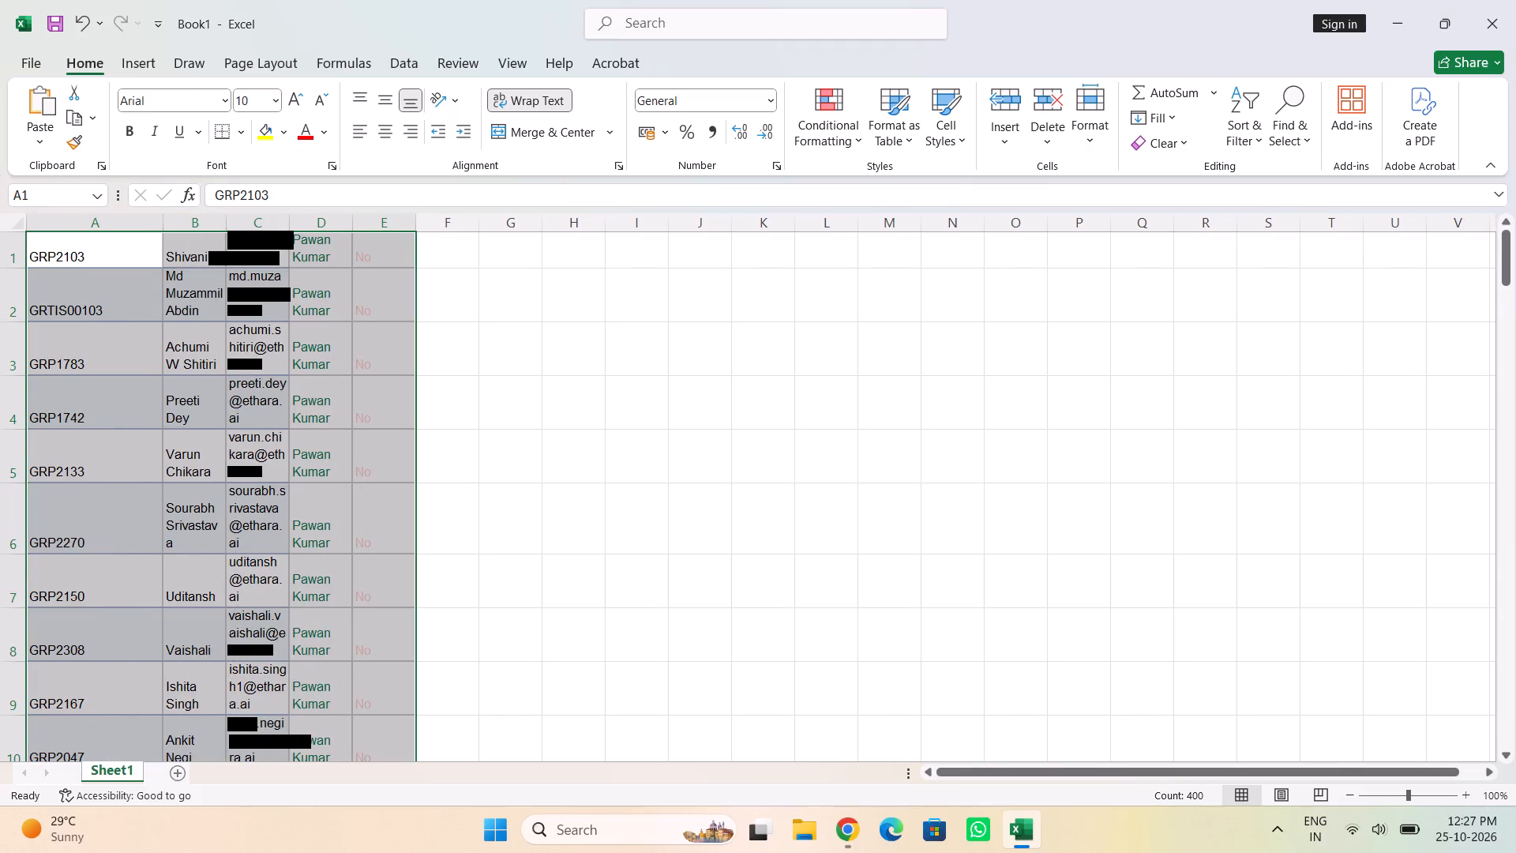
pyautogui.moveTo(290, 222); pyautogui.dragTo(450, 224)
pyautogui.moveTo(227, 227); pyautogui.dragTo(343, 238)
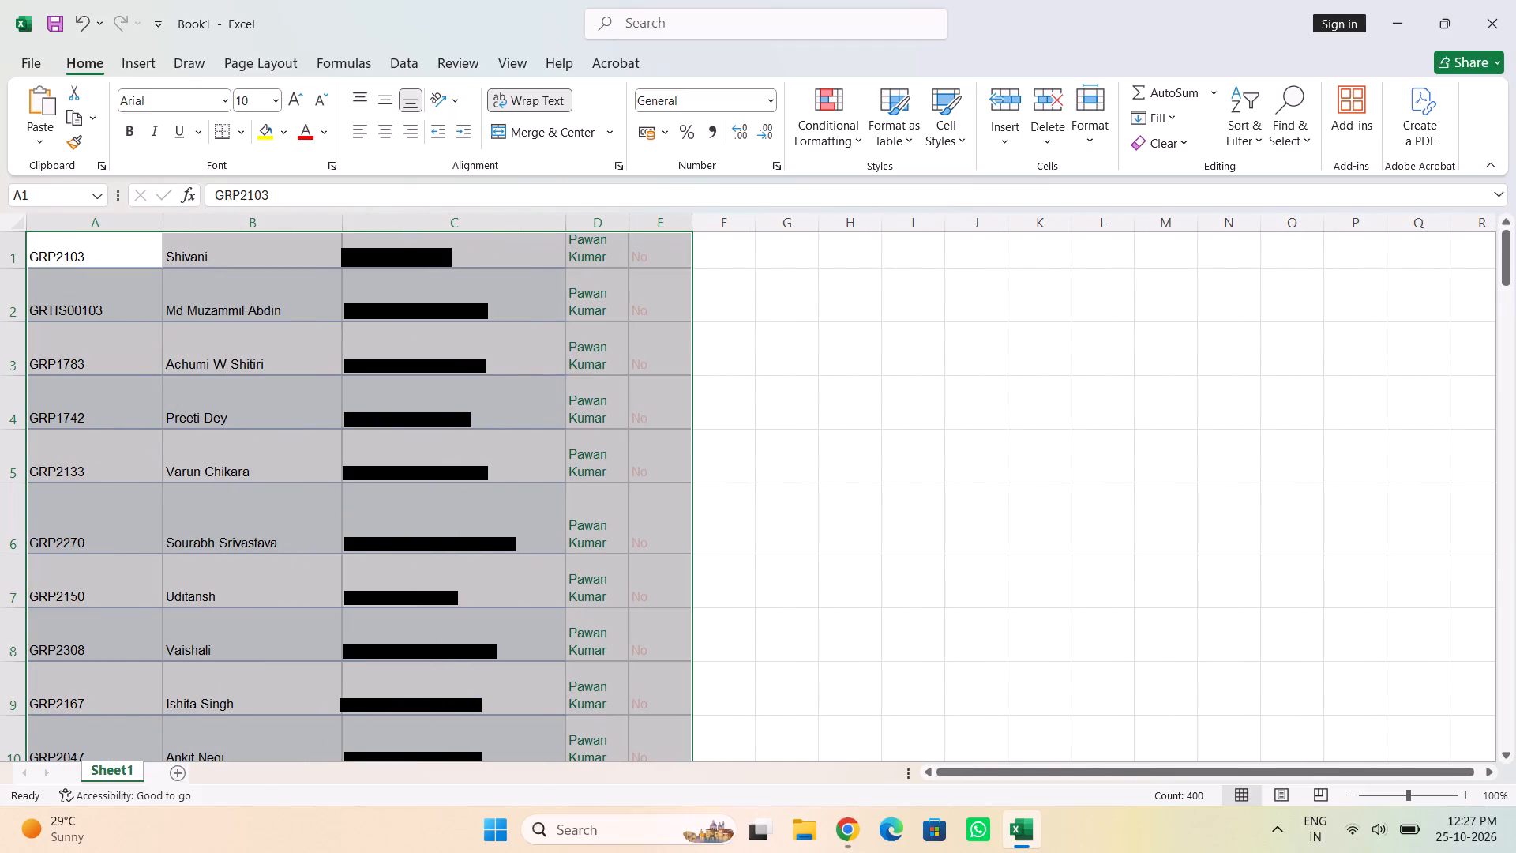
# Select the whole sheet and auto-fit all row heights to the pasted records.
pyautogui.doubleClick(23, 318)
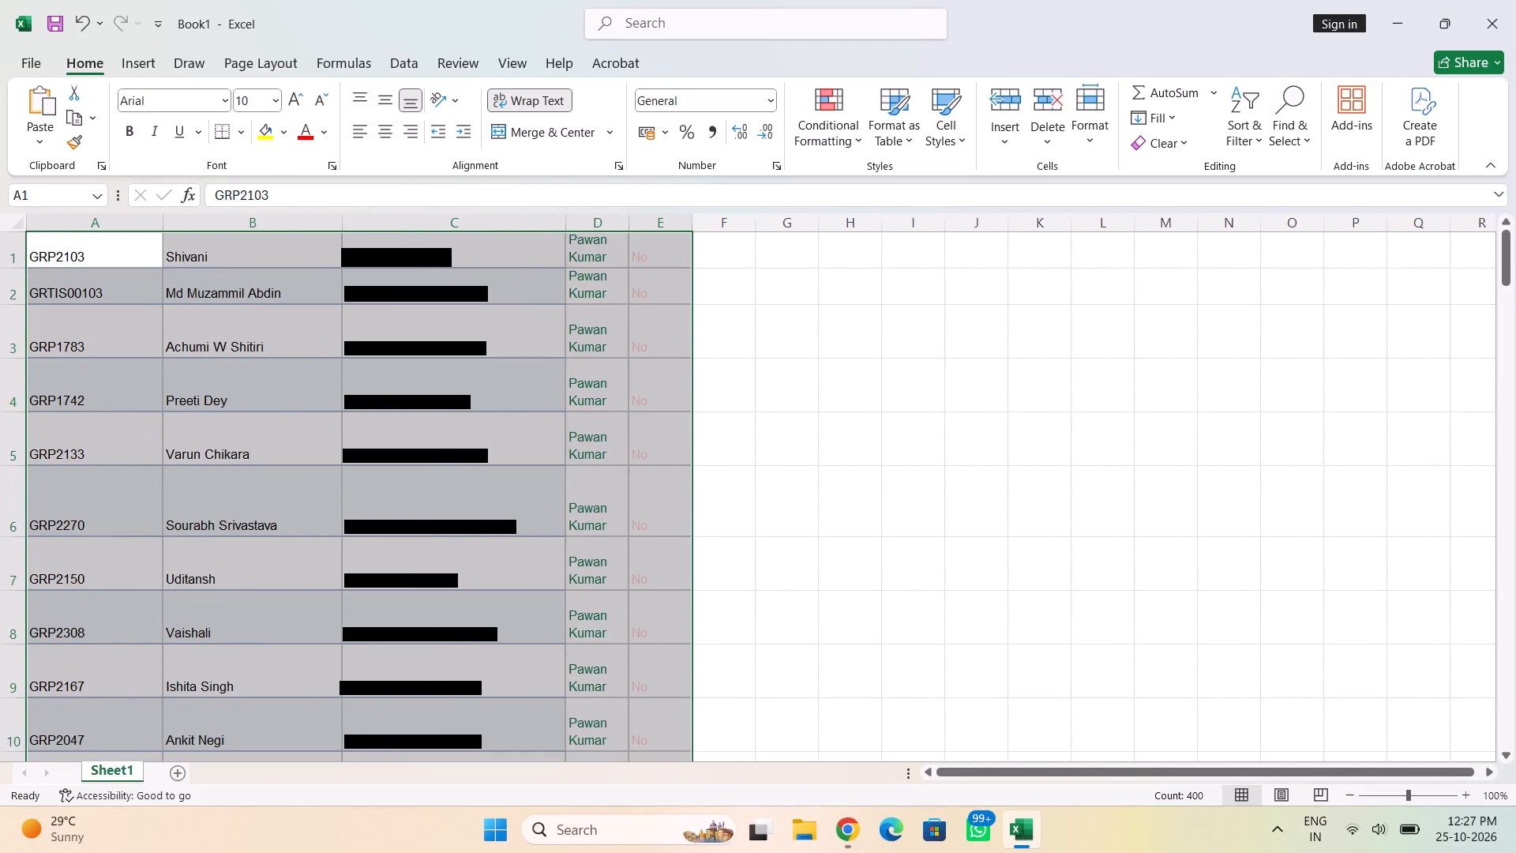
pyautogui.click(16, 224)
pyautogui.doubleClick(16, 302)
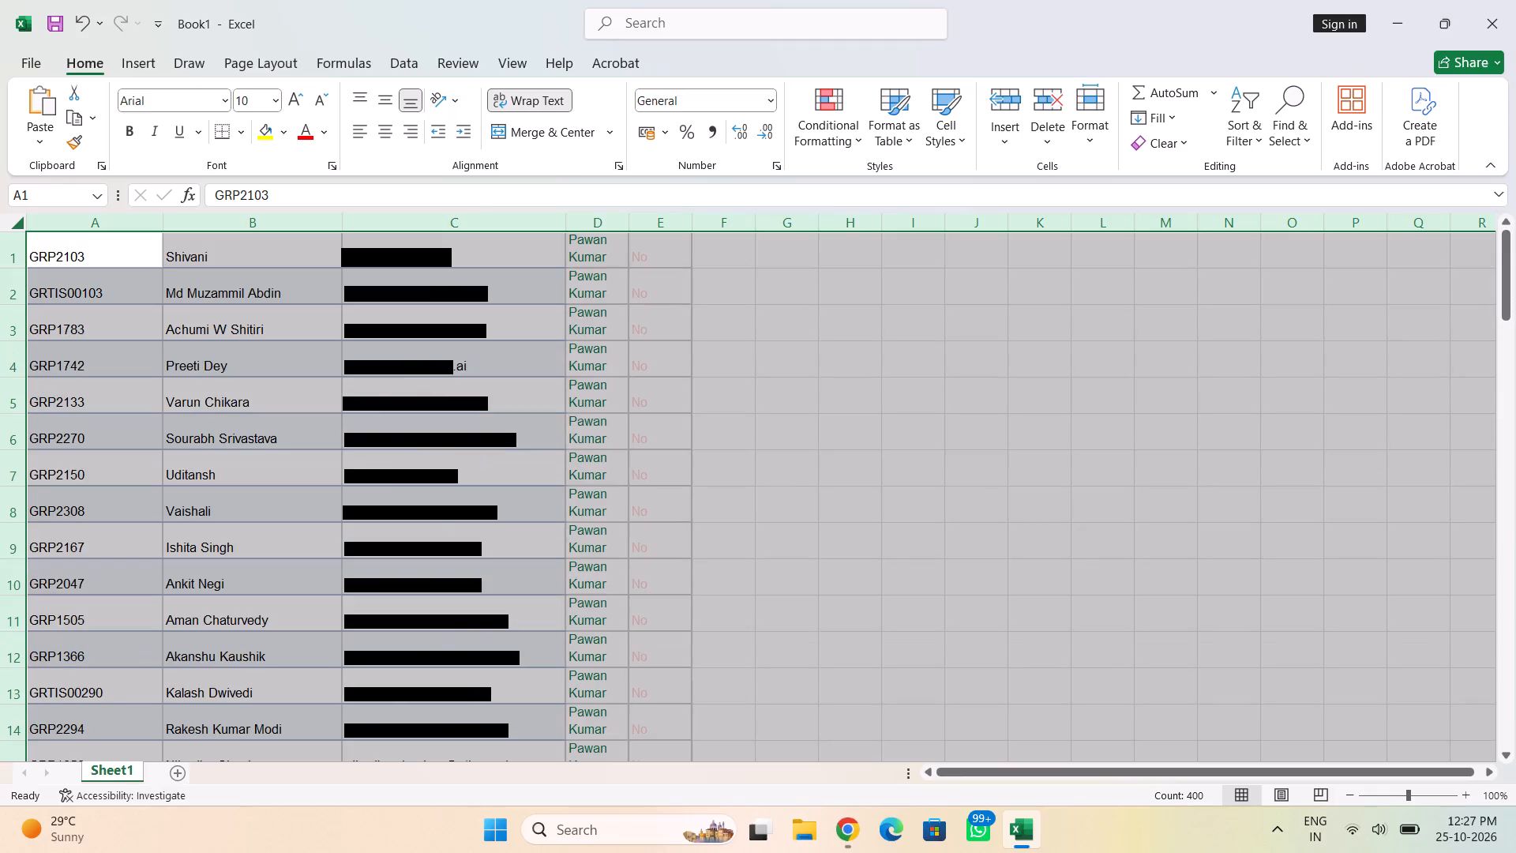
pyautogui.doubleClick(20, 267)
# Widen all columns to one equal width that fits the records on single lines, and auto-fit the row heights again.
pyautogui.doubleClick(165, 224)
pyautogui.doubleClick(258, 225)
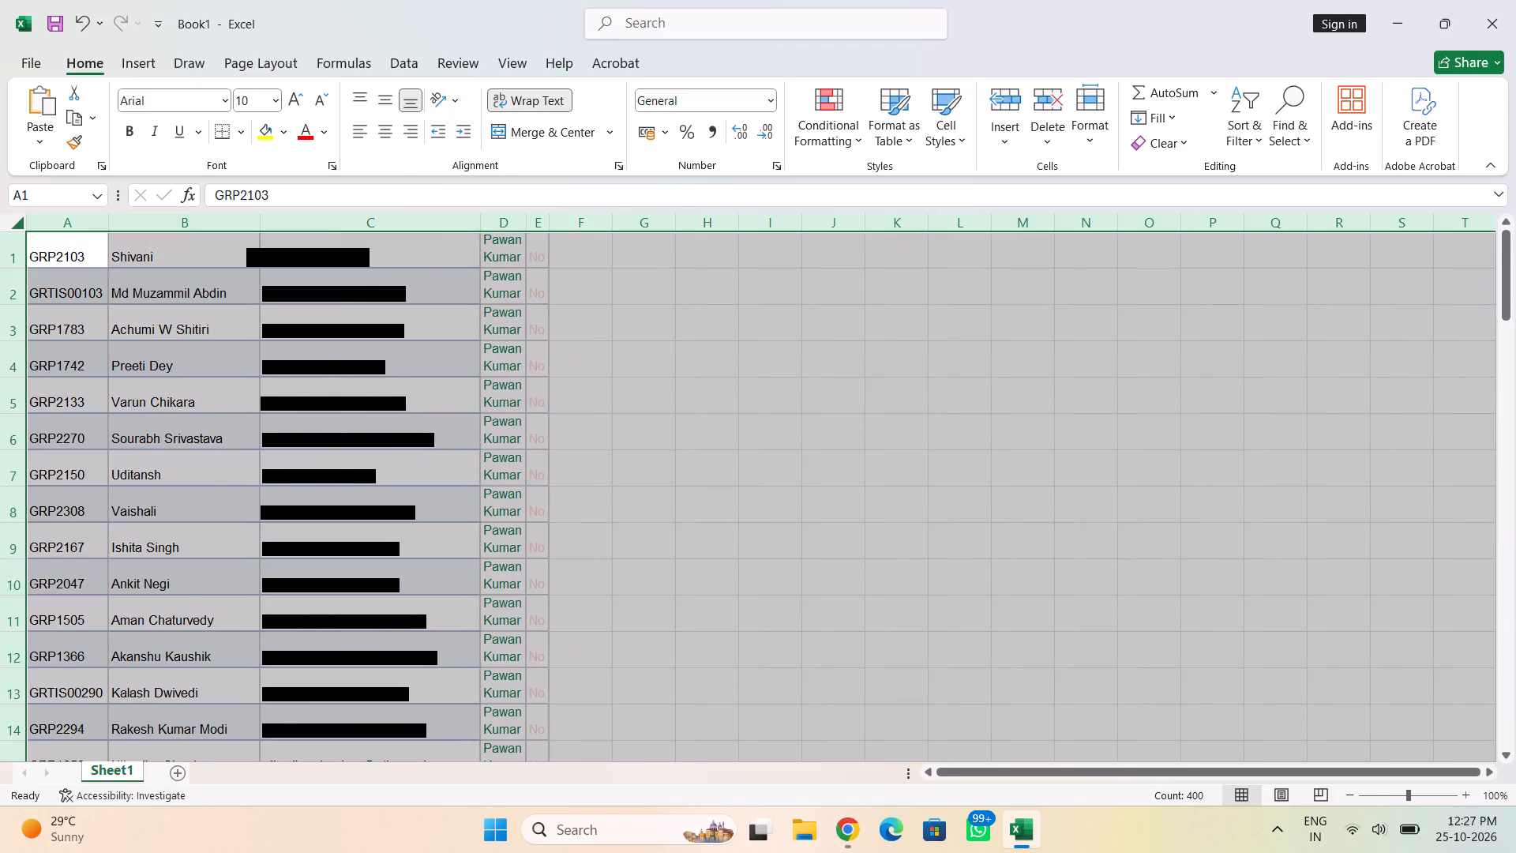
pyautogui.doubleClick(476, 223)
pyautogui.doubleClick(523, 224)
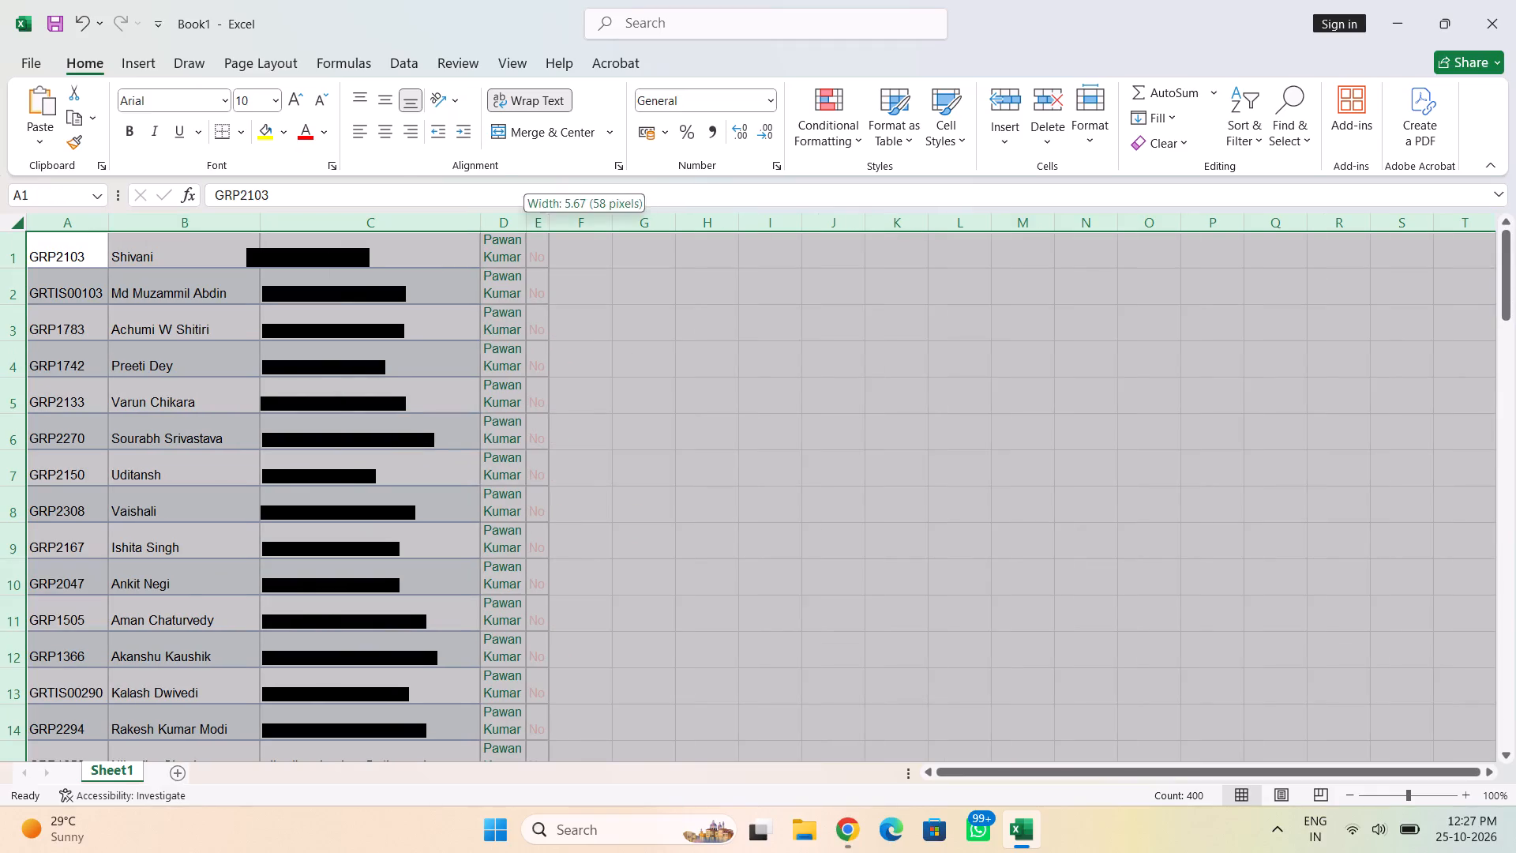
pyautogui.moveTo(523, 224); pyautogui.dragTo(587, 225)
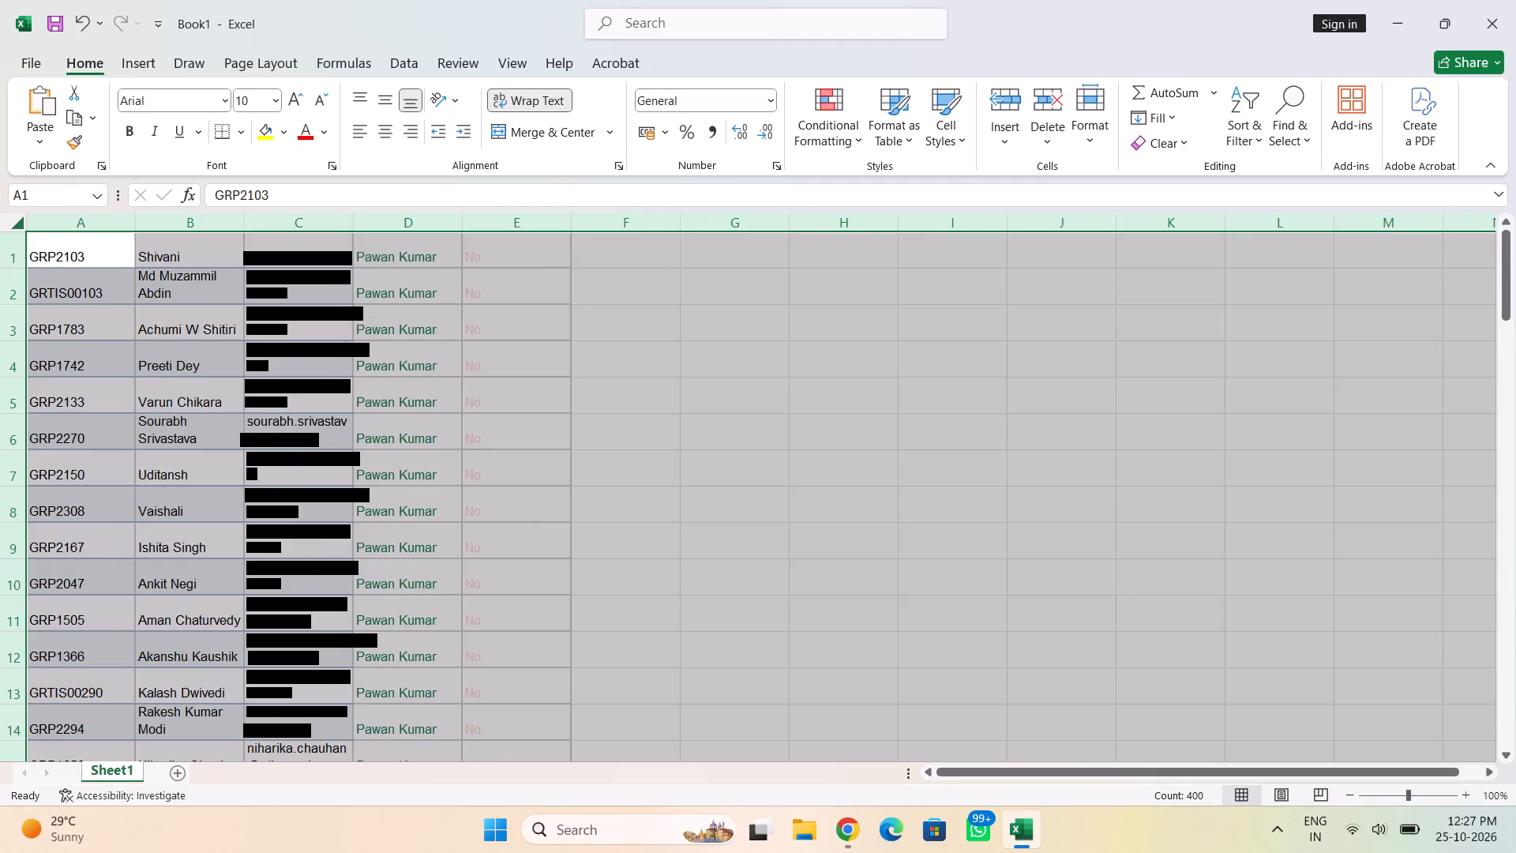
pyautogui.moveTo(568, 226); pyautogui.dragTo(651, 231)
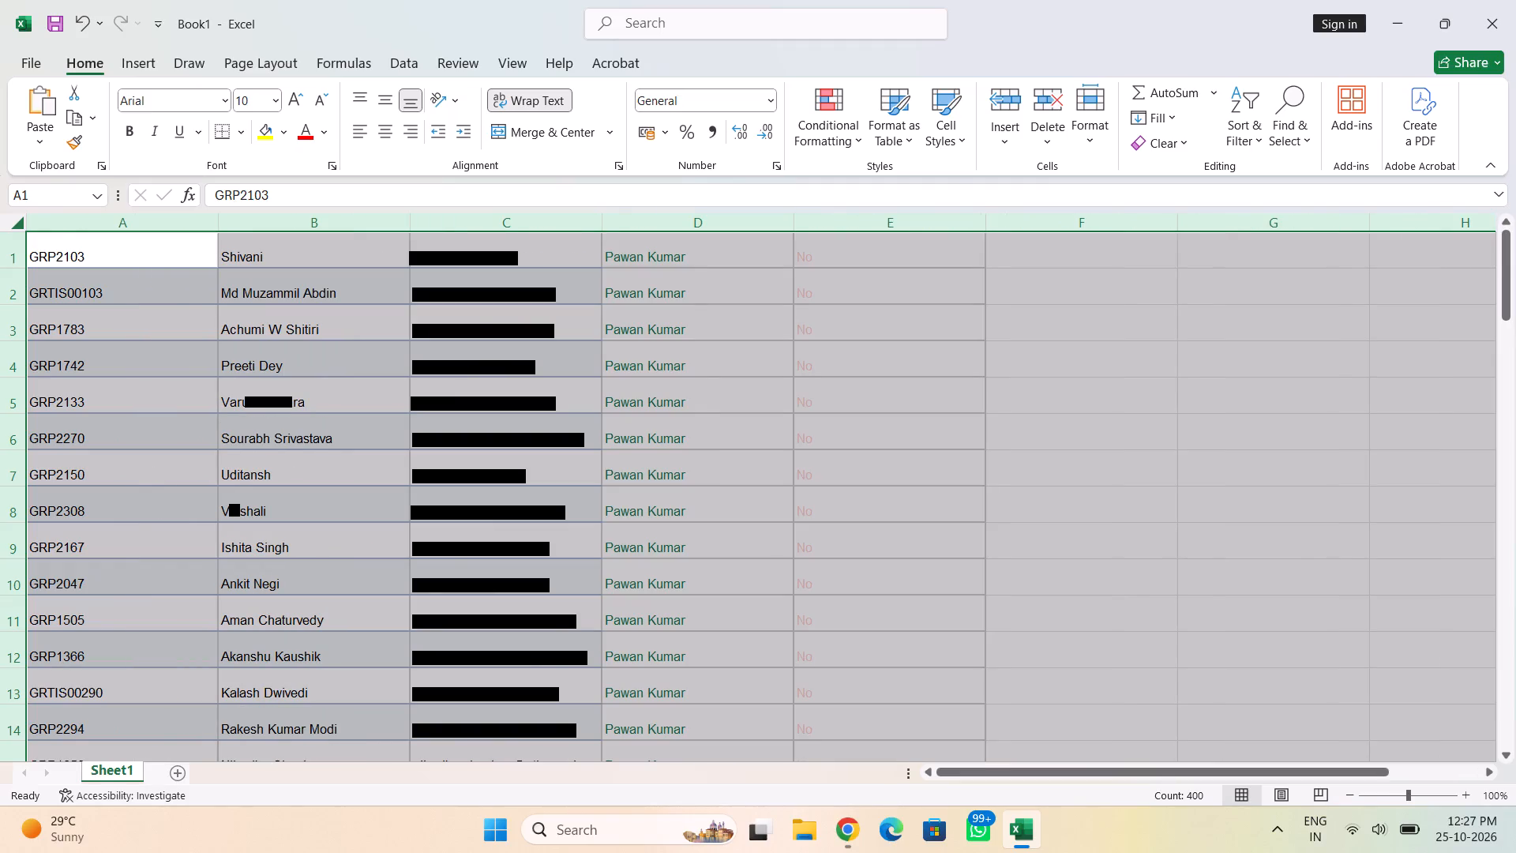
pyautogui.doubleClick(10, 269)
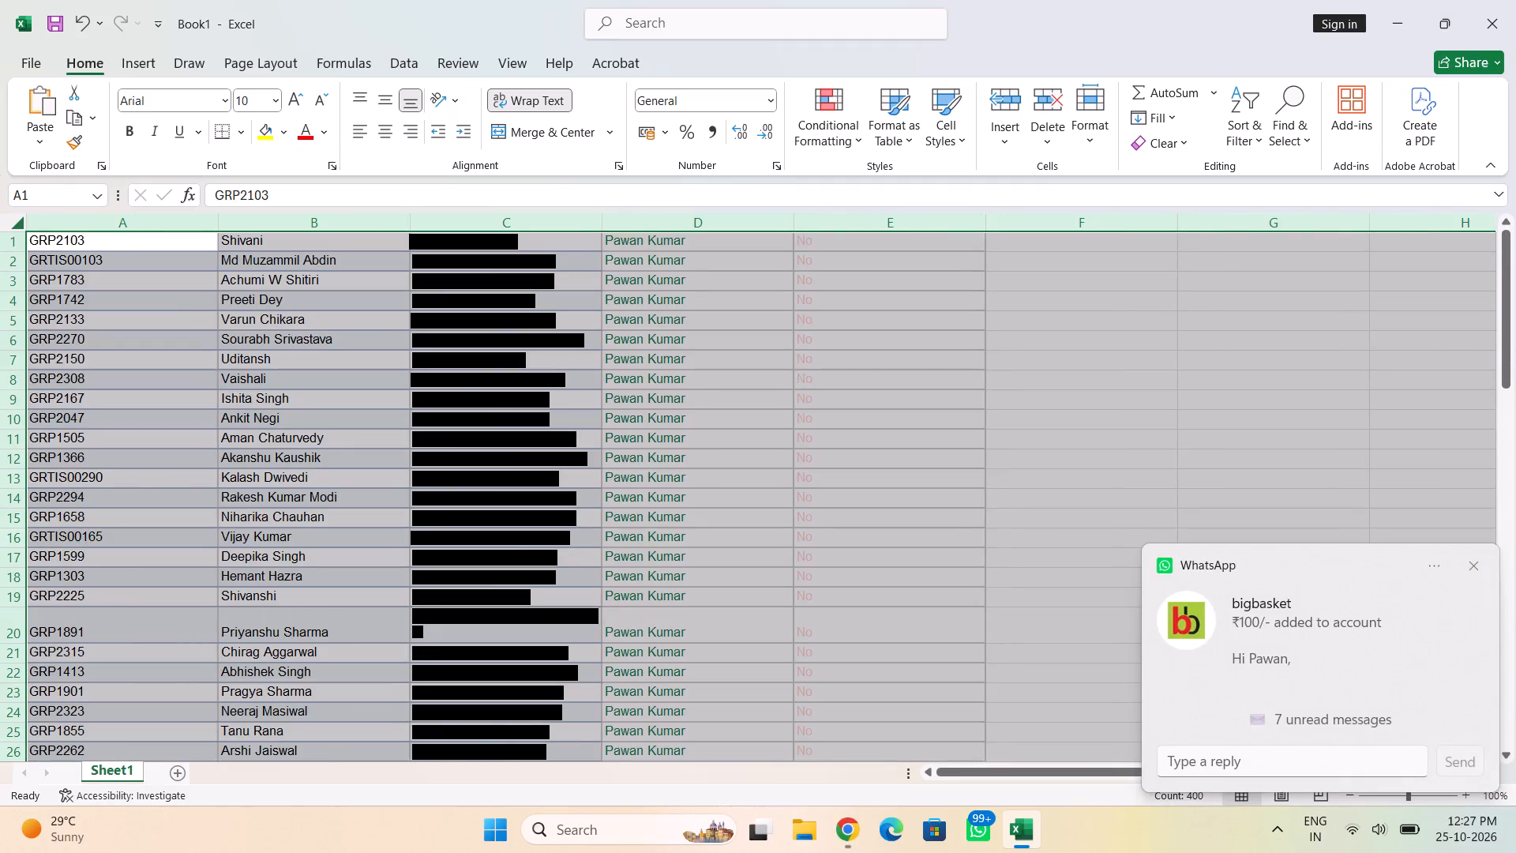
pyautogui.click(282, 363)
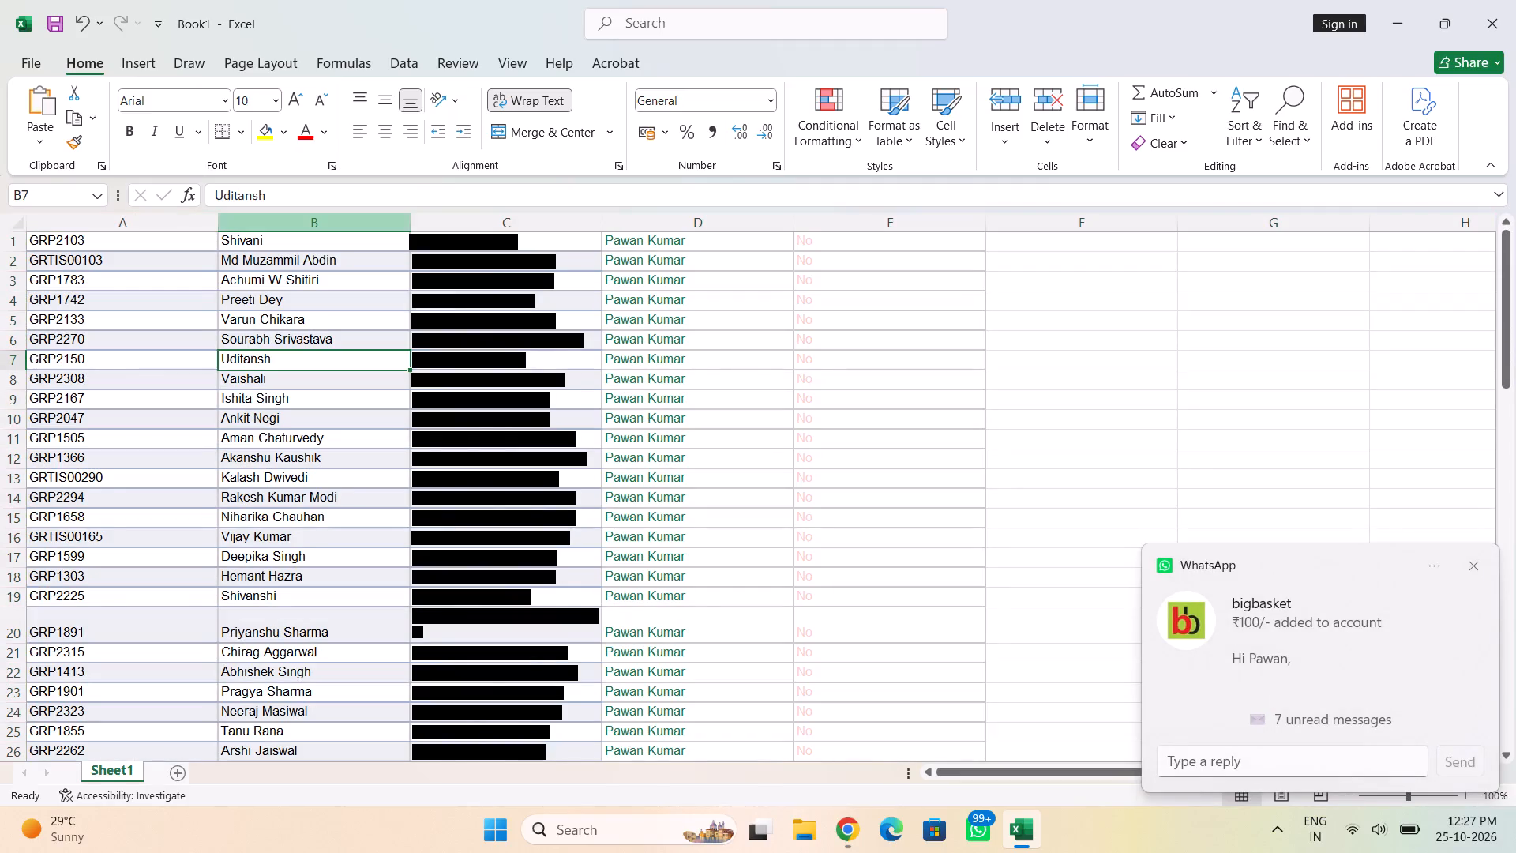
# Copy the first record's e-mail address from cell C1 and switch back to the browser.
pyautogui.click(107, 244)
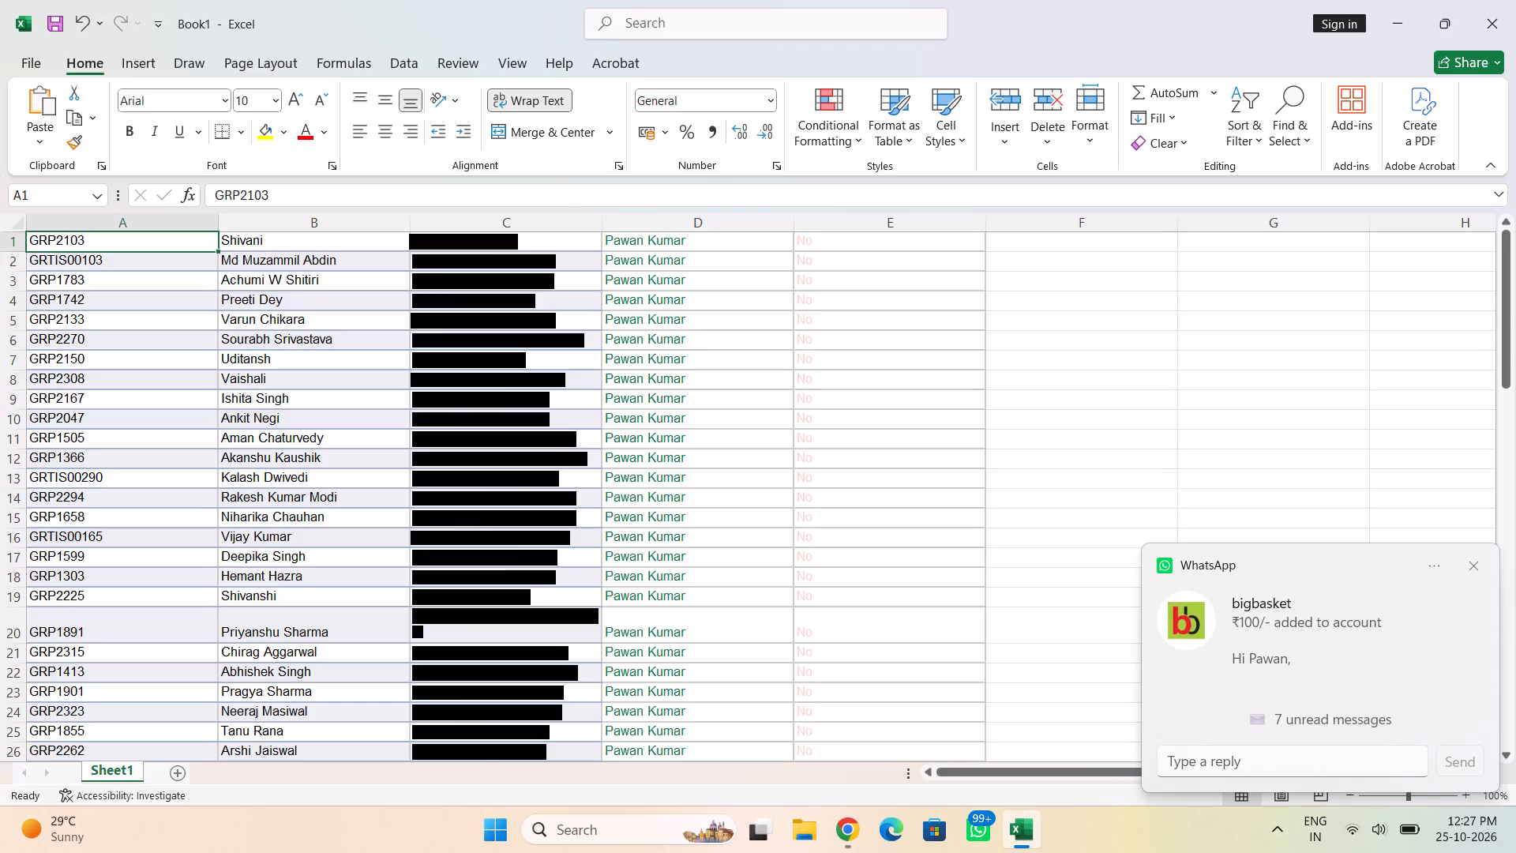
pyautogui.click(315, 240)
pyautogui.click(465, 245)
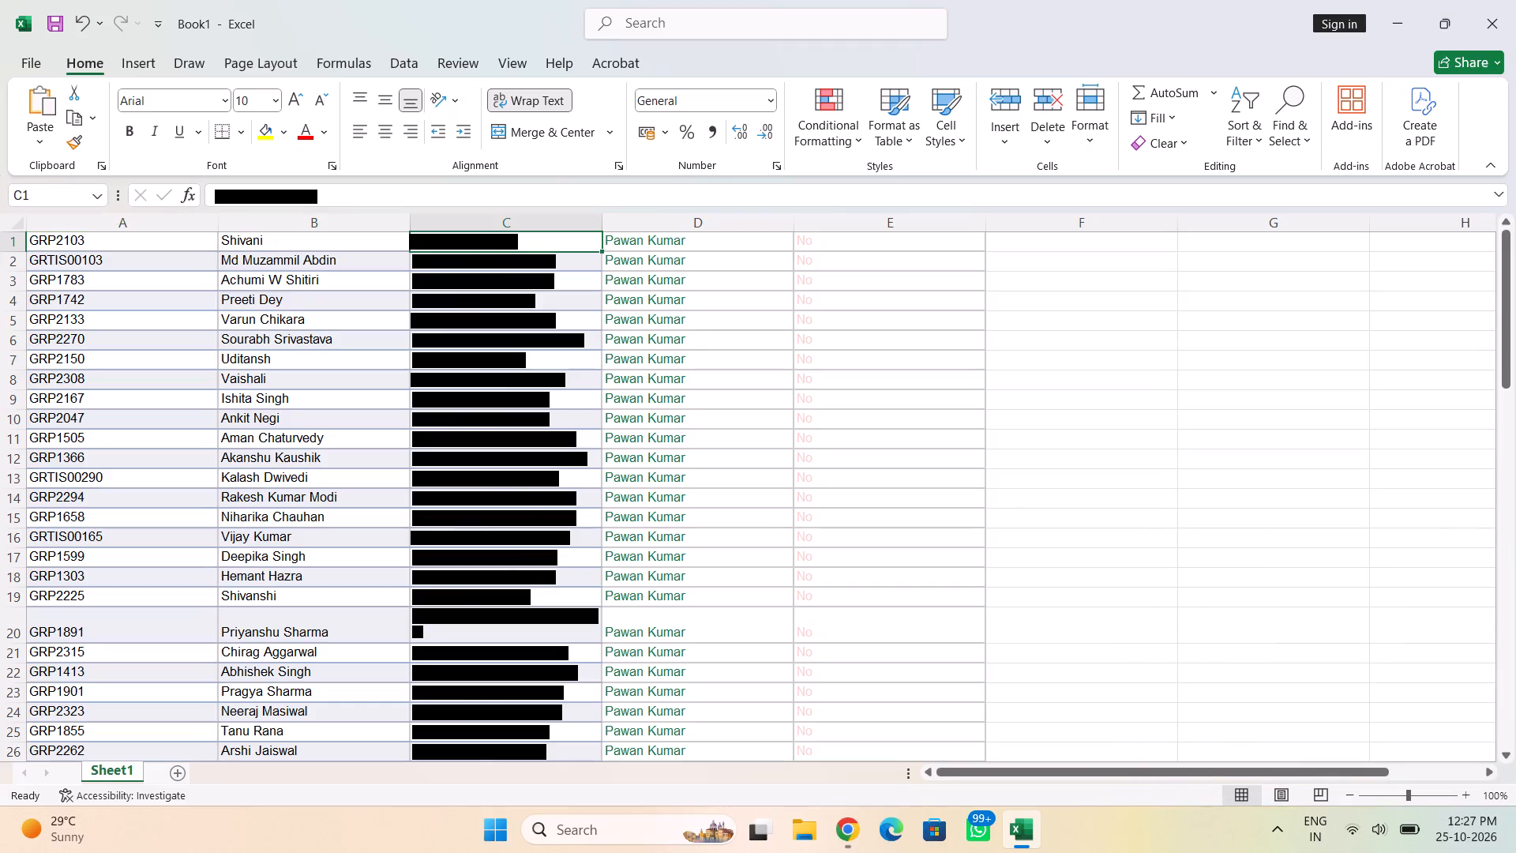
pyautogui.hotkey('ctrl', 'c')
pyautogui.hotkey('ctrl', 'c')
pyautogui.hotkey('alt', 'Tab')
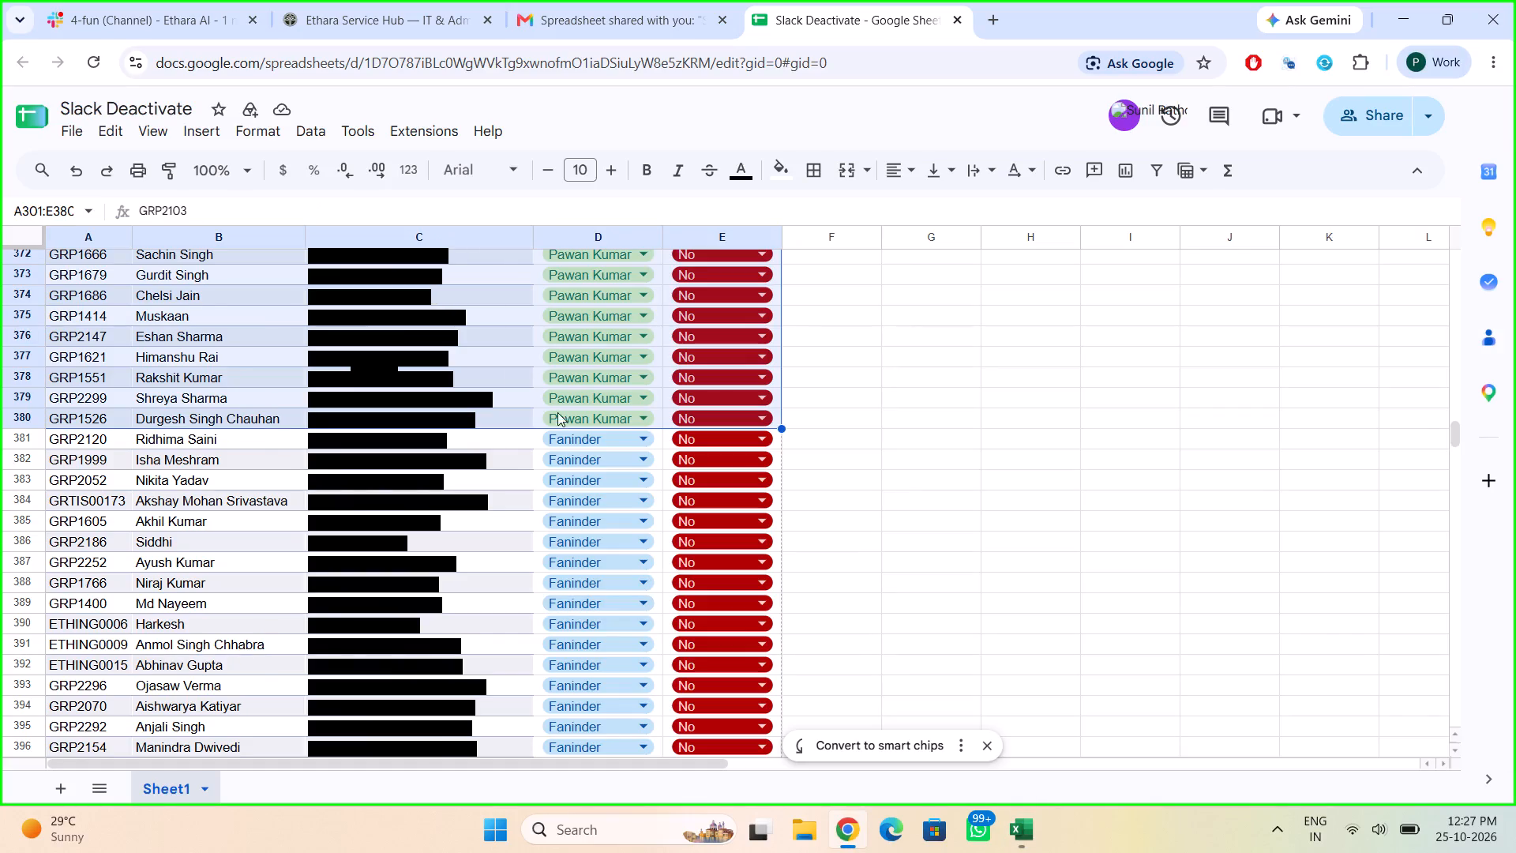
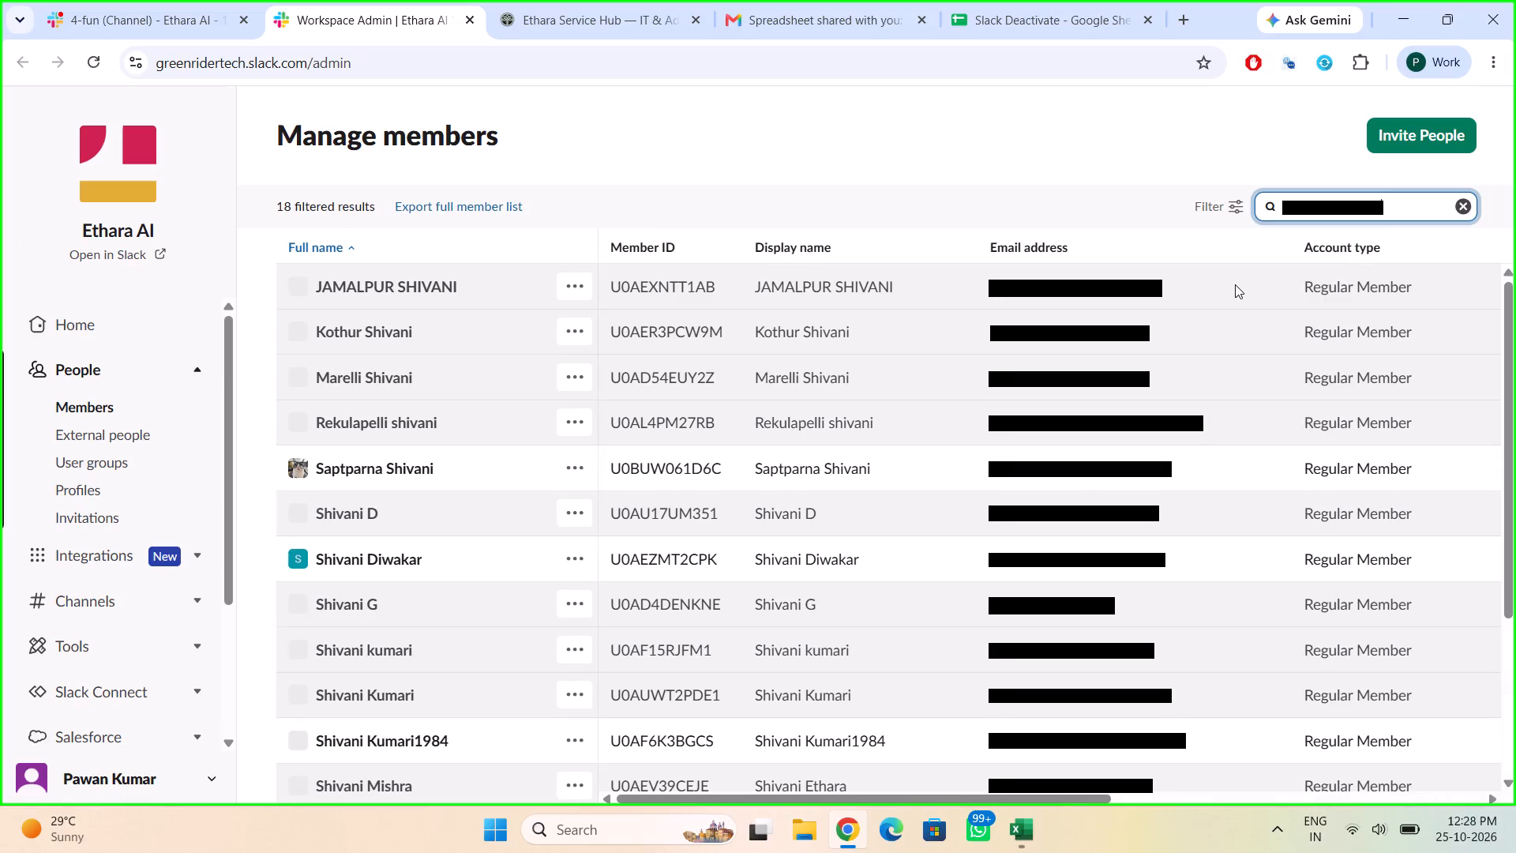
# Find the member matching the first Excel record's e-mail address in the filtered Slack member list and deactivate that account.
pyautogui.click(1394, 205)
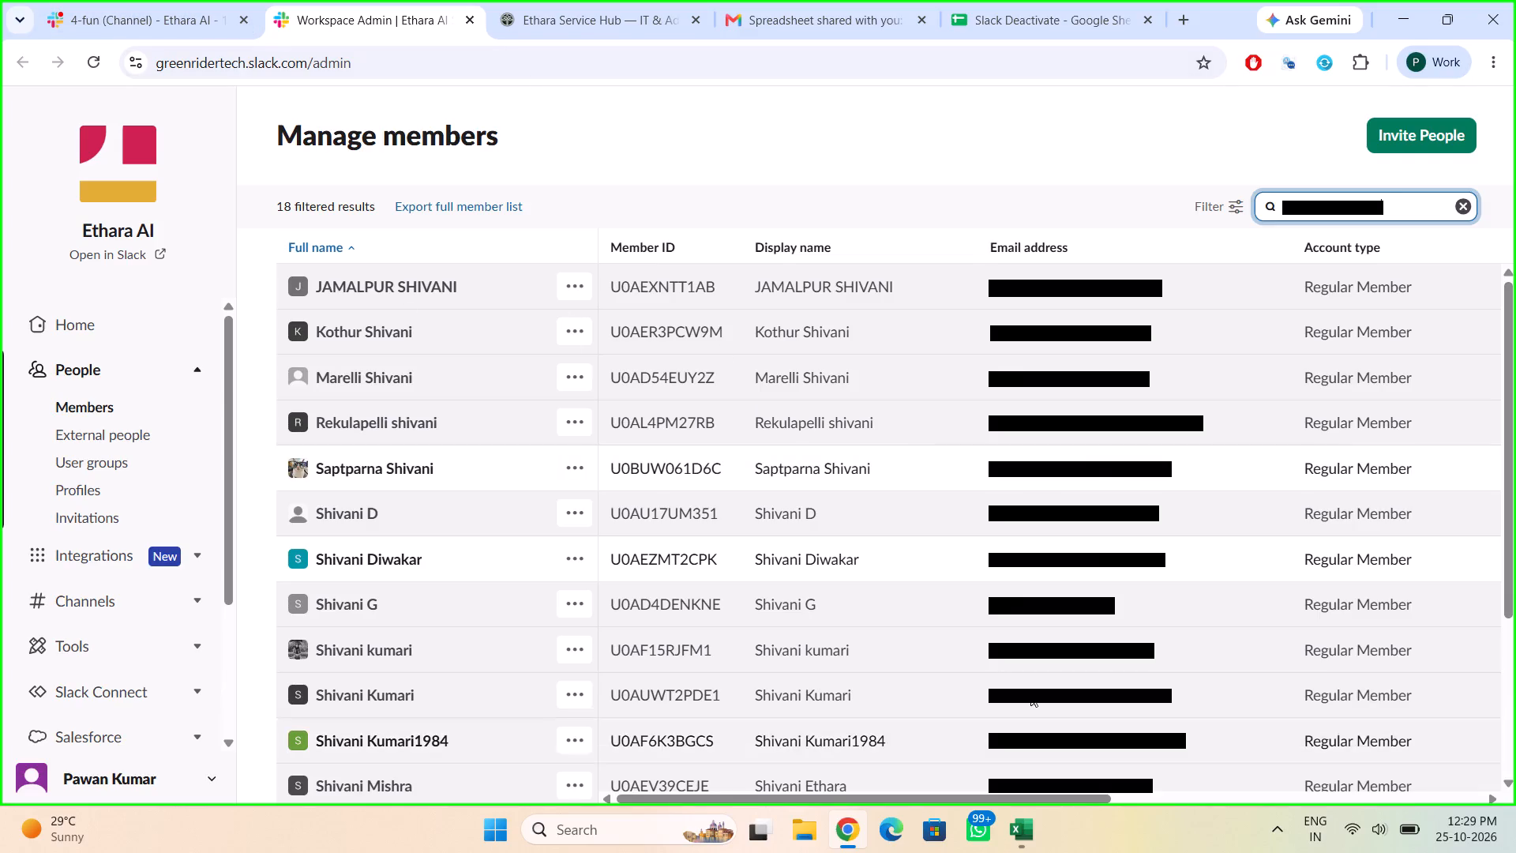
pyautogui.scroll(-3, 1080, 648)
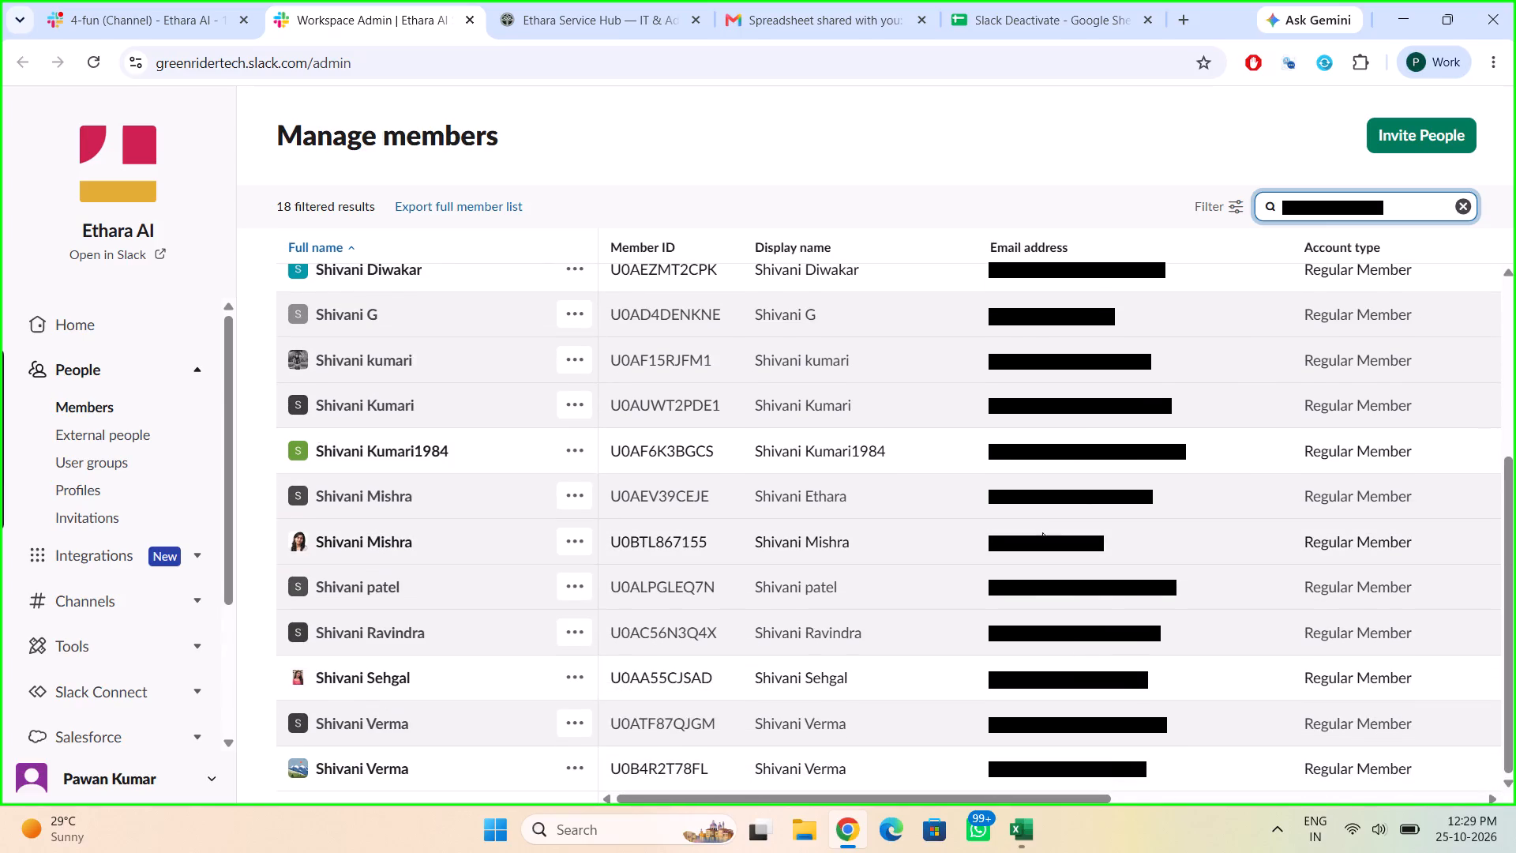
pyautogui.click(1049, 546)
pyautogui.click(797, 540)
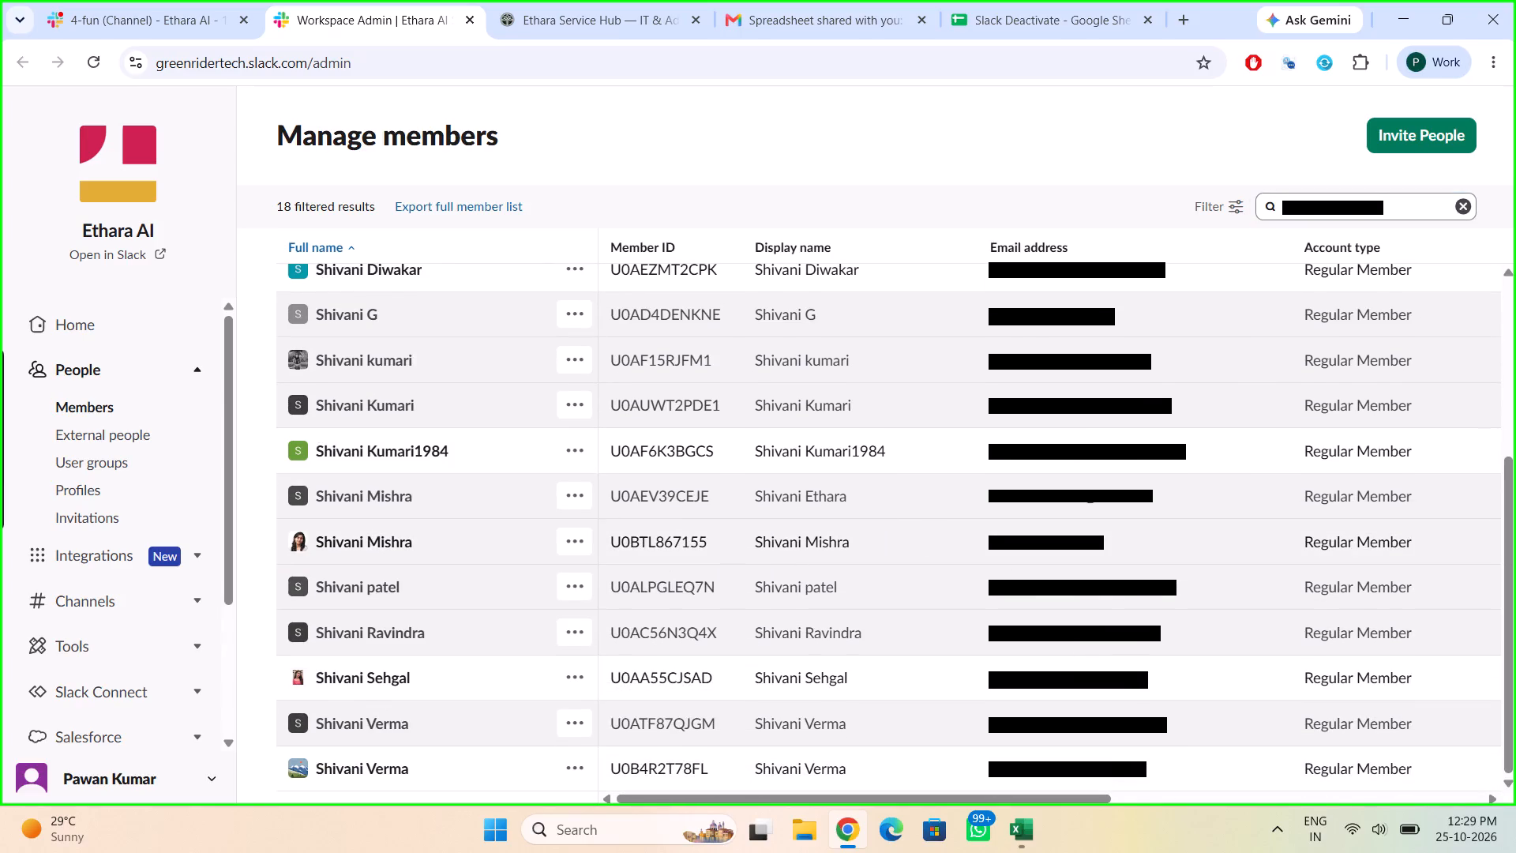
pyautogui.click(1071, 542)
pyautogui.click(587, 546)
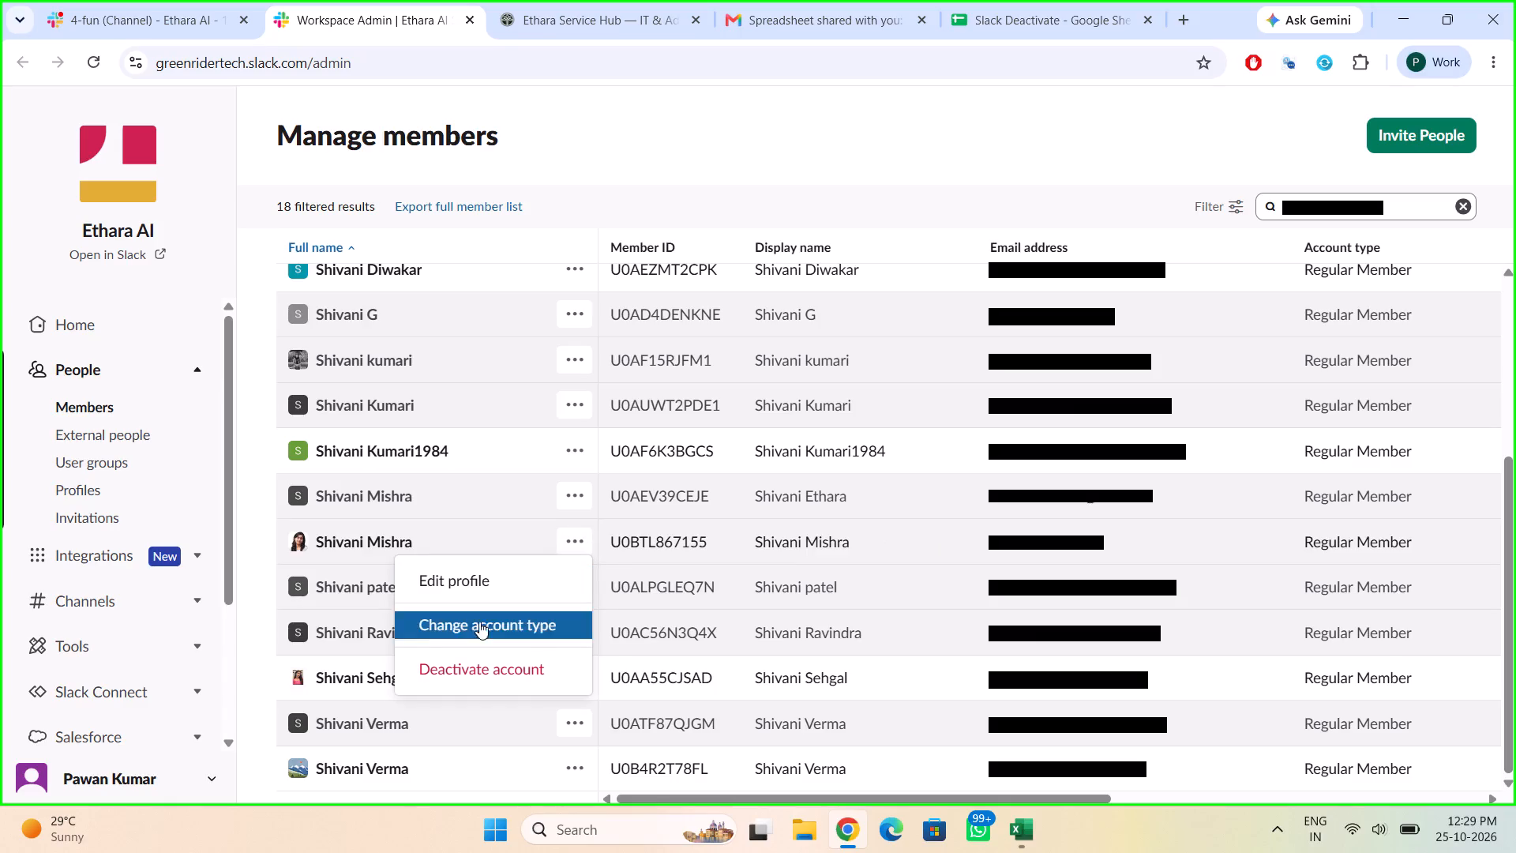
pyautogui.click(482, 668)
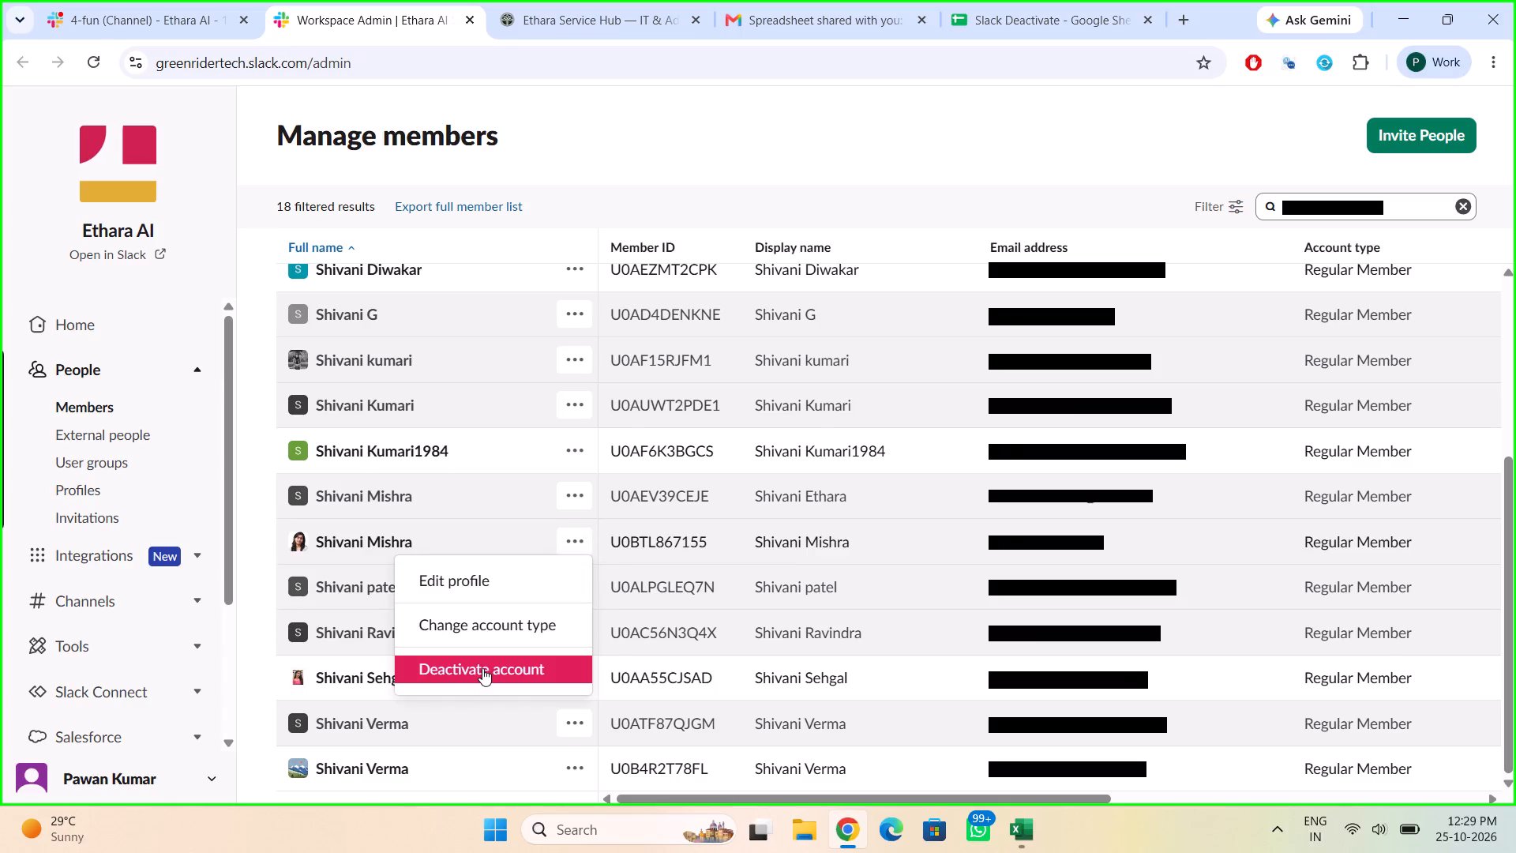
pyautogui.click(944, 534)
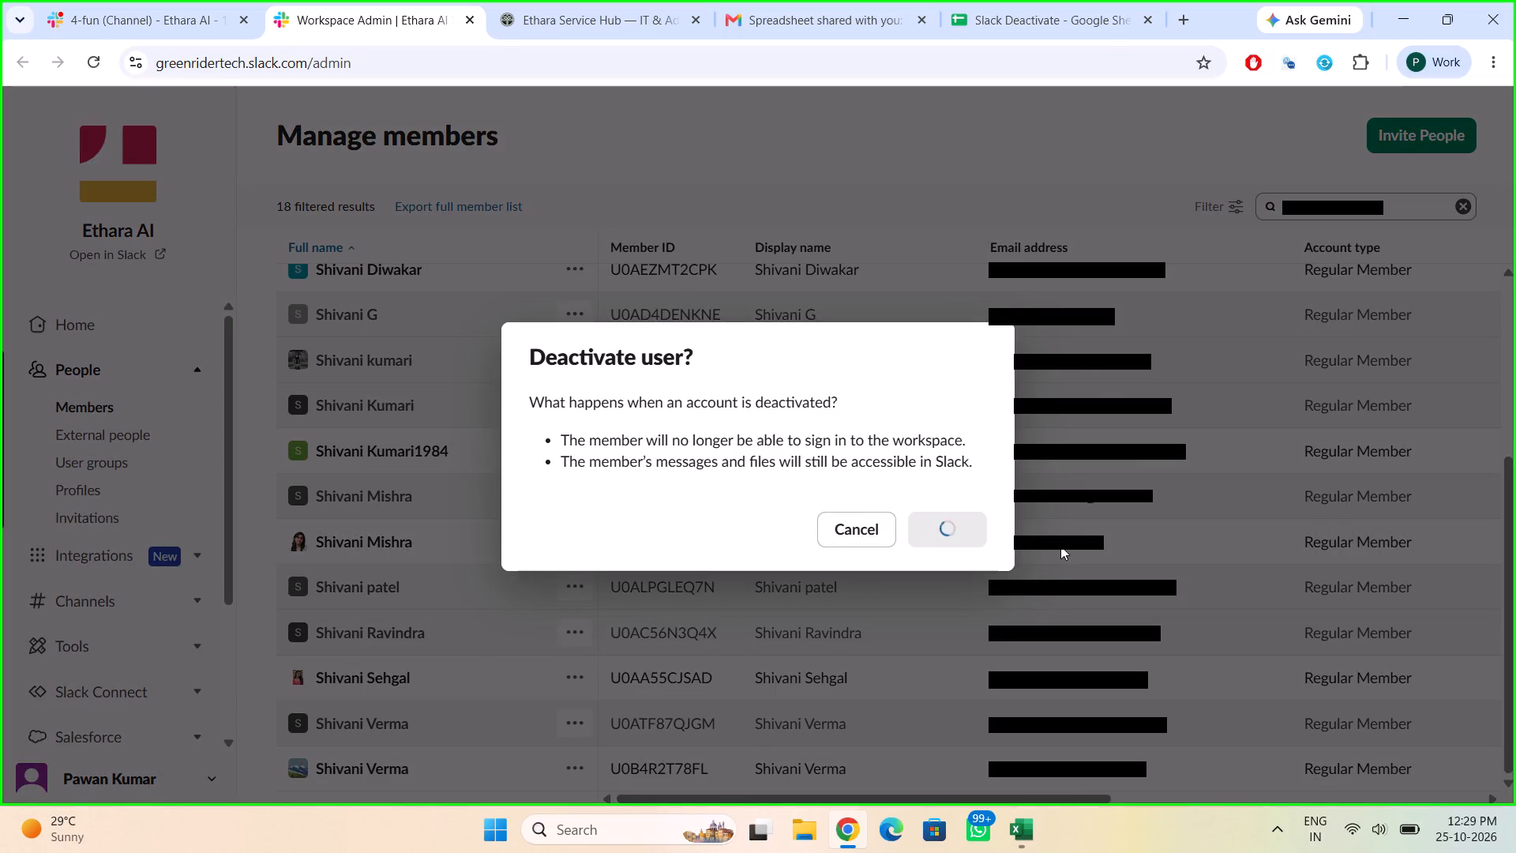
pyautogui.doubleClick(1049, 543)
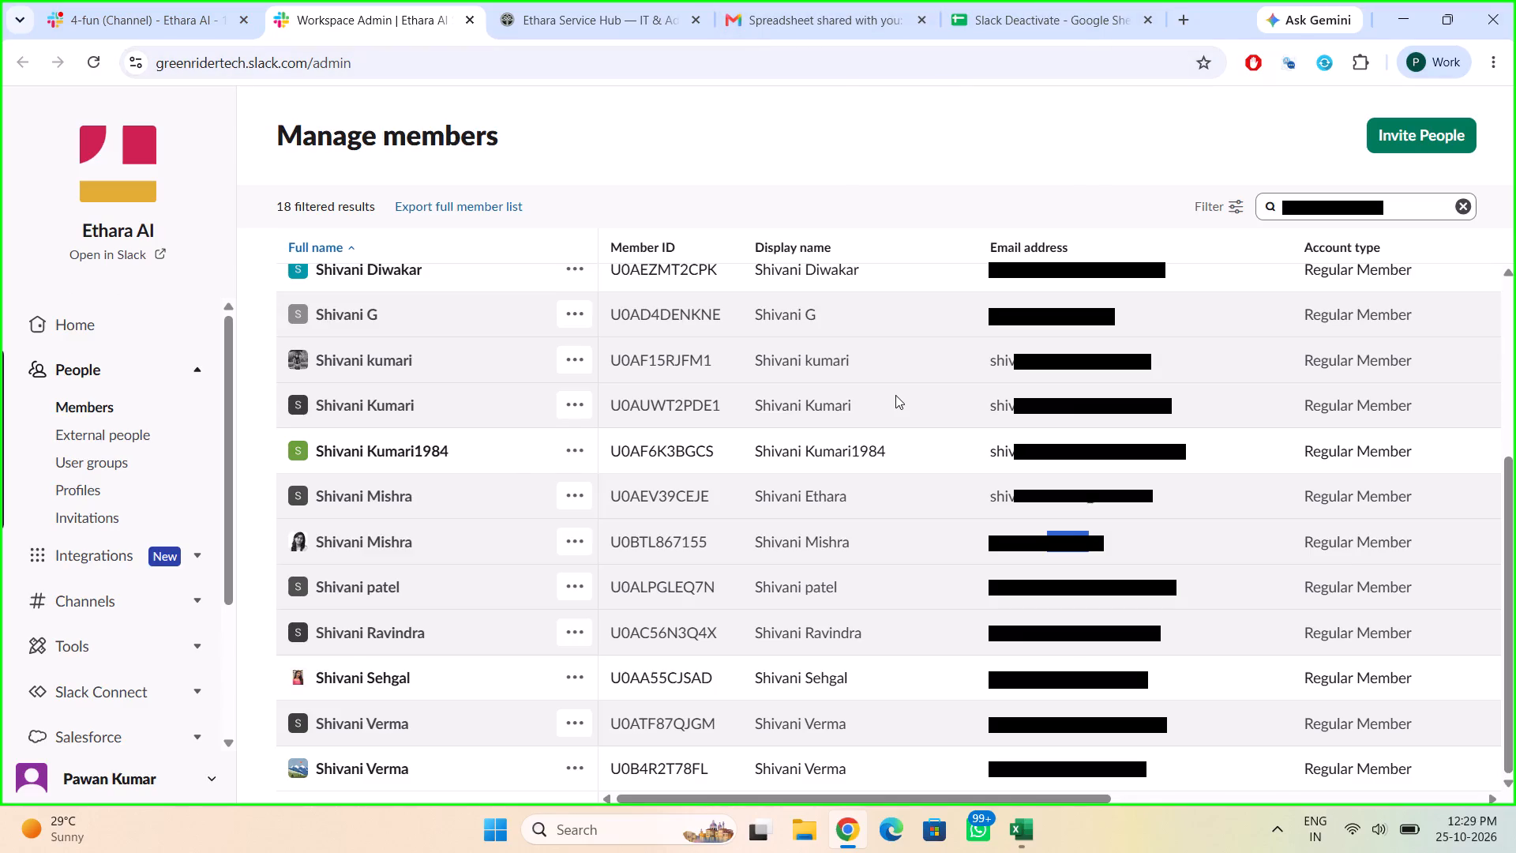
# Copy the second record's e-mail address from Excel cell C2, find that member in Slack and deactivate the account.
pyautogui.hotkey('alt', 'Tab')
pyautogui.click(512, 275)
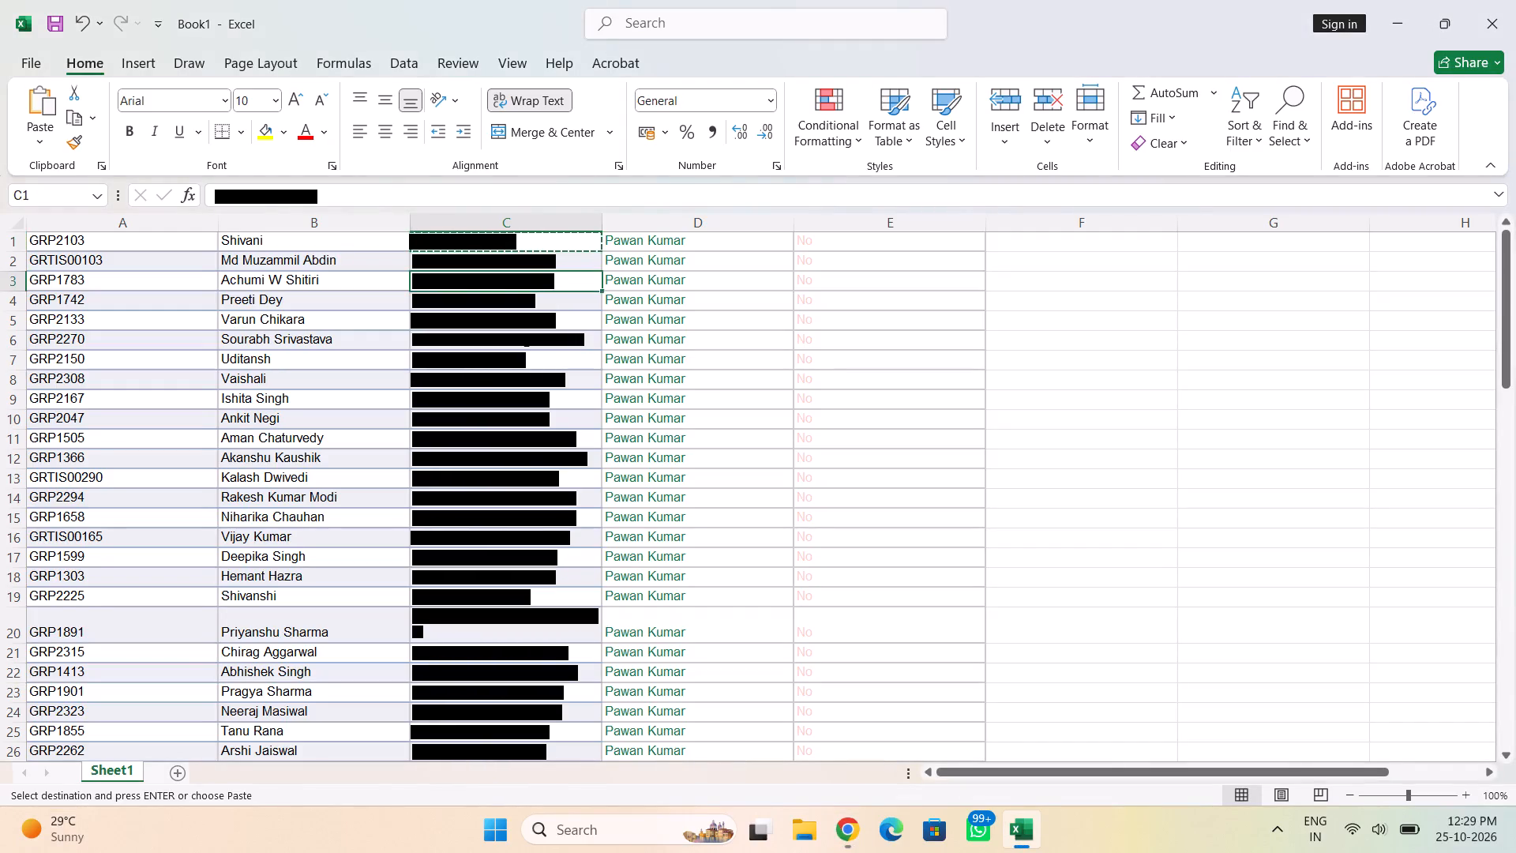
pyautogui.click(518, 261)
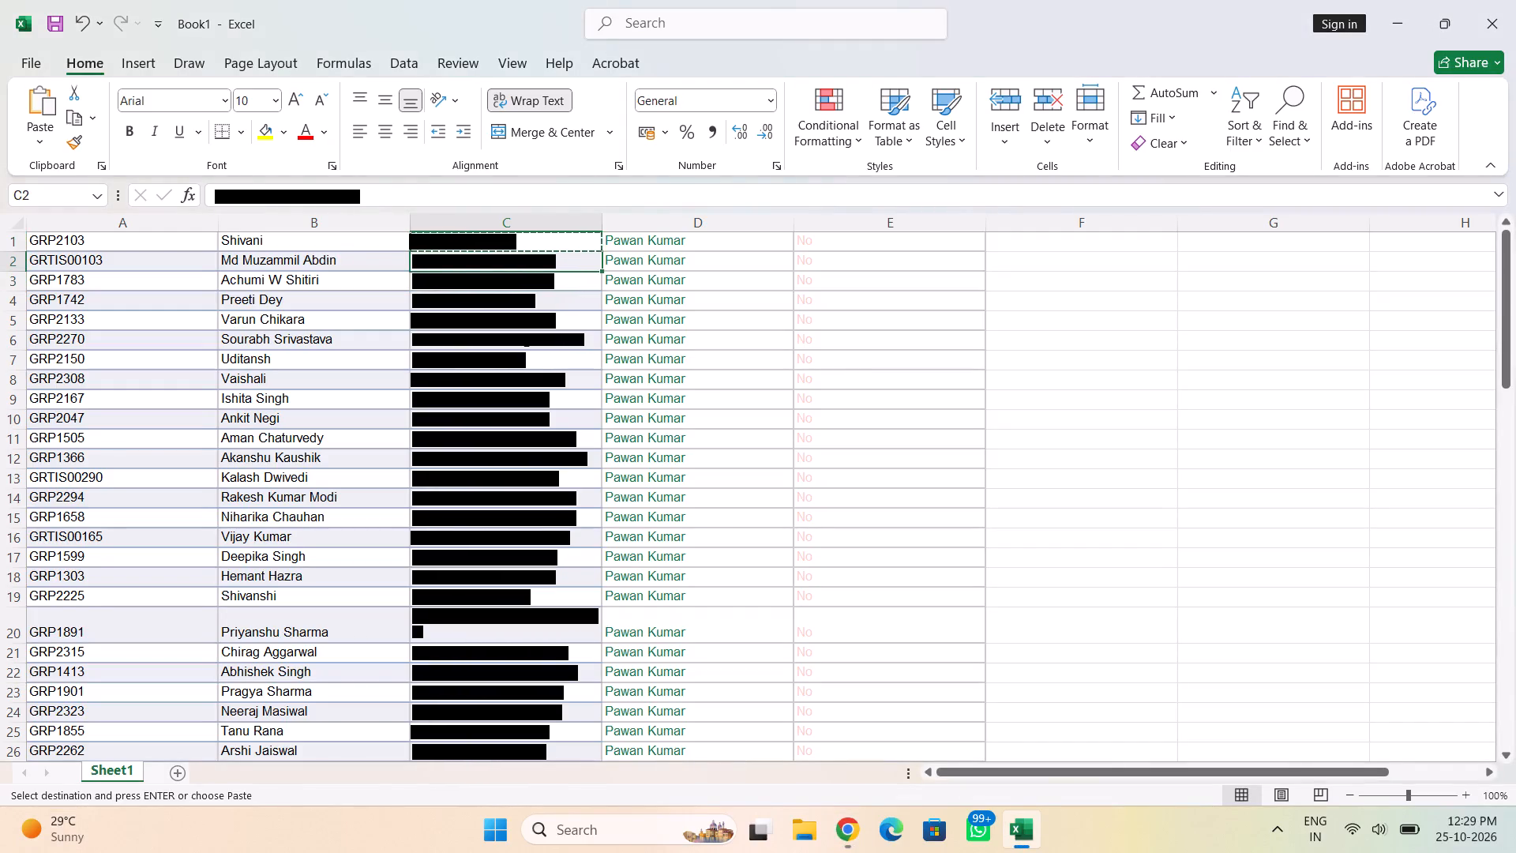
pyautogui.hotkey('ctrl', 'c')
pyautogui.hotkey('alt', 'Tab')
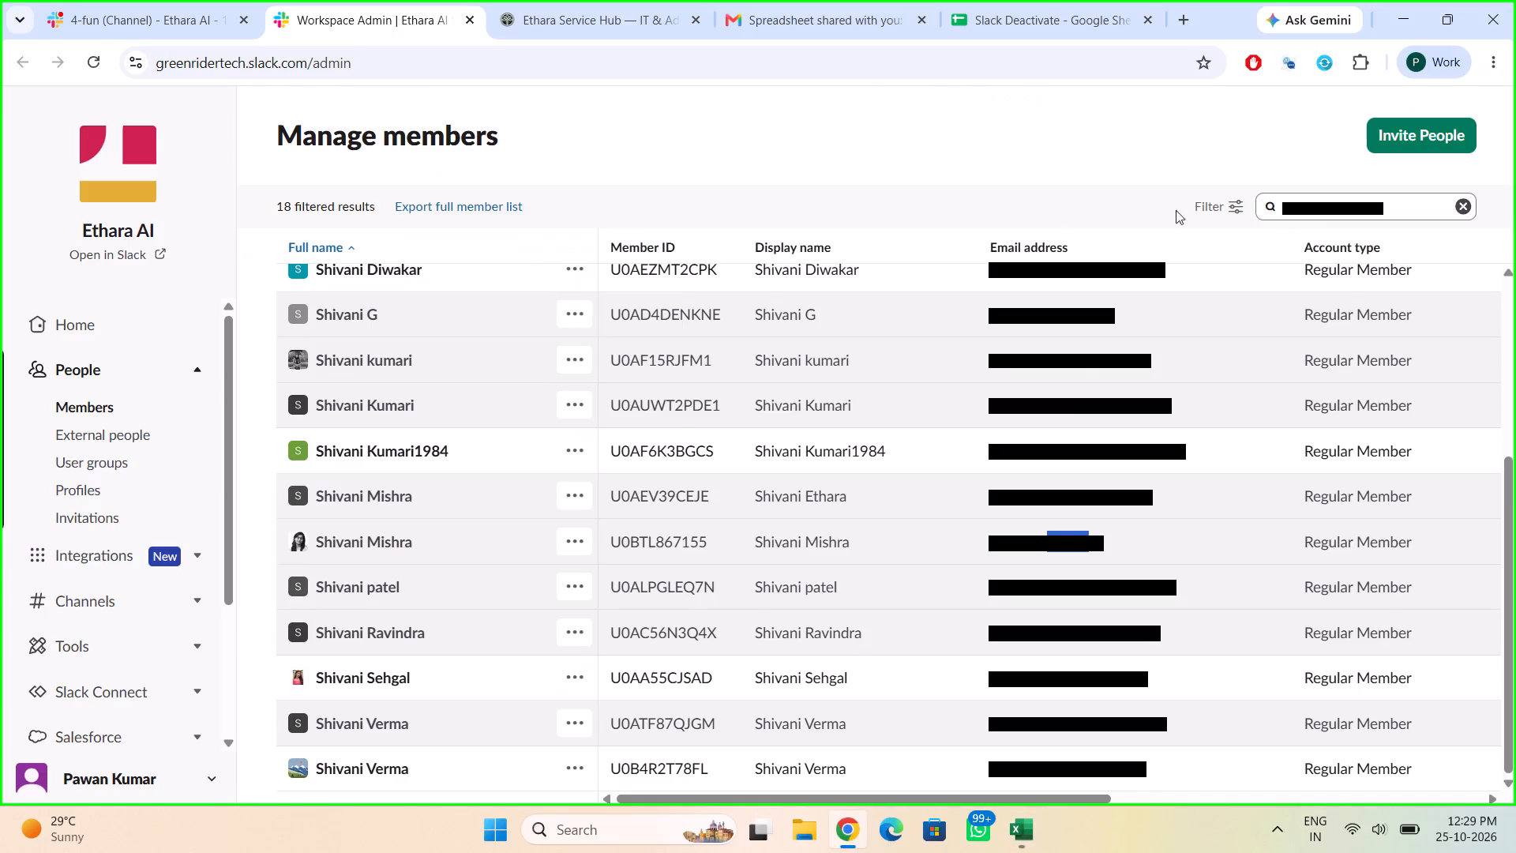
pyautogui.moveTo(1392, 209); pyautogui.dragTo(1199, 194)
pyautogui.tripleClick(1355, 202)
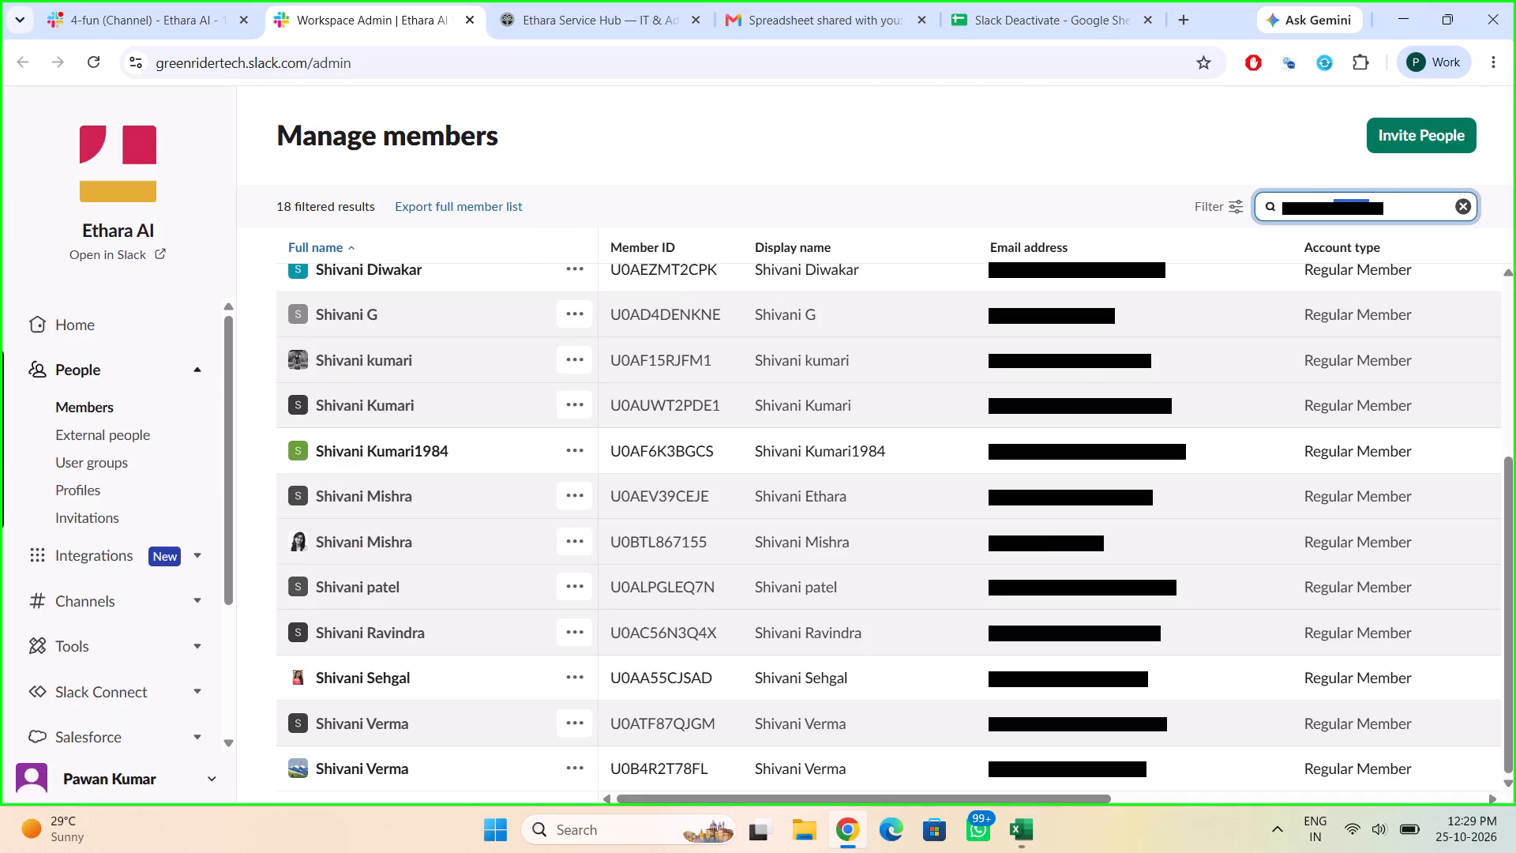
pyautogui.hotkey('ctrl', 'v')
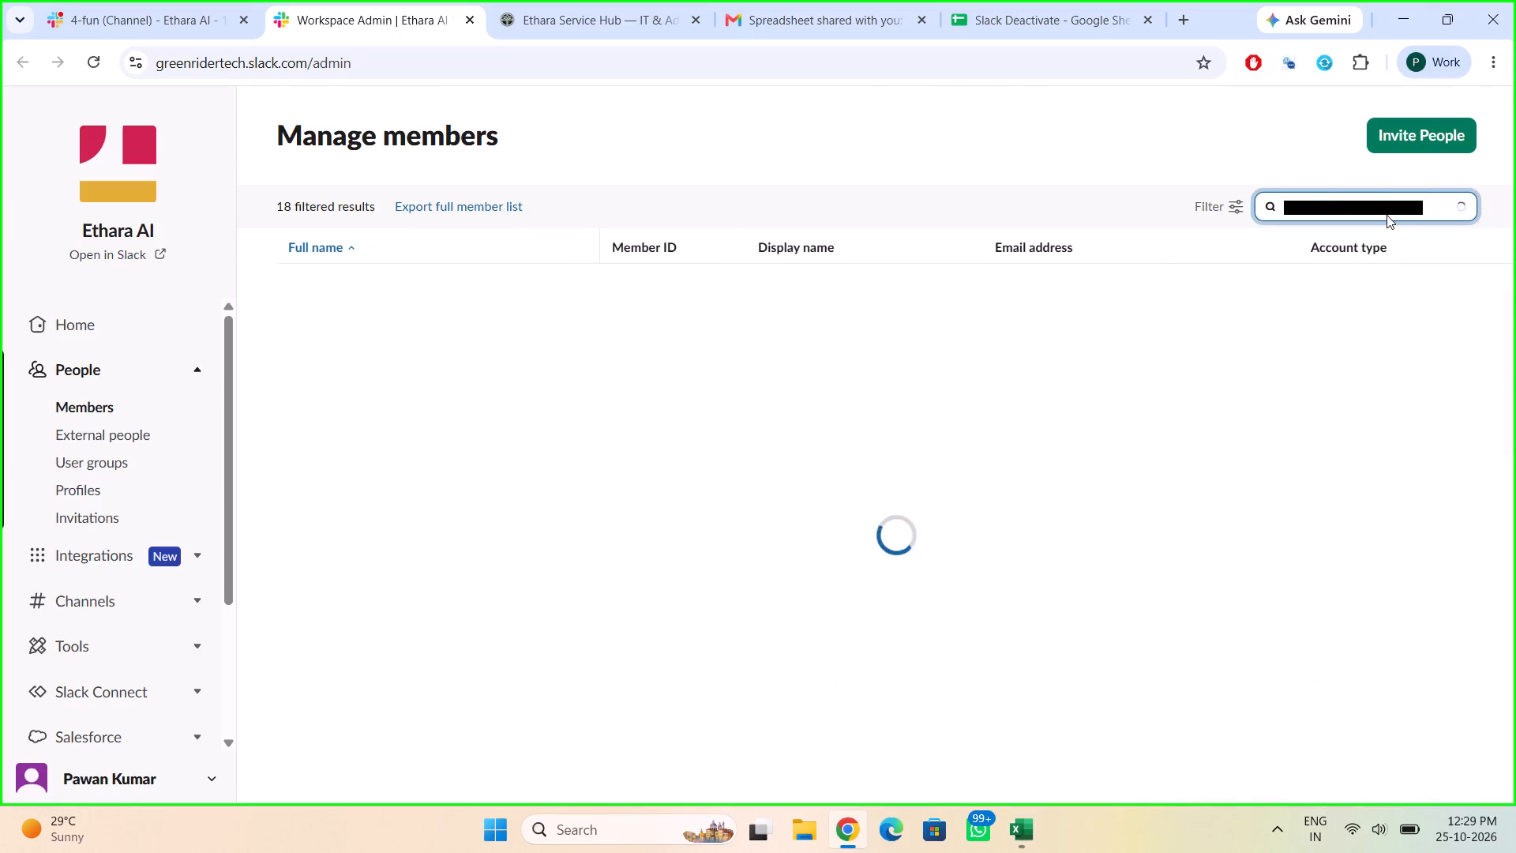
pyautogui.click(581, 291)
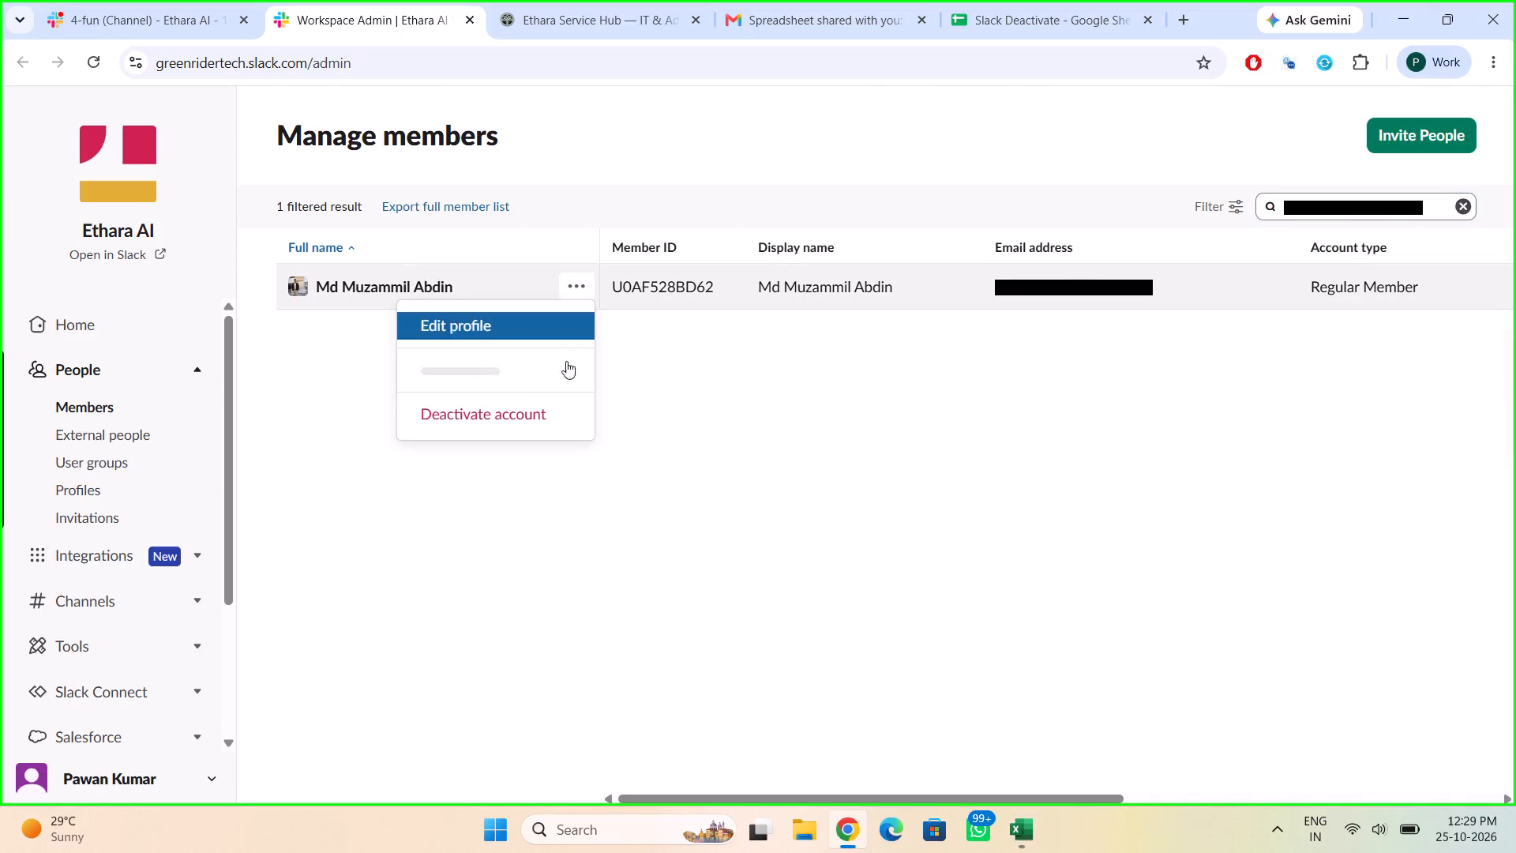
pyautogui.click(496, 426)
pyautogui.click(974, 550)
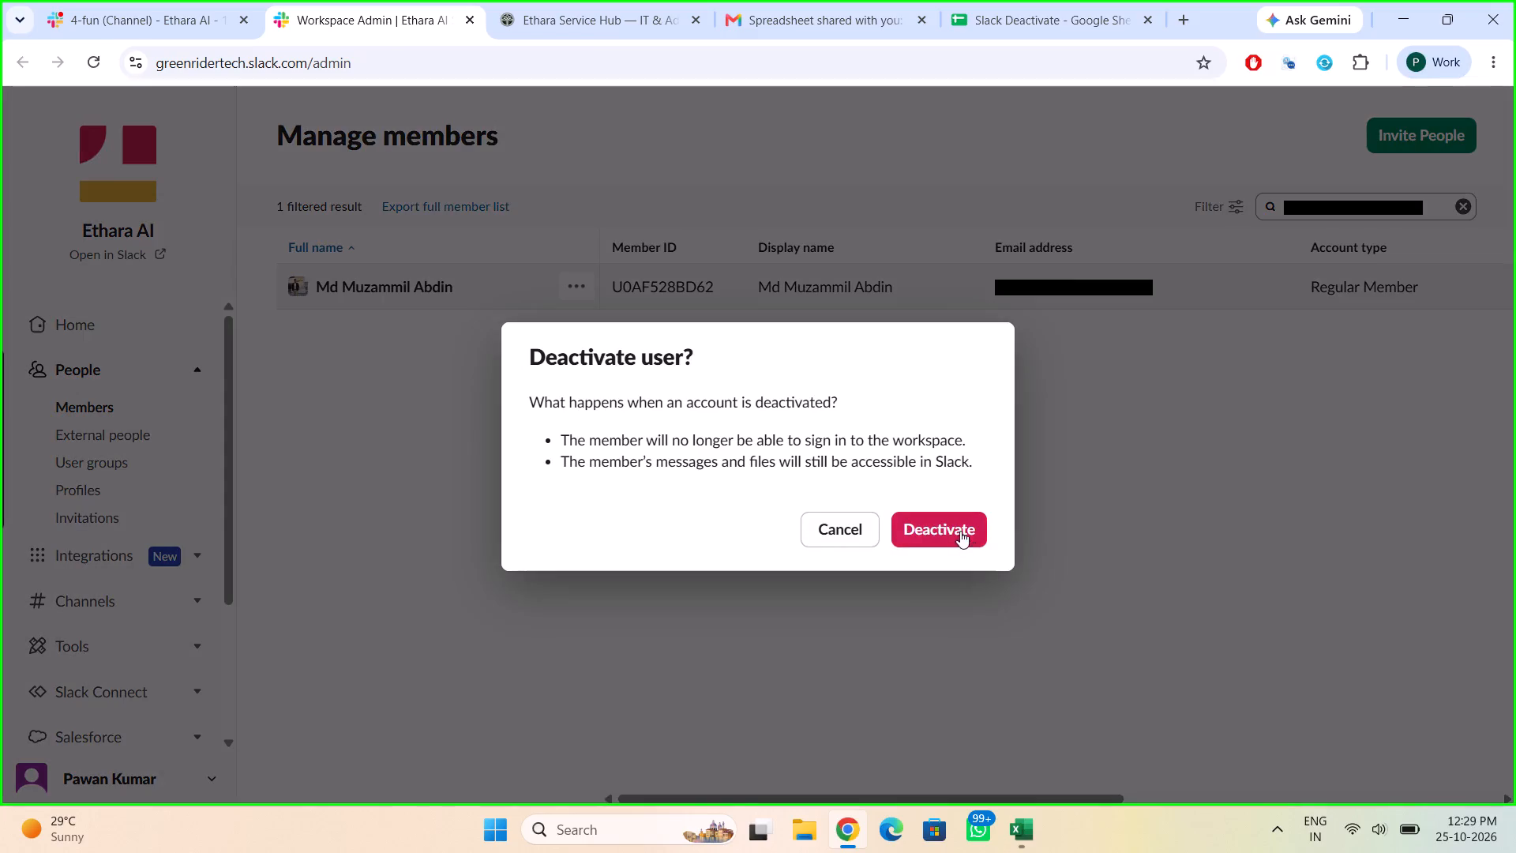
pyautogui.click(960, 531)
# Copy the third record's e-mail address from Excel cell C3, find that member in Slack and deactivate the account.
pyautogui.hotkey('alt', 'Tab')
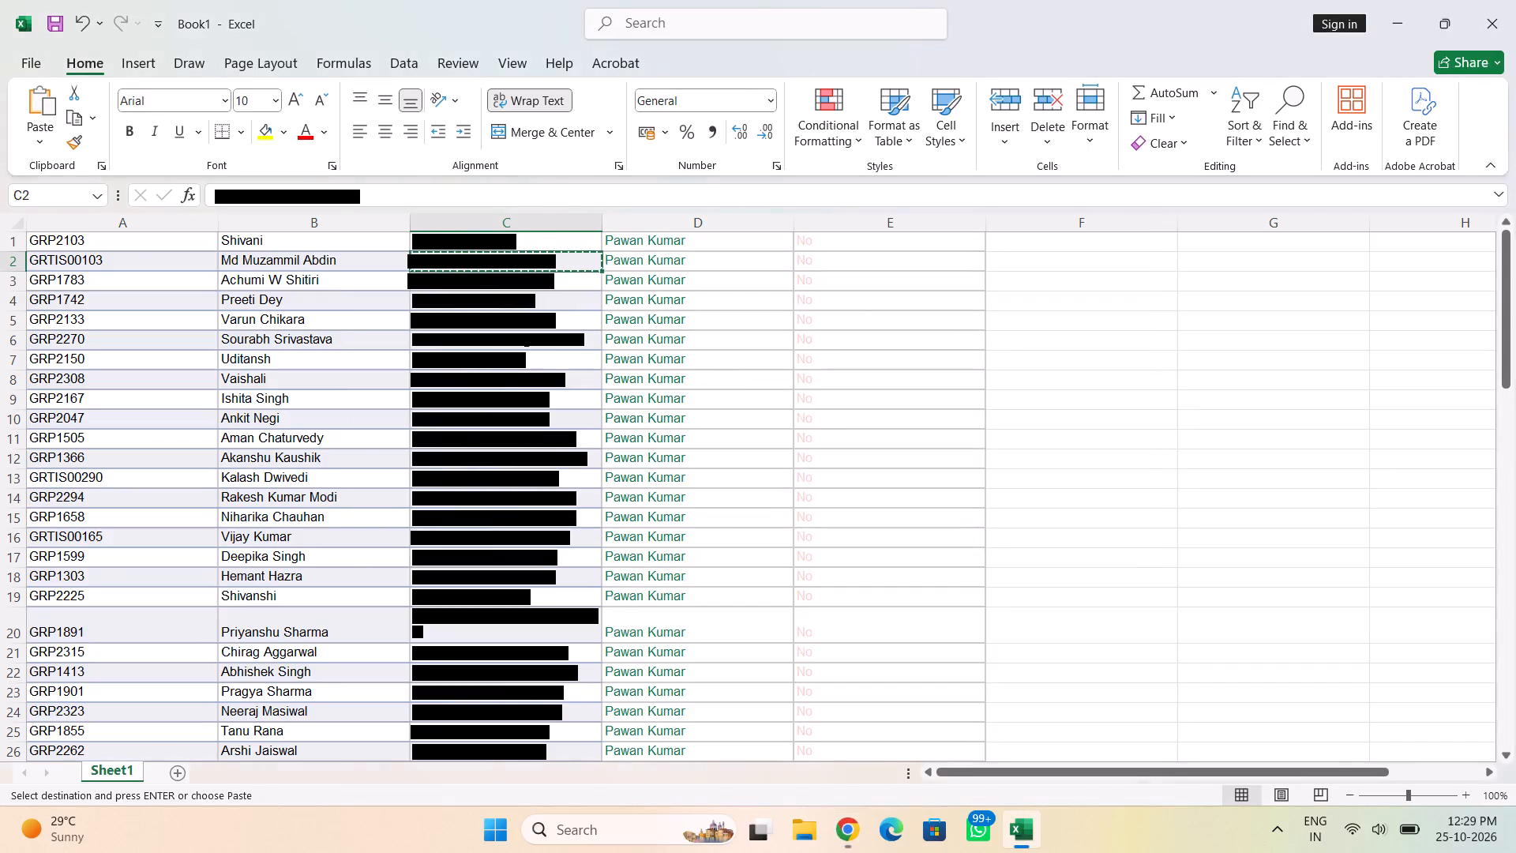
pyautogui.click(508, 286)
pyautogui.hotkey('ctrl', 'c')
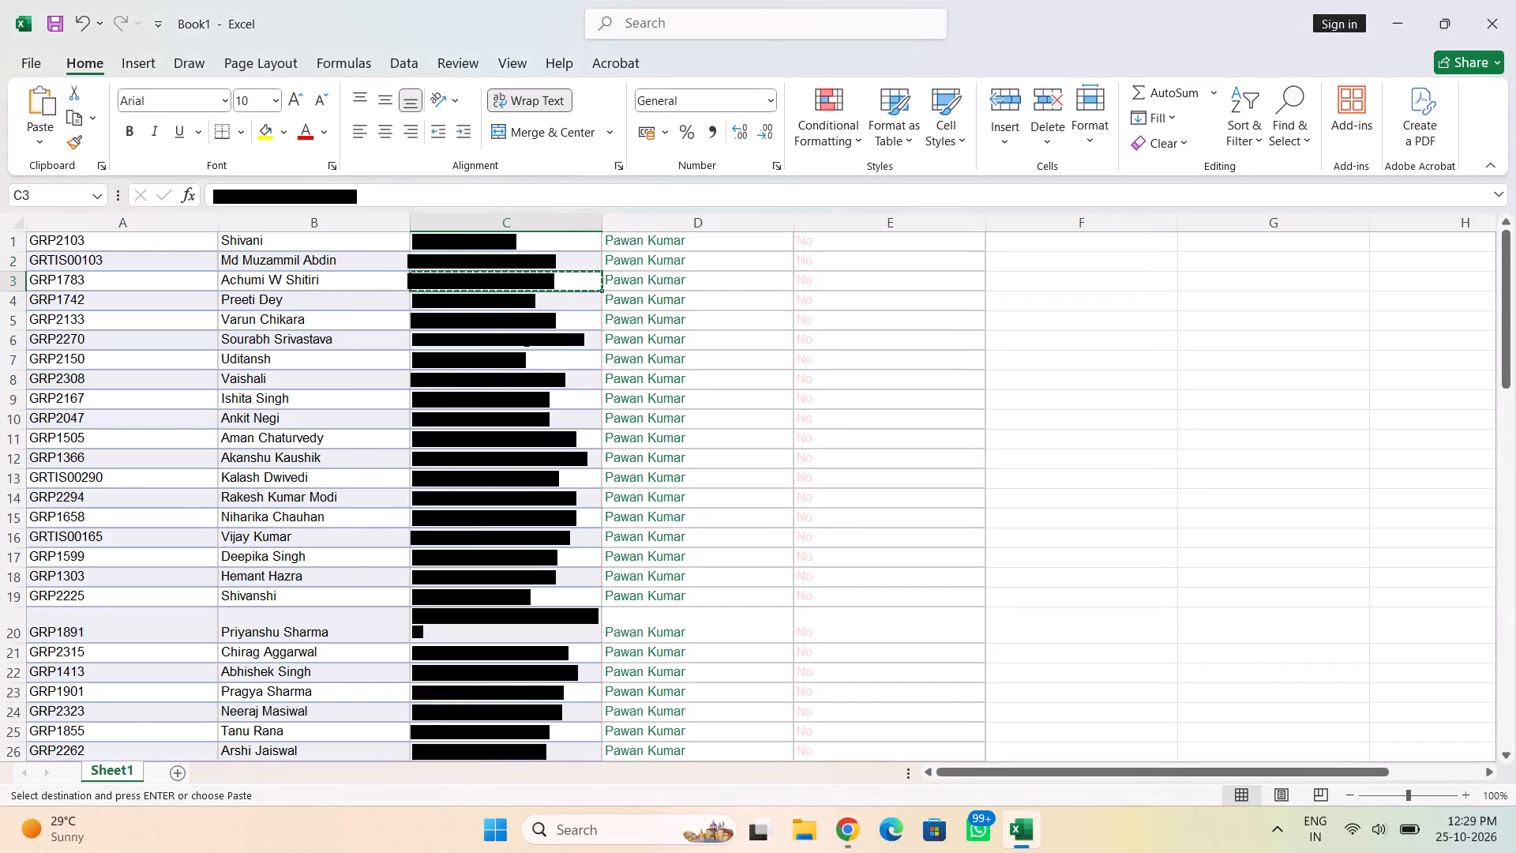
pyautogui.hotkey('alt', 'Tab')
pyautogui.click(1337, 205)
pyautogui.hotkey('ctrl', 'a')
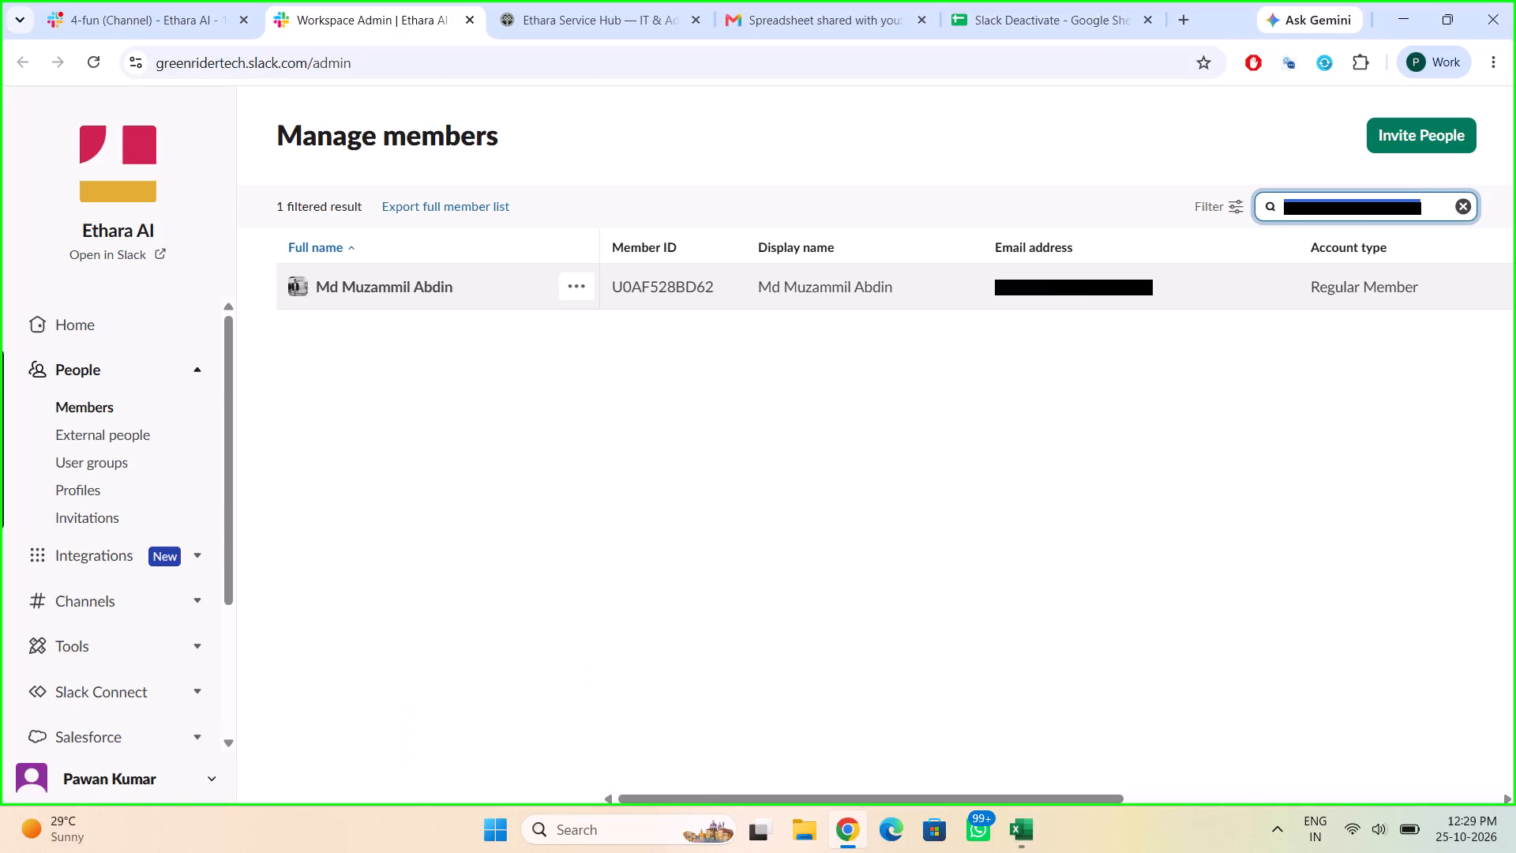
pyautogui.hotkey('ctrl', 'v')
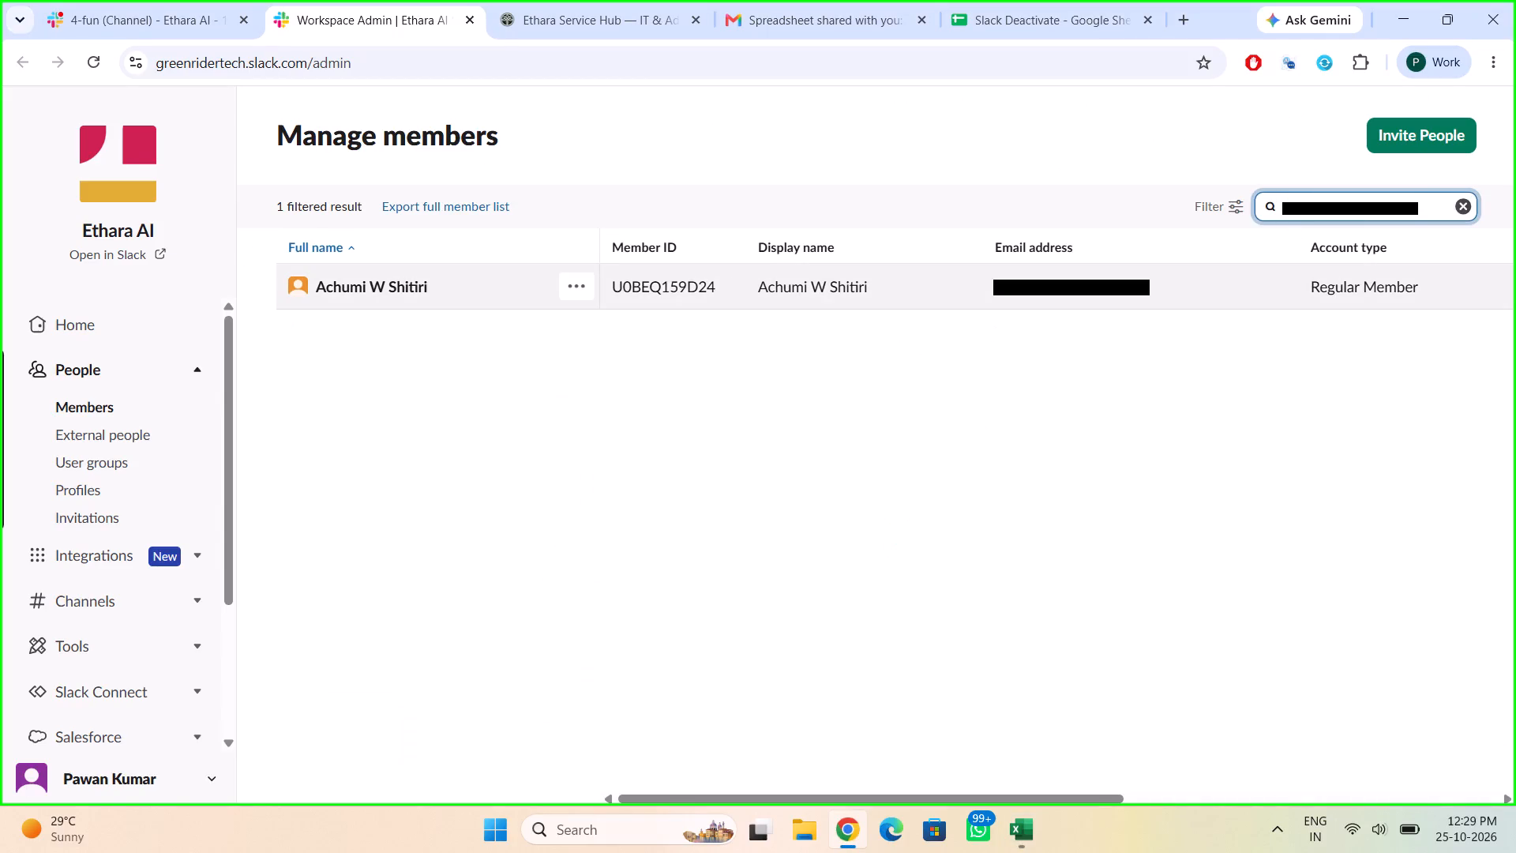
pyautogui.click(588, 285)
pyautogui.click(540, 426)
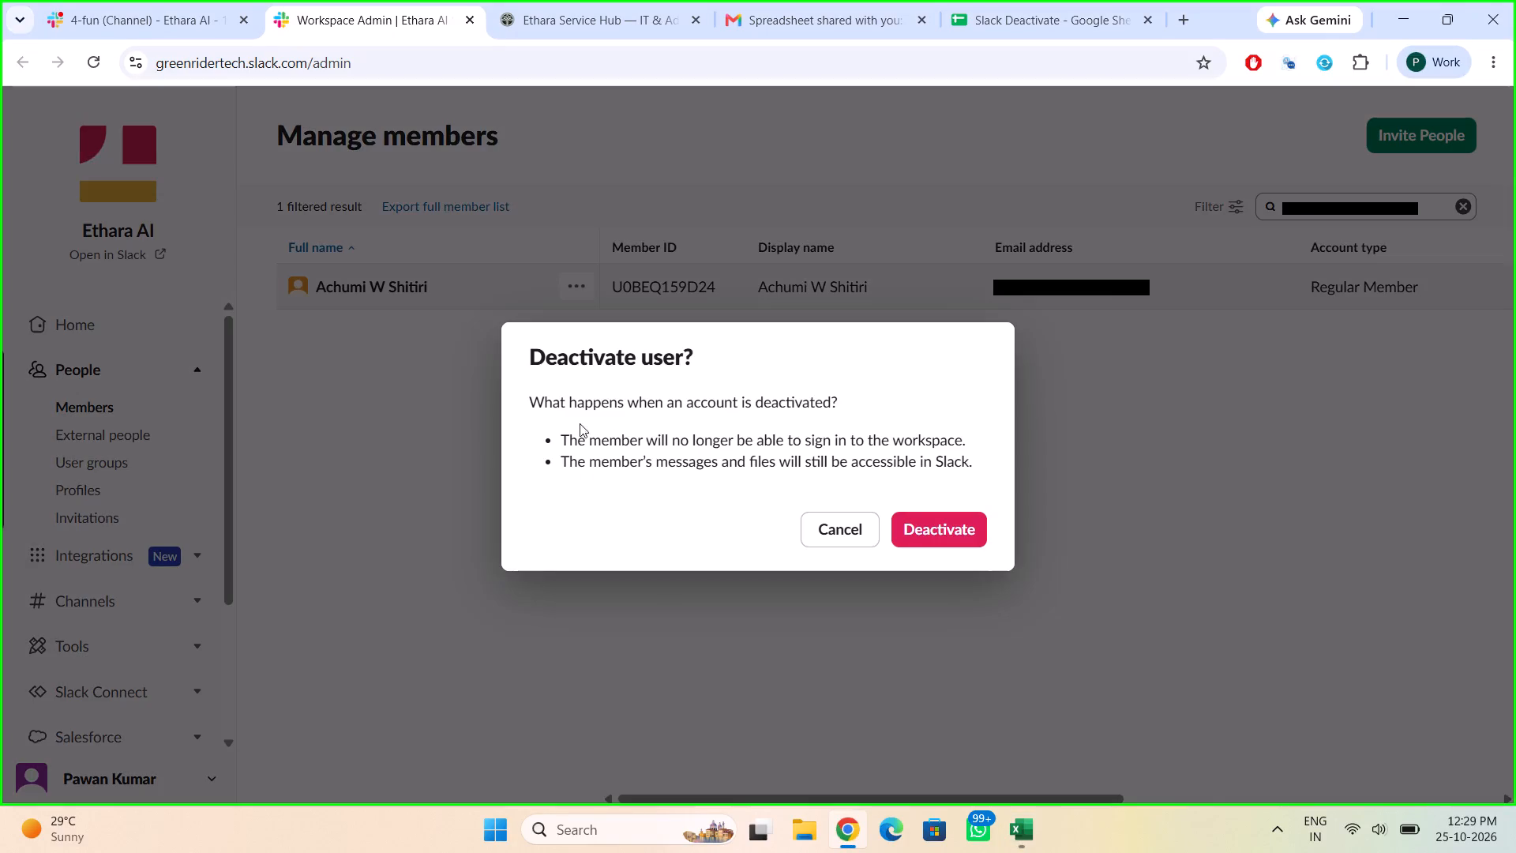
pyautogui.click(928, 524)
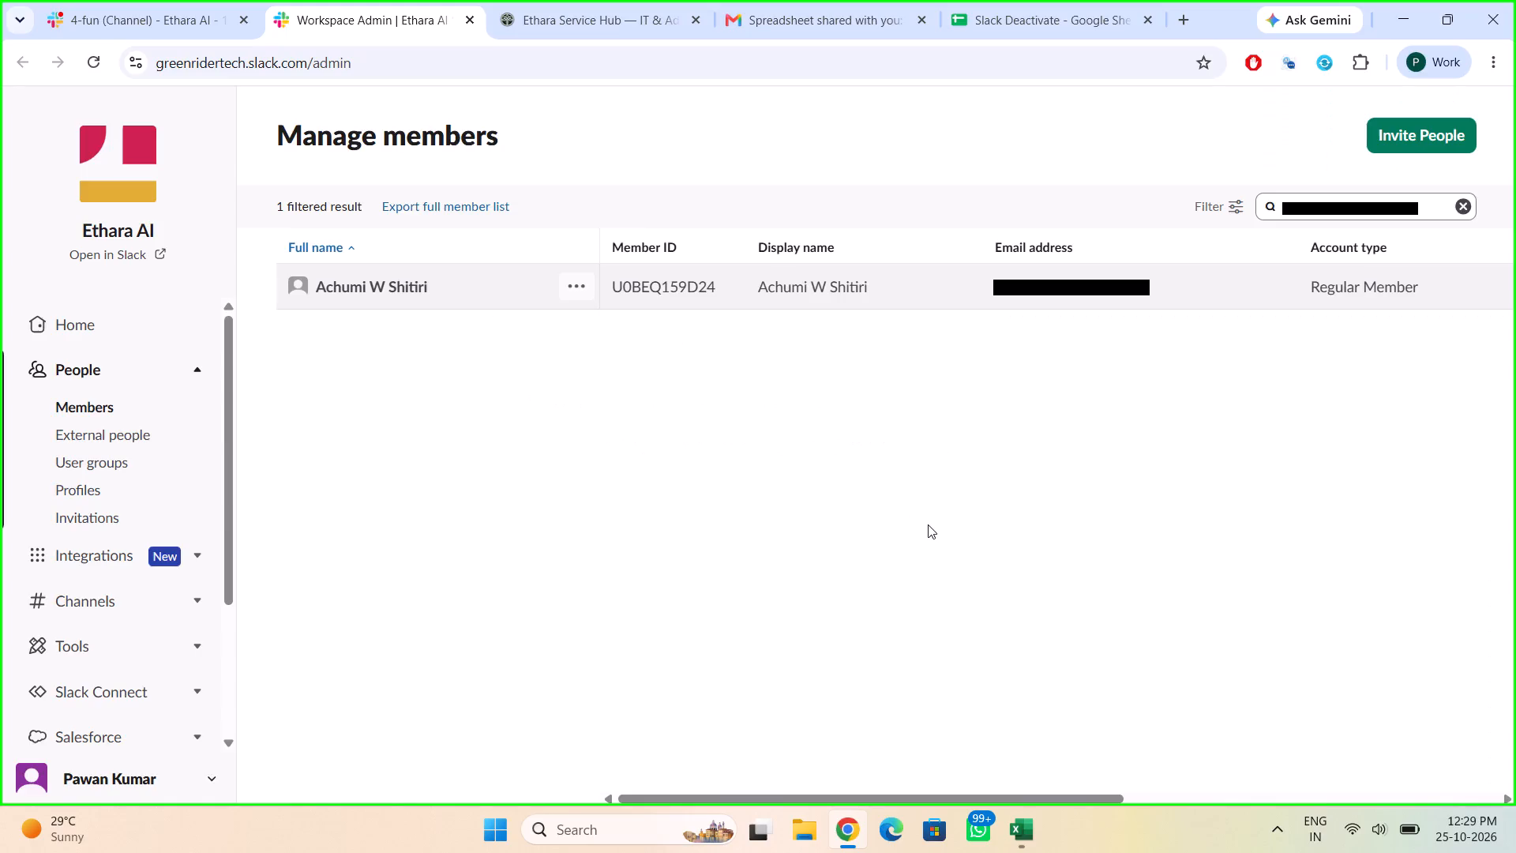
# Copy the fourth record's e-mail address from Excel cell C4, find that member in Slack and deactivate the account.
pyautogui.hotkey('alt', 'Tab')
pyautogui.click(465, 308)
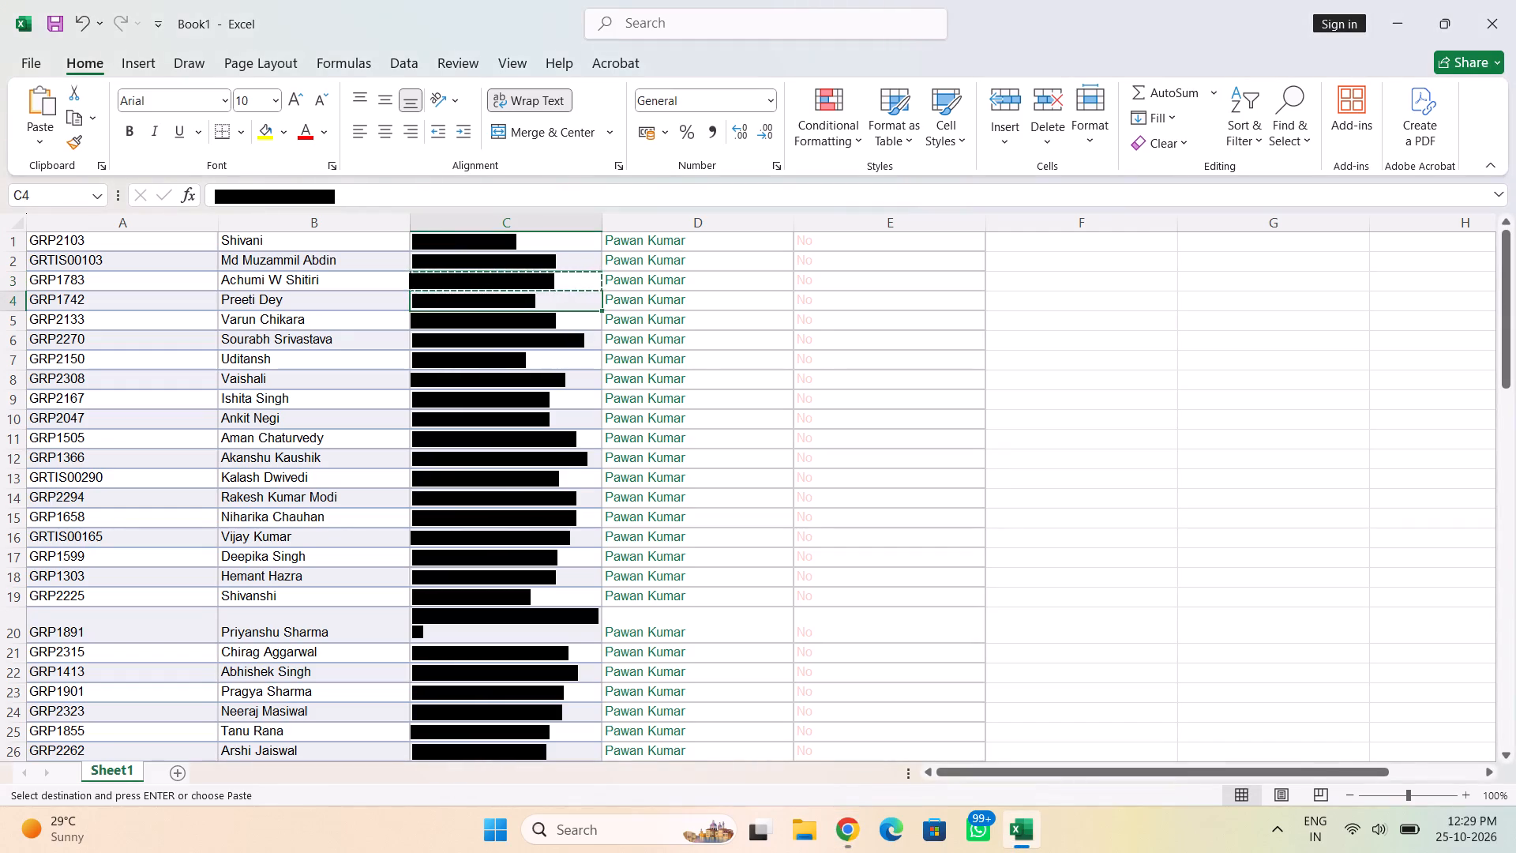
pyautogui.hotkey('ctrl', 'c')
pyautogui.hotkey('alt', 'Tab')
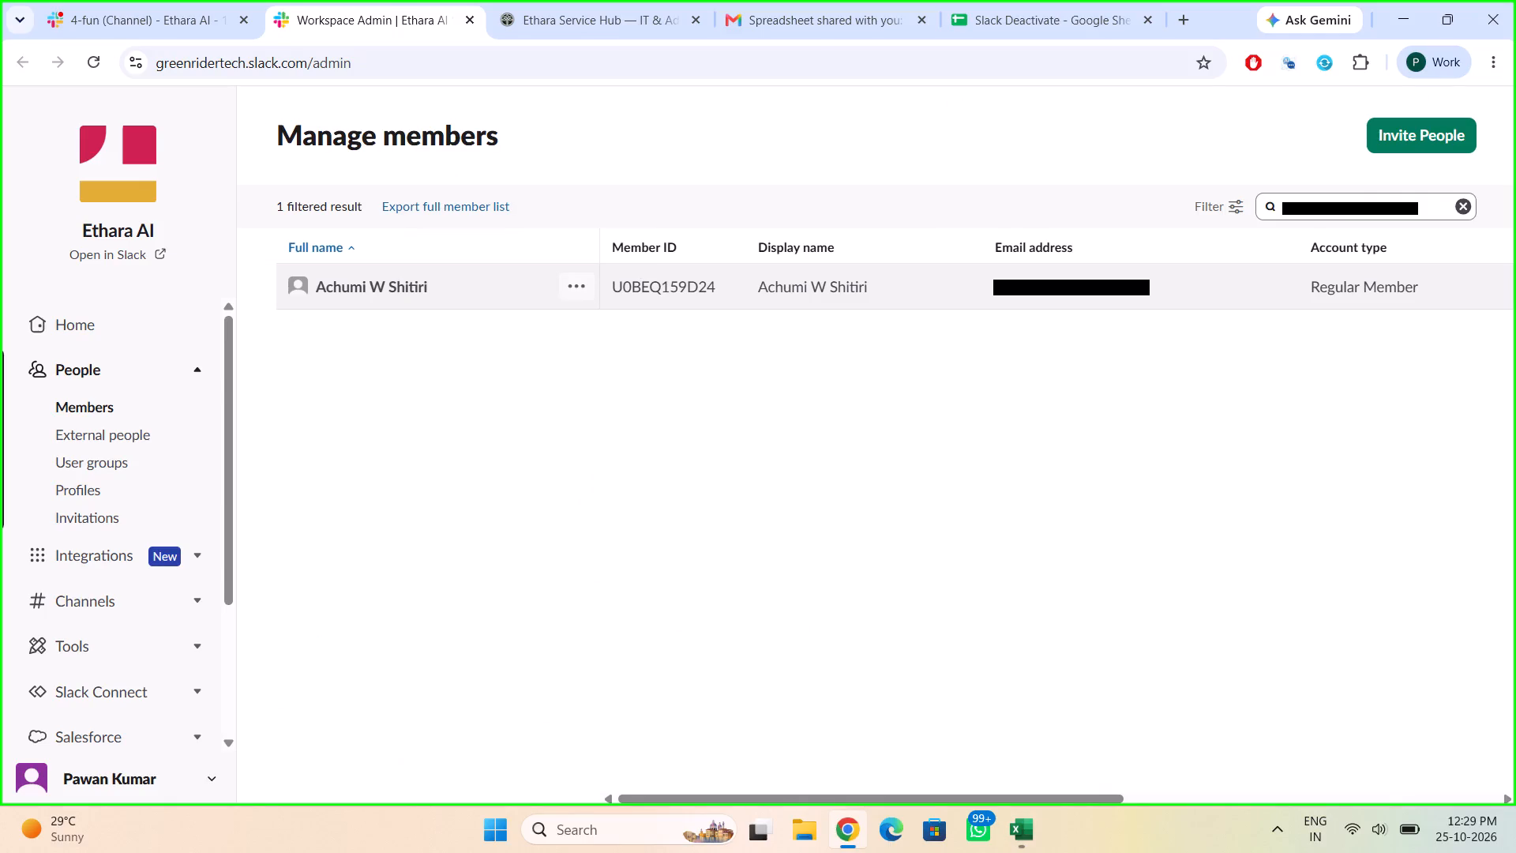
pyautogui.click(1380, 212)
pyautogui.hotkey('ctrl', 'a')
pyautogui.hotkey('ctrl', 'v')
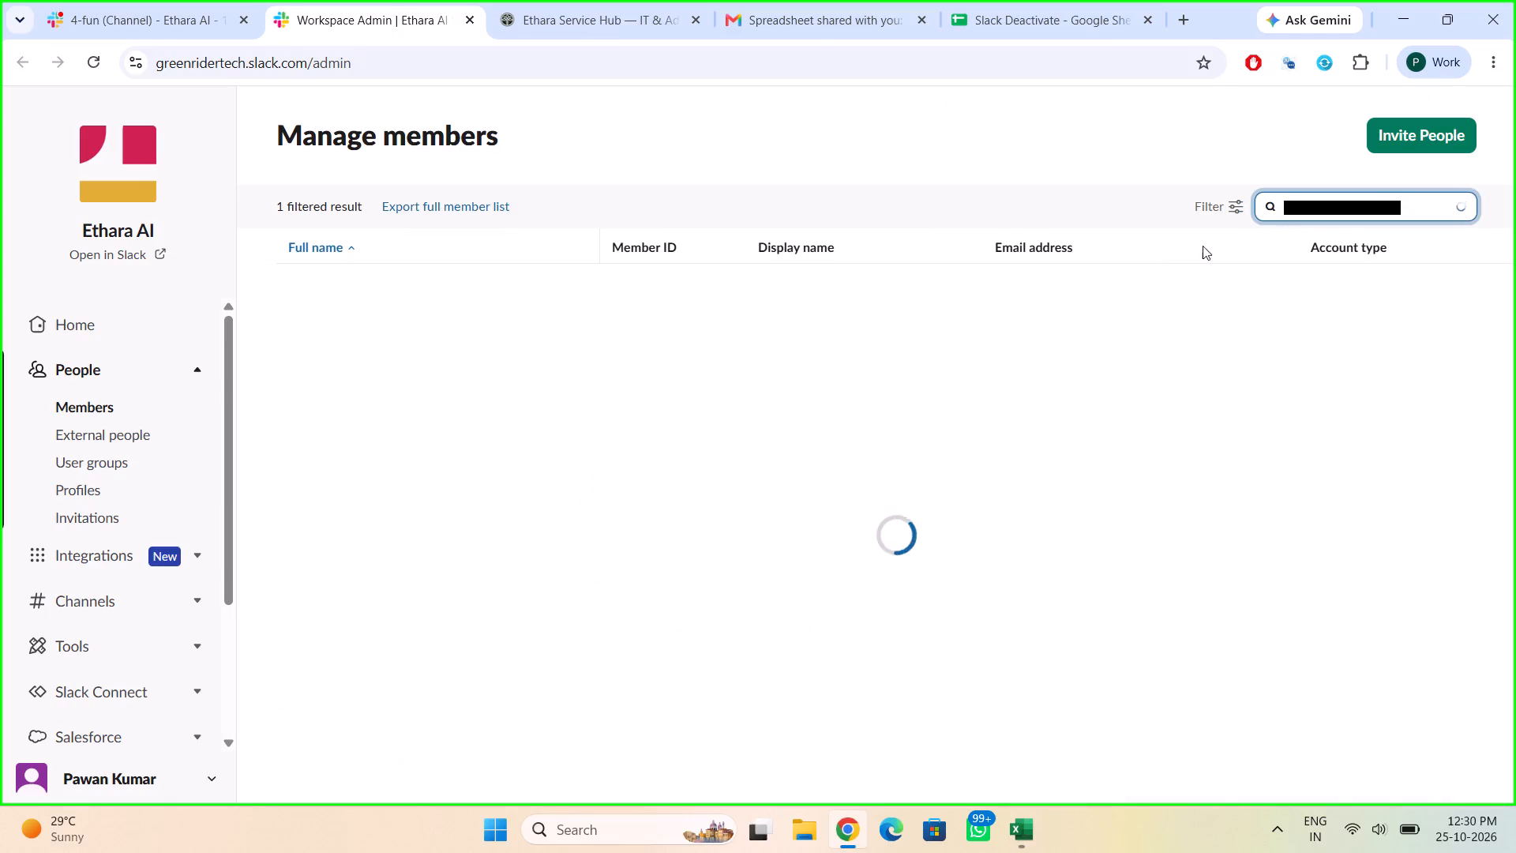
pyautogui.click(571, 290)
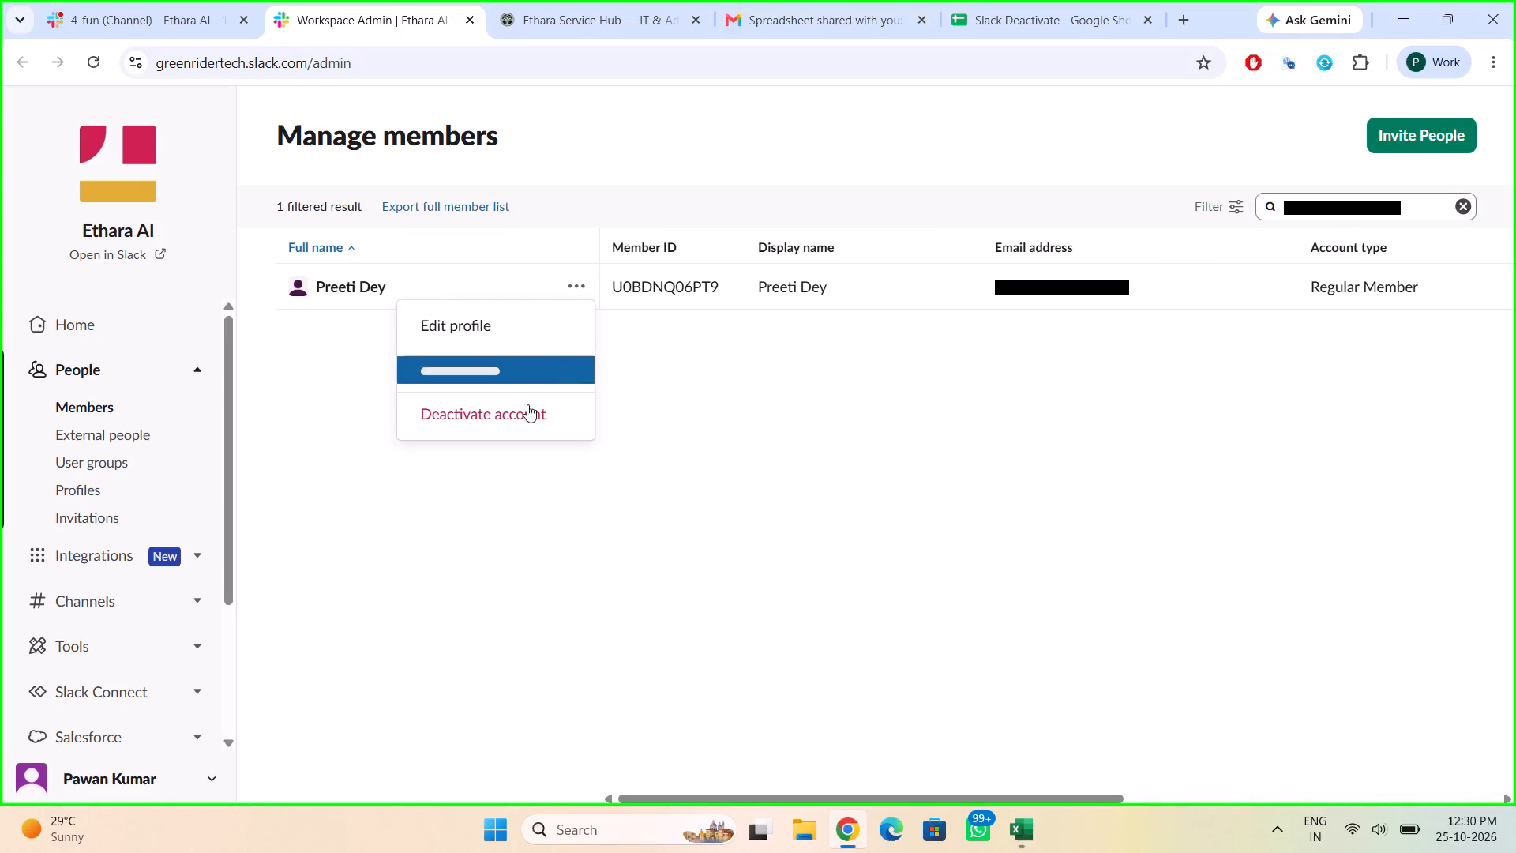
pyautogui.click(523, 410)
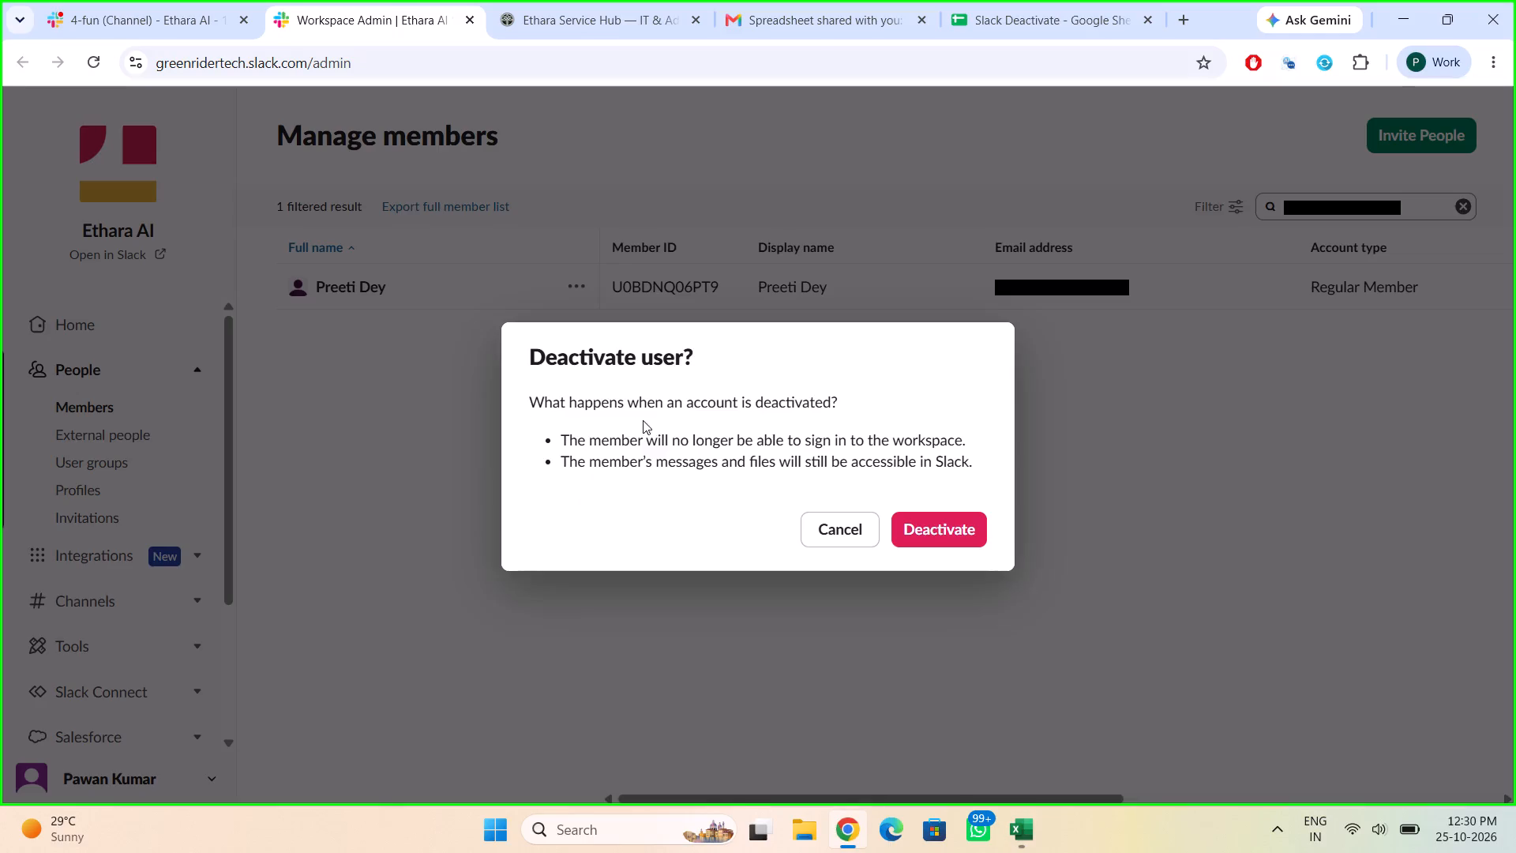
pyautogui.click(980, 530)
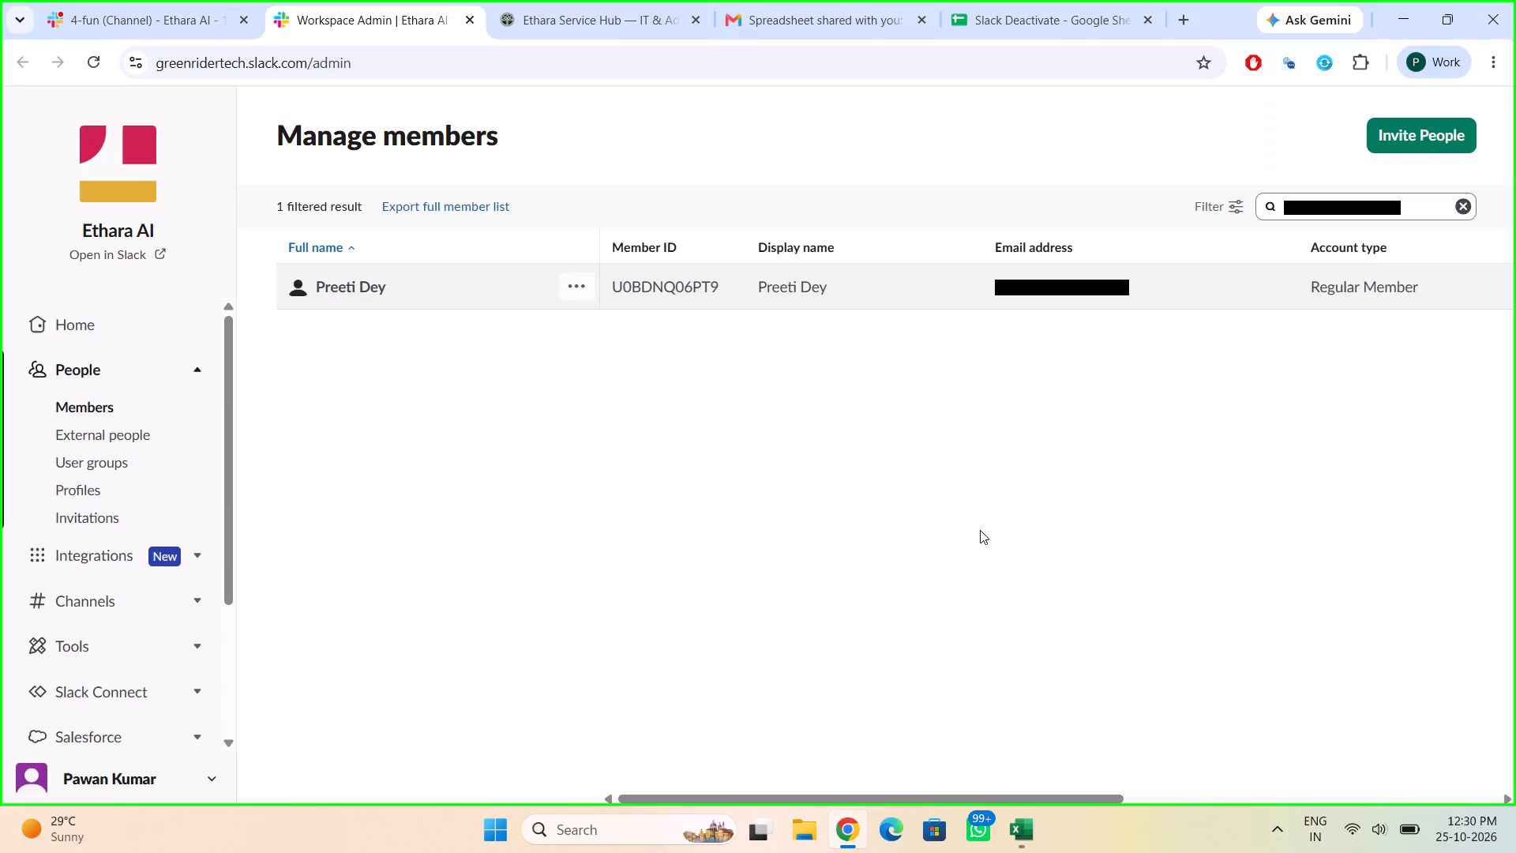
# Copy the fifth record's e-mail address from Excel cell C5, find that member in Slack and deactivate the account.
pyautogui.hotkey('alt', 'Tab')
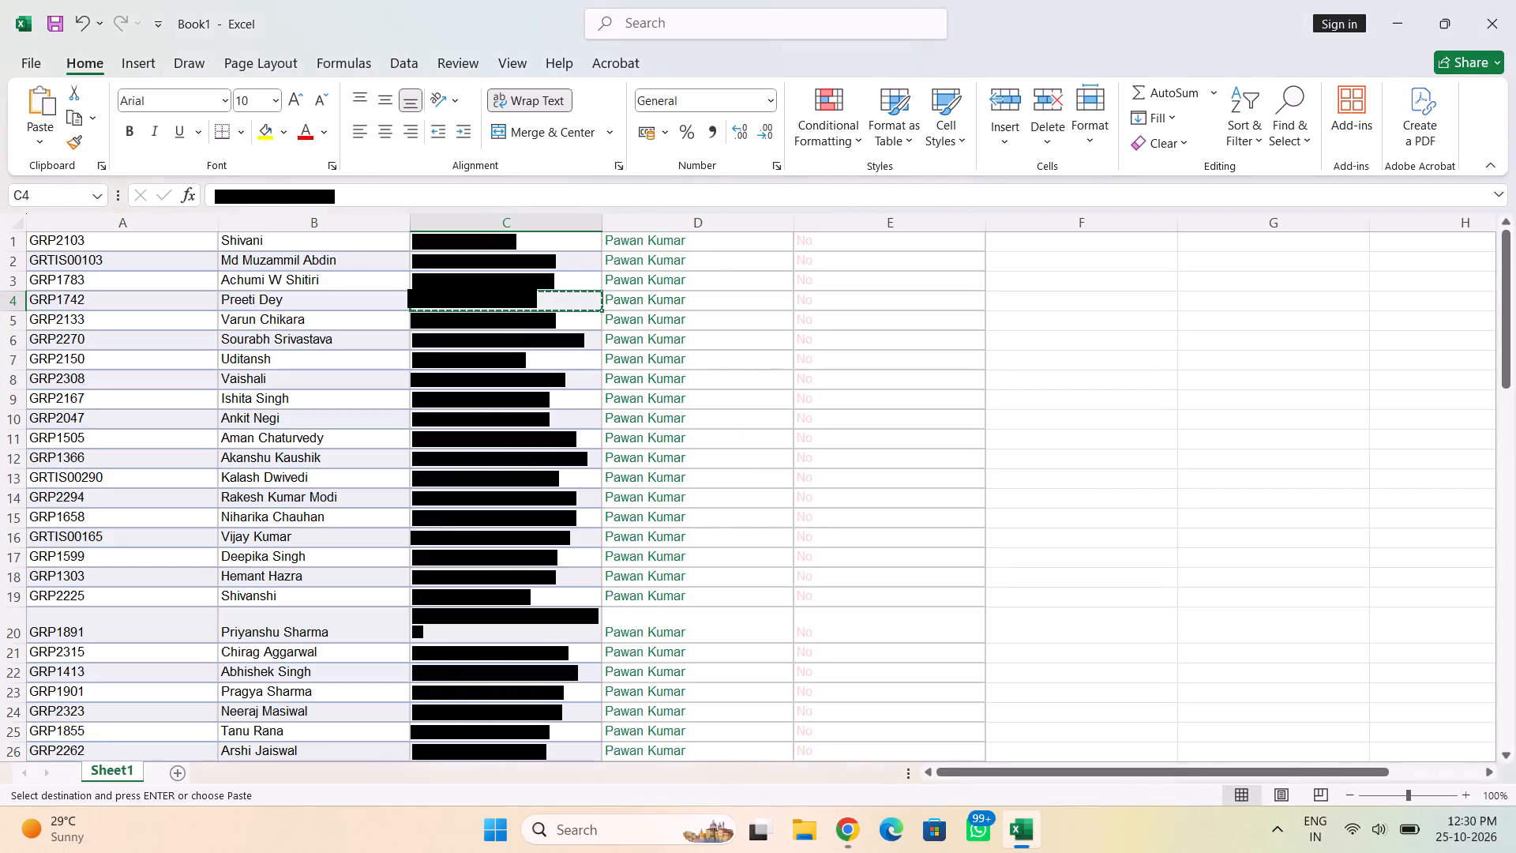
pyautogui.click(501, 319)
pyautogui.hotkey('ctrl', 'c')
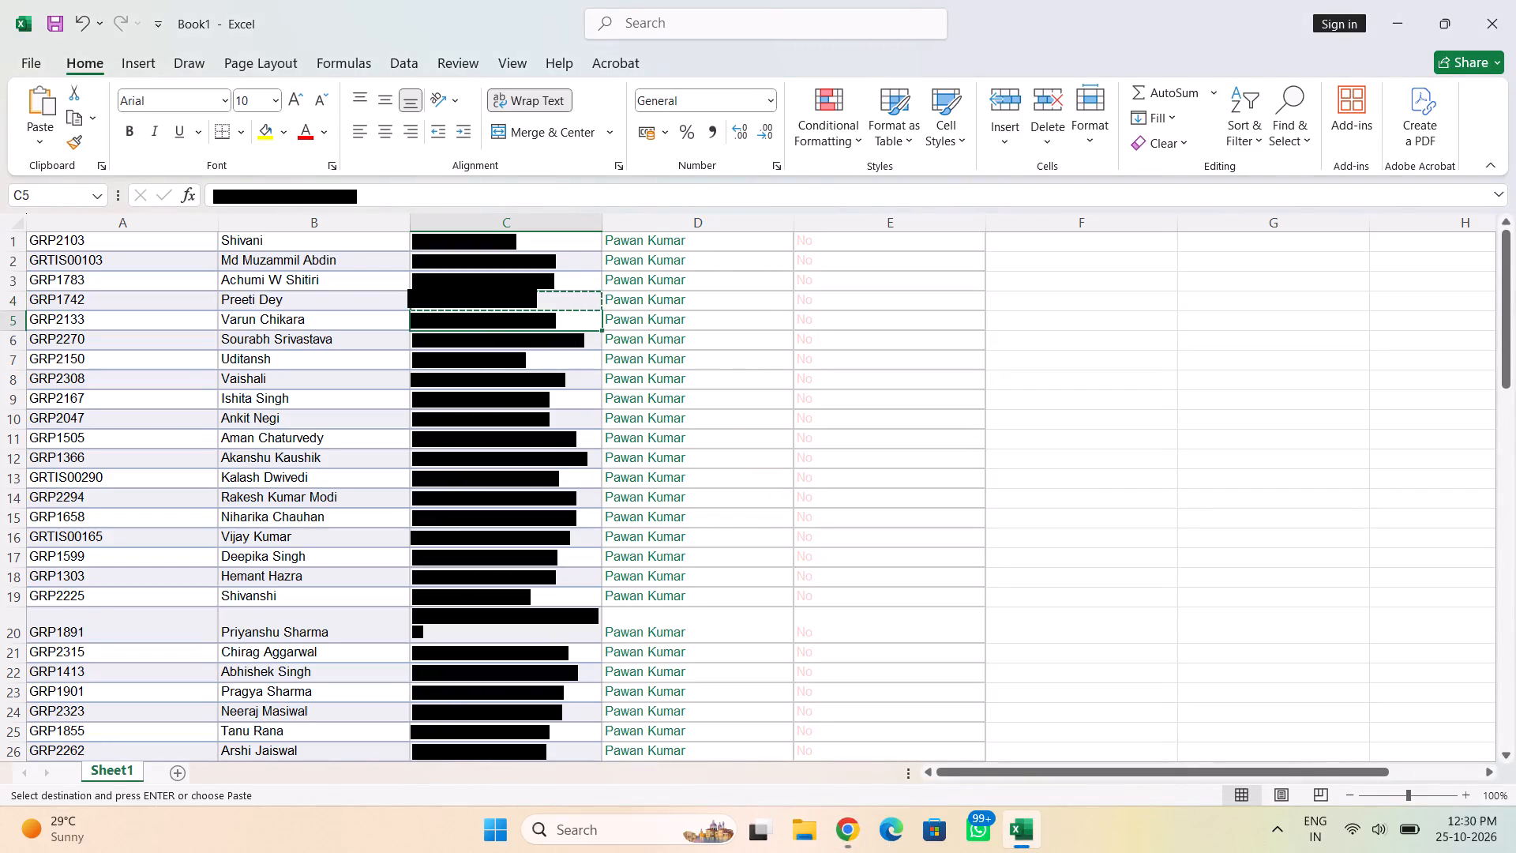
pyautogui.hotkey('alt', 'Tab')
pyautogui.moveTo(1427, 204); pyautogui.dragTo(953, 202)
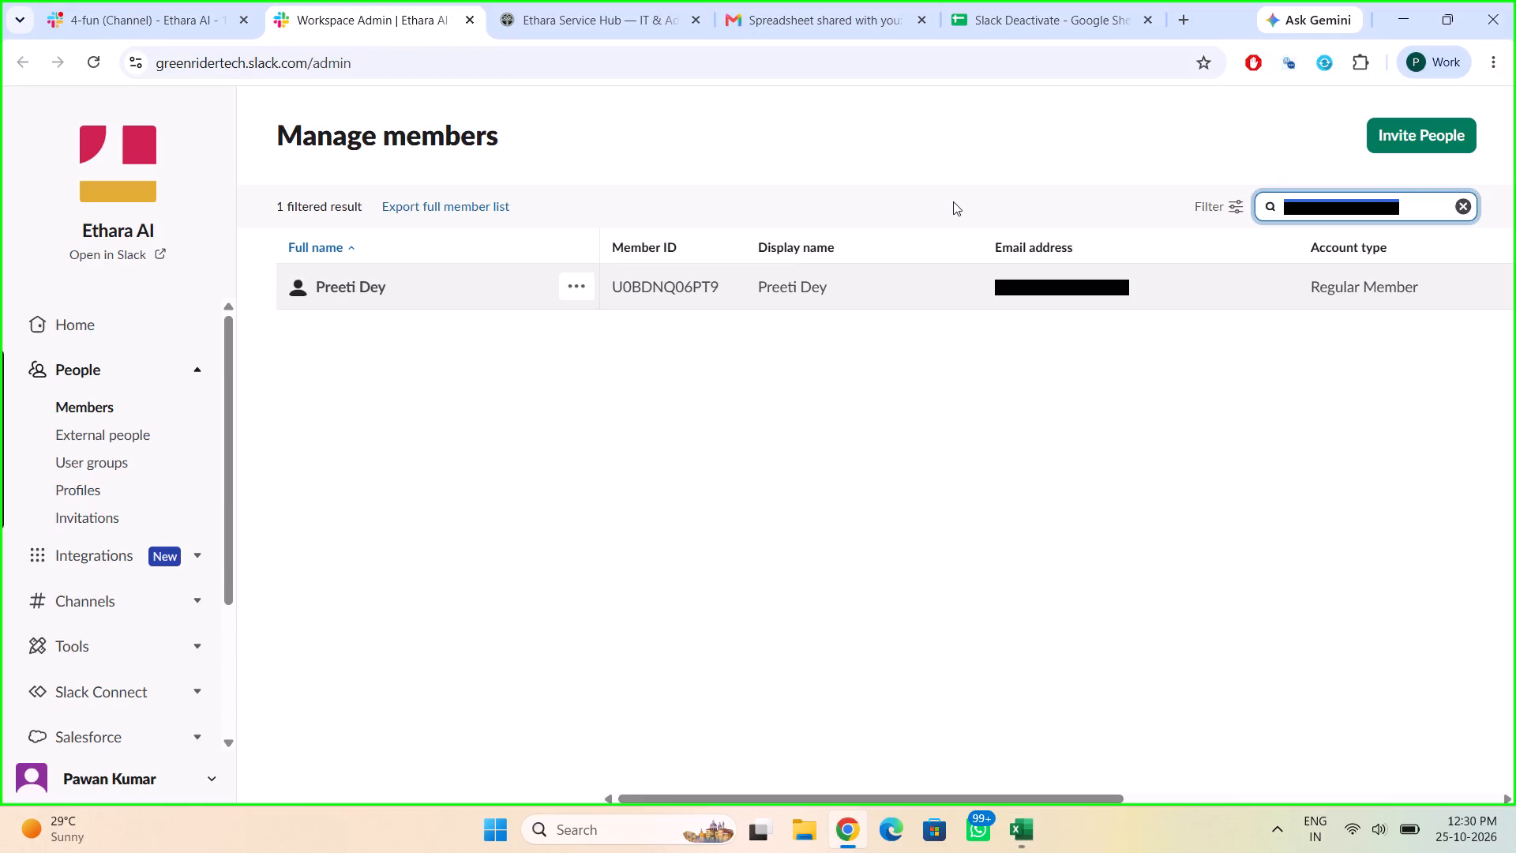
pyautogui.hotkey('ctrl', 'v')
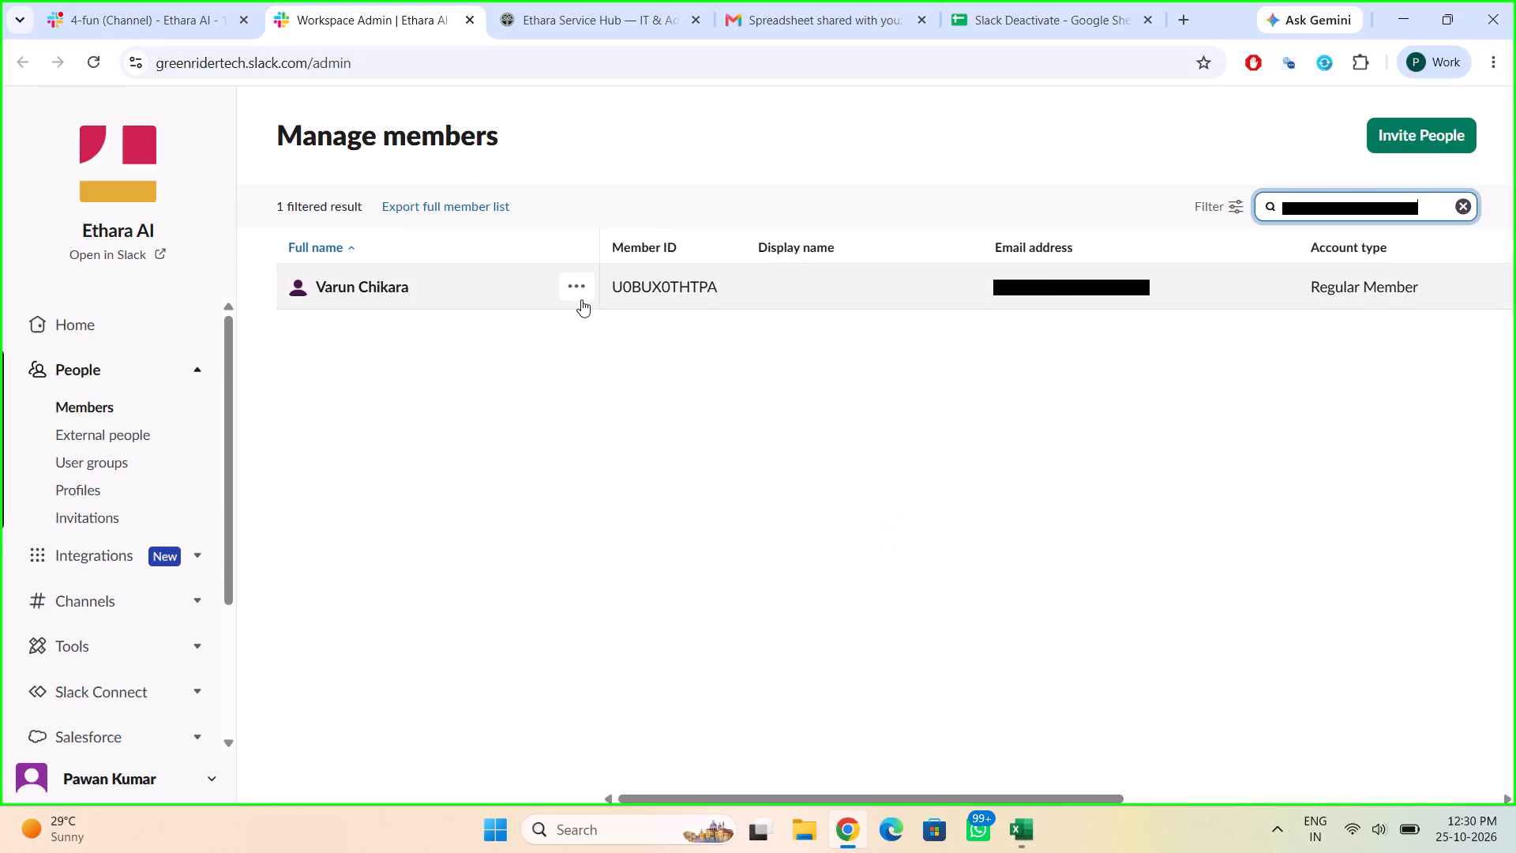
pyautogui.click(580, 298)
pyautogui.click(521, 422)
pyautogui.click(944, 539)
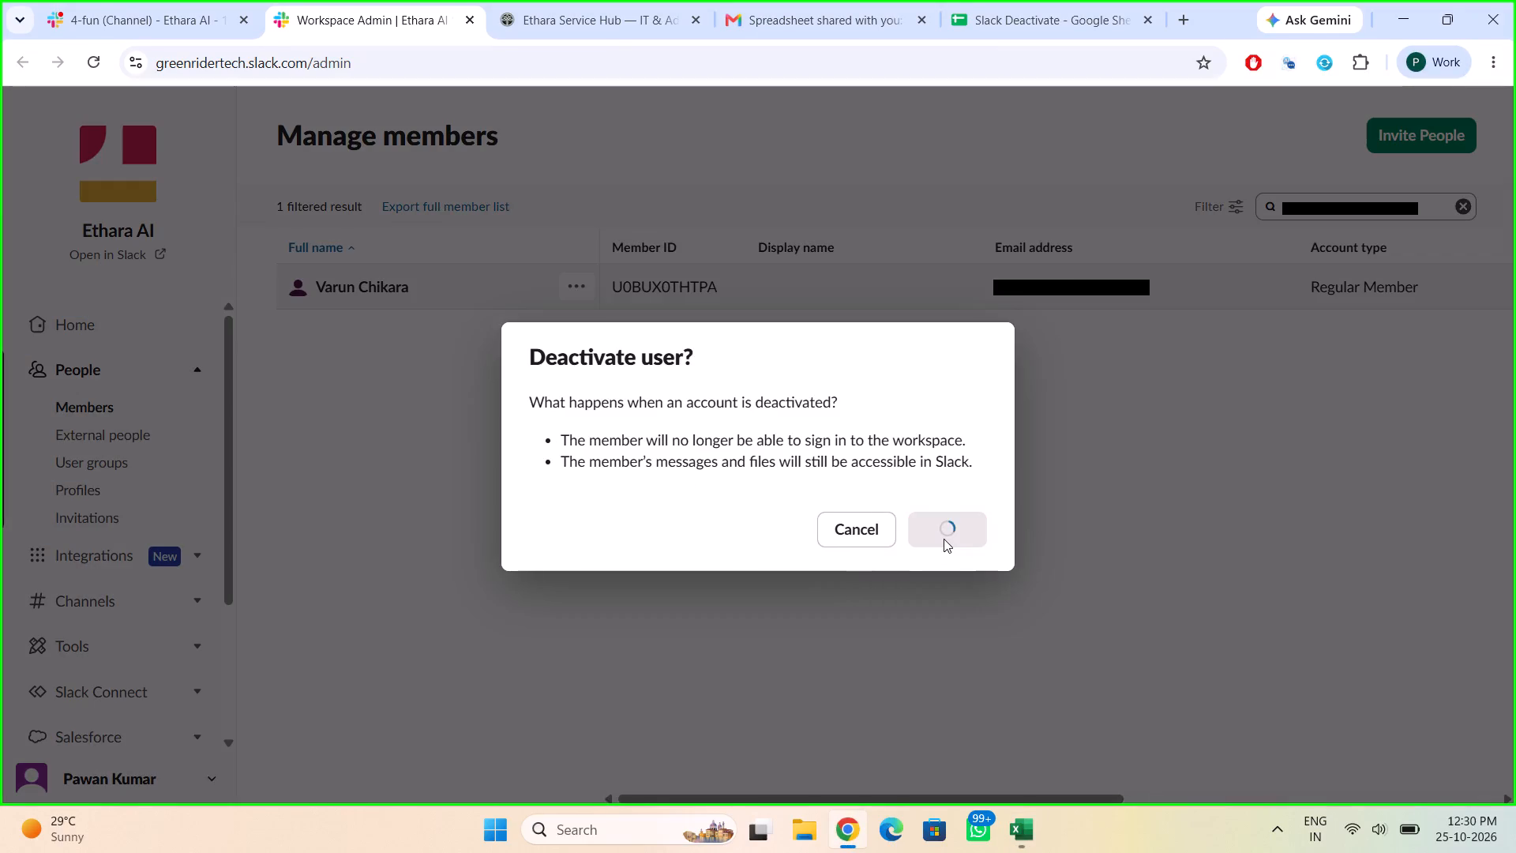
# Copy the sixth record's e-mail address from Excel cell C6, find that member in Slack and deactivate the account.
pyautogui.hotkey('alt', 'Tab')
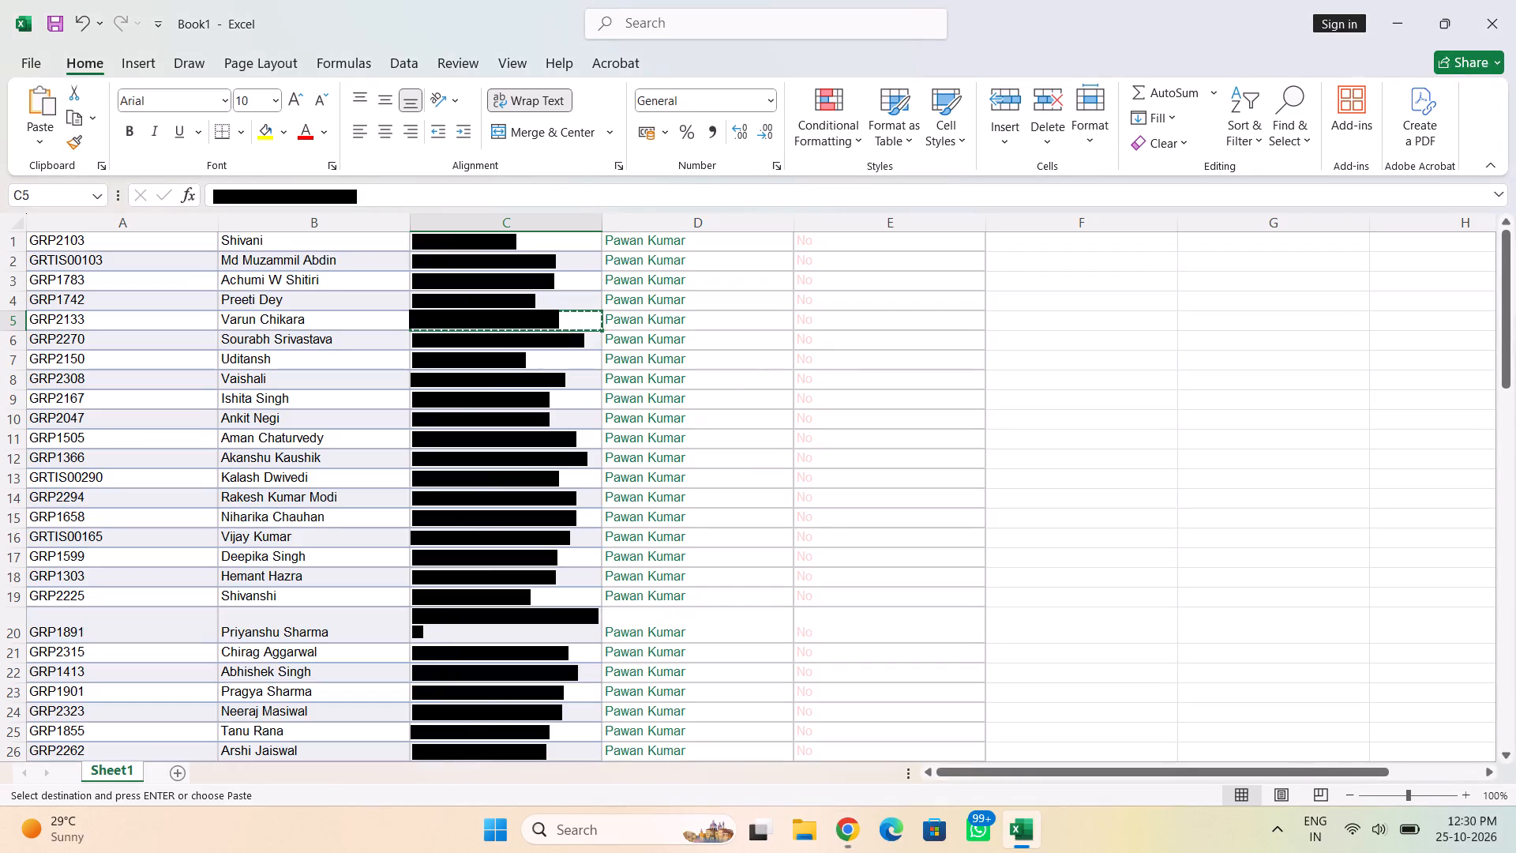
pyautogui.click(477, 340)
pyautogui.hotkey('ctrl', 'c')
pyautogui.hotkey('alt', 'Tab')
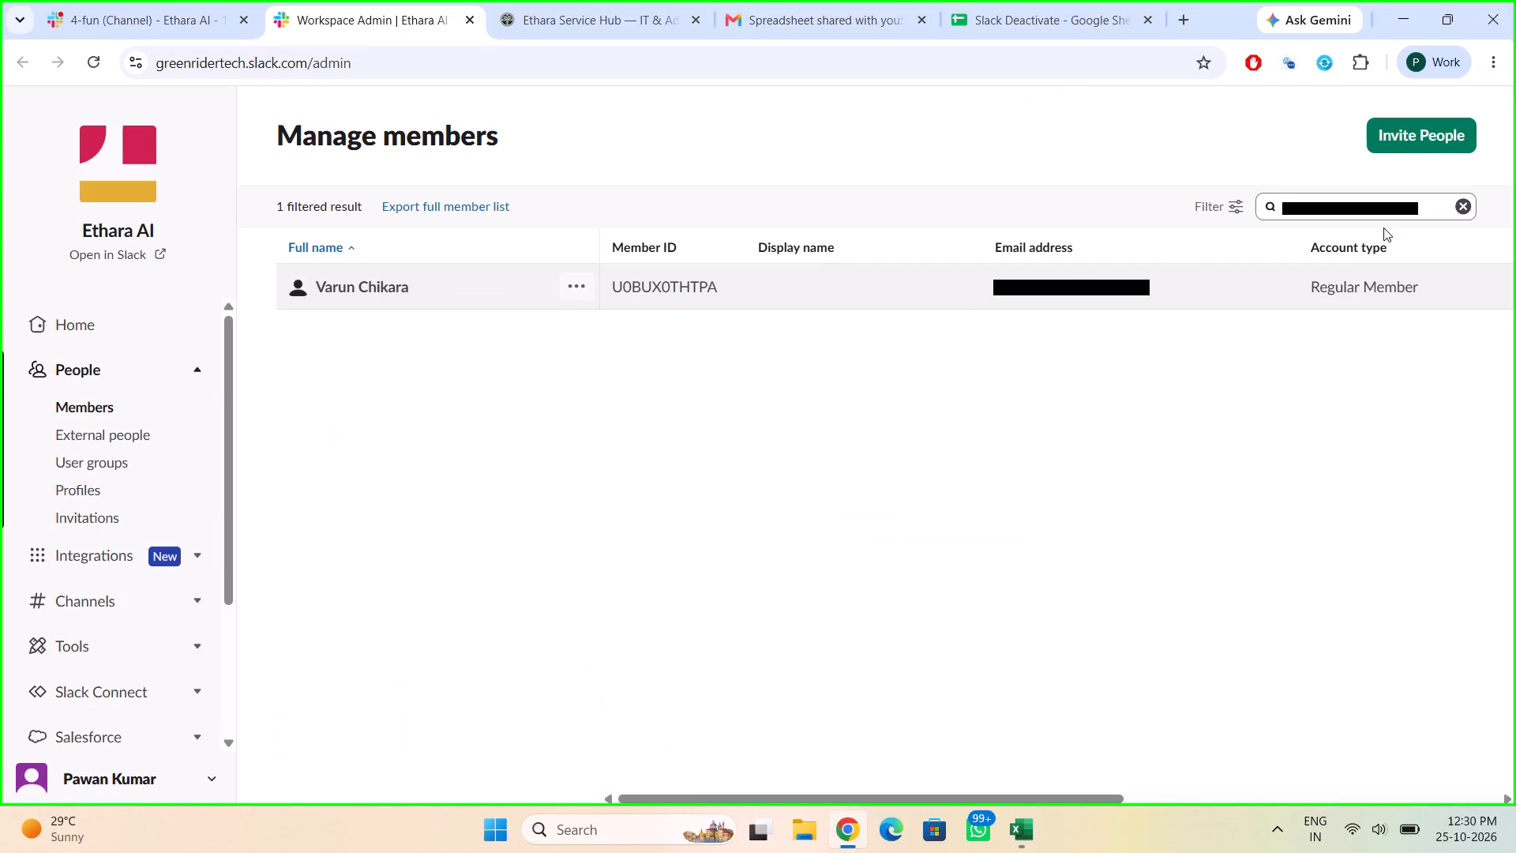
pyautogui.click(1387, 207)
pyautogui.hotkey('ctrl', 'a')
pyautogui.hotkey('ctrl', 'v')
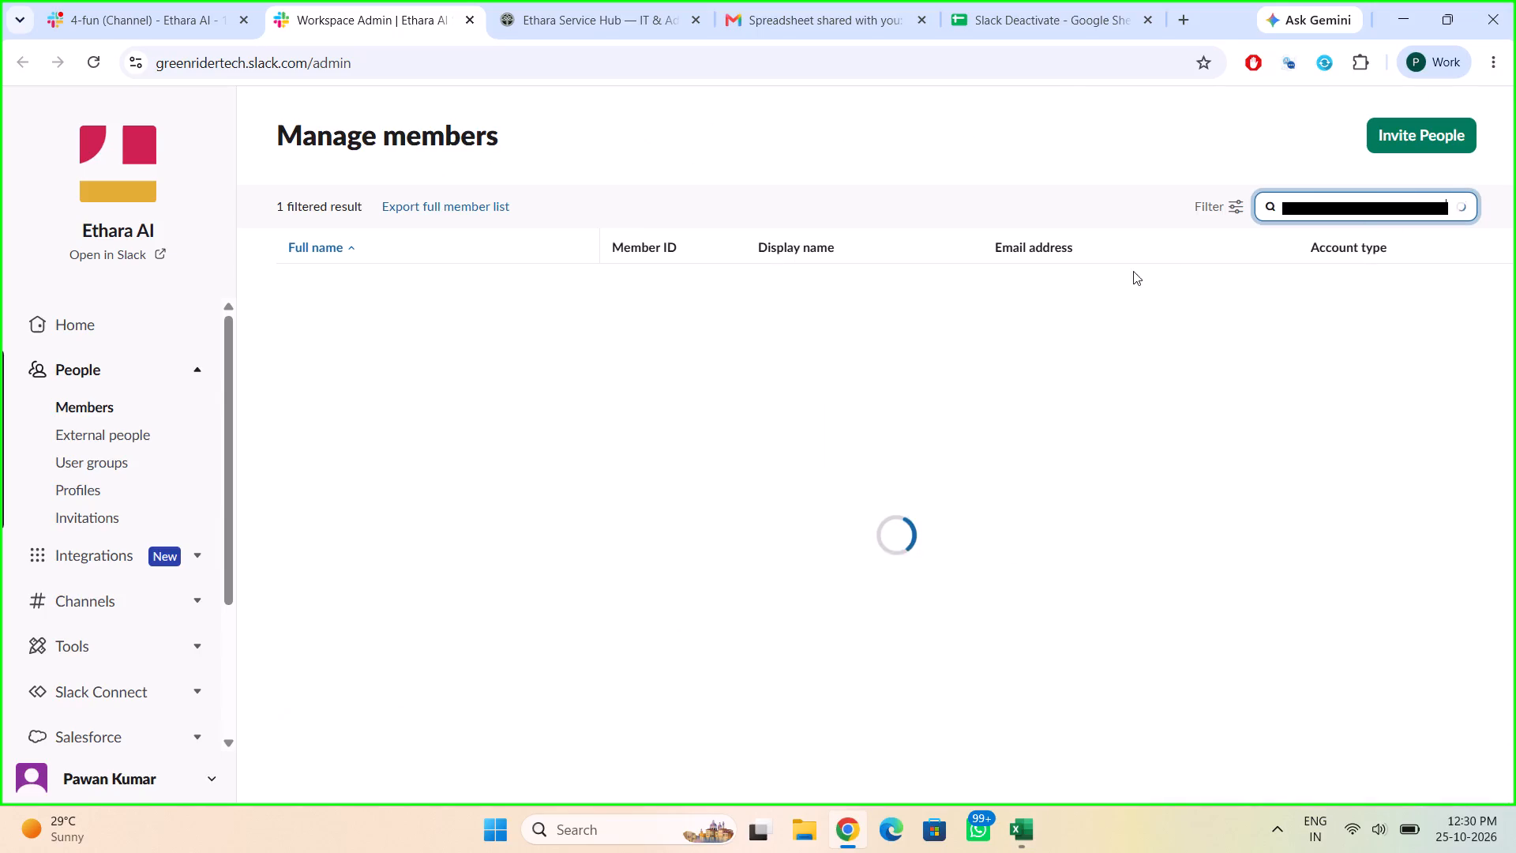
pyautogui.click(568, 297)
pyautogui.click(533, 432)
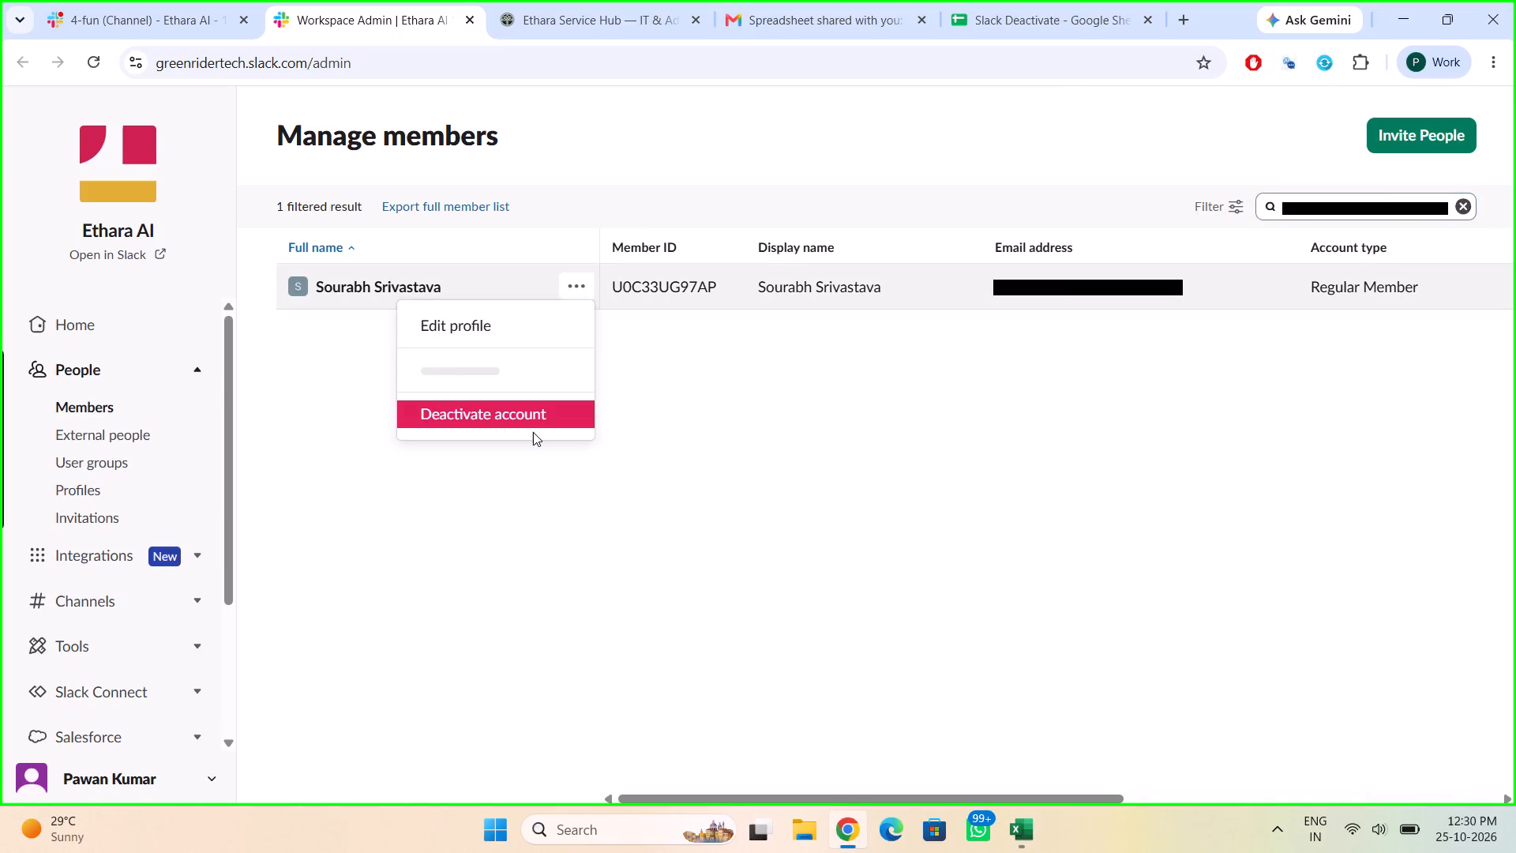
pyautogui.click(531, 412)
pyautogui.click(940, 526)
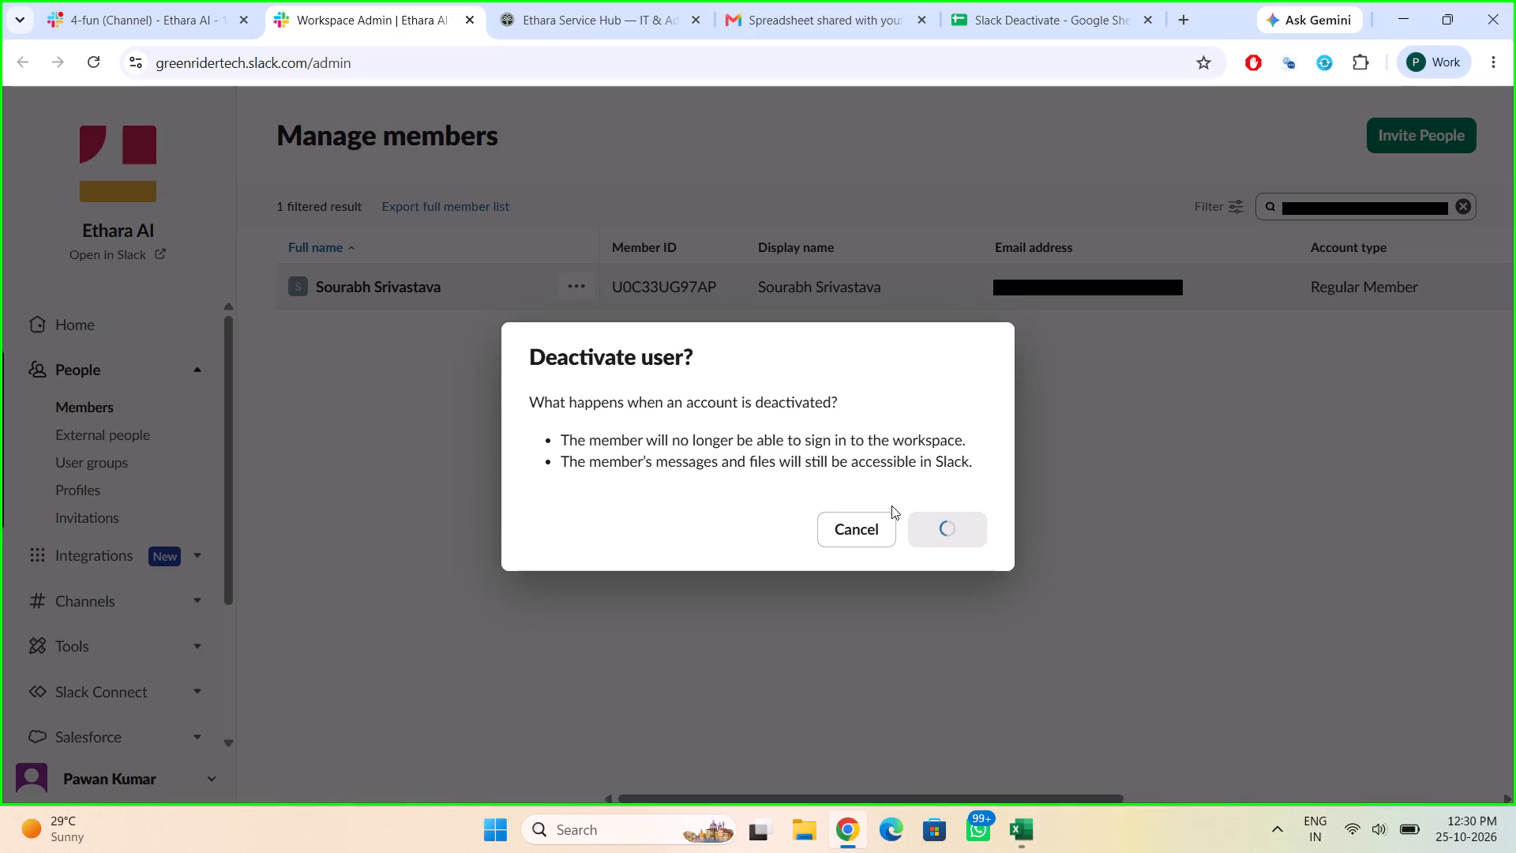
# Copy the seventh record's e-mail address from Excel cell C7, find that member in Slack and deactivate the account.
pyautogui.hotkey('alt', 'Tab')
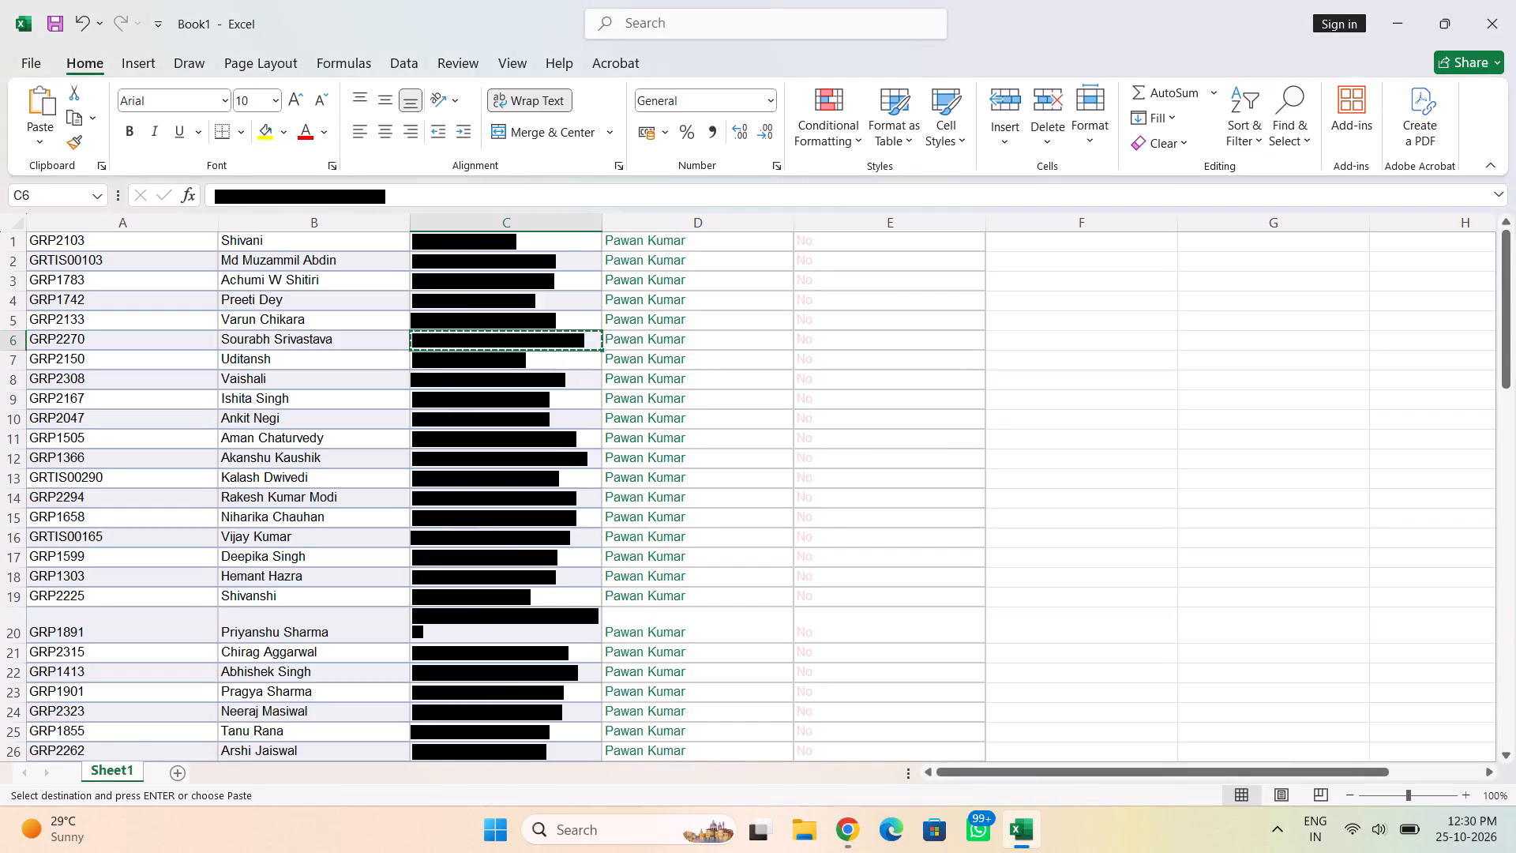
pyautogui.click(493, 364)
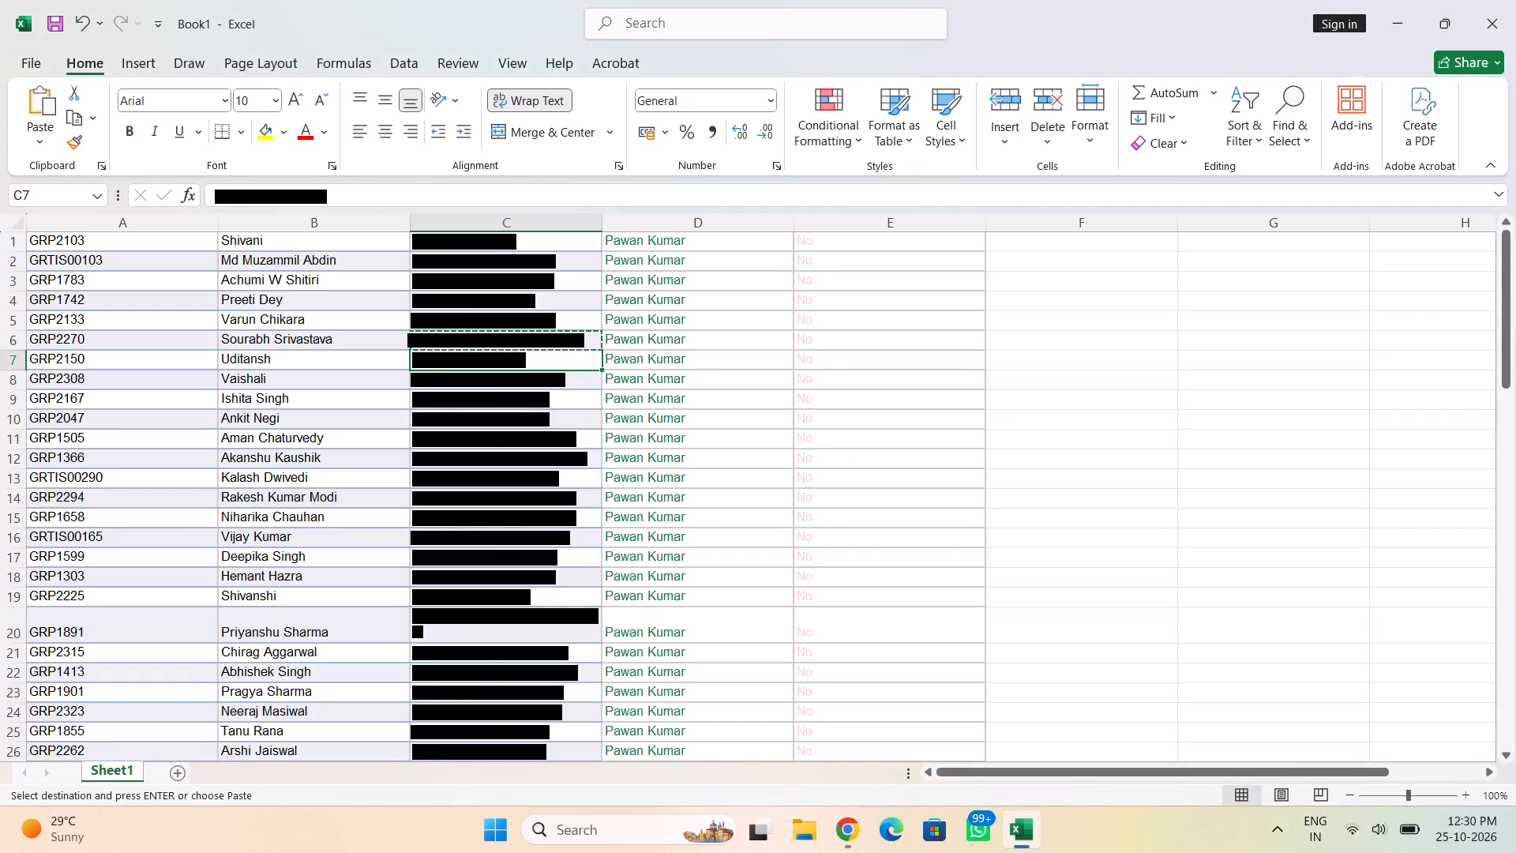
pyautogui.hotkey('ctrl', 'c')
pyautogui.hotkey('alt', 'Tab')
pyautogui.click(1404, 209)
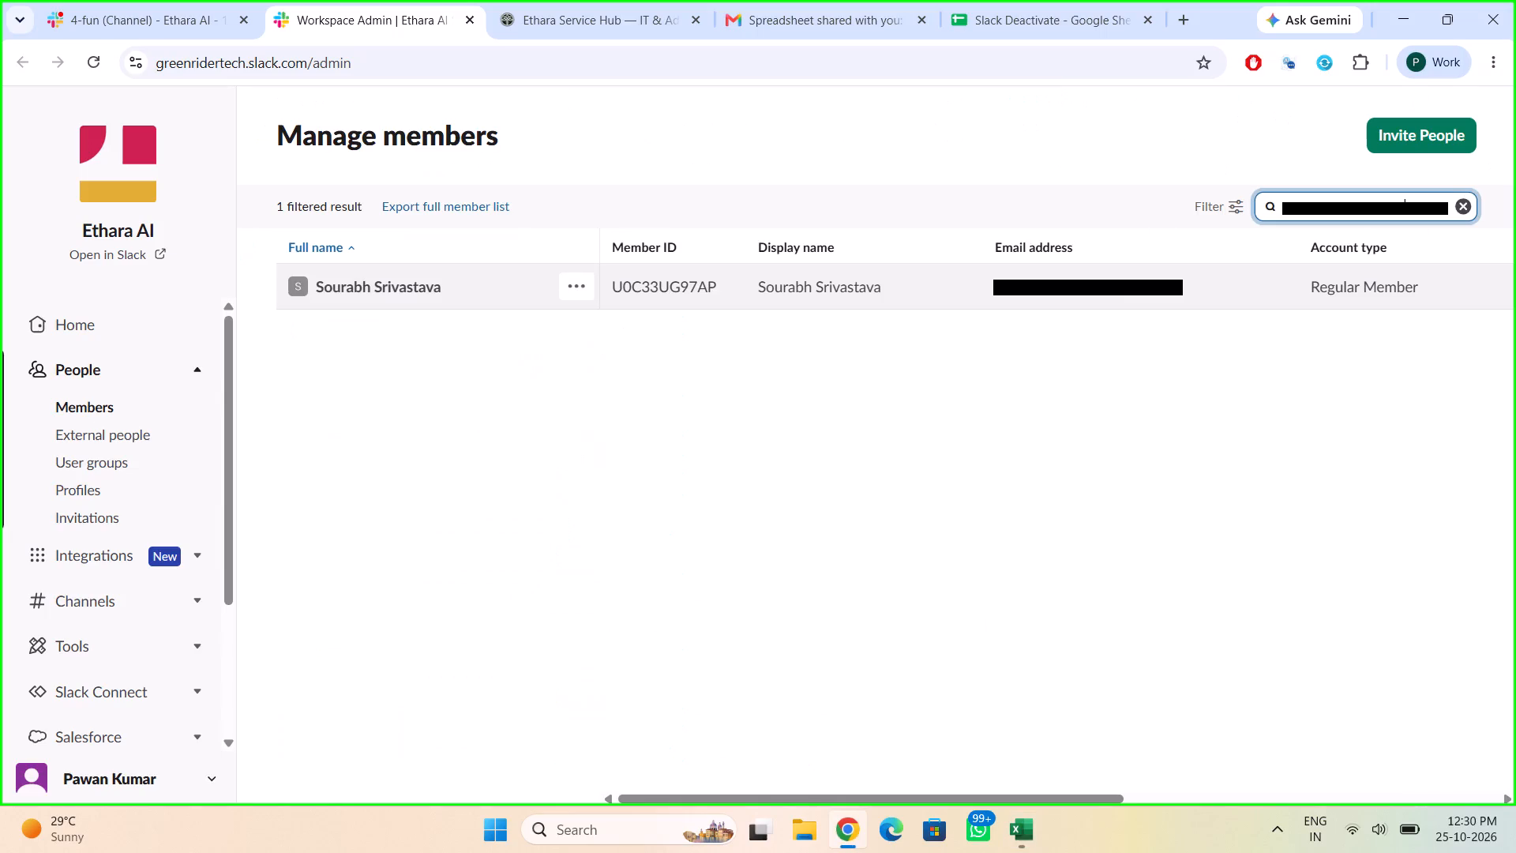
pyautogui.hotkey('ctrl', 'a')
pyautogui.hotkey('ctrl', 'v')
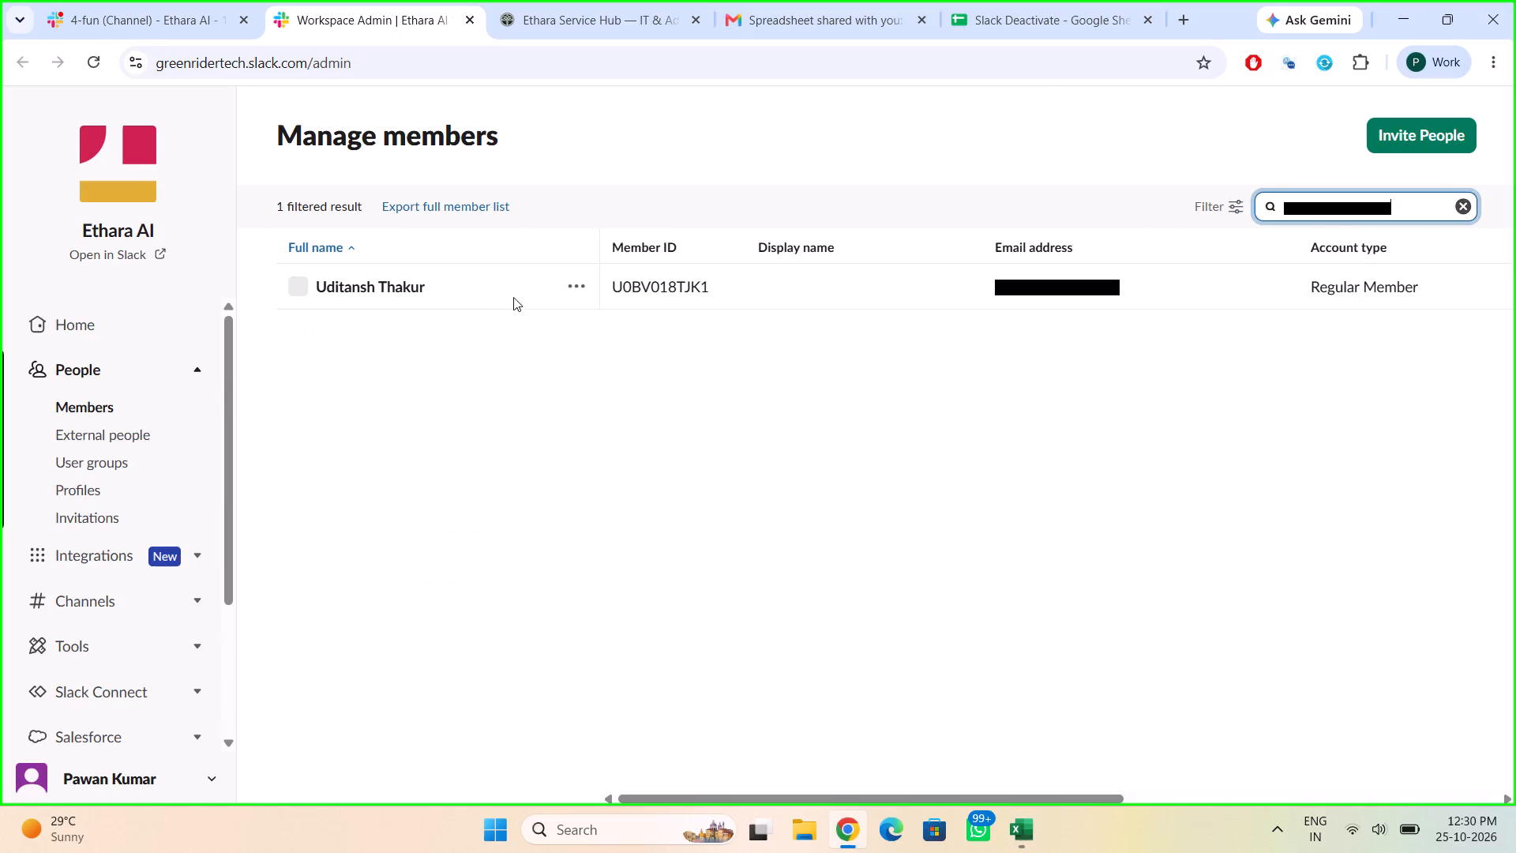
pyautogui.click(574, 285)
pyautogui.click(546, 415)
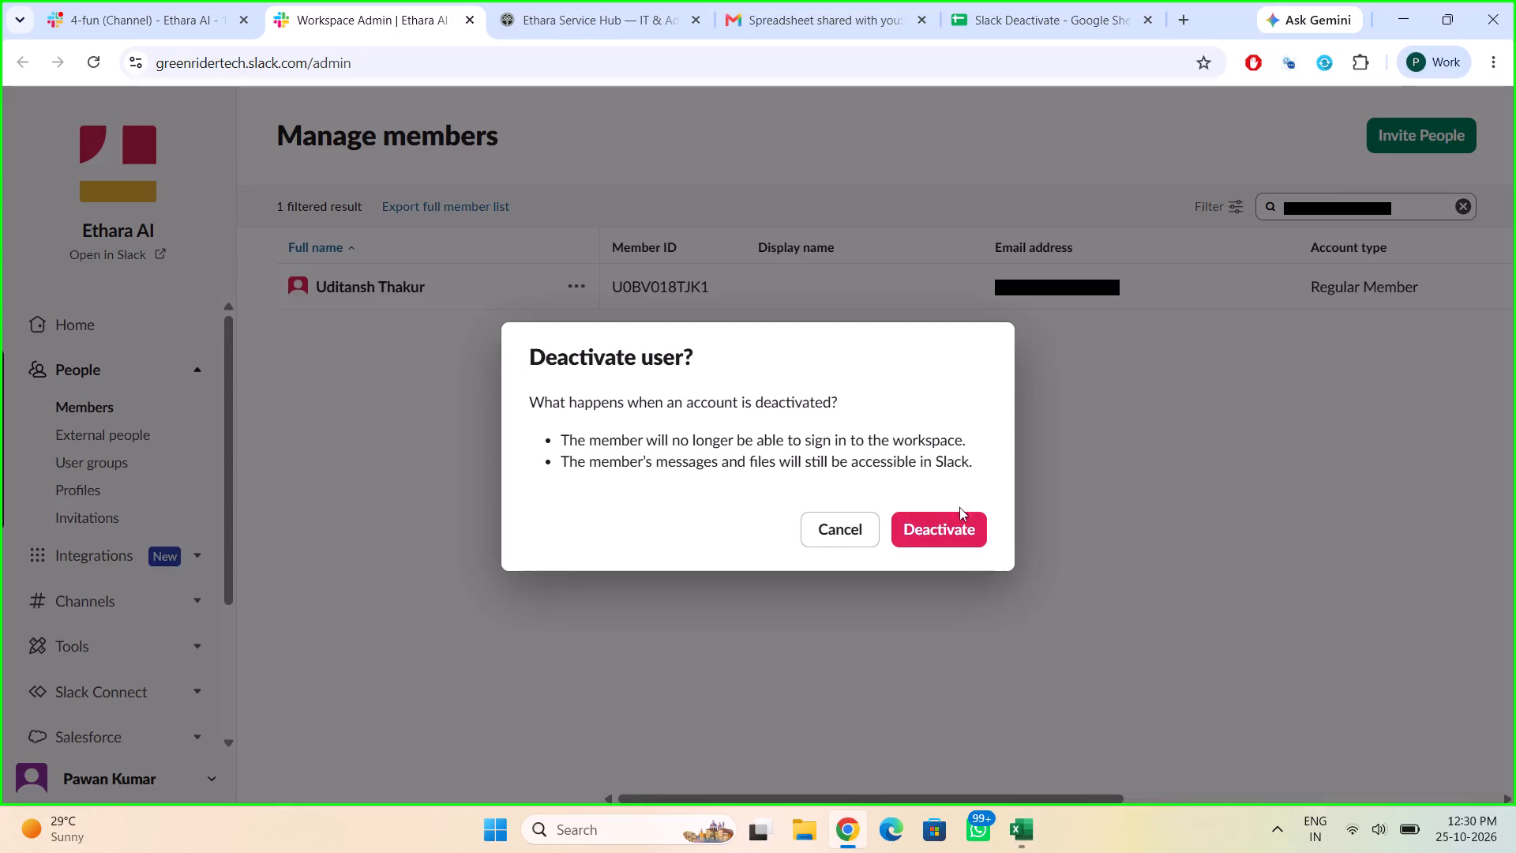
pyautogui.click(952, 531)
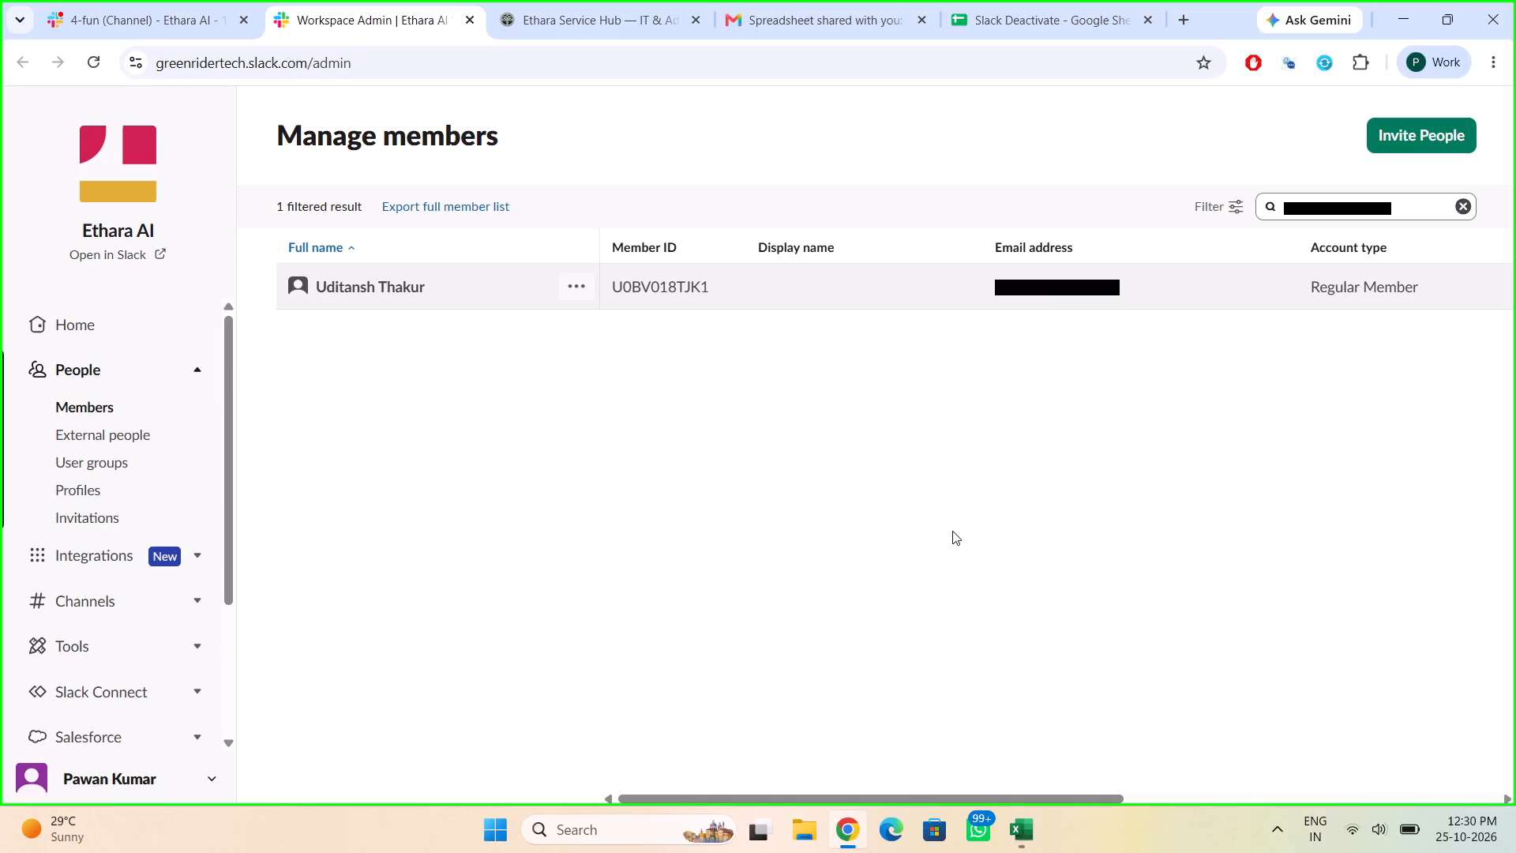
# Copy the eighth record's e-mail address from Excel cell C8, search for it in Slack and deactivate the second listed member's account.
pyautogui.hotkey('alt', 'Tab')
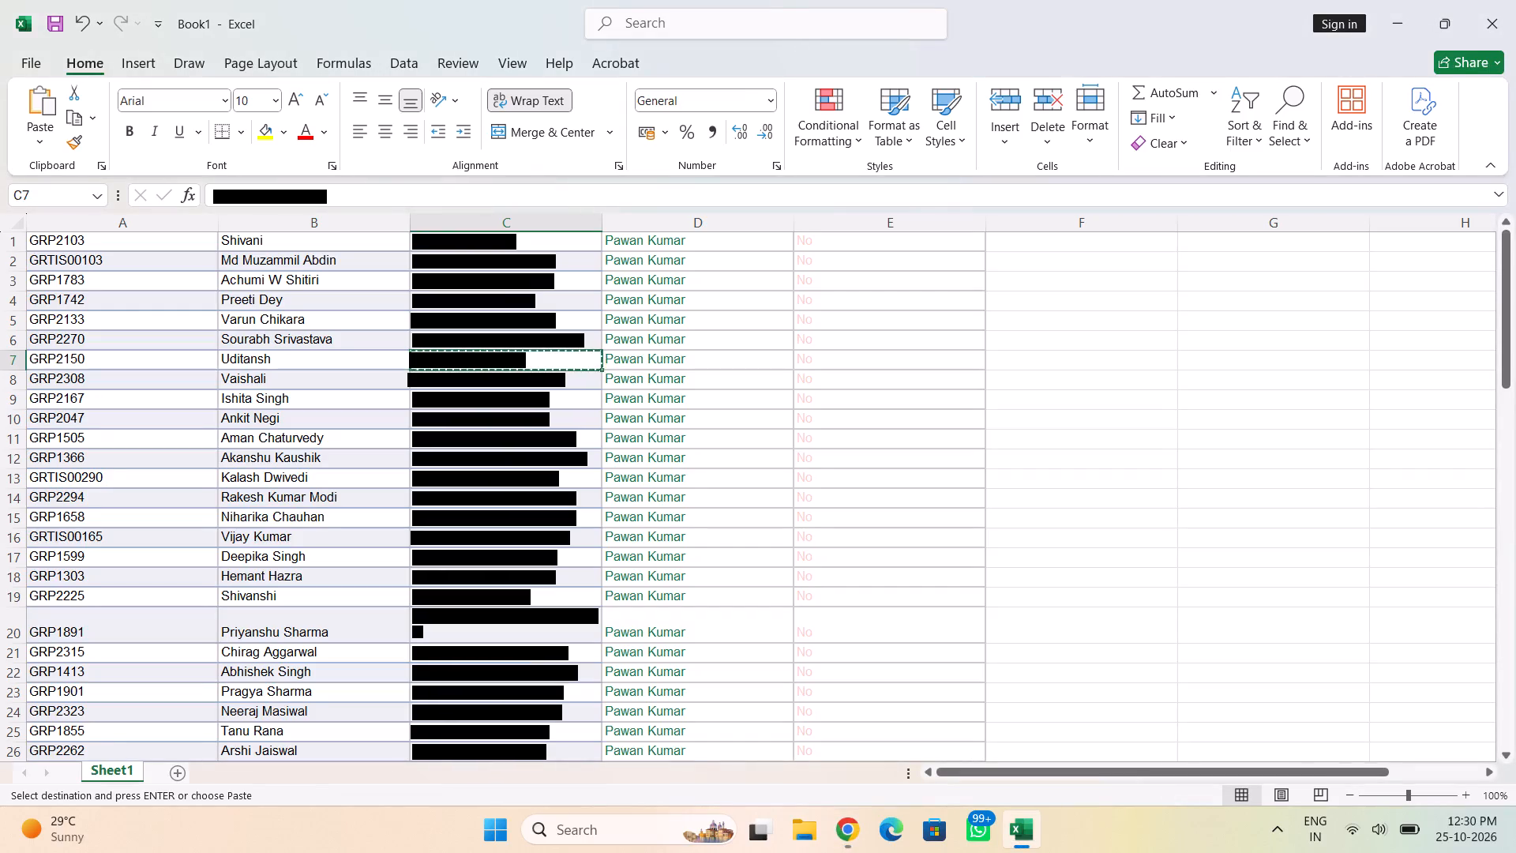
pyautogui.click(542, 378)
pyautogui.hotkey('ctrl', 'c')
pyautogui.hotkey('alt', 'Tab')
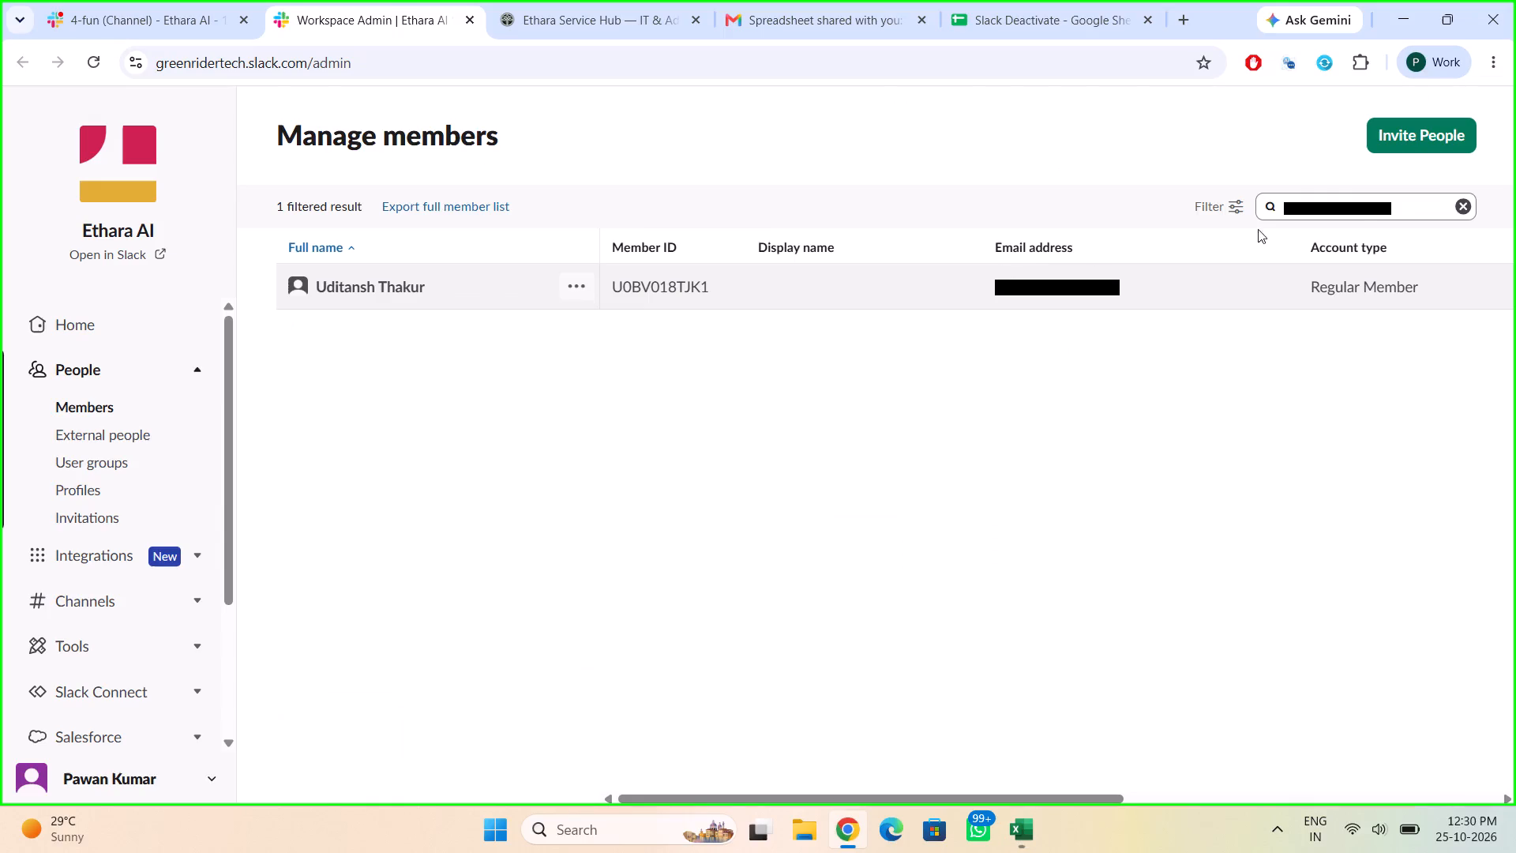
pyautogui.moveTo(1420, 203); pyautogui.dragTo(1181, 195)
pyautogui.hotkey('ctrl', 'v')
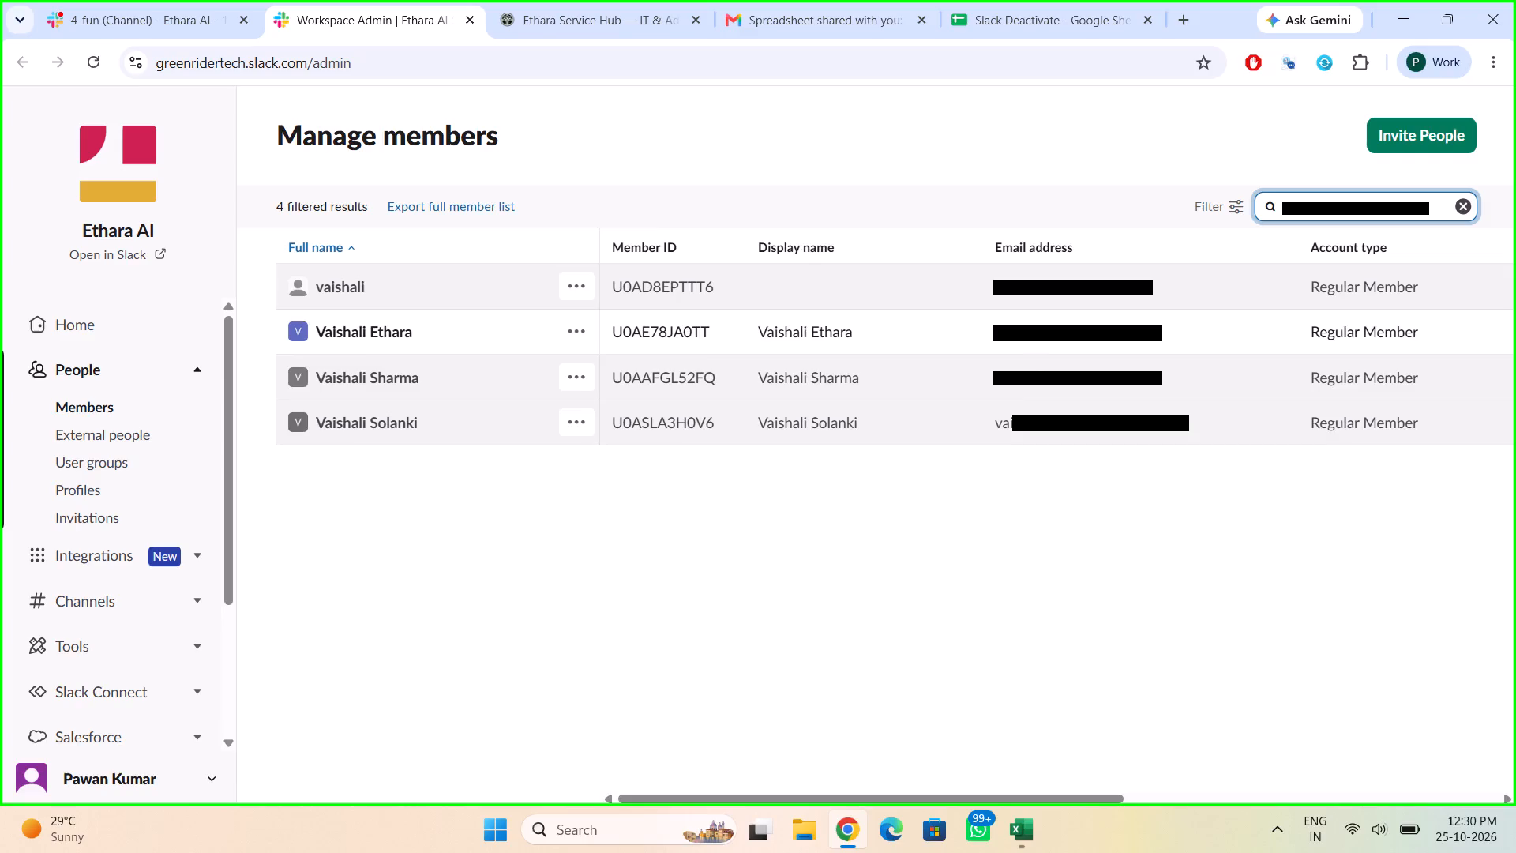
pyautogui.click(590, 333)
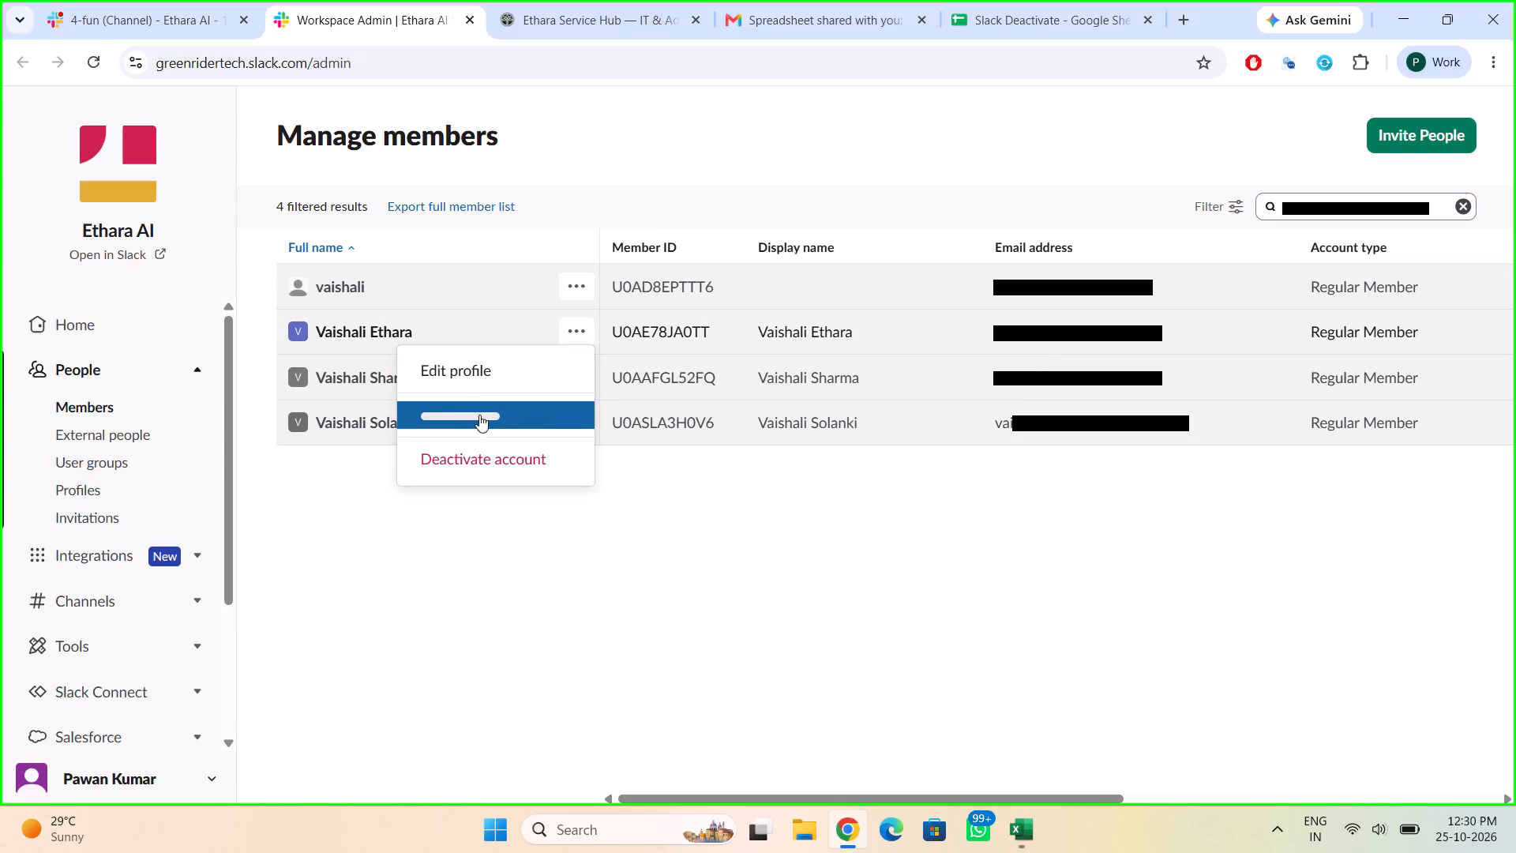
pyautogui.click(470, 460)
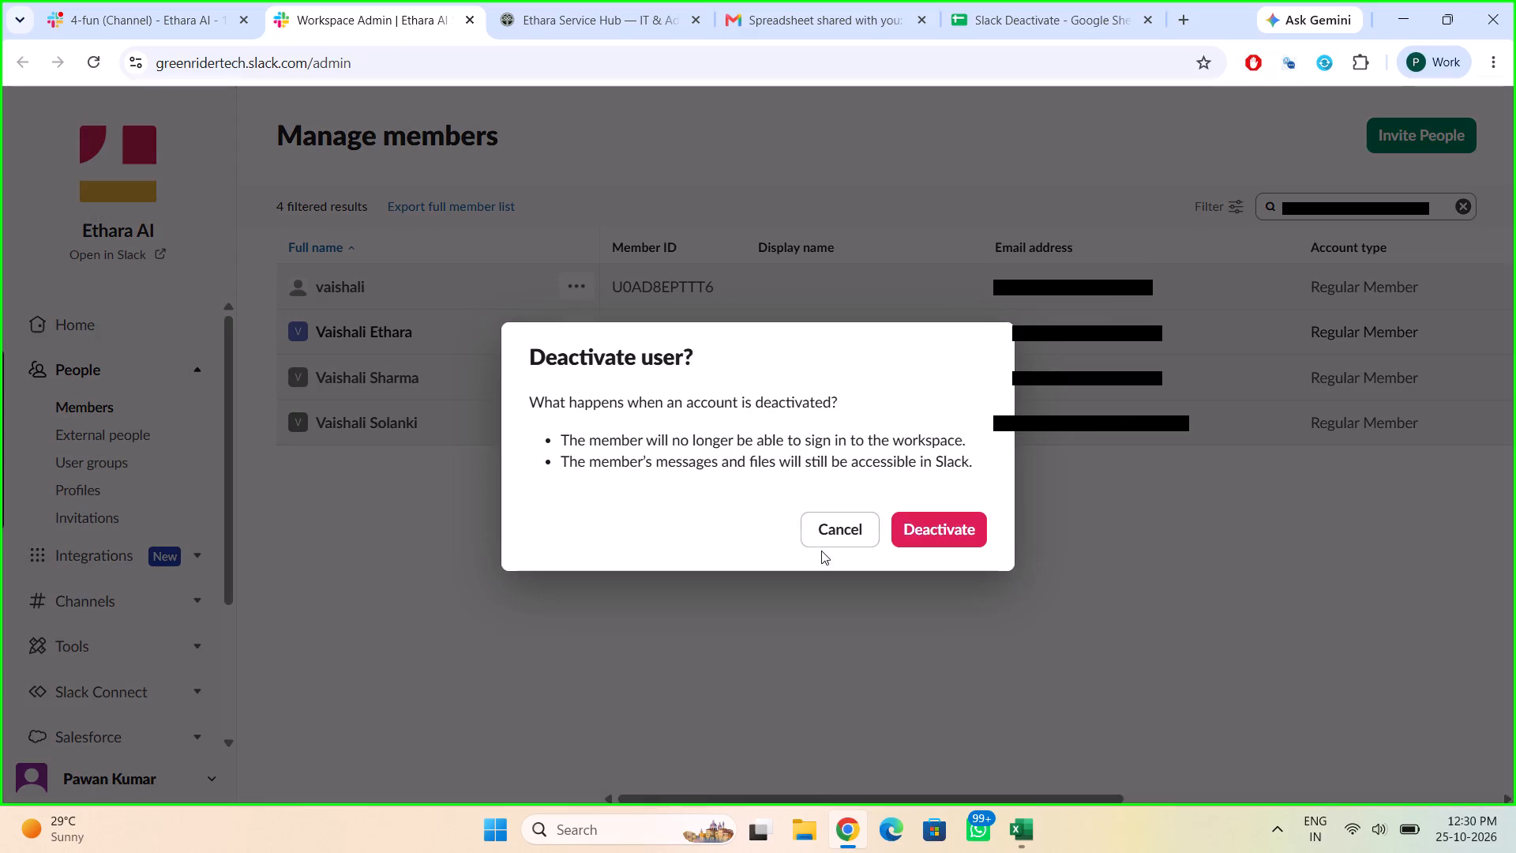
pyautogui.click(940, 529)
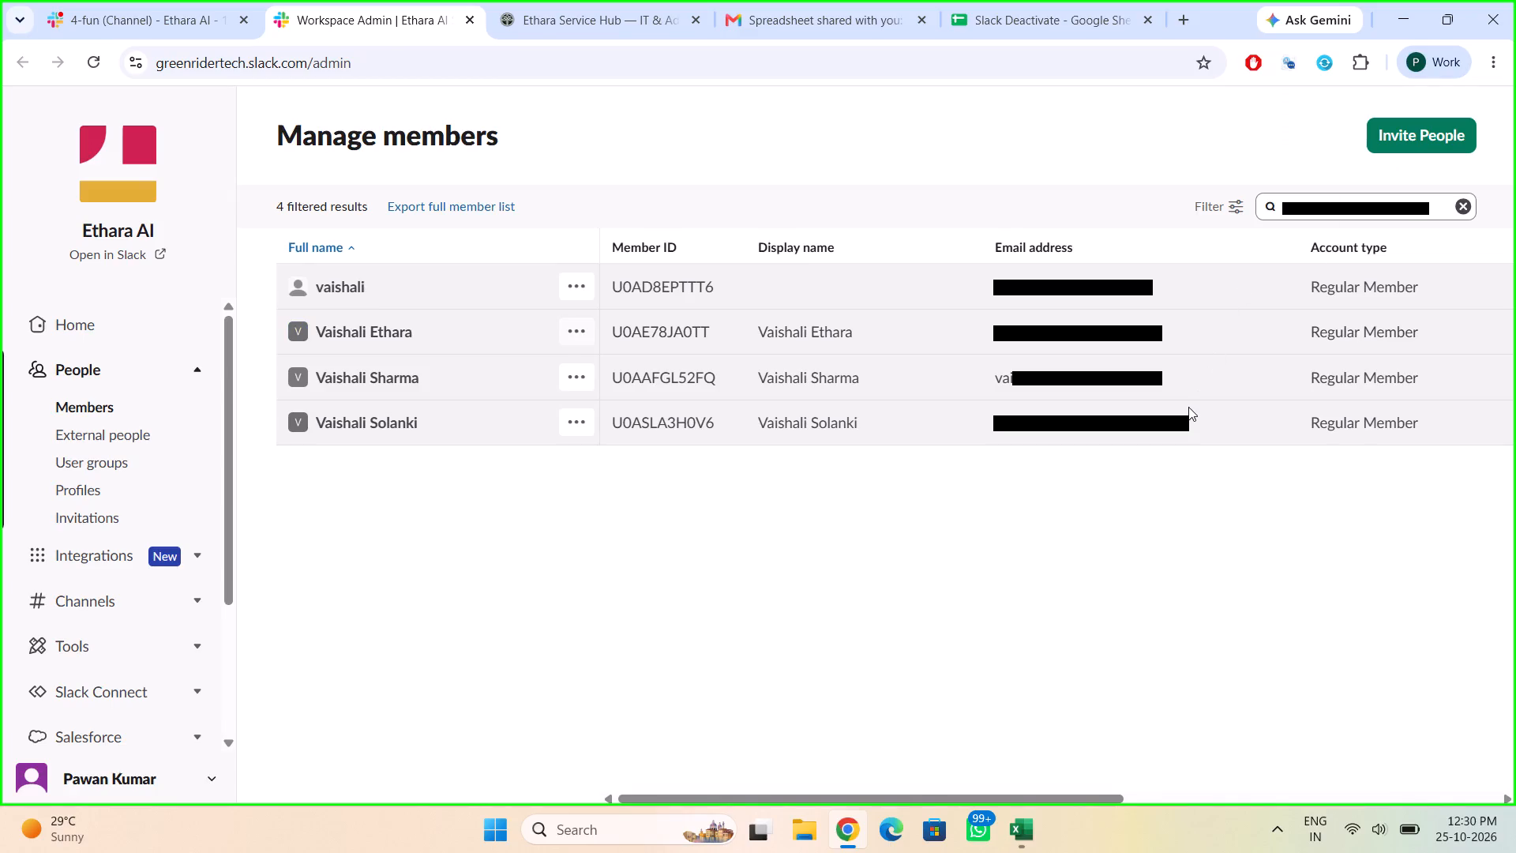
# Copy the ninth record's e-mail address from Excel cell C9, find that member in Slack and deactivate the account.
pyautogui.hotkey('alt', 'Tab')
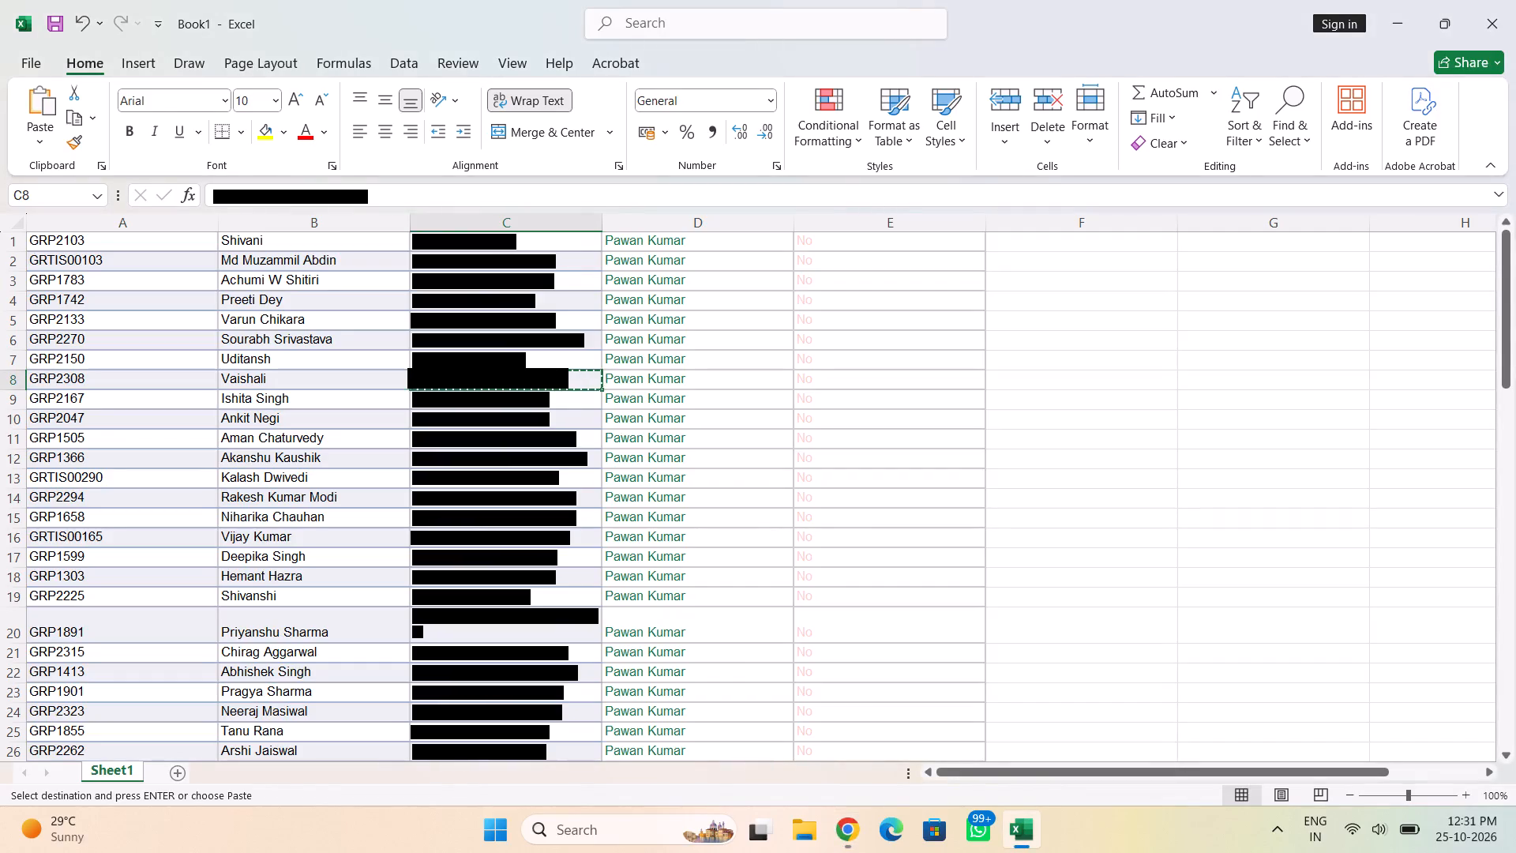
pyautogui.click(482, 400)
pyautogui.hotkey('ctrl', 'c')
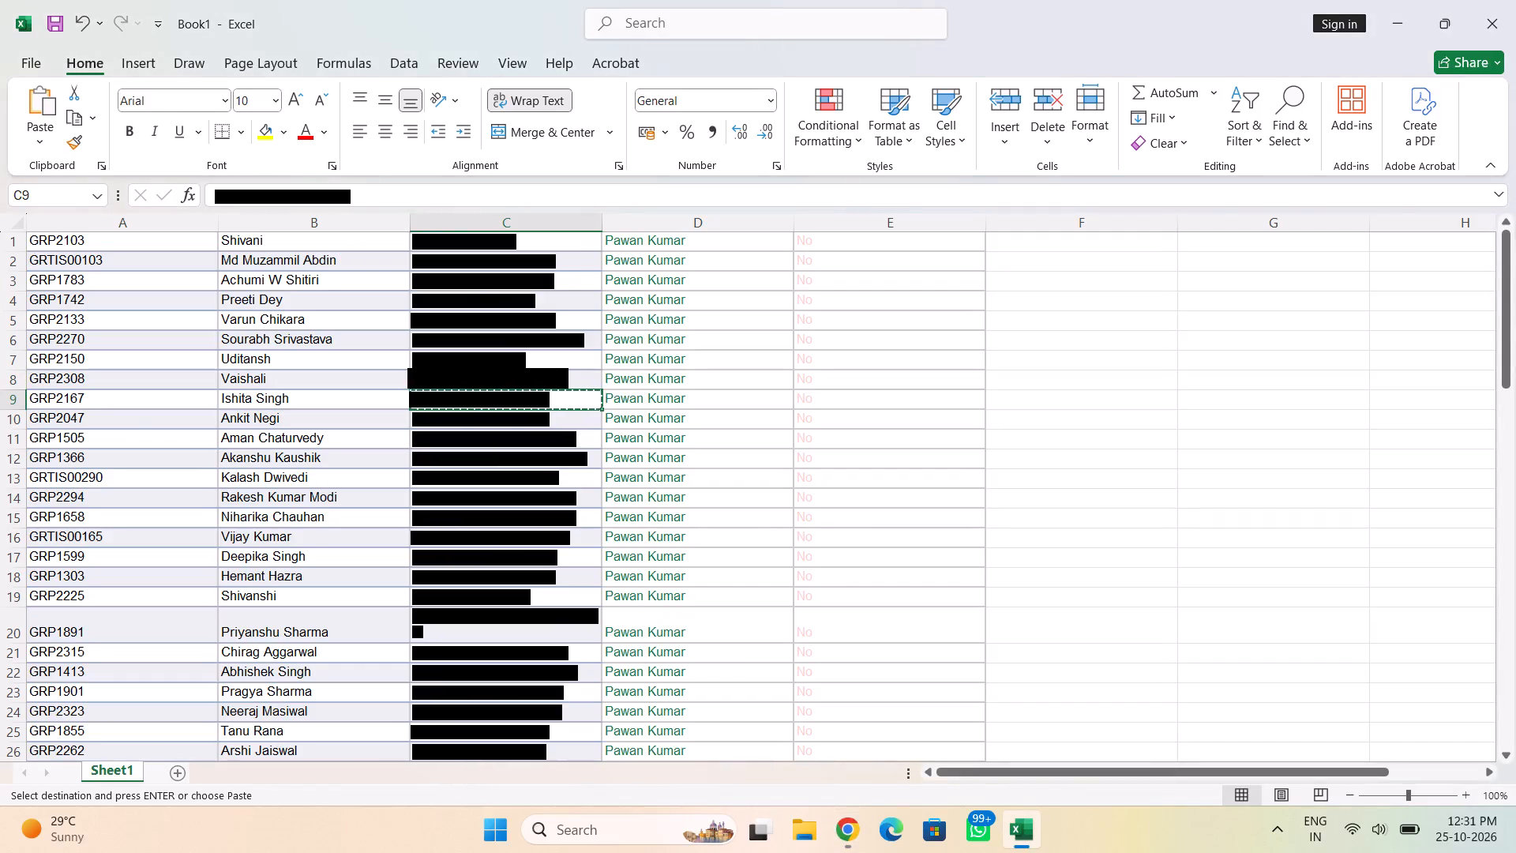
pyautogui.hotkey('alt', 'Tab')
pyautogui.click(1392, 201)
pyautogui.hotkey('ctrl', 'a')
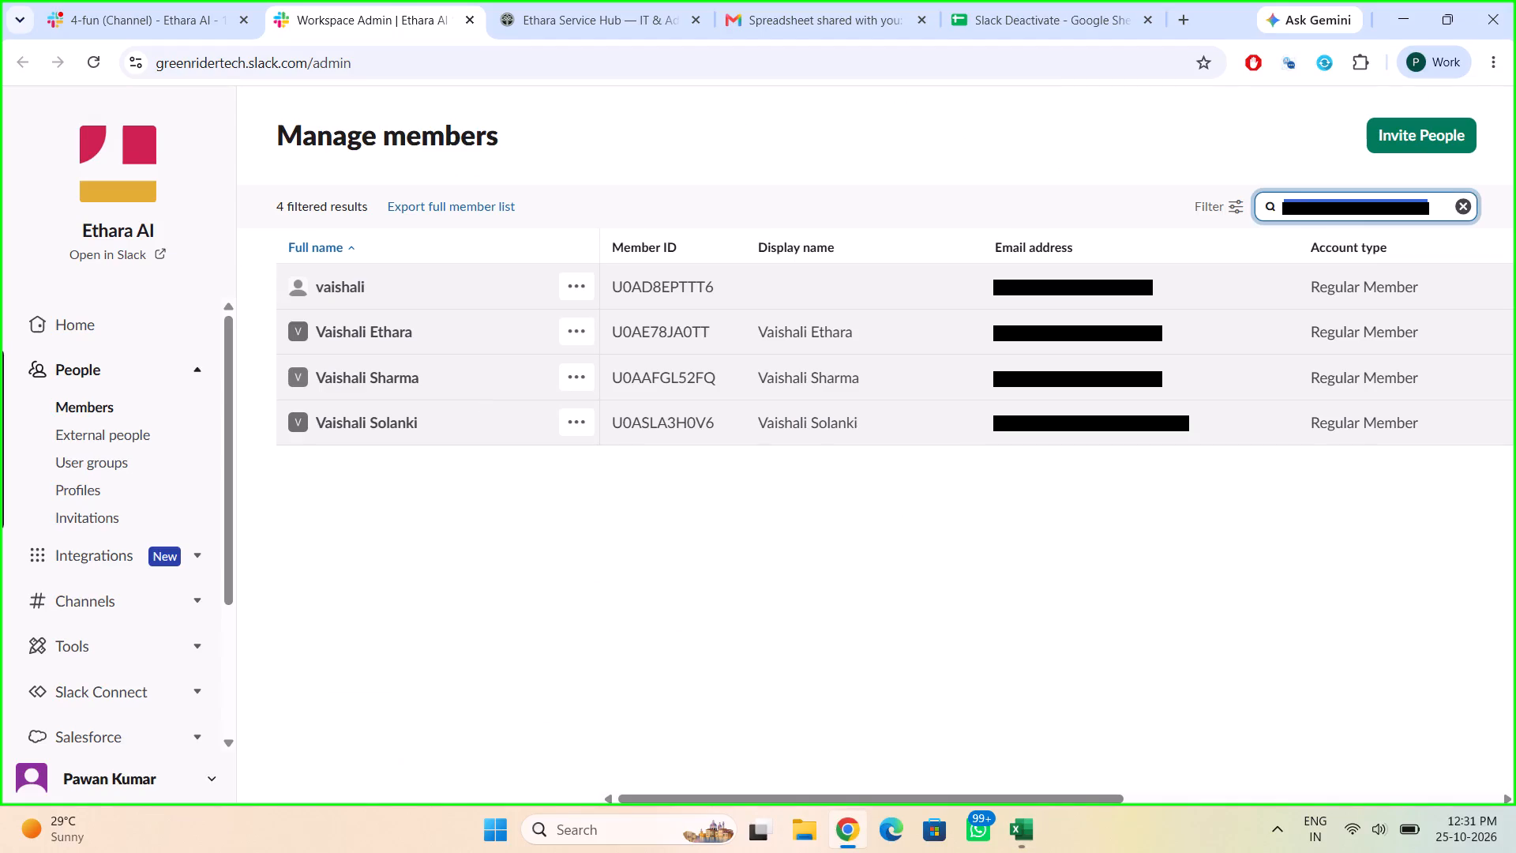
pyautogui.hotkey('ctrl', 'v')
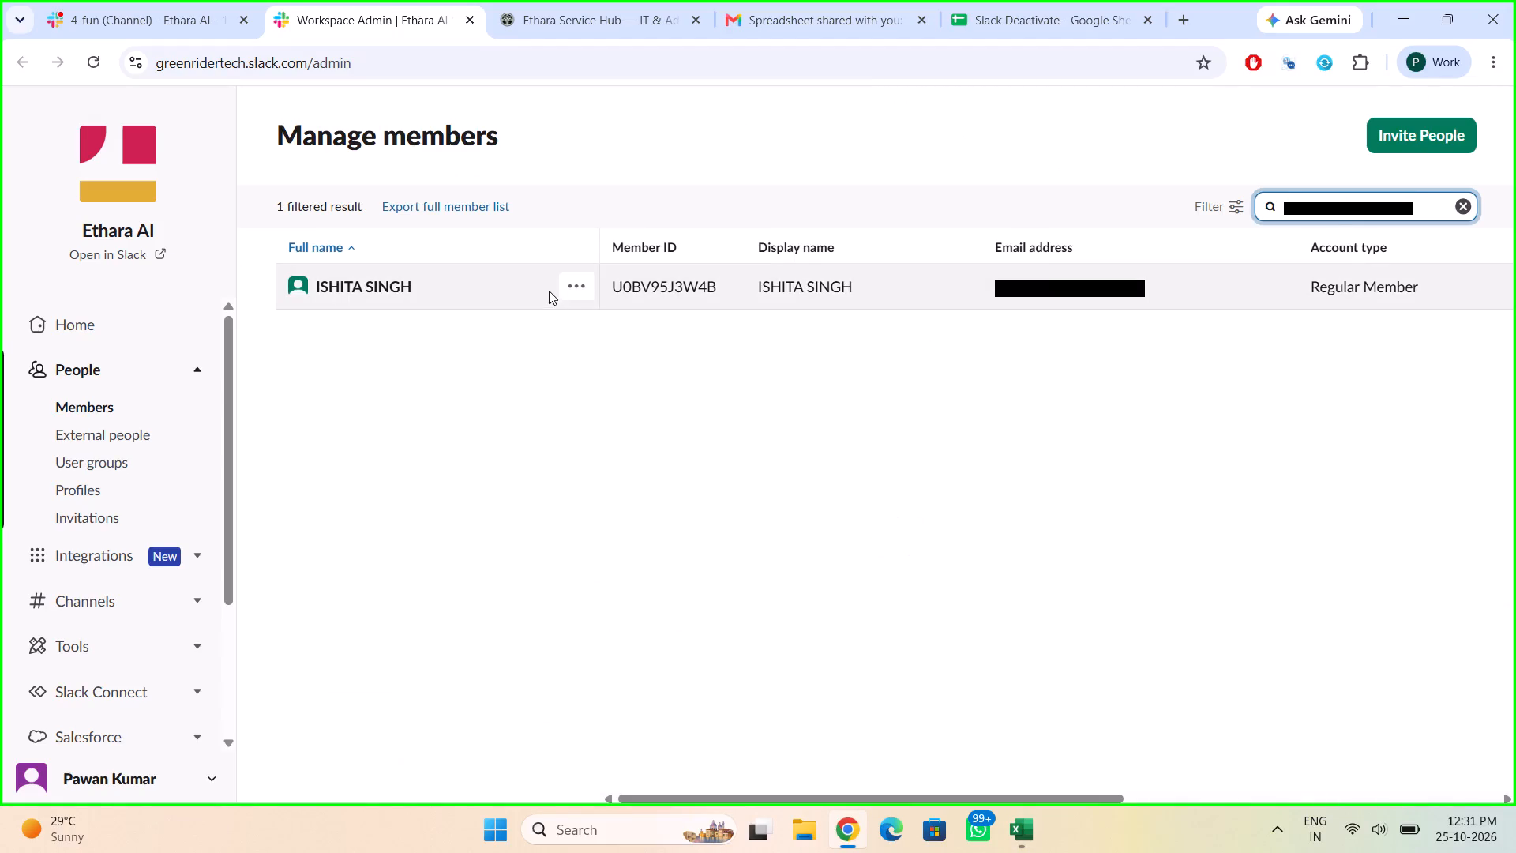
pyautogui.click(575, 288)
pyautogui.click(546, 426)
pyautogui.click(934, 513)
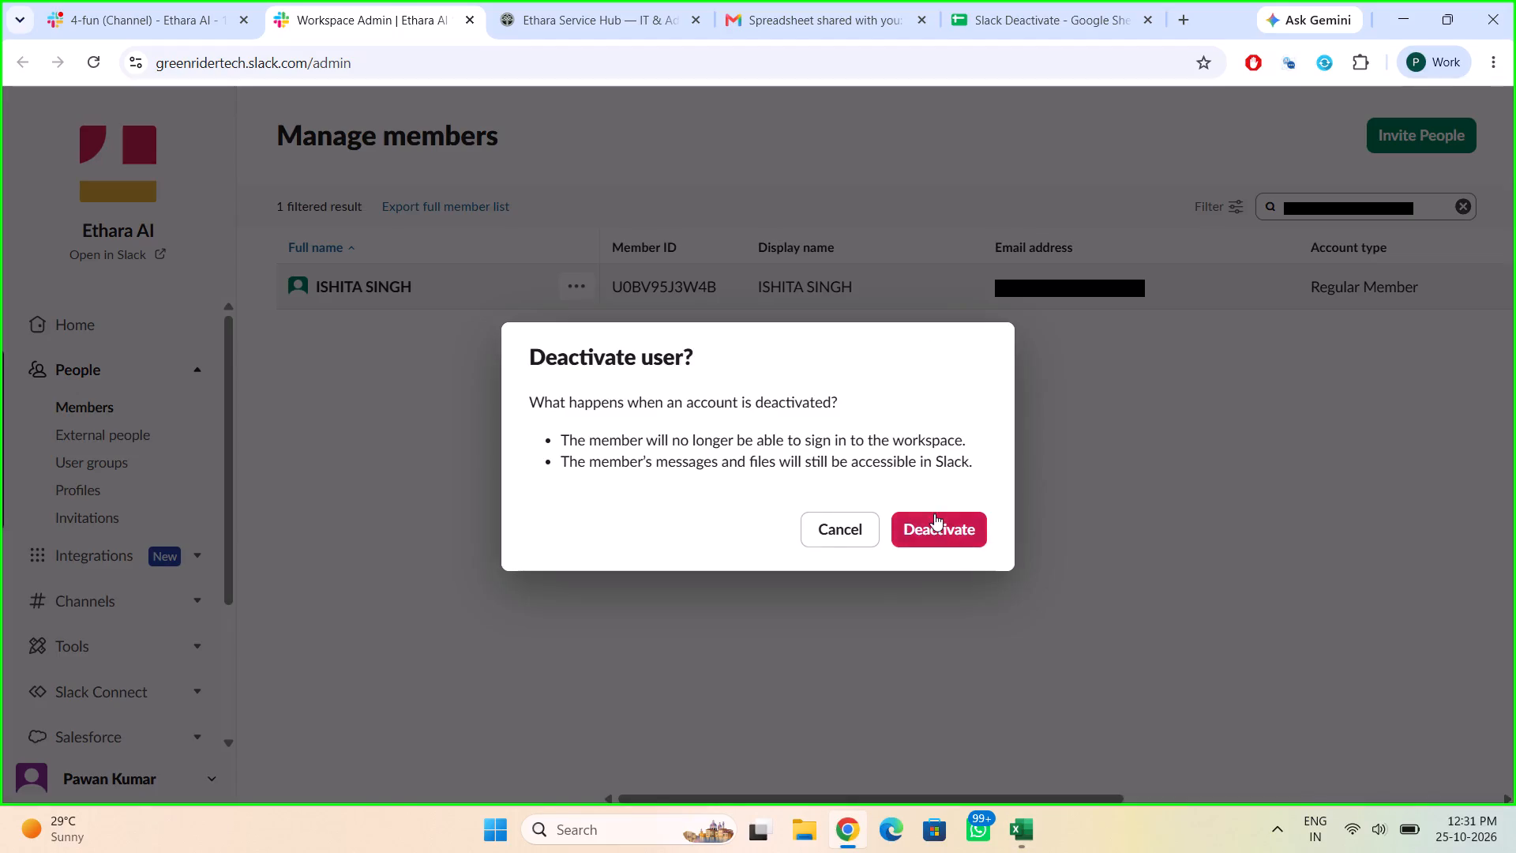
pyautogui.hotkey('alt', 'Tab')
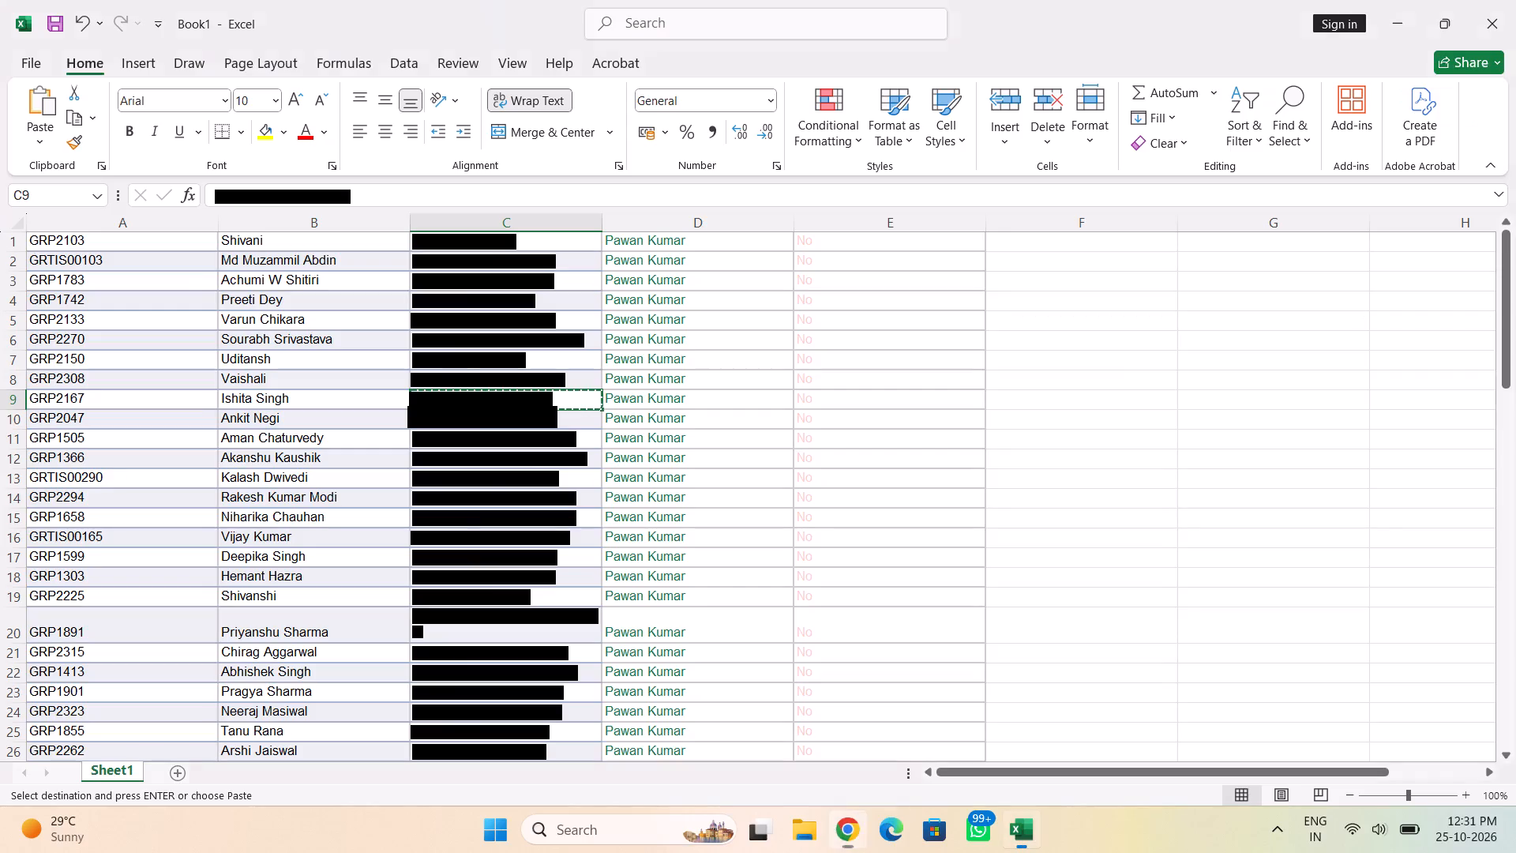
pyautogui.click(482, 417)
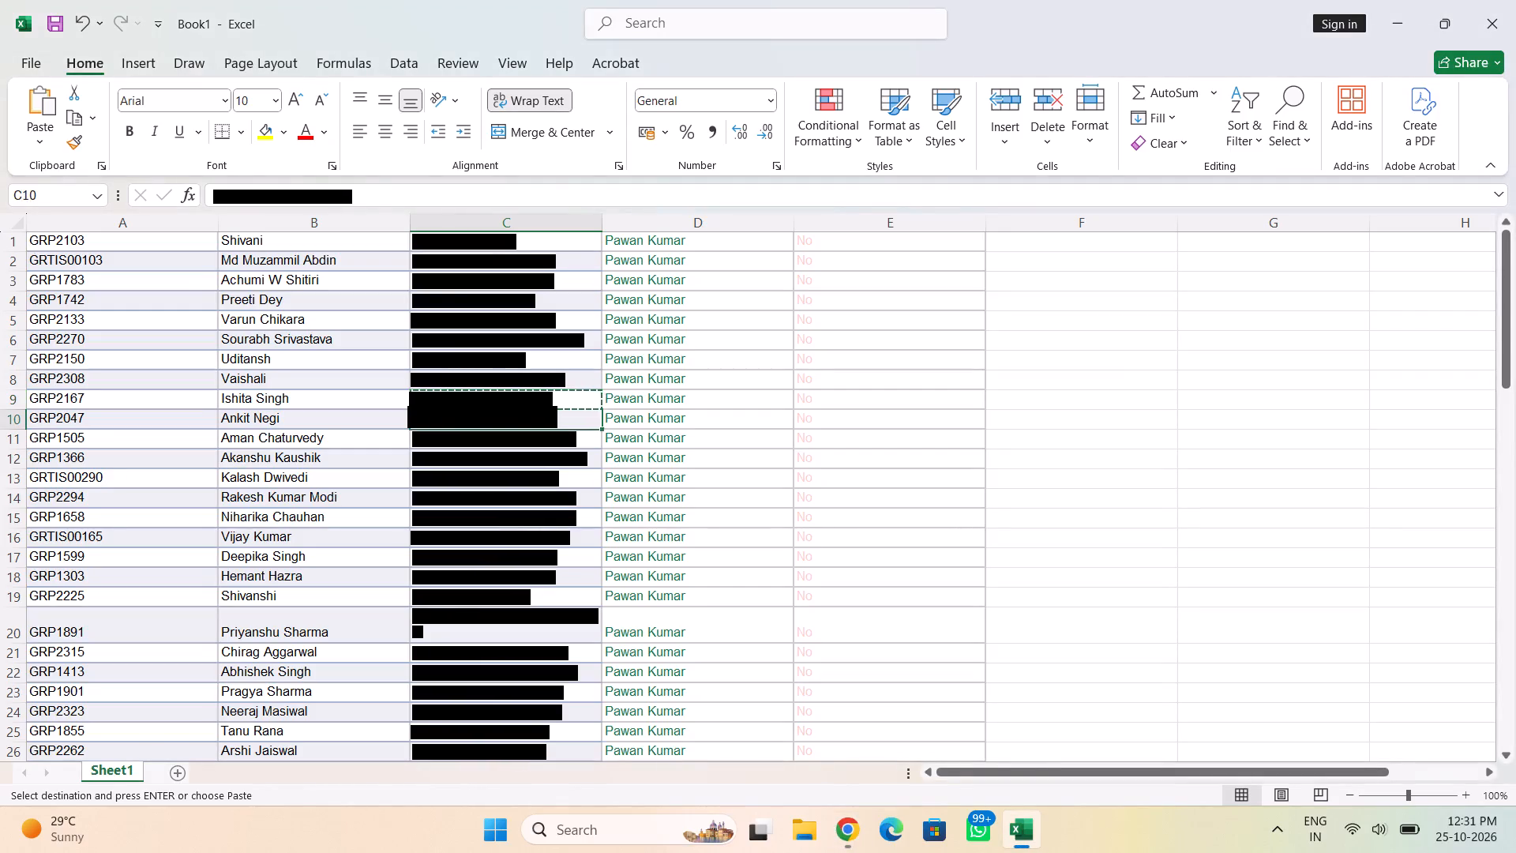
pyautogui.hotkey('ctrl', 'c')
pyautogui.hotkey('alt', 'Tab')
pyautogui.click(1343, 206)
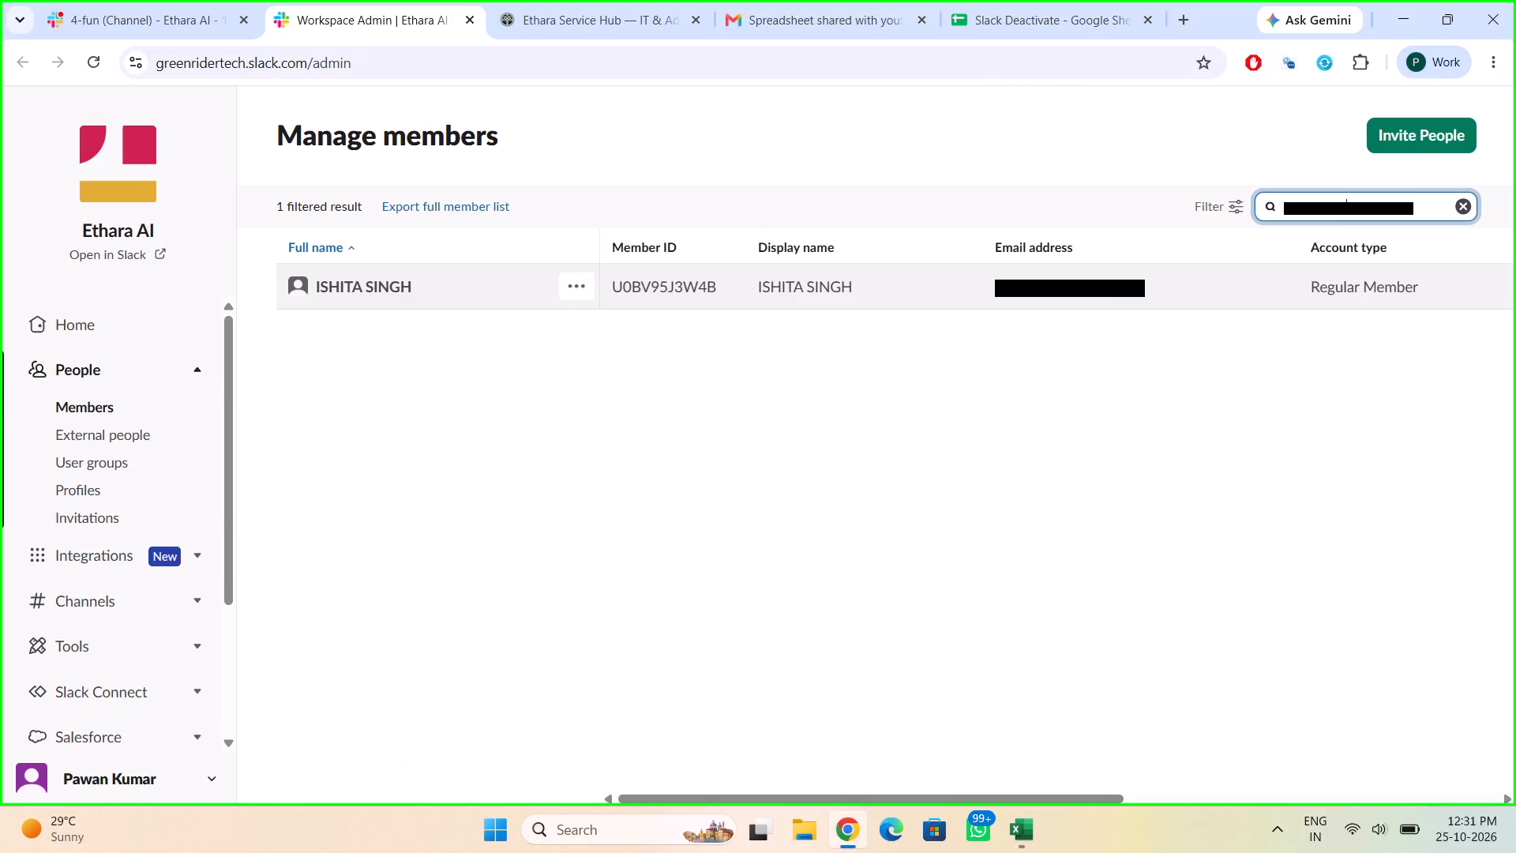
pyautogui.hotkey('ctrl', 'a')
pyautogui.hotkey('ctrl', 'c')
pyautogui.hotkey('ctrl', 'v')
# Copy the tenth record's e-mail address from Excel cell C10, find that member in Slack and deactivate the account.
pyautogui.hotkey('alt', 'Tab')
pyautogui.click(508, 415)
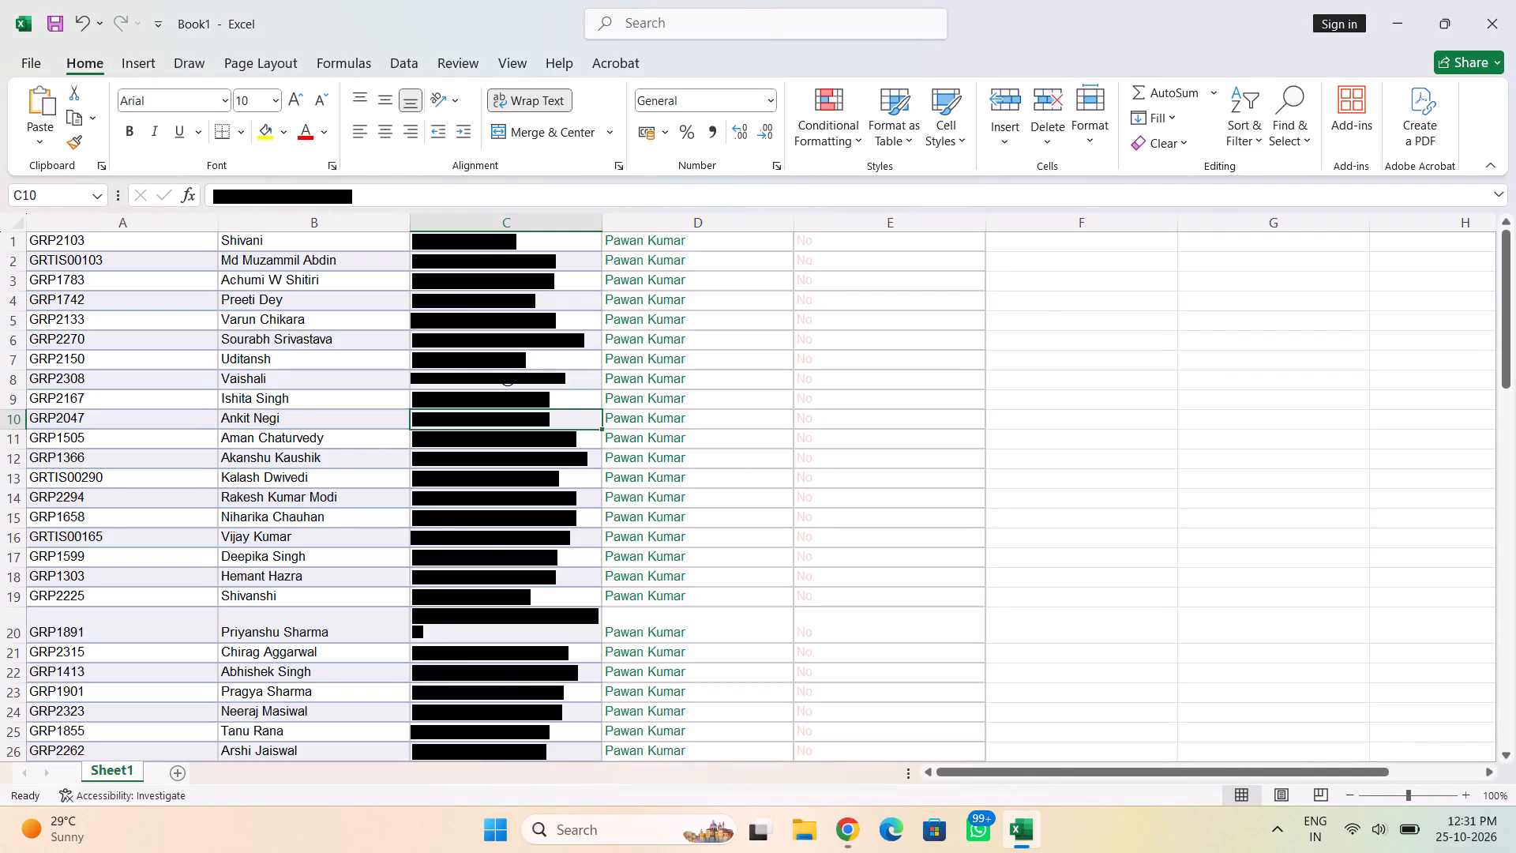
pyautogui.hotkey('ctrl', 'c')
pyautogui.hotkey('alt', 'Tab')
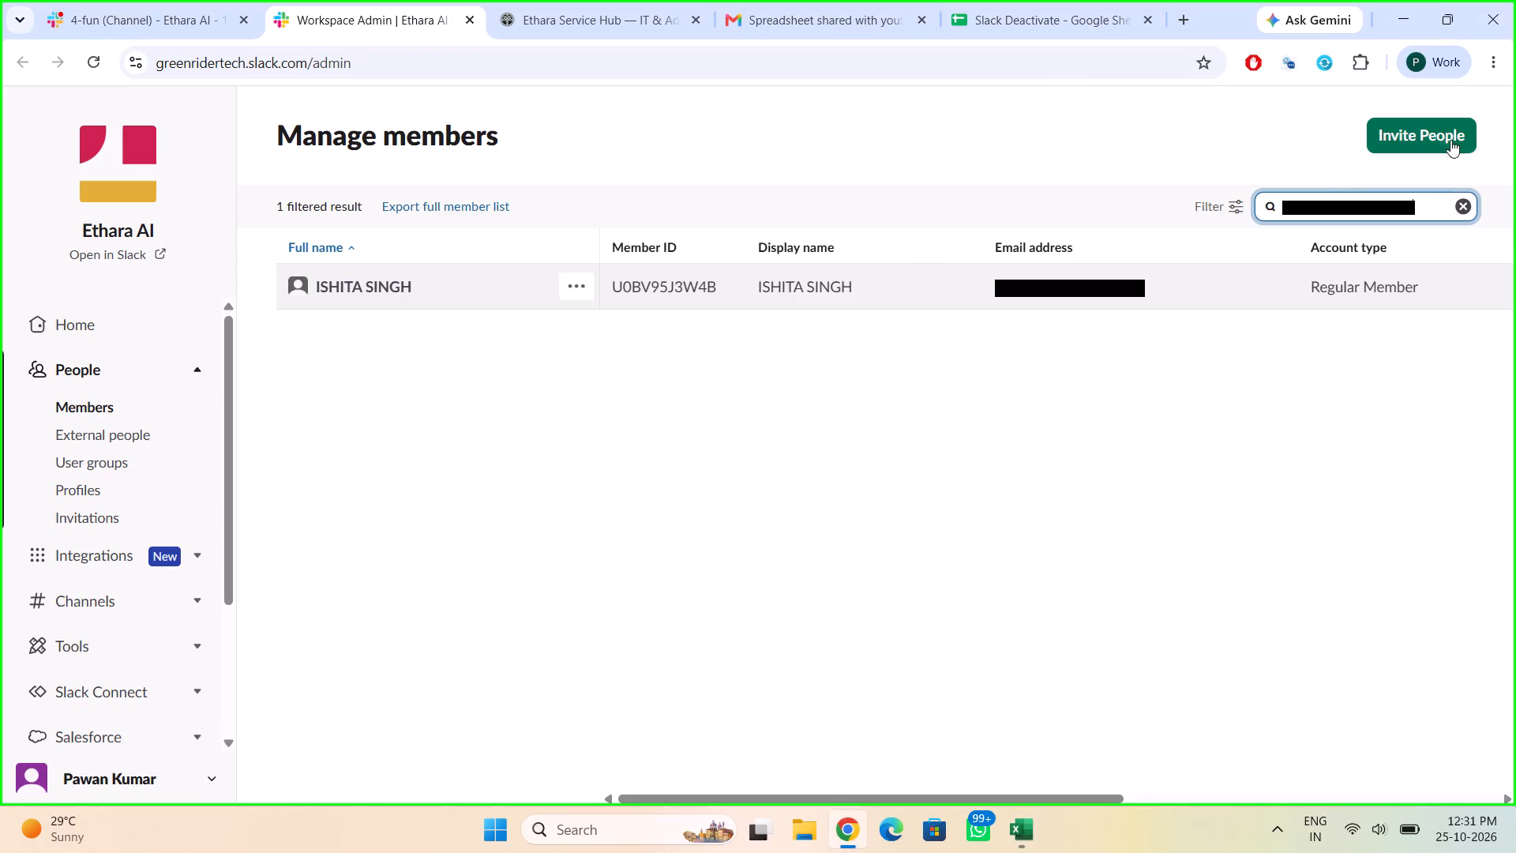
pyautogui.click(1419, 211)
pyautogui.hotkey('ctrl', 'a')
pyautogui.hotkey('ctrl', 'v')
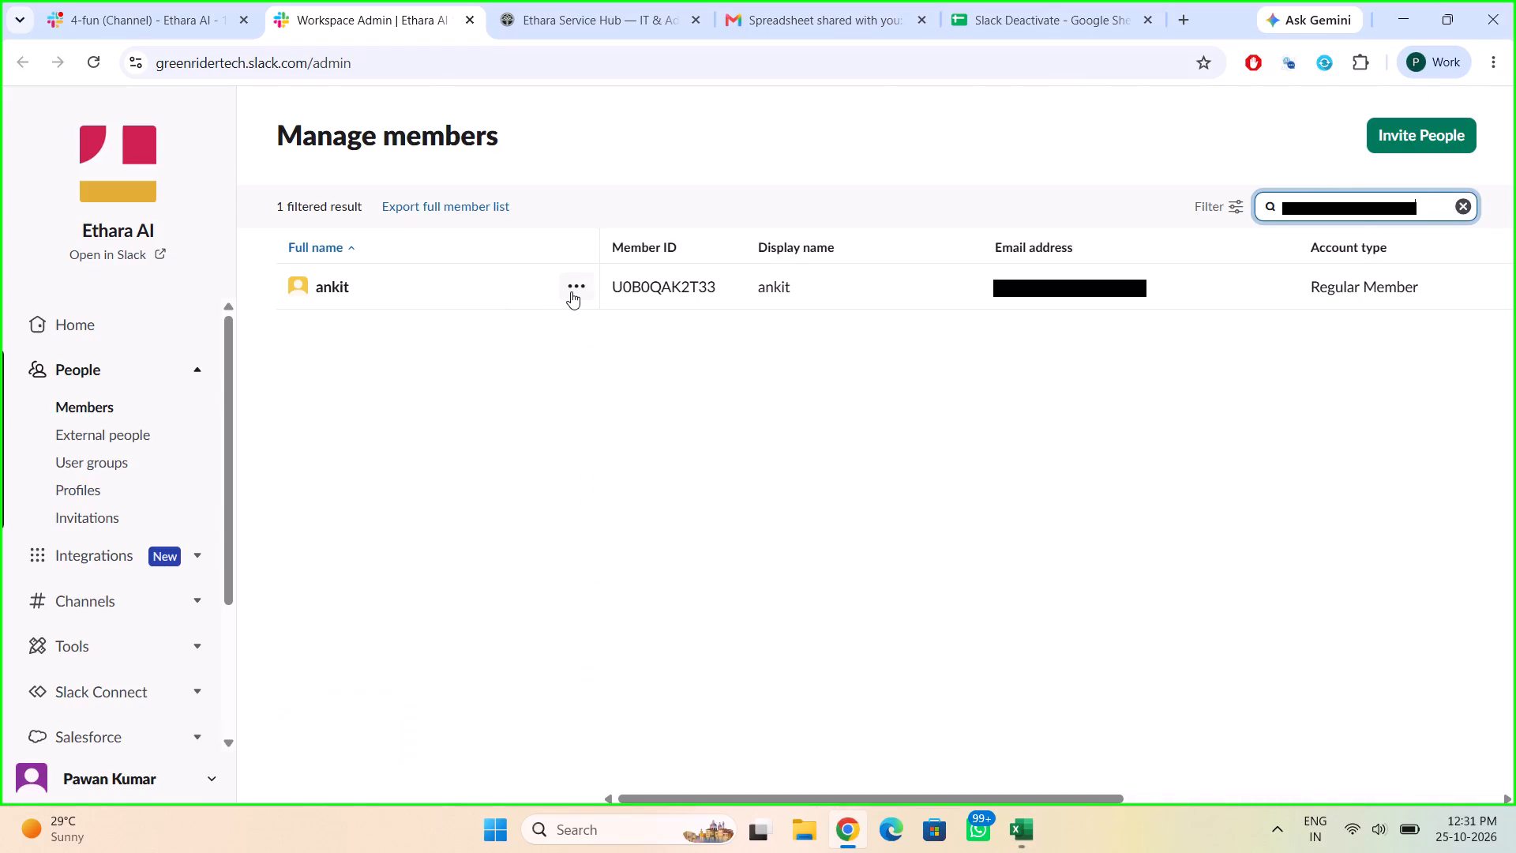
pyautogui.click(571, 291)
pyautogui.click(485, 407)
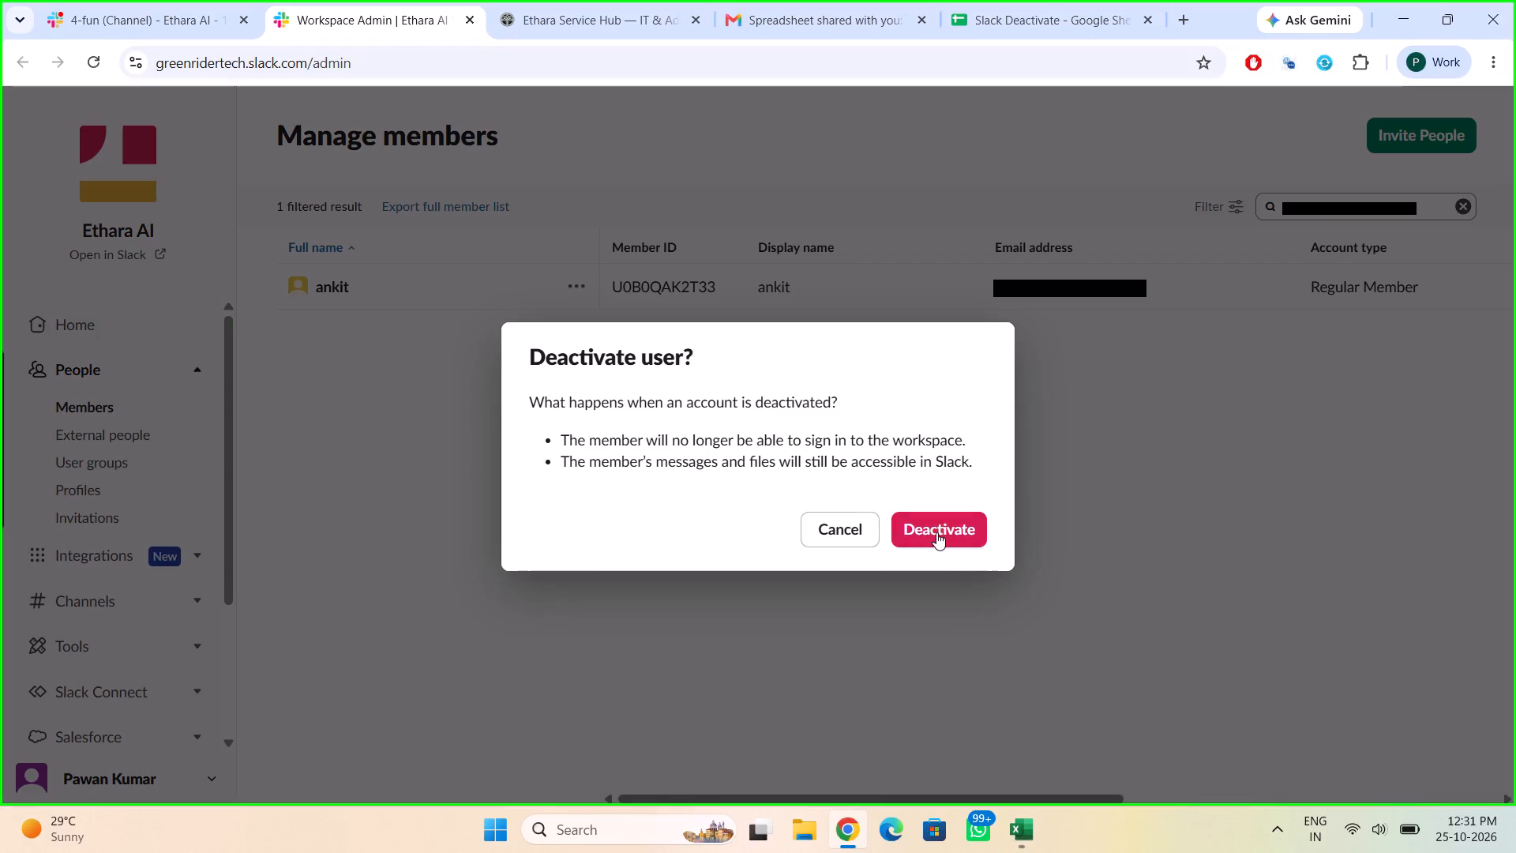
pyautogui.click(936, 532)
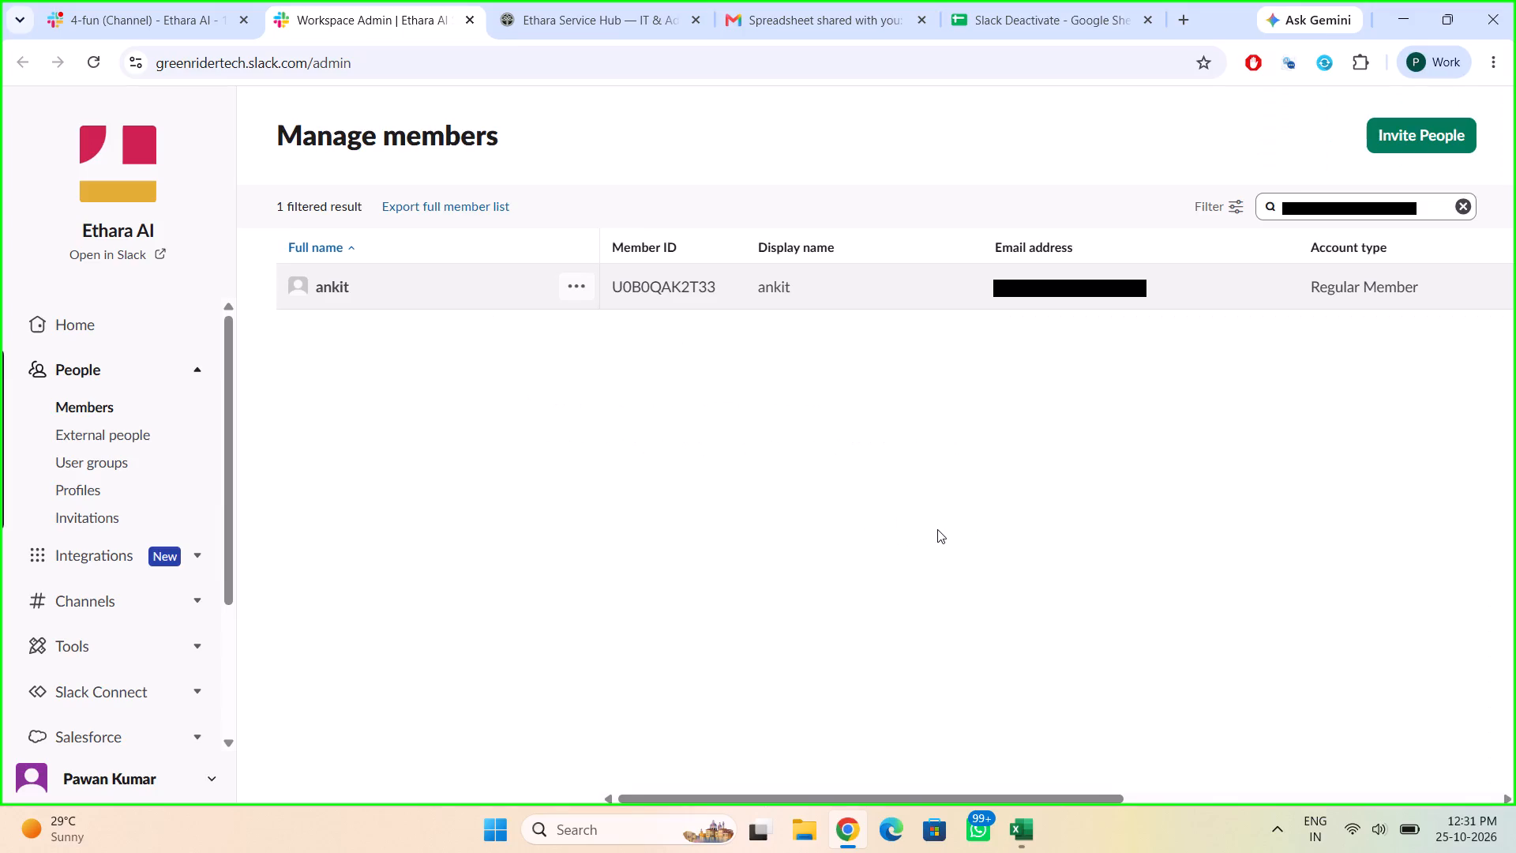
# Copy the eleventh record's e-mail address from Excel cell C11, find that member in Slack and deactivate the account.
pyautogui.hotkey('alt', 'Tab')
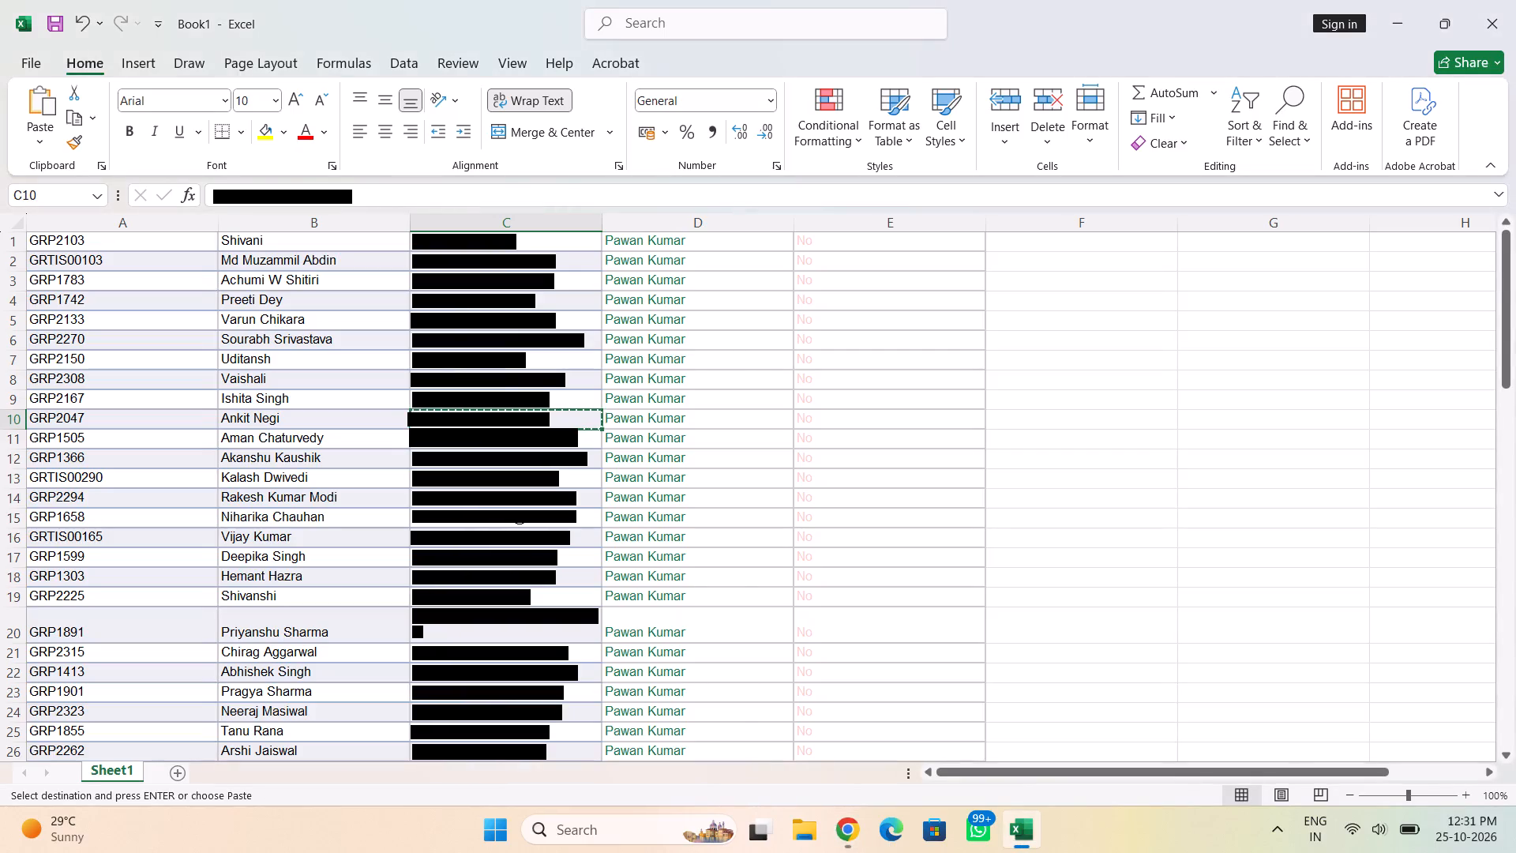
pyautogui.click(512, 439)
pyautogui.hotkey('ctrl', 'c')
pyautogui.hotkey('alt', 'Tab')
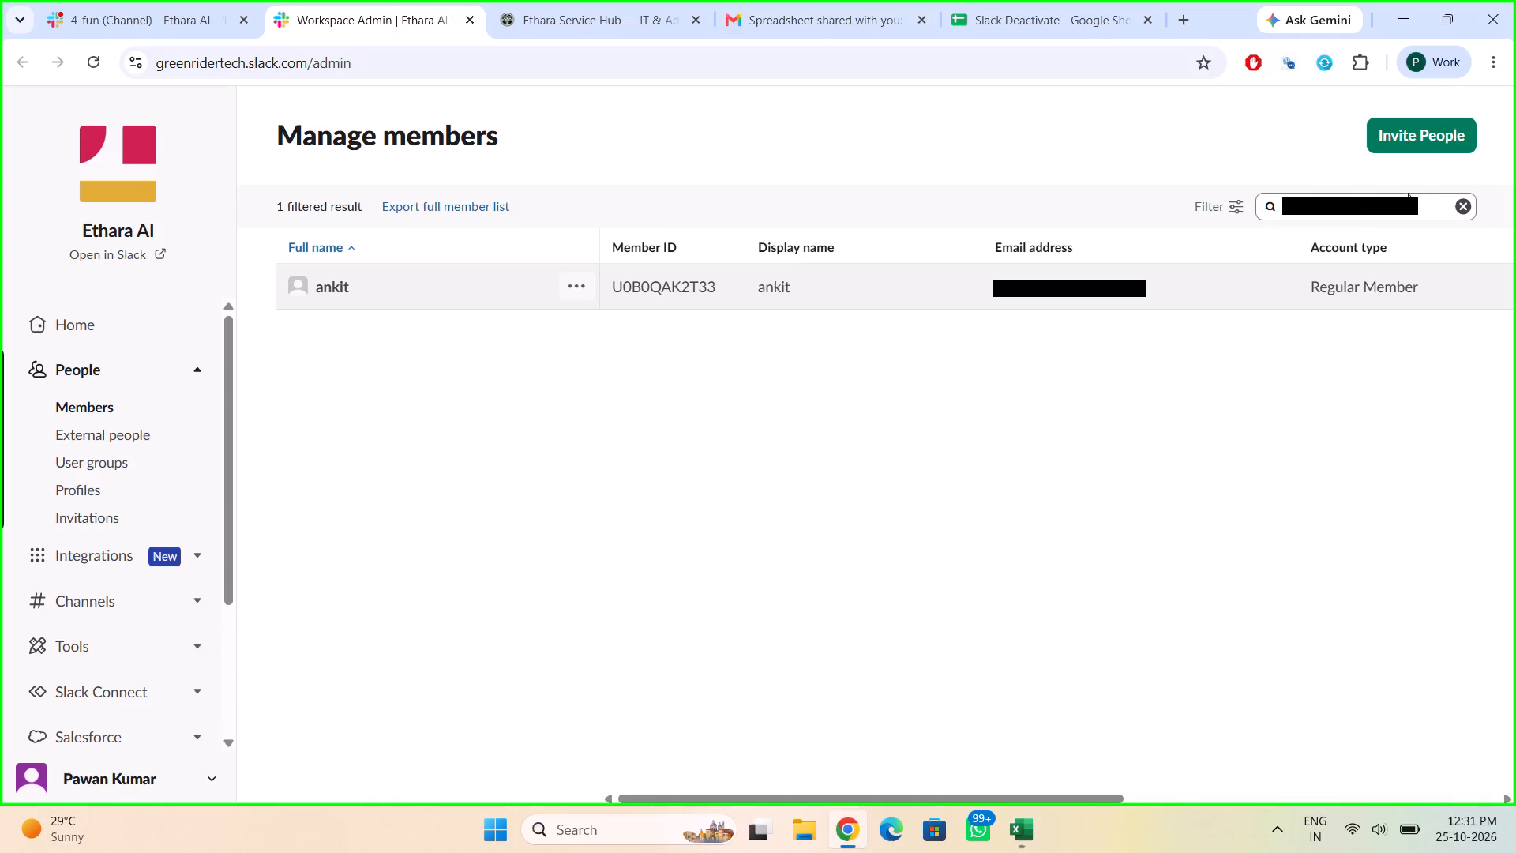
pyautogui.click(1392, 201)
pyautogui.hotkey('ctrl', 'a')
pyautogui.hotkey('ctrl', 'v')
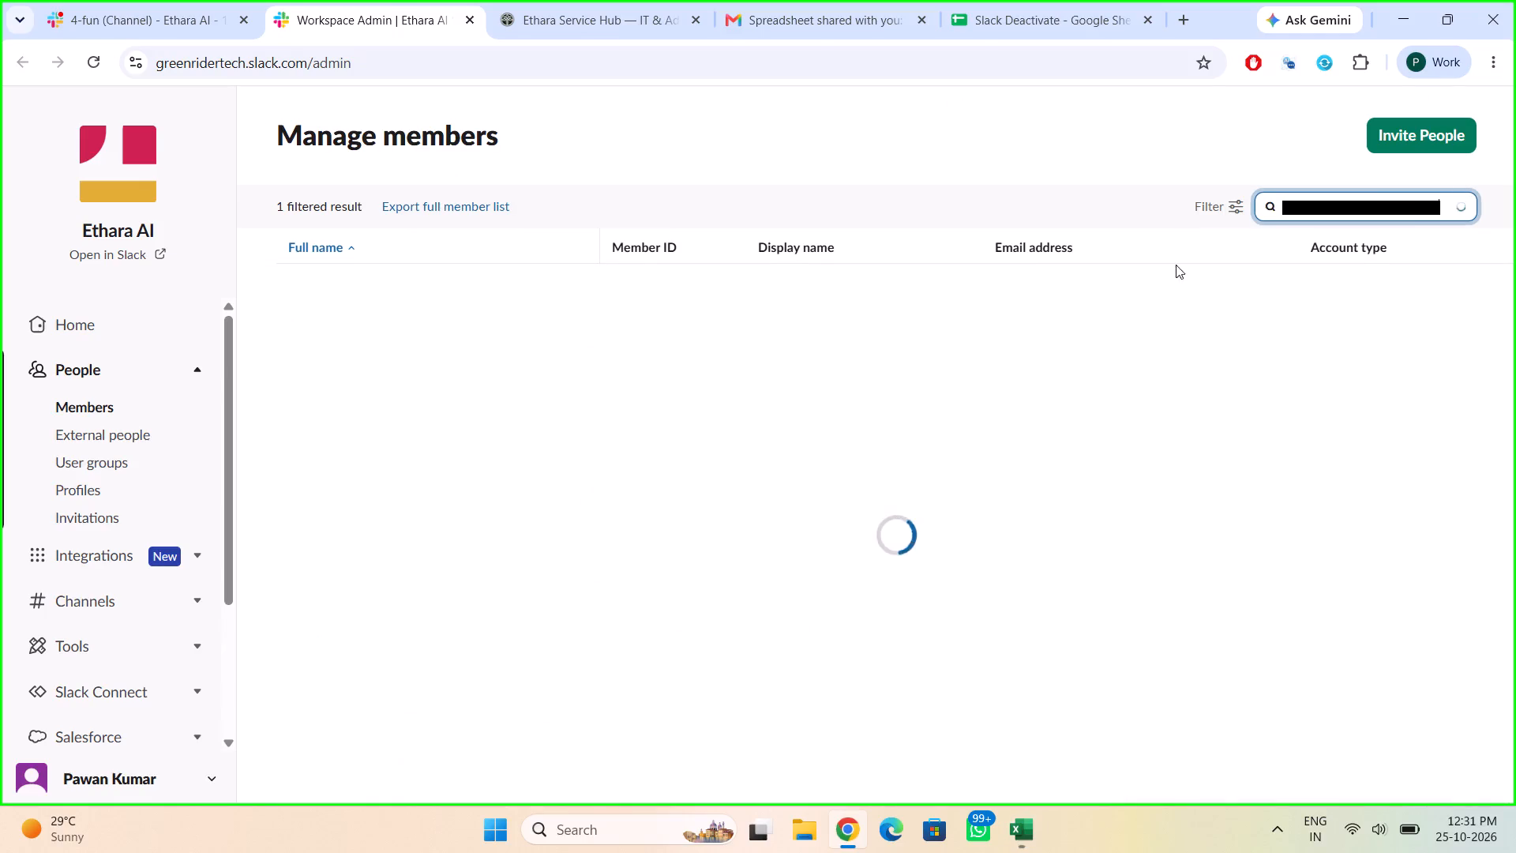
pyautogui.click(581, 293)
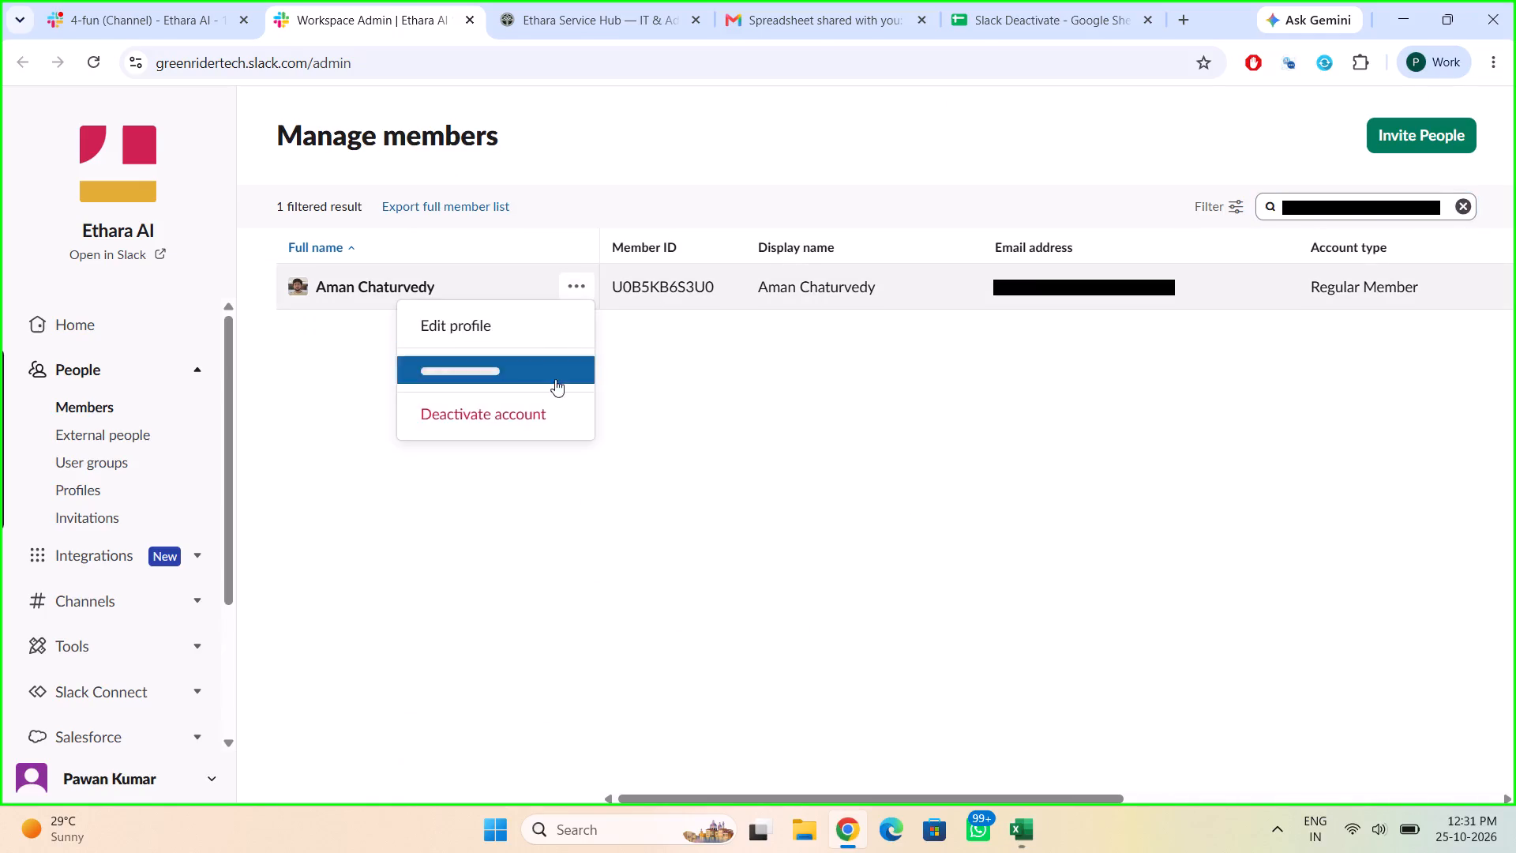
pyautogui.click(536, 414)
pyautogui.click(963, 528)
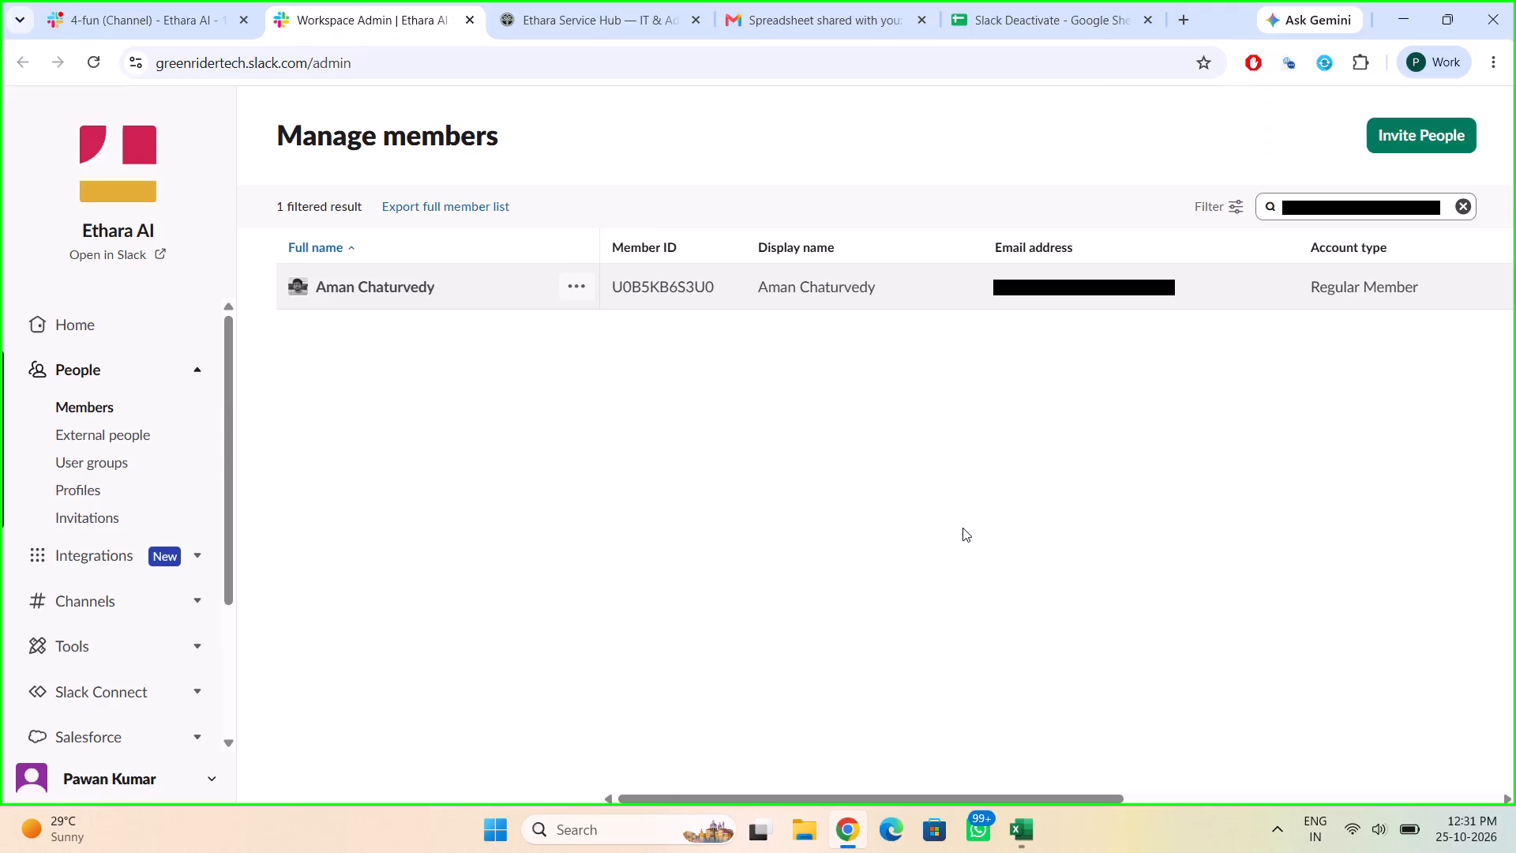
# Copy the twelfth record's e-mail address from Excel cell C12, find that member in Slack and deactivate the account.
pyautogui.hotkey('alt', 'Tab')
pyautogui.click(516, 458)
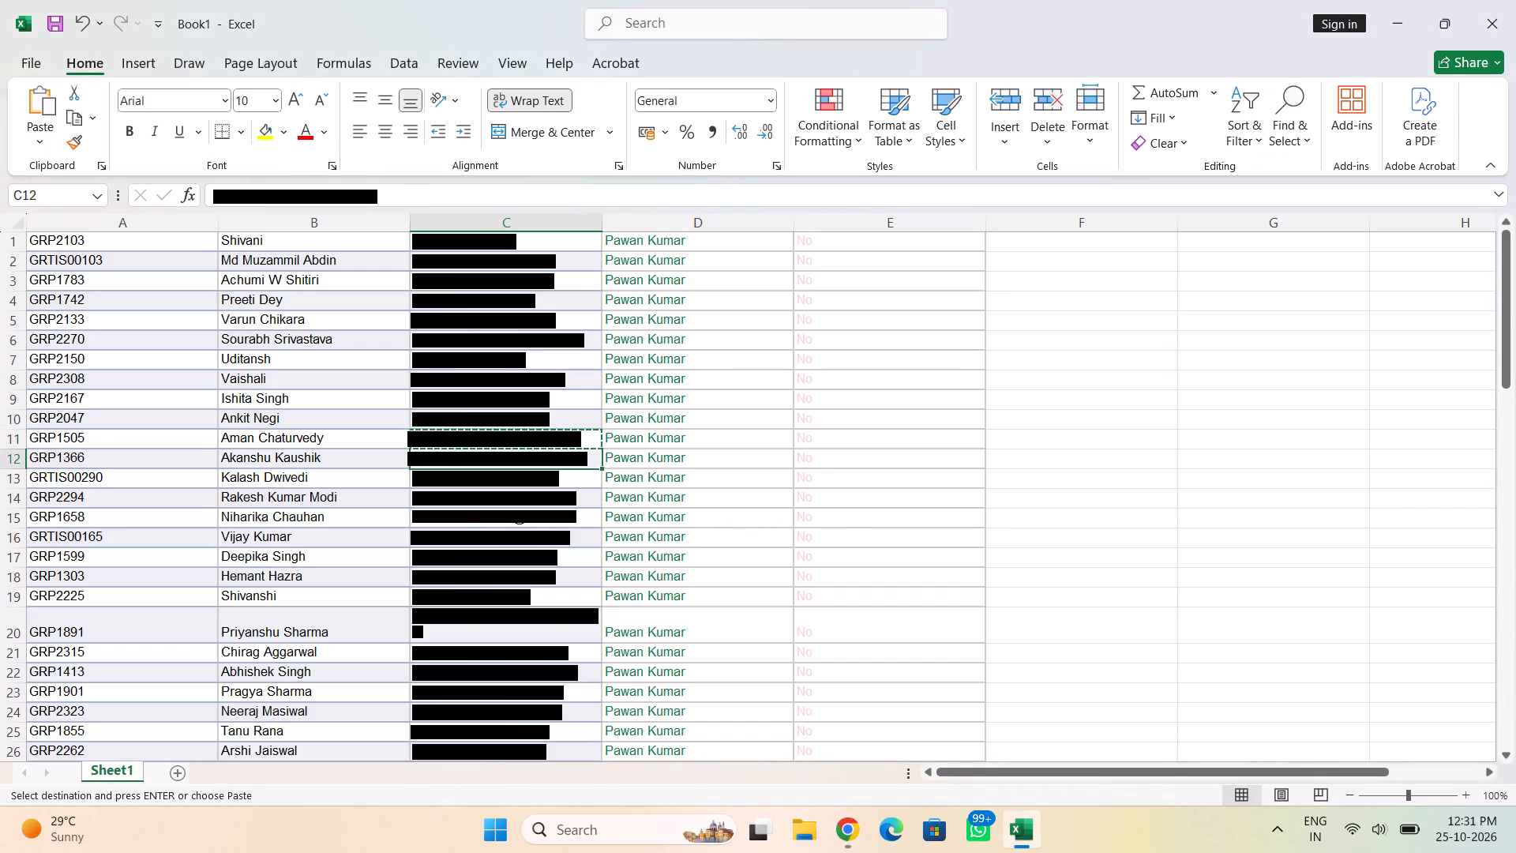
pyautogui.hotkey('ctrl', 'c')
pyautogui.hotkey('alt', 'Tab')
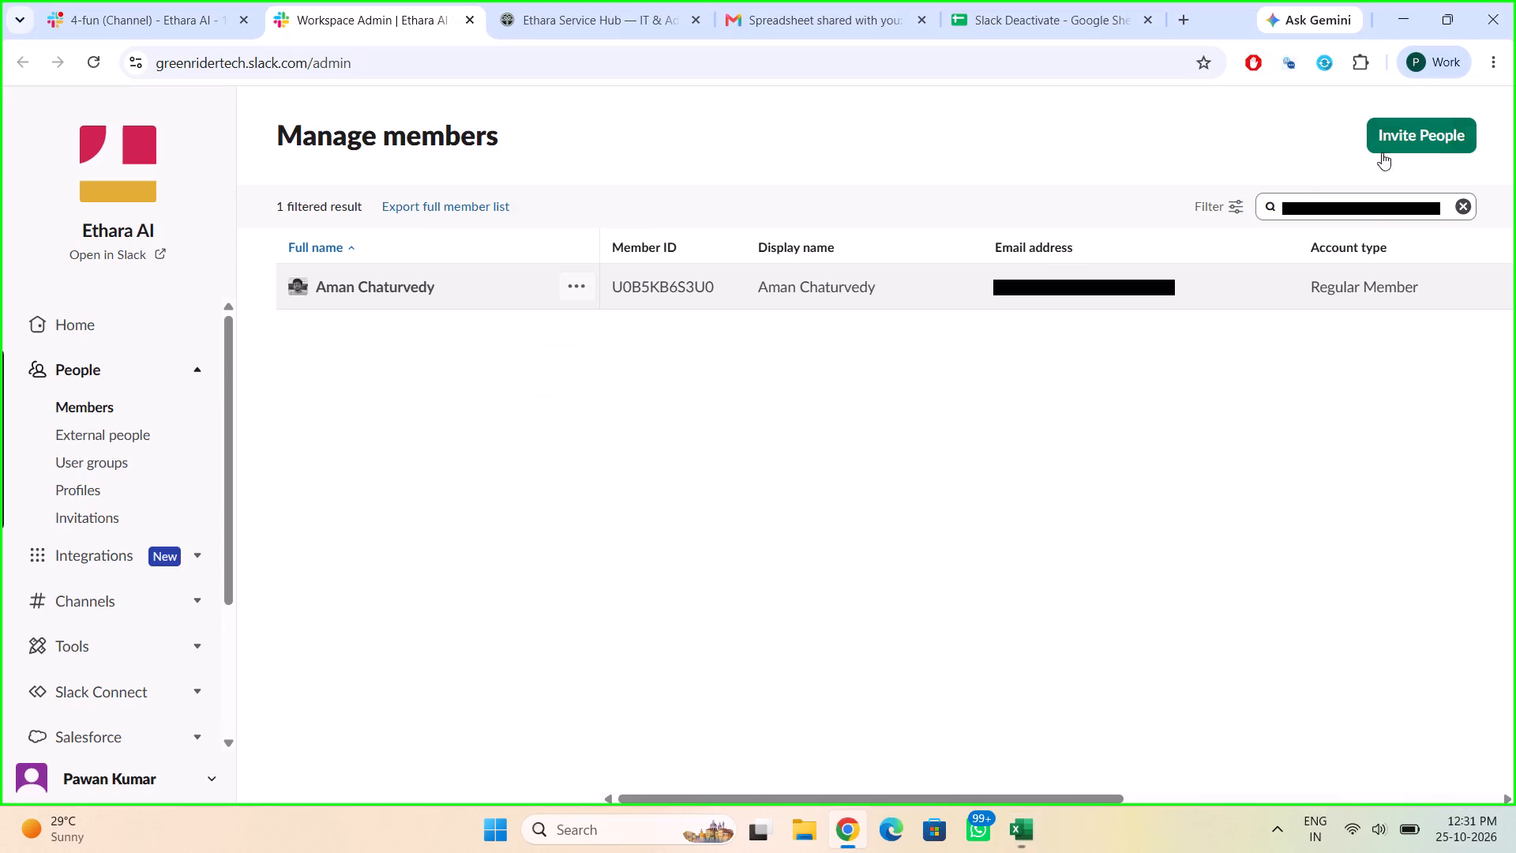
pyautogui.click(1397, 210)
pyautogui.hotkey('ctrl', 'a')
pyautogui.hotkey('ctrl', 'v')
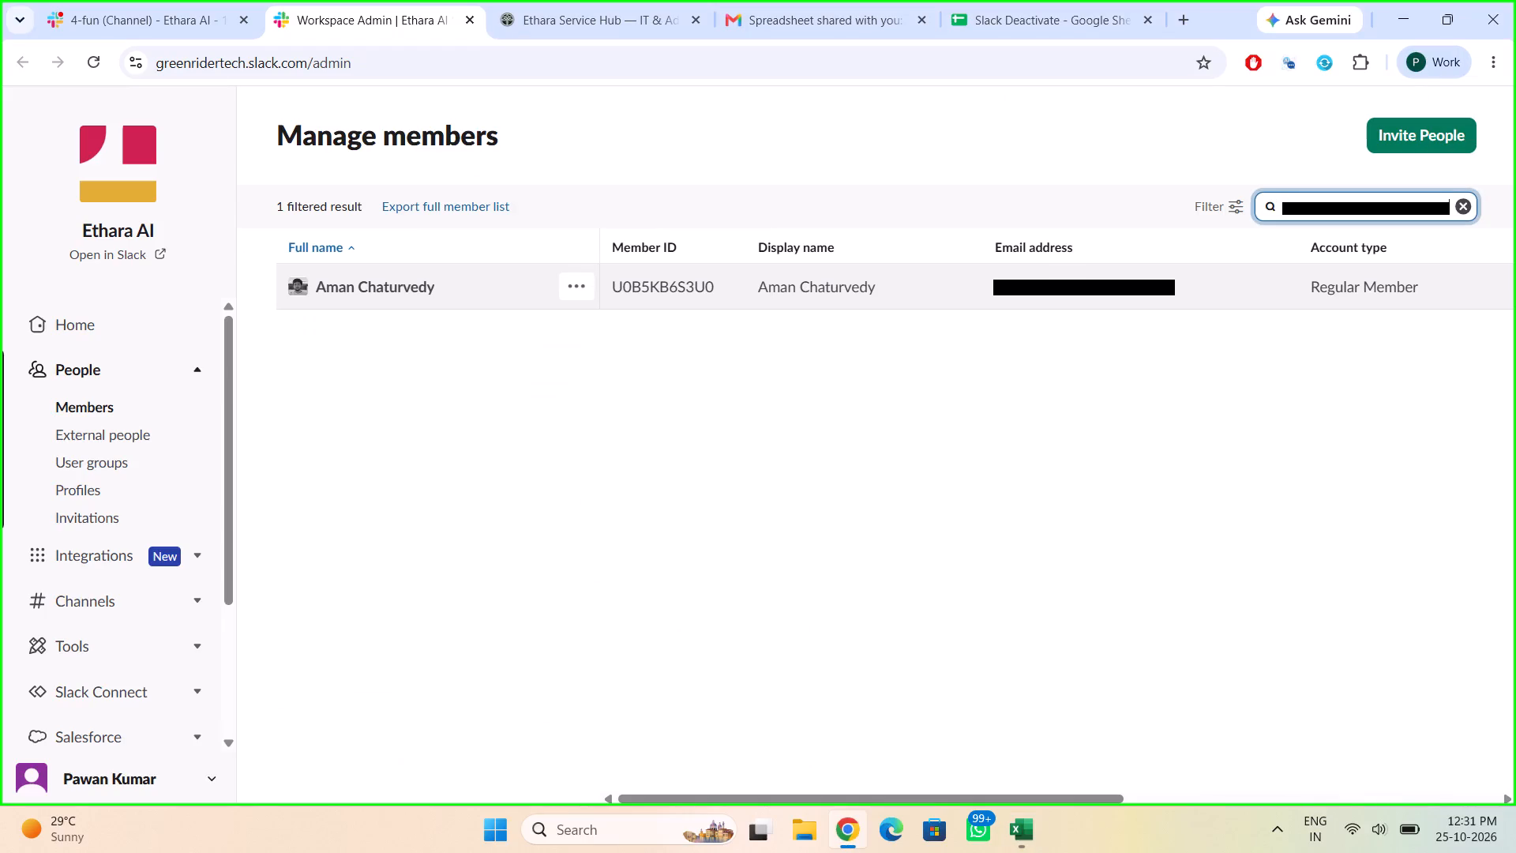
pyautogui.click(577, 284)
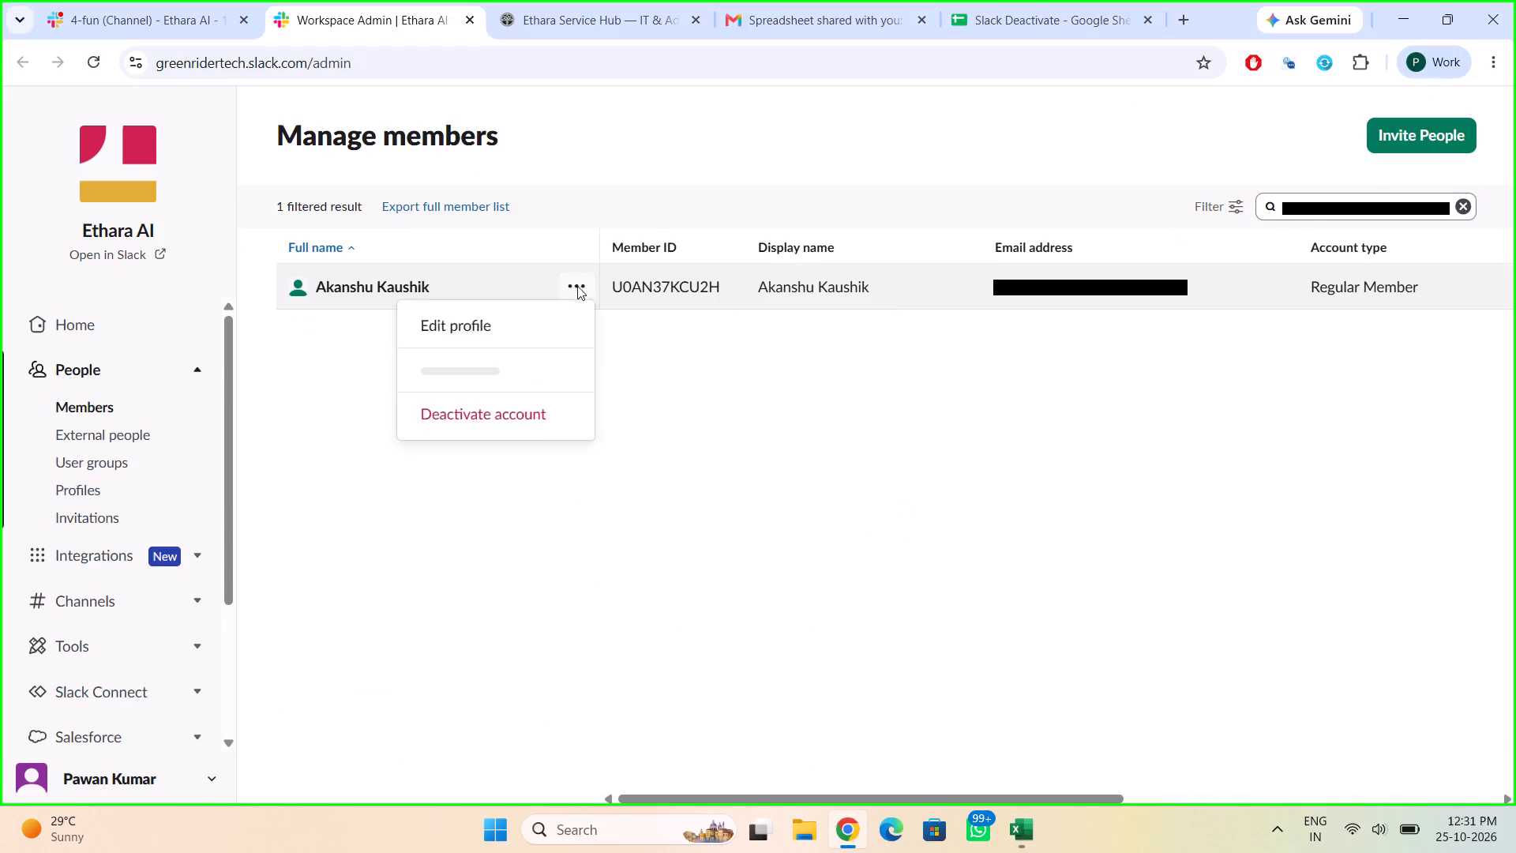
pyautogui.click(553, 420)
pyautogui.click(966, 529)
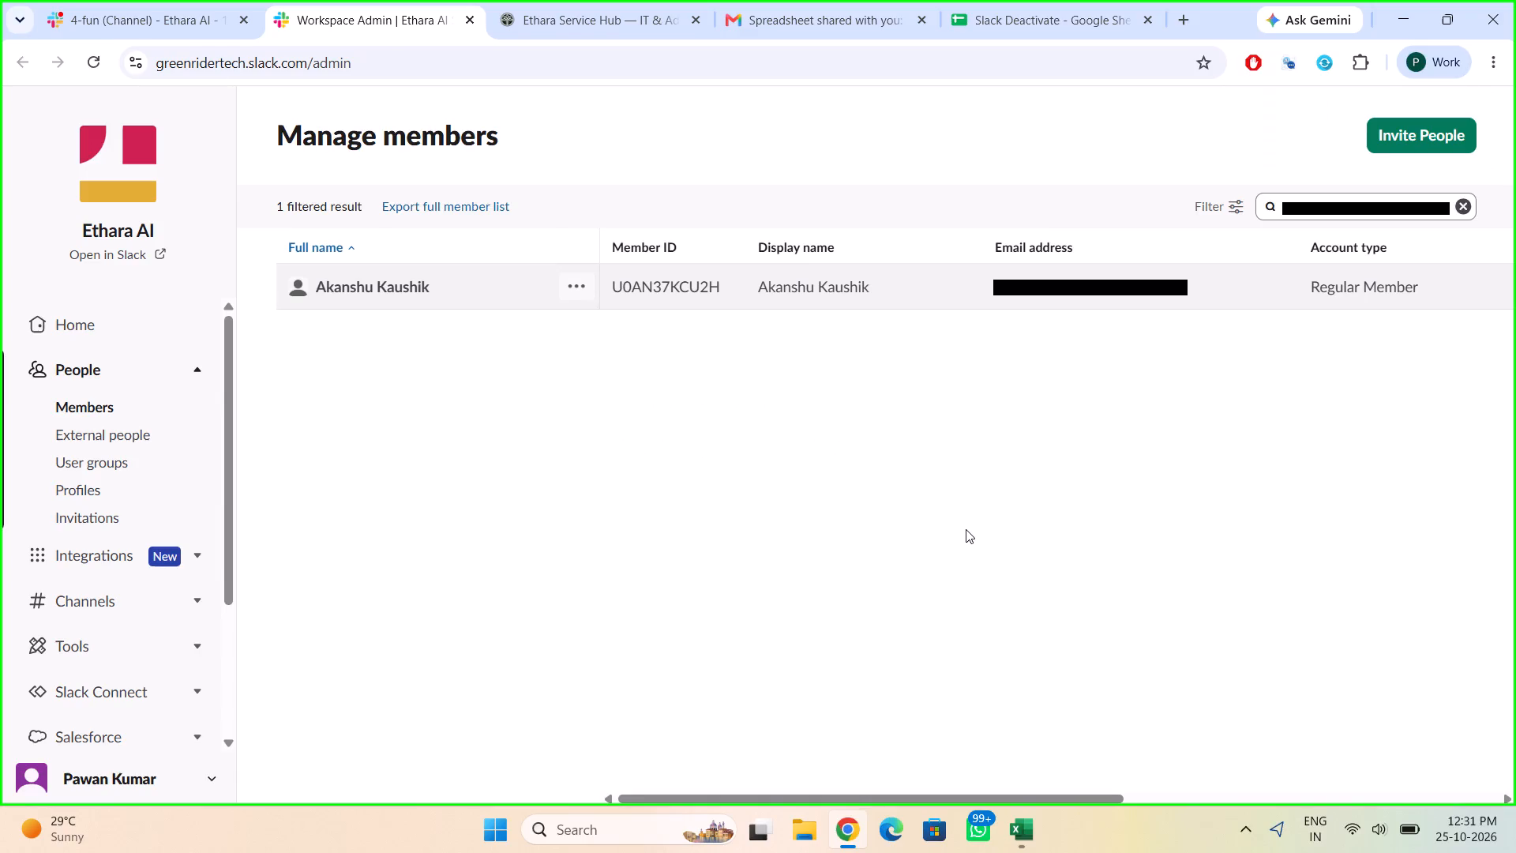
# Copy the thirteenth record's e-mail address from Excel cell C13, find that member in Slack and deactivate the account.
pyautogui.hotkey('alt', 'Tab')
pyautogui.click(493, 479)
pyautogui.hotkey('ctrl', 'c')
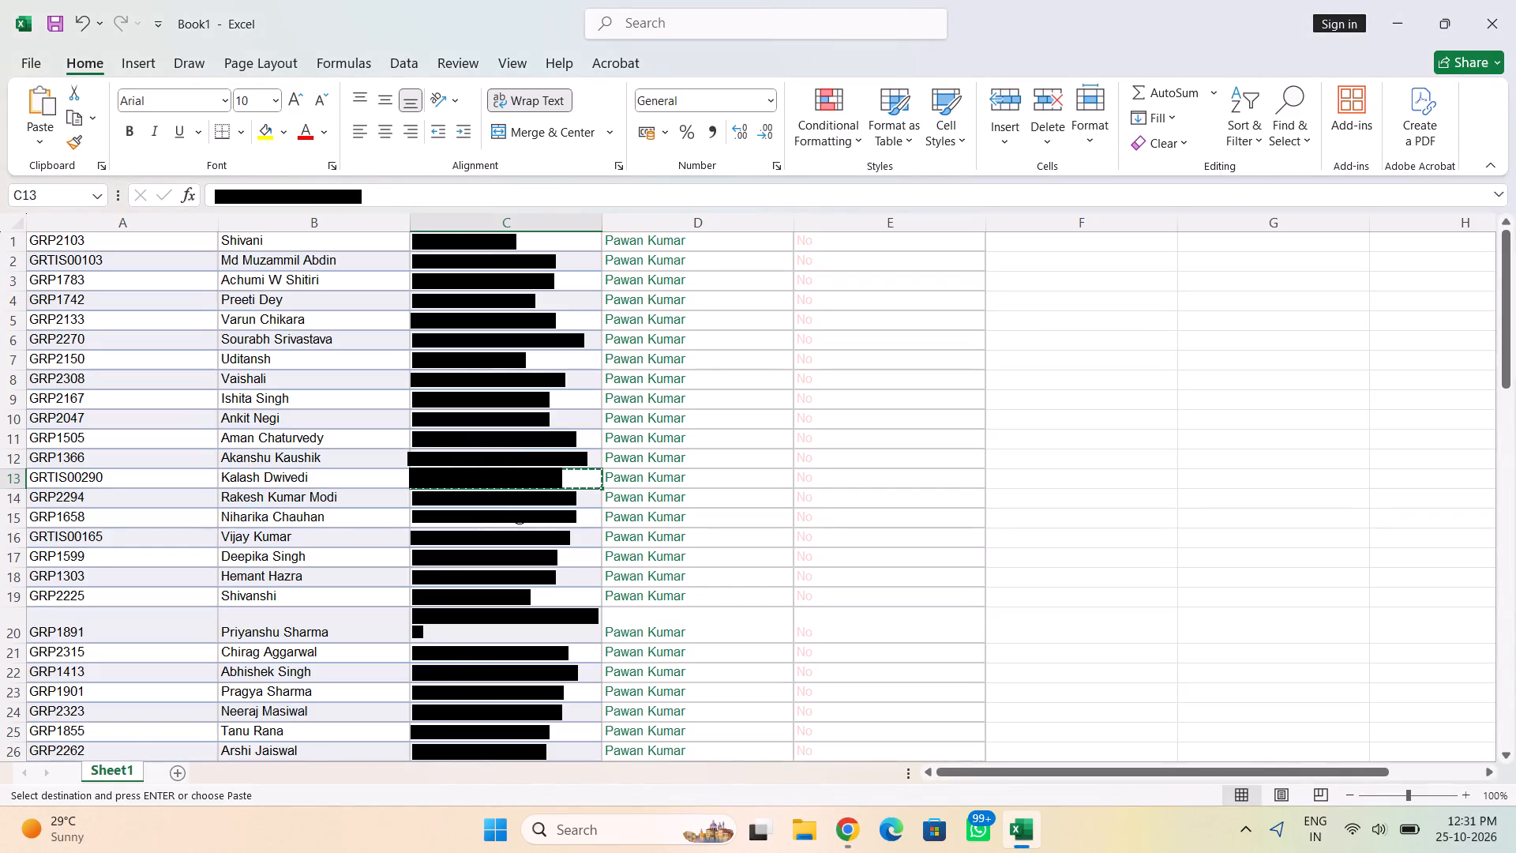
pyautogui.hotkey('alt', 'Tab')
pyautogui.click(1379, 201)
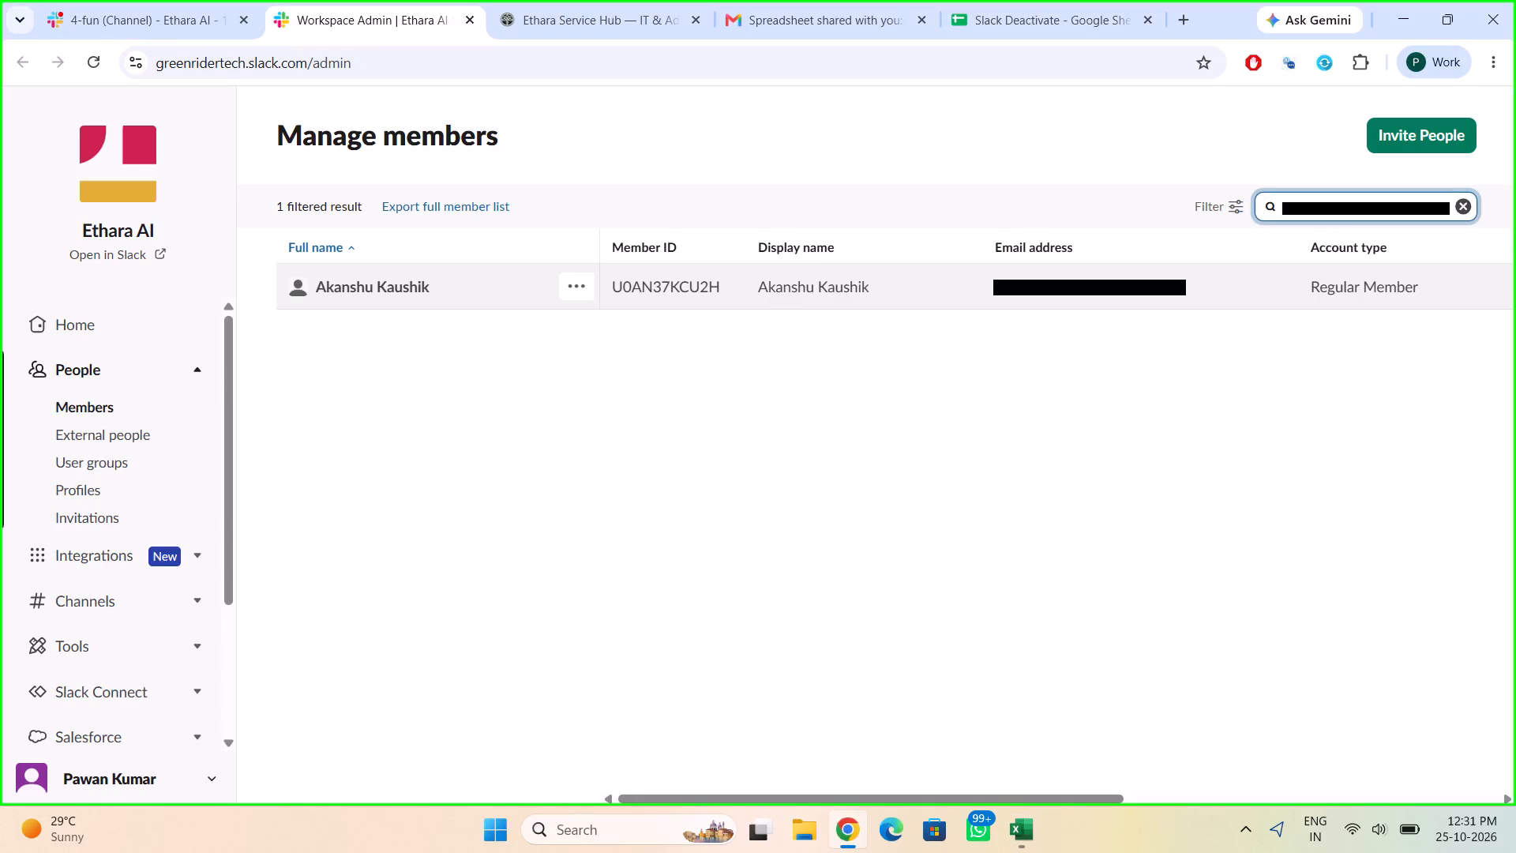
pyautogui.hotkey('ctrl', 'a')
pyautogui.hotkey('ctrl', 'v')
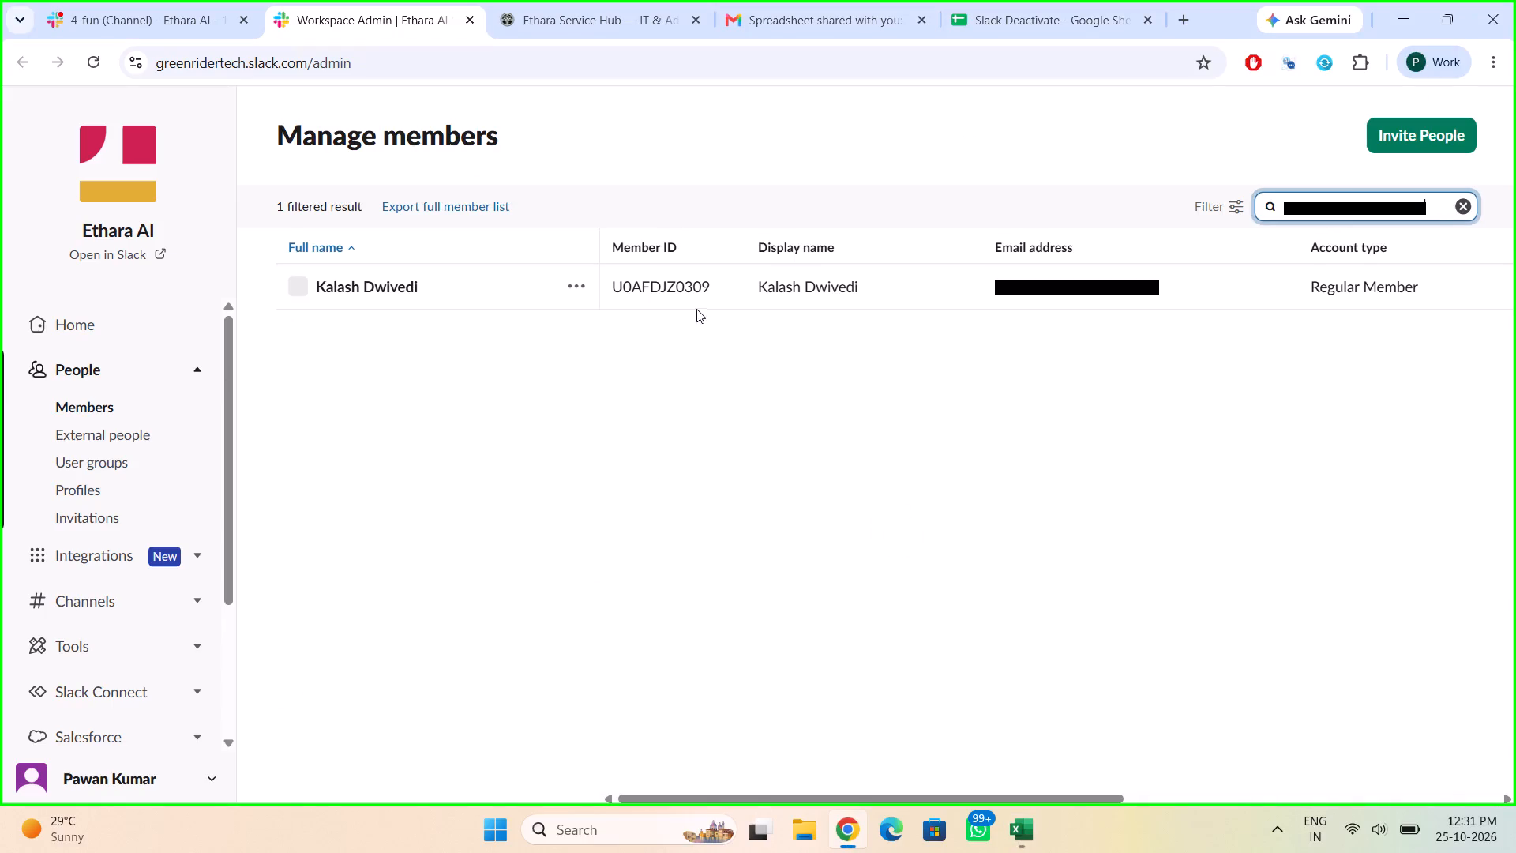
pyautogui.click(591, 296)
pyautogui.click(516, 417)
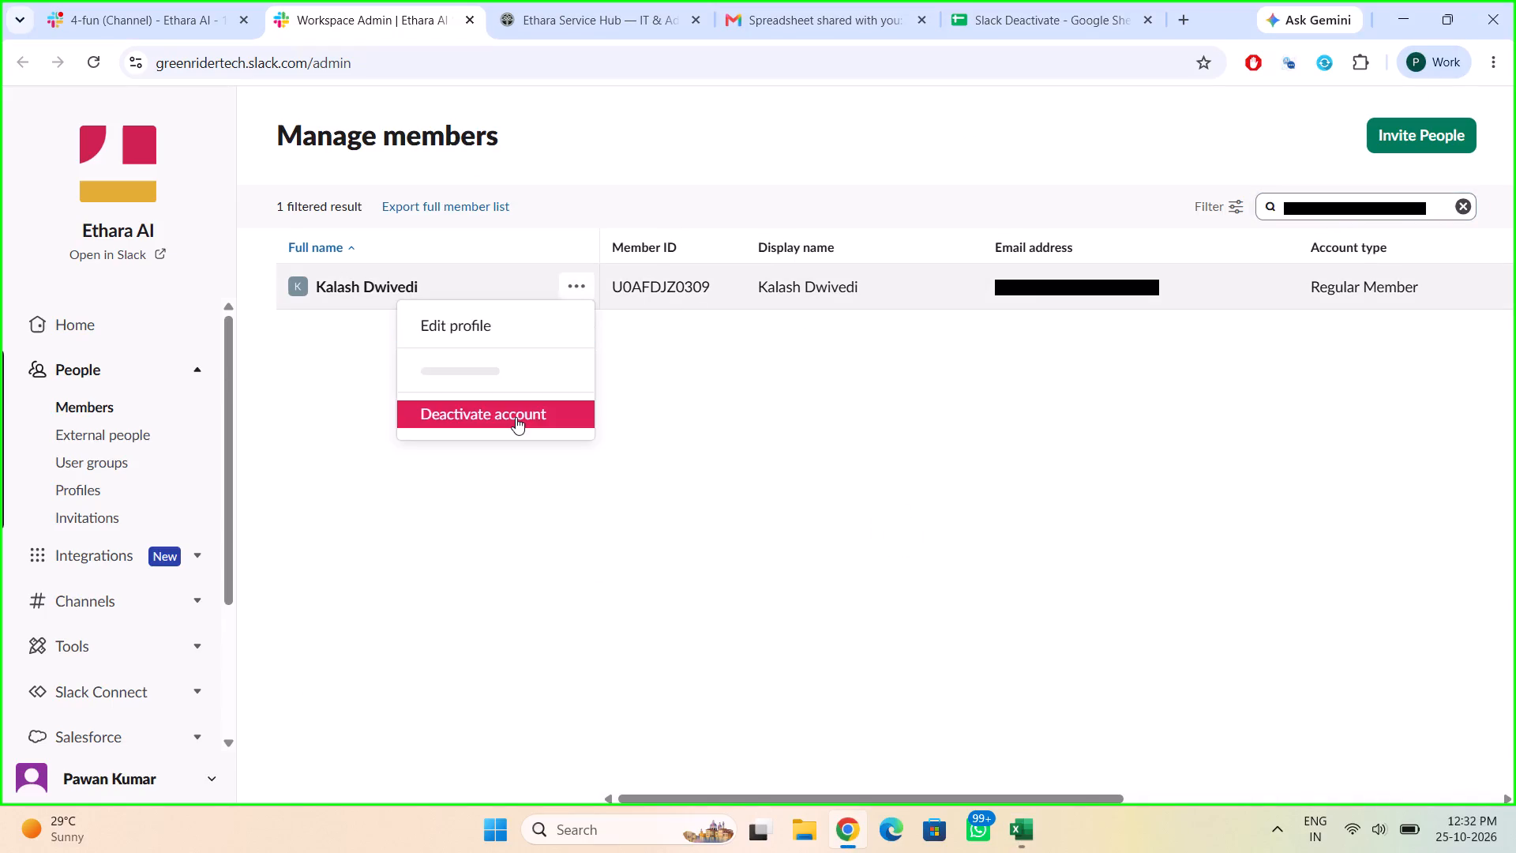
pyautogui.click(923, 528)
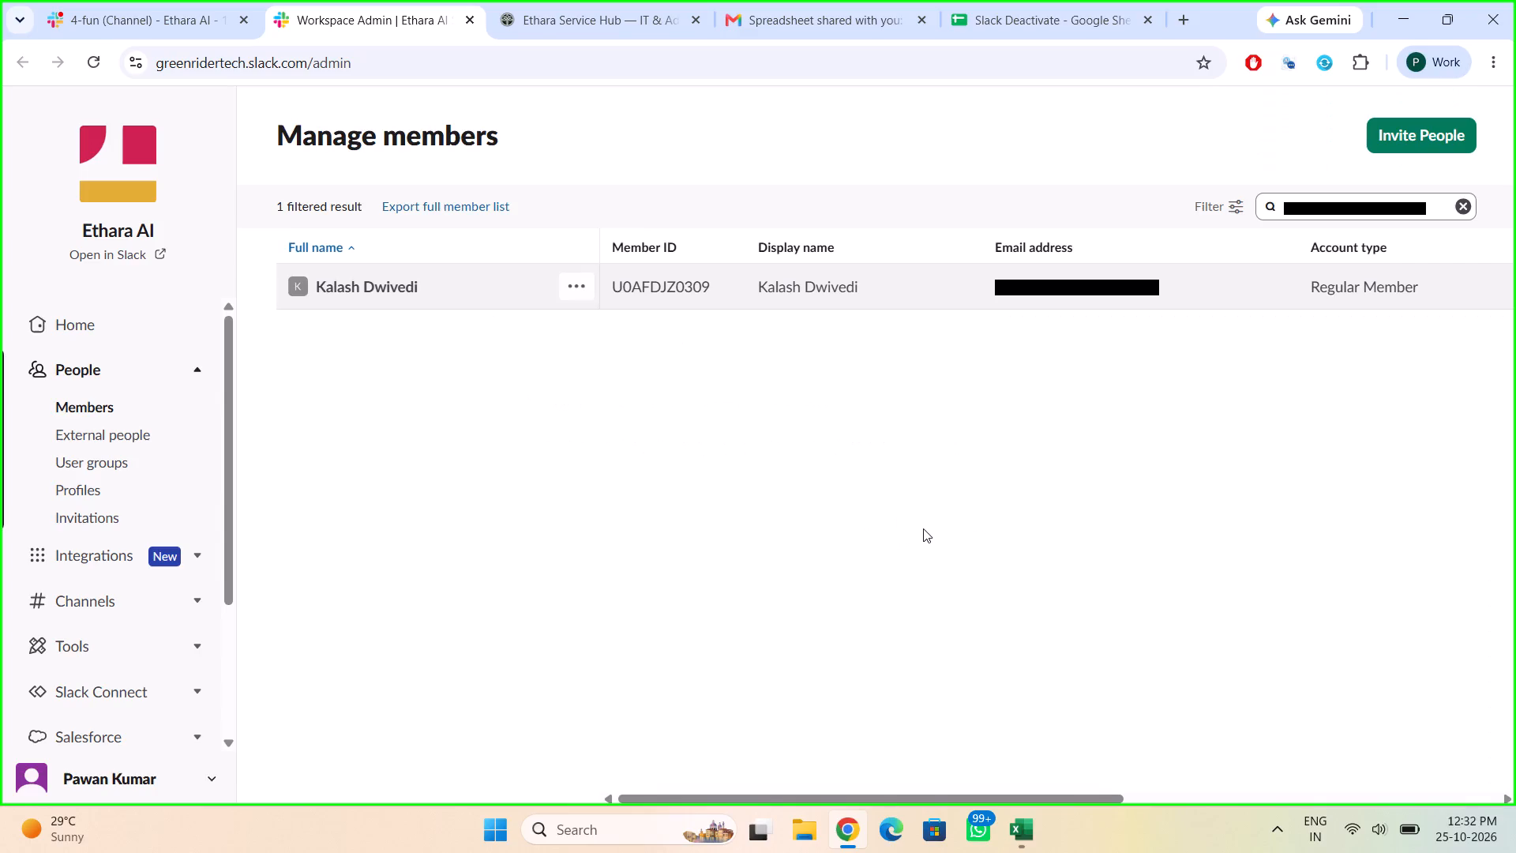
# Copy the fourteenth record's e-mail address from Excel cell C14, find that member in Slack and deactivate the account.
pyautogui.hotkey('alt', 'Tab')
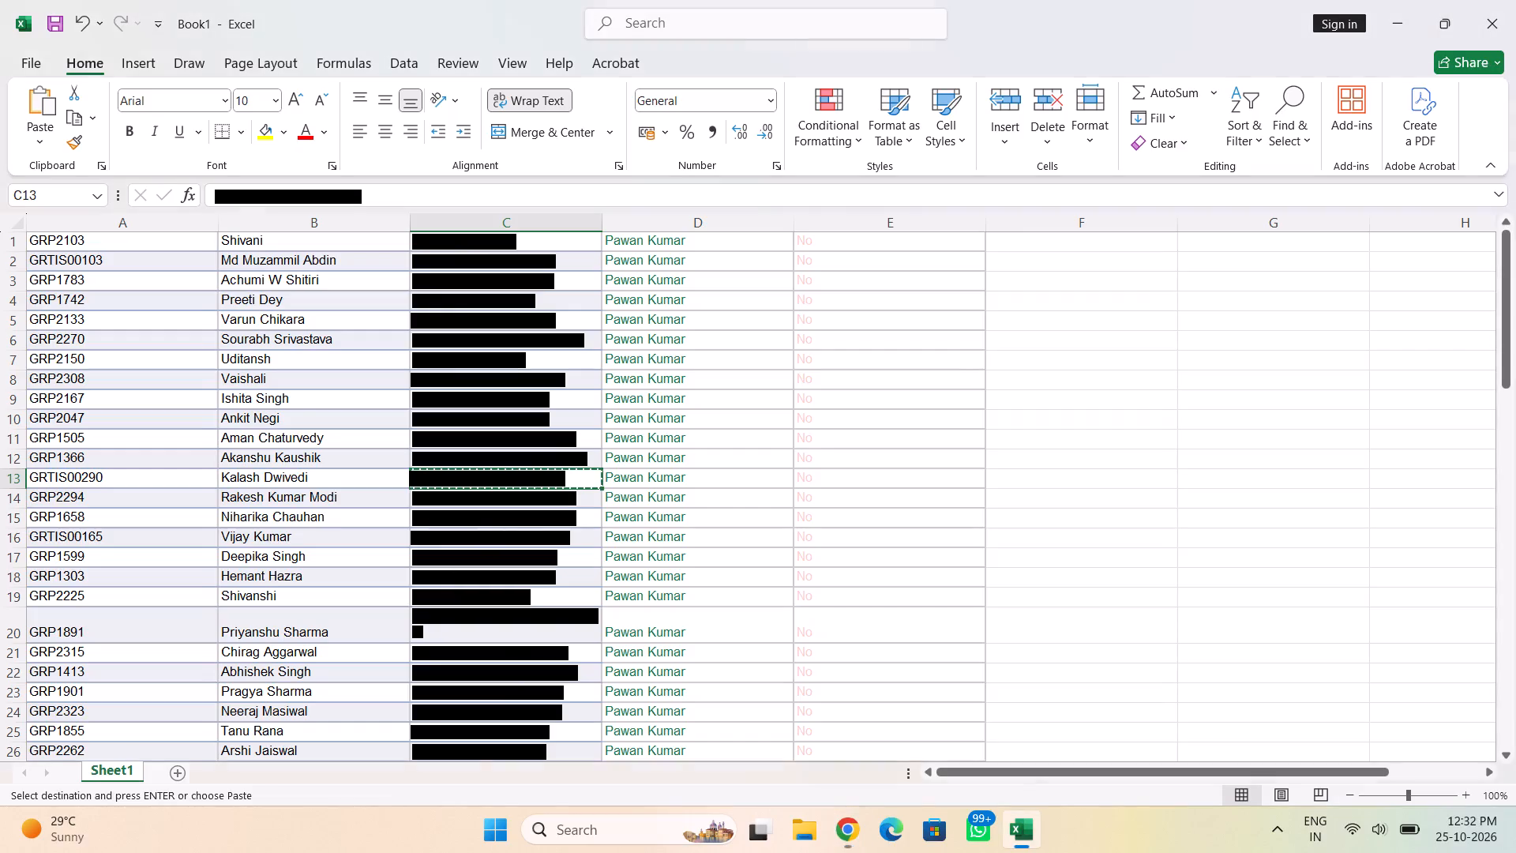
pyautogui.click(470, 502)
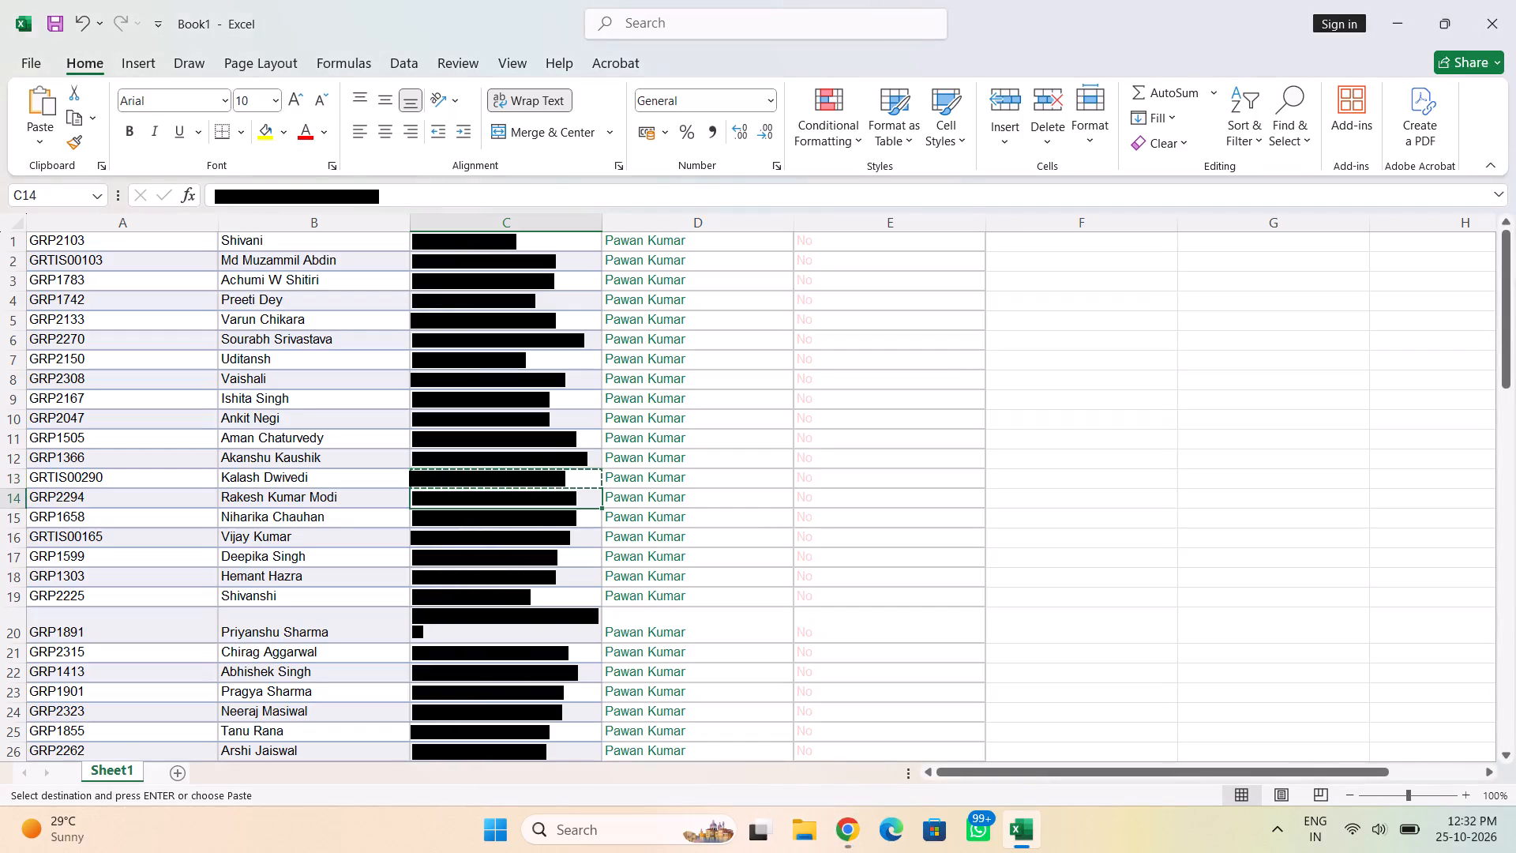
pyautogui.hotkey('ctrl', 'c')
pyautogui.hotkey('alt', 'Tab')
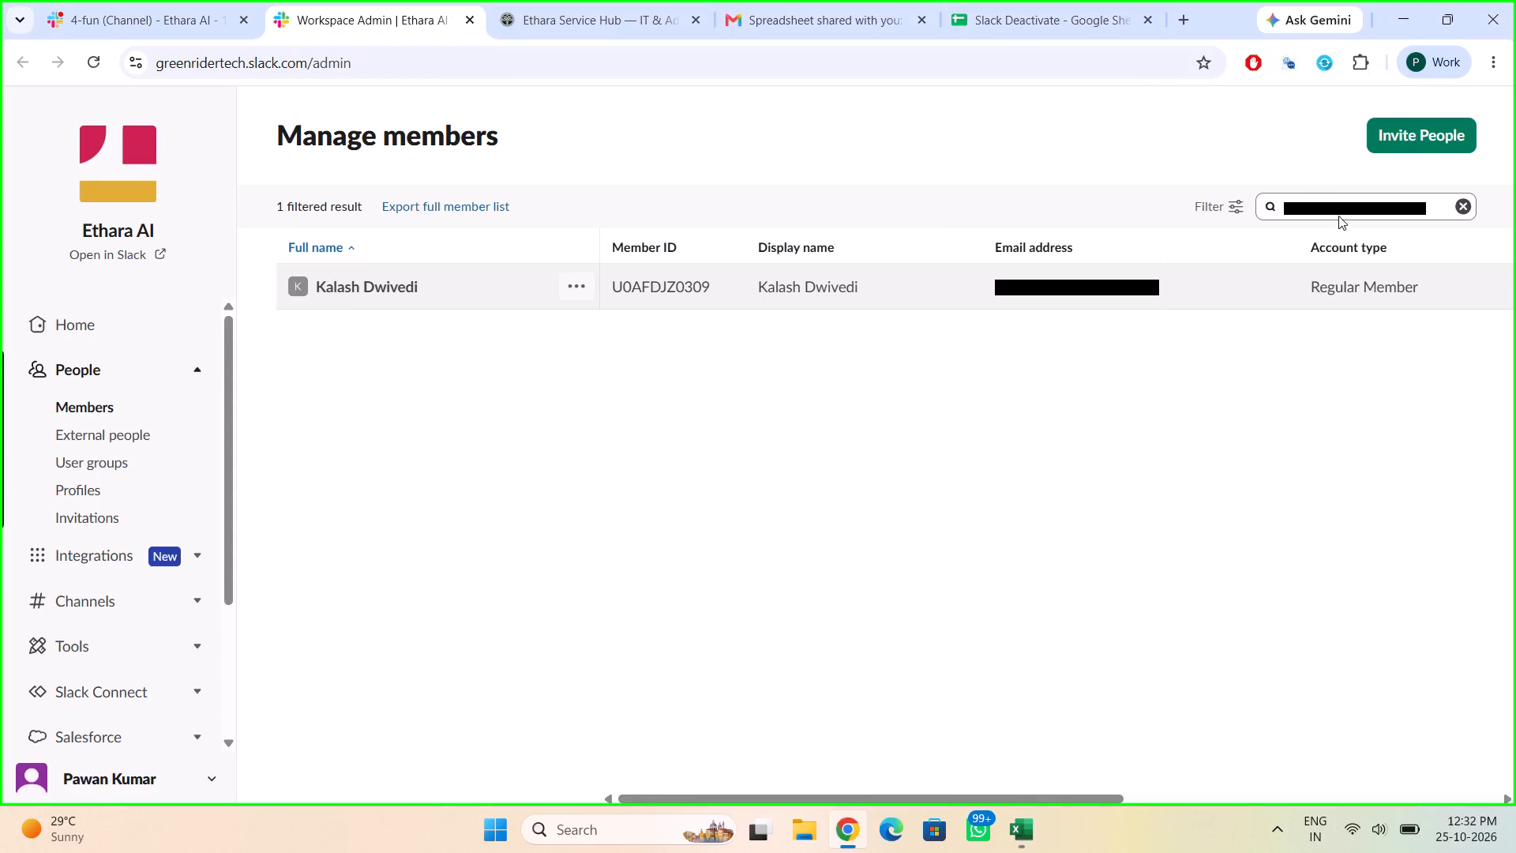
pyautogui.click(1338, 217)
pyautogui.click(1338, 212)
pyautogui.hotkey('ctrl', 'a')
pyautogui.hotkey('ctrl', 'v')
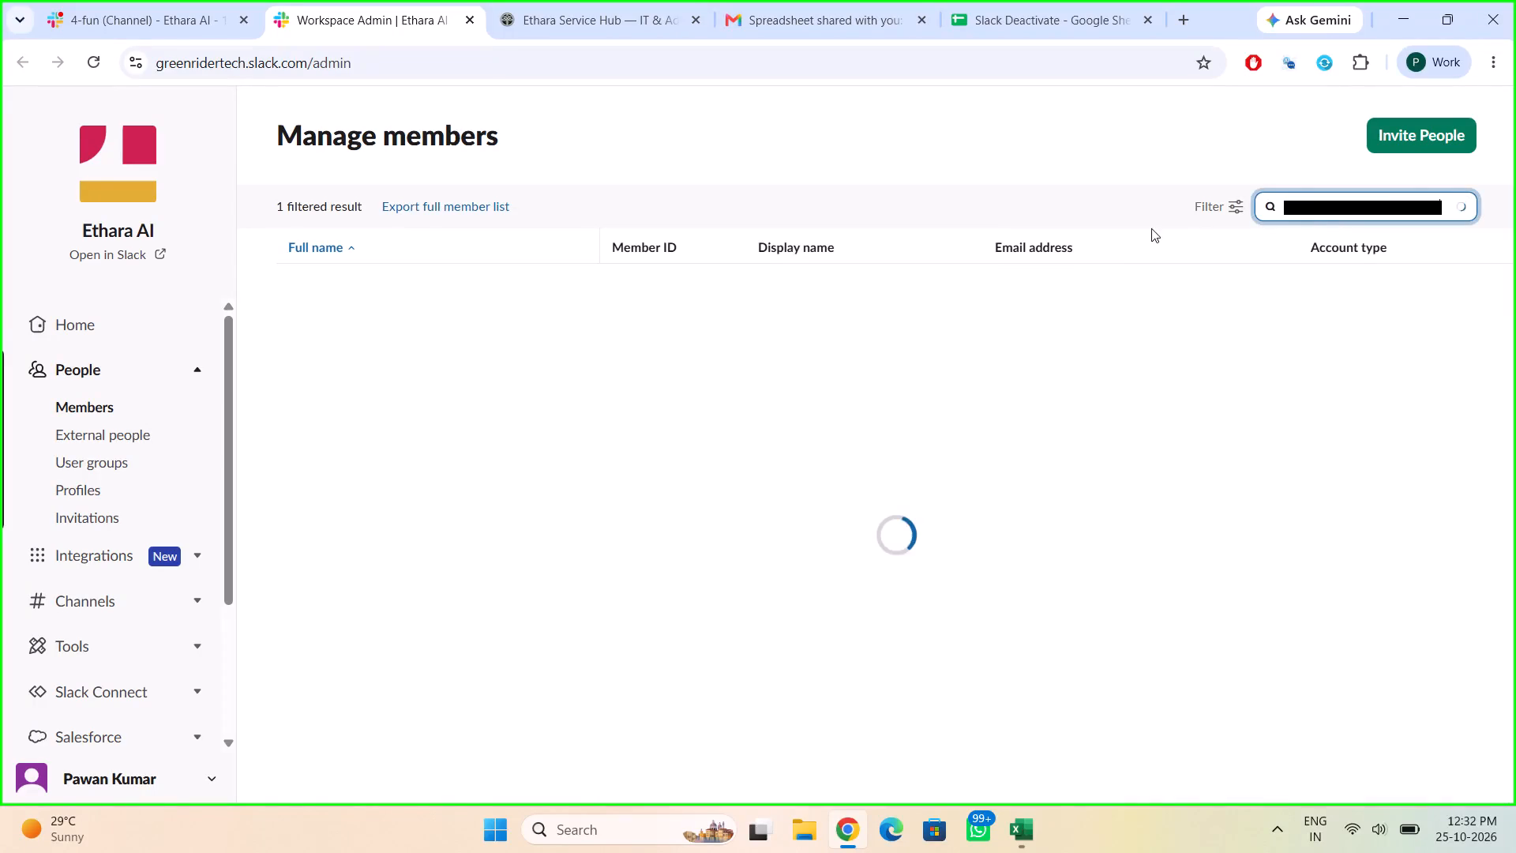
pyautogui.click(584, 294)
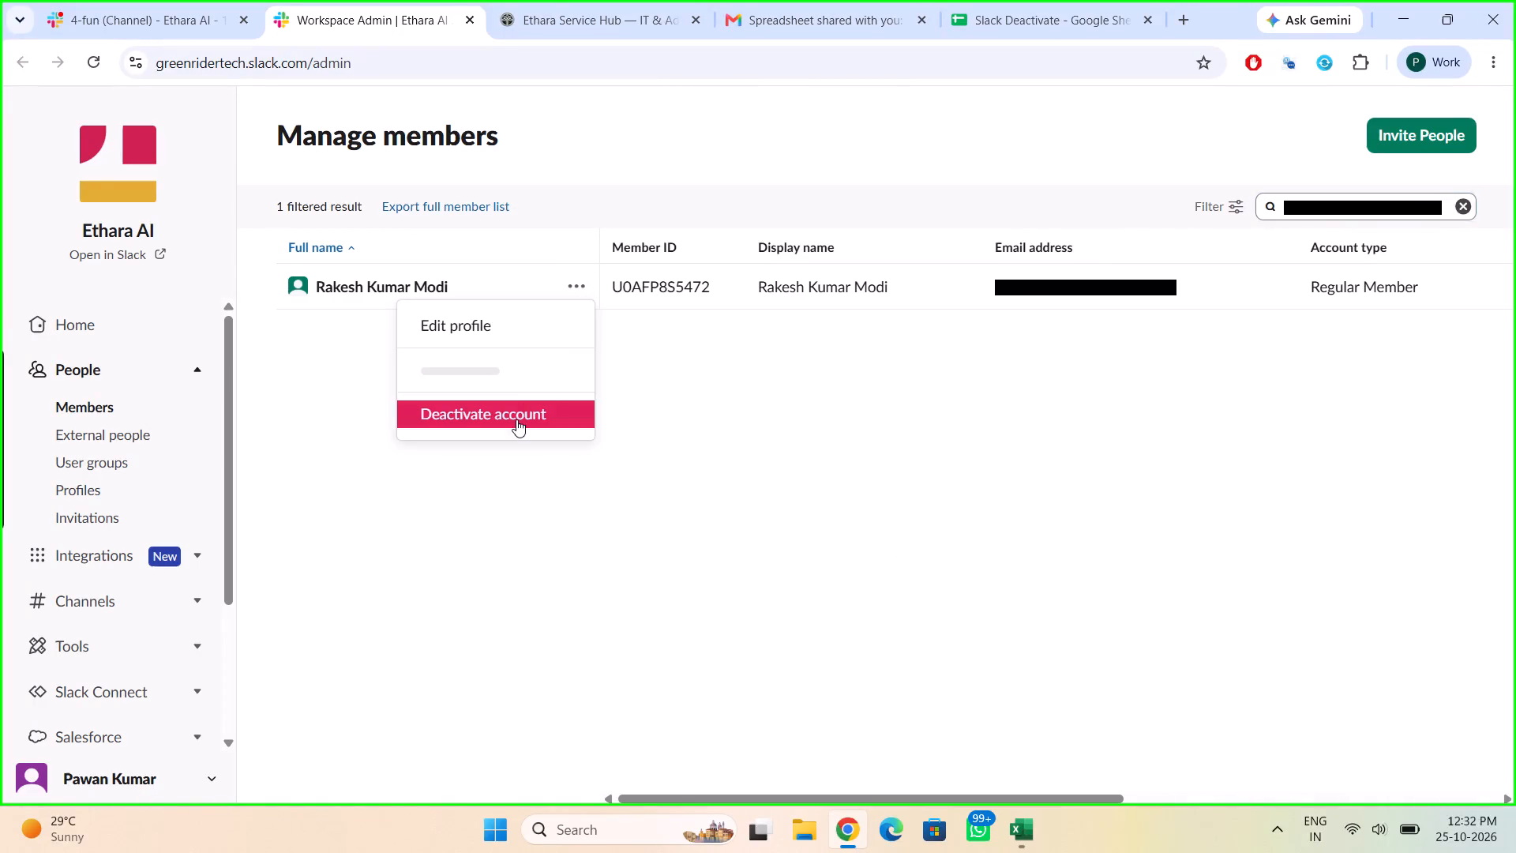
pyautogui.click(516, 419)
pyautogui.click(955, 536)
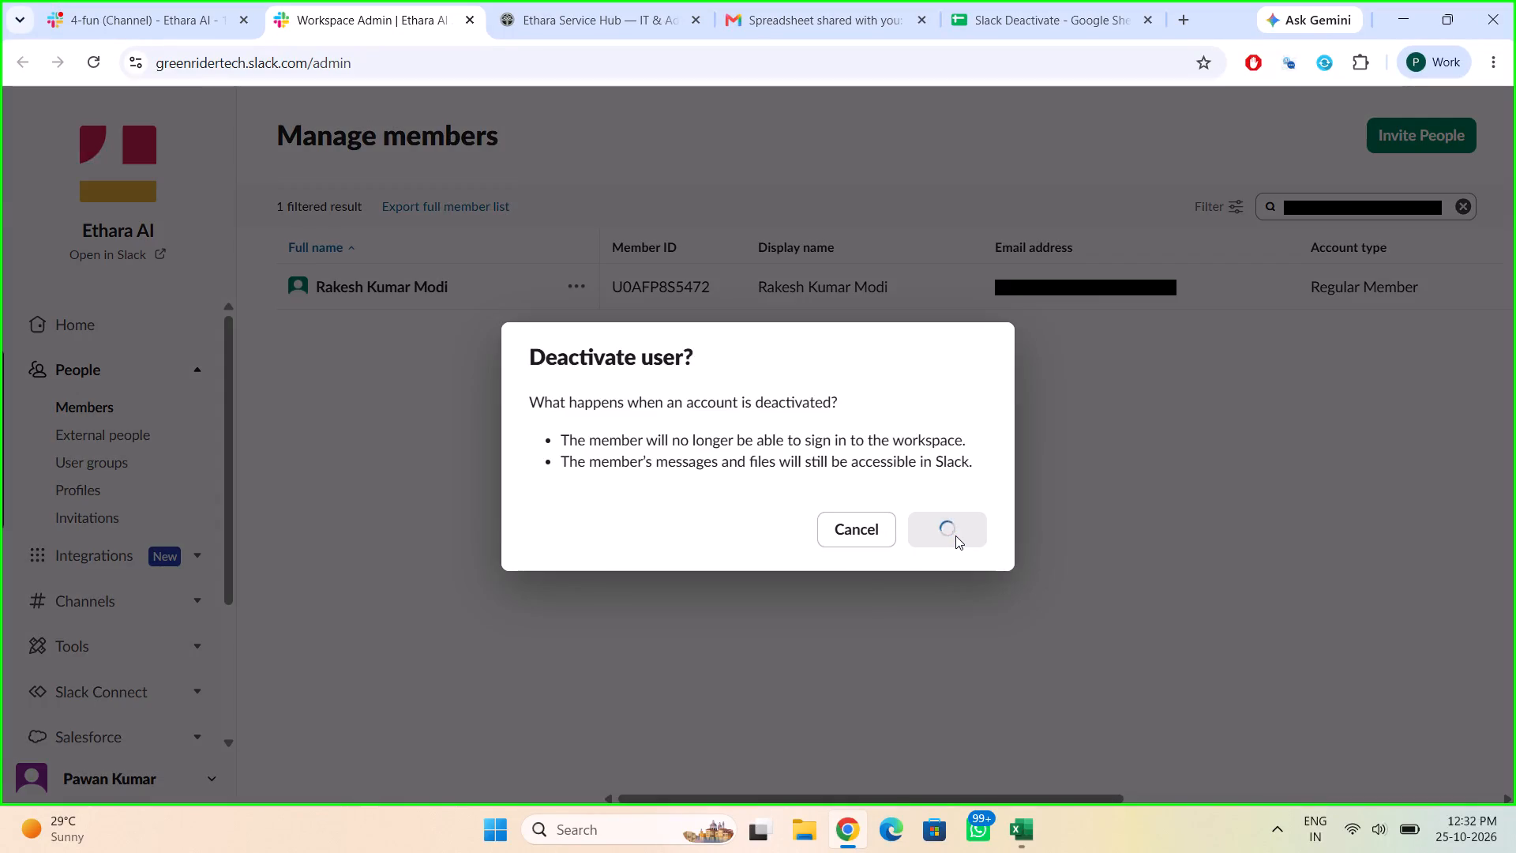
# Copy the fifteenth record's e-mail address from Excel cell C15, find that member in Slack and deactivate the account.
pyautogui.hotkey('alt', 'Tab')
pyautogui.click(513, 518)
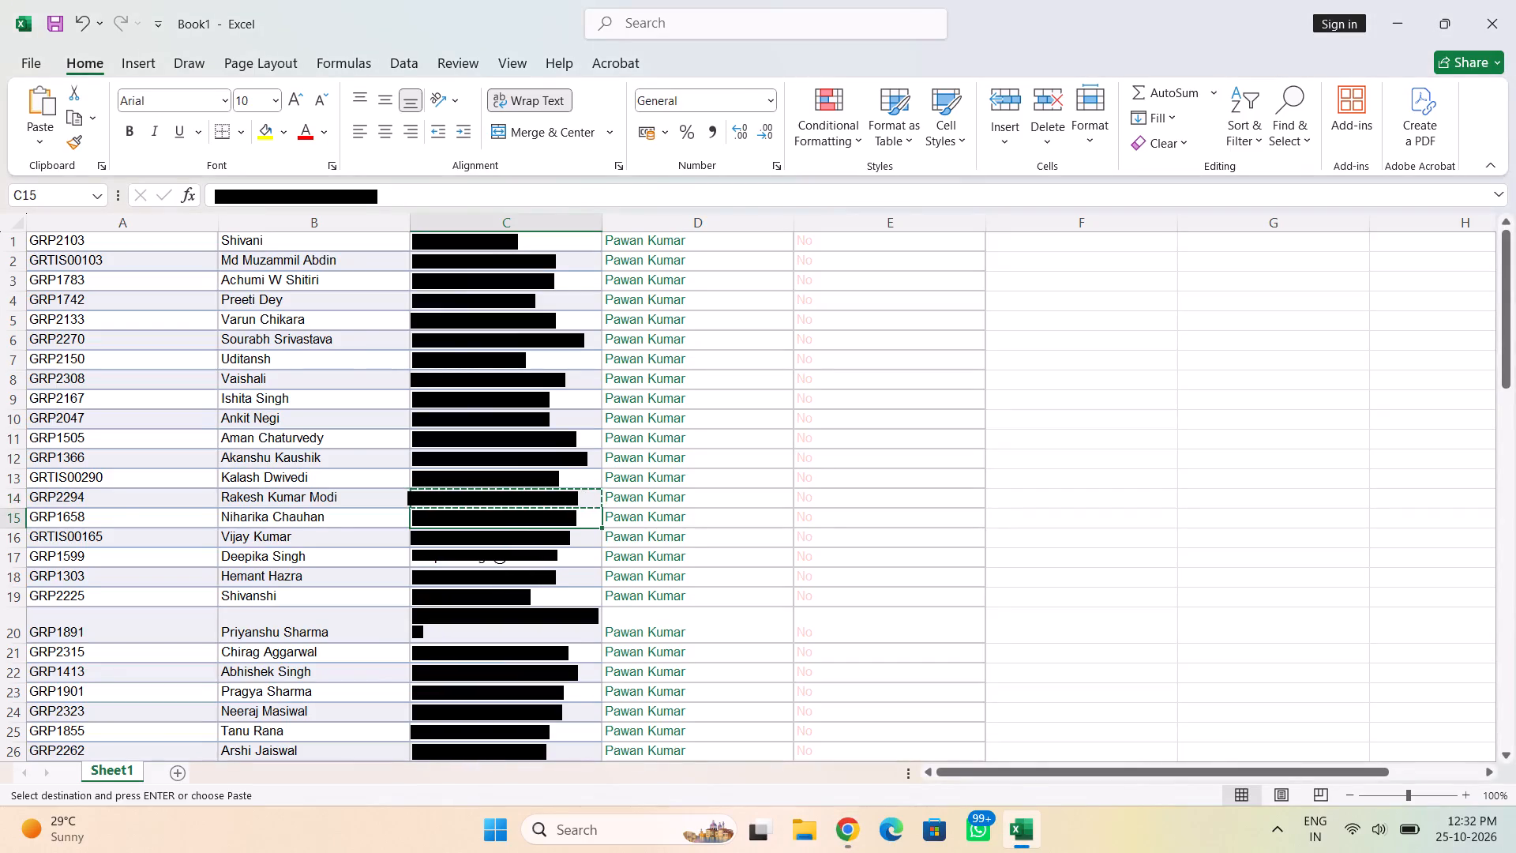
pyautogui.hotkey('ctrl', 'c')
pyautogui.hotkey('alt', 'Tab')
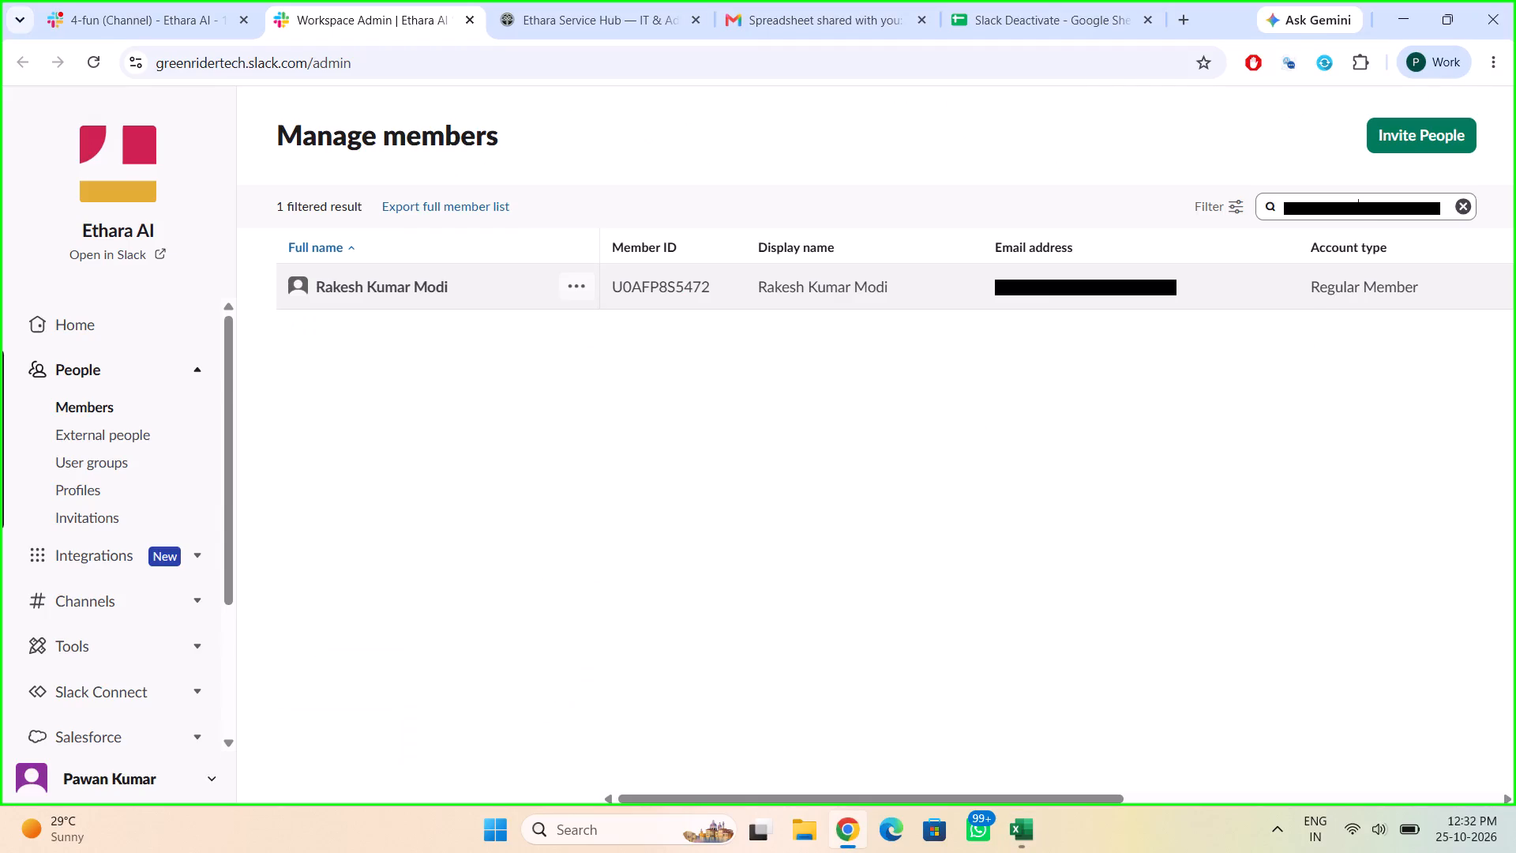
pyautogui.click(1359, 203)
pyautogui.hotkey('ctrl', 'a')
pyautogui.hotkey('ctrl', 'v')
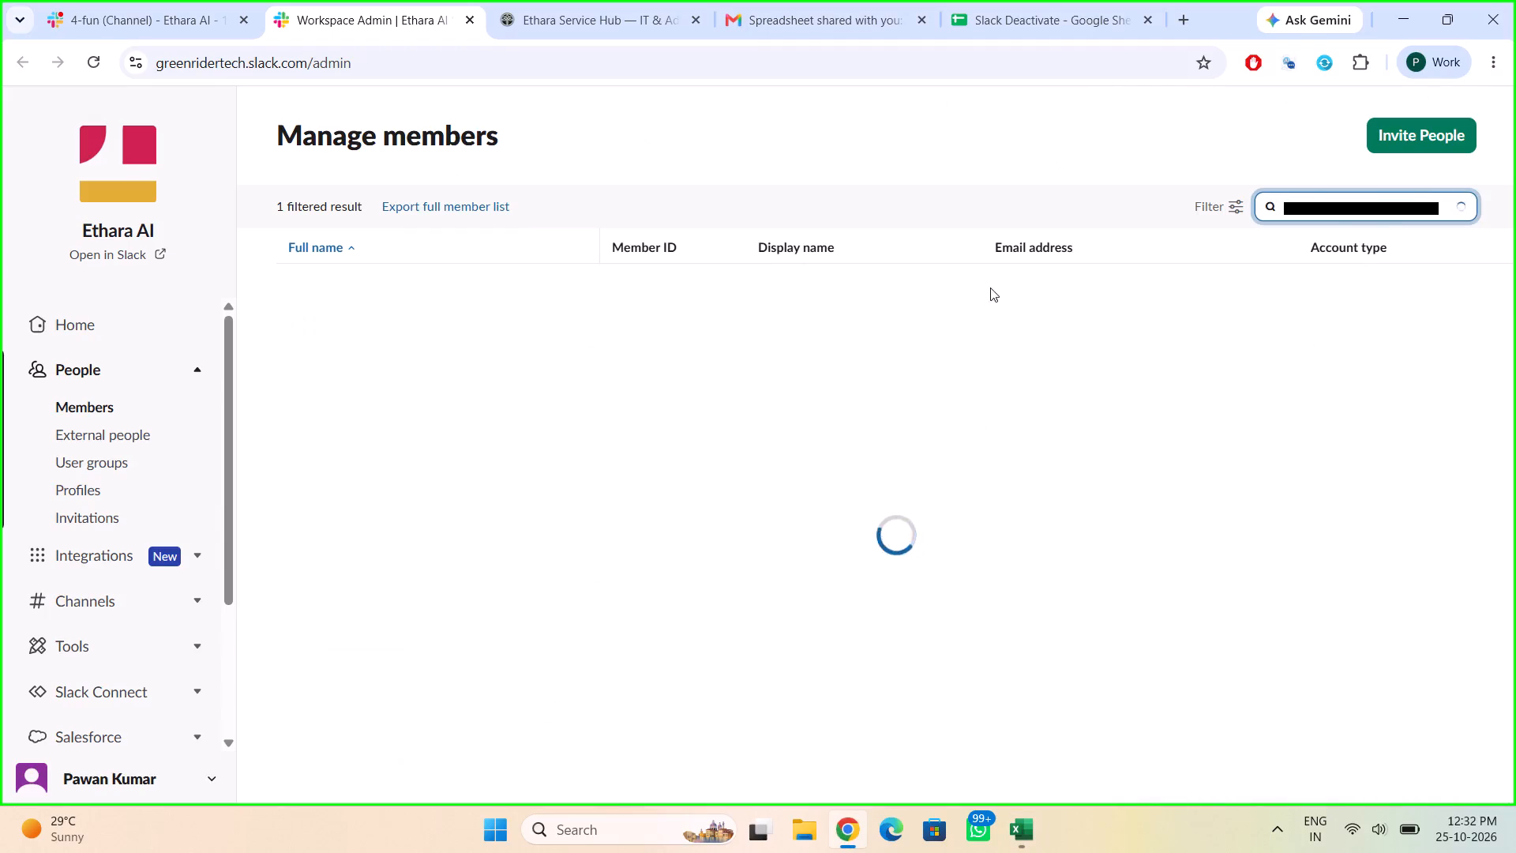
pyautogui.click(555, 291)
pyautogui.click(569, 291)
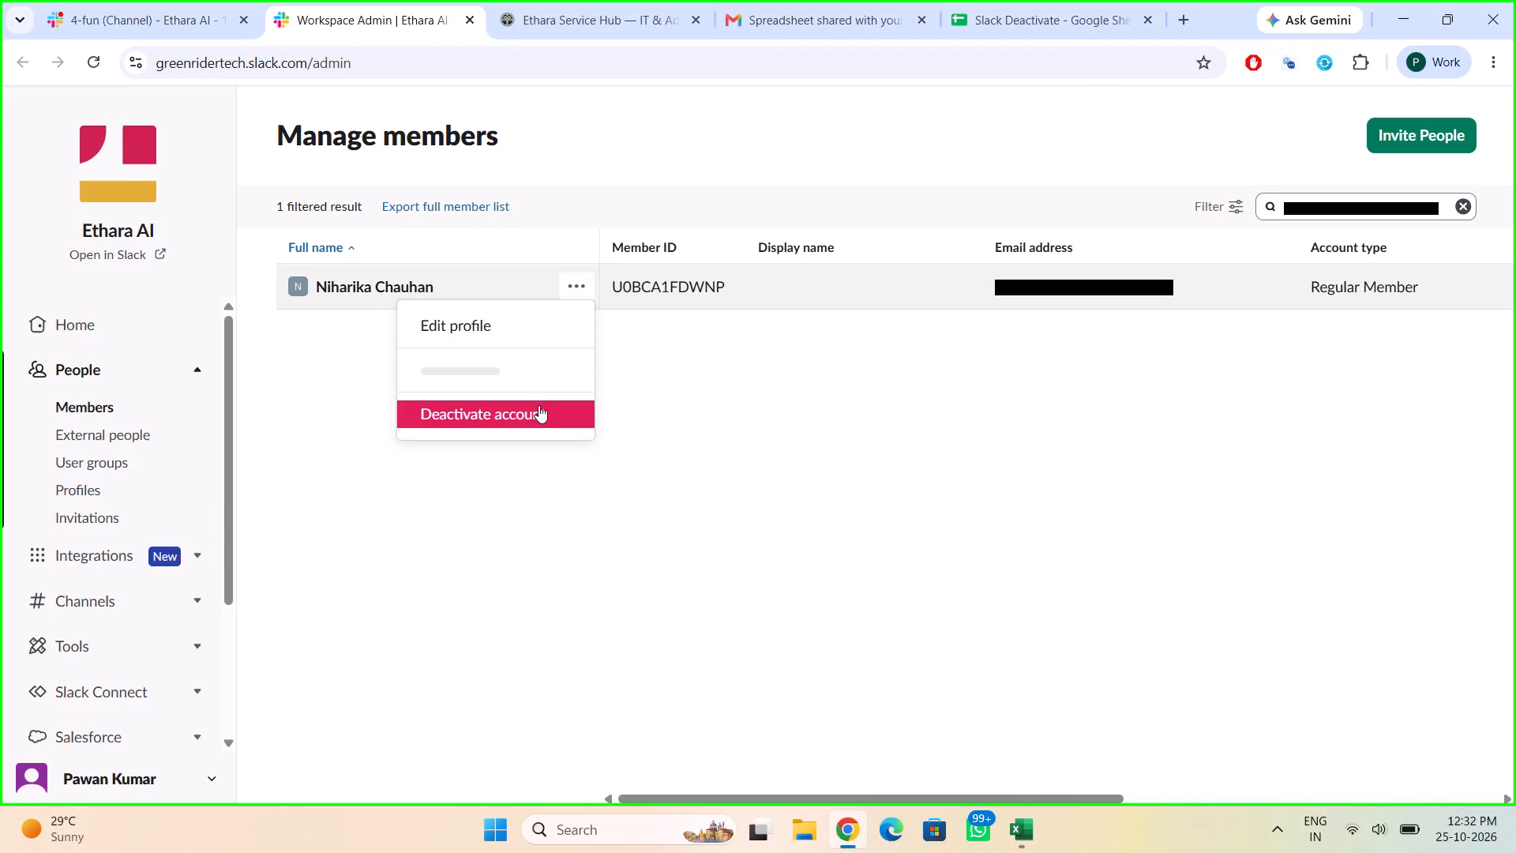
pyautogui.click(538, 405)
pyautogui.click(925, 532)
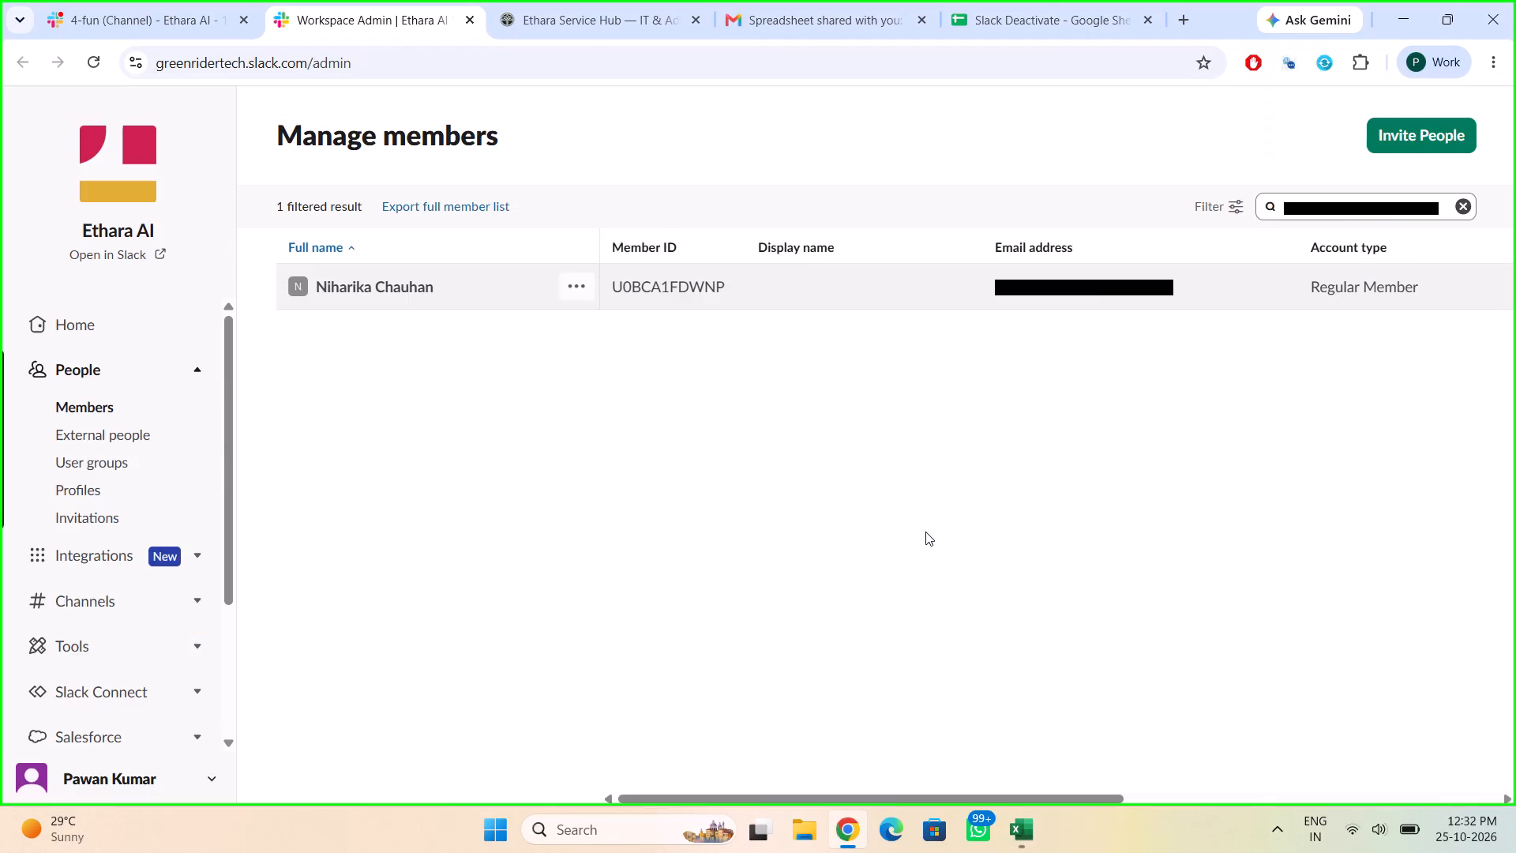
# Copy the sixteenth record's e-mail address from Excel cell C16, find that member in Slack and deactivate the account.
pyautogui.hotkey('alt', 'Tab')
pyautogui.click(530, 542)
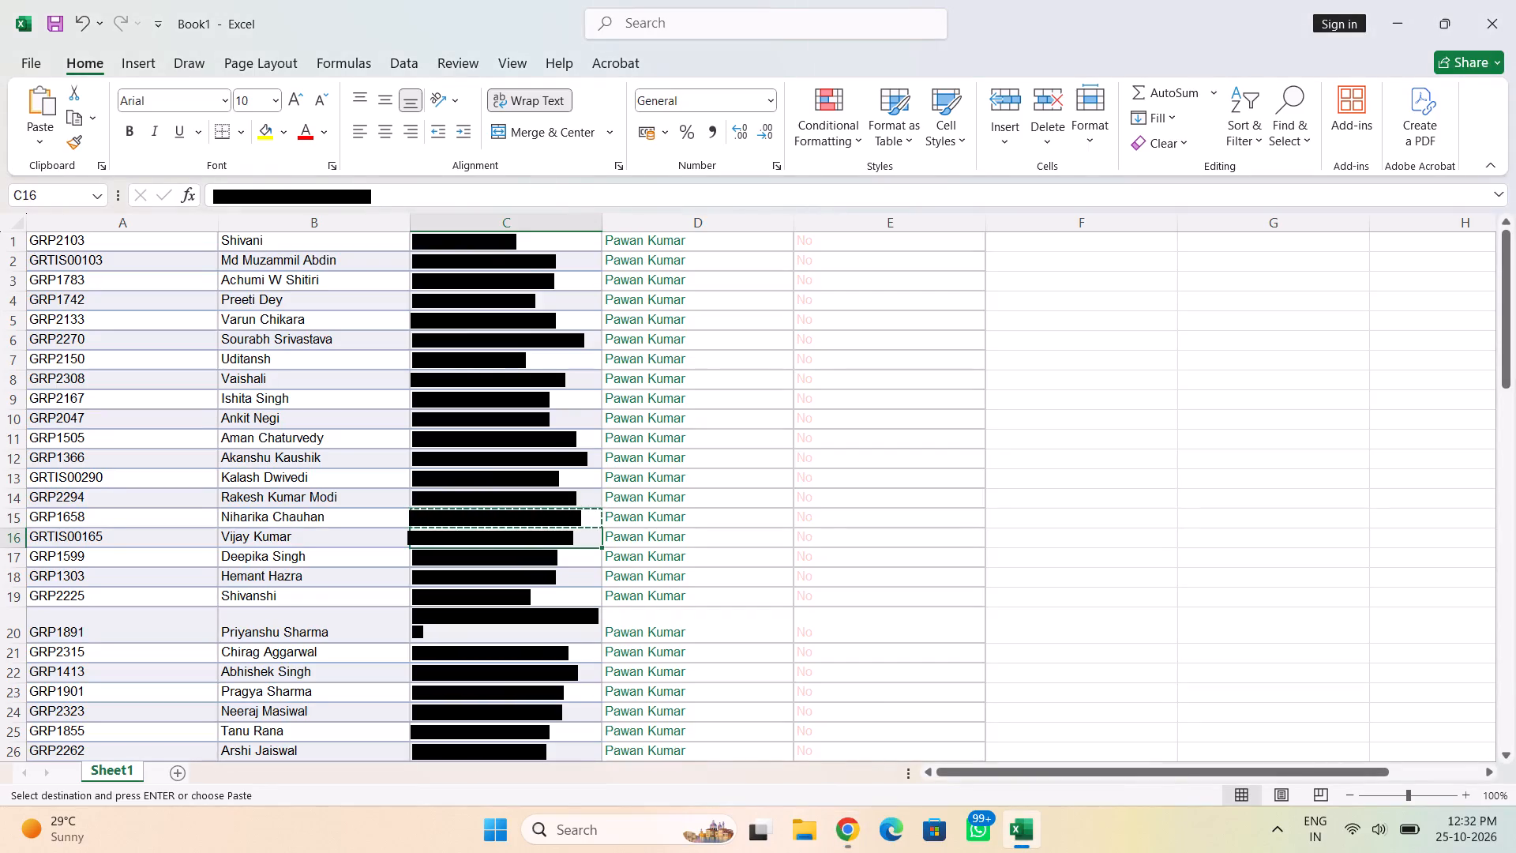
pyautogui.hotkey('ctrl', 'c')
pyautogui.hotkey('alt', 'Tab')
pyautogui.click(1403, 212)
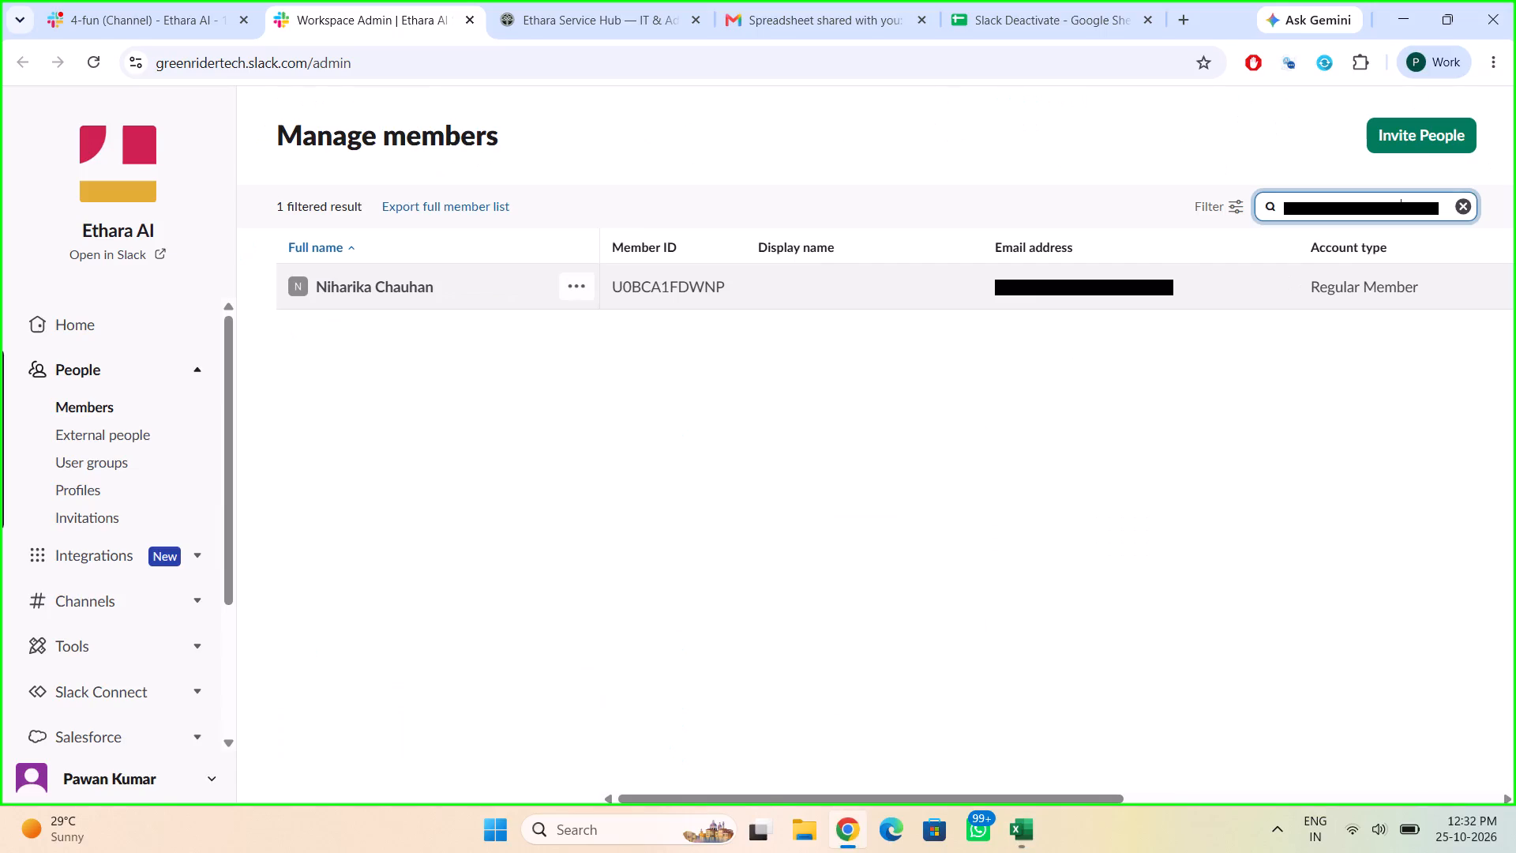
pyautogui.hotkey('ctrl', 'a')
pyautogui.hotkey('ctrl', 'v')
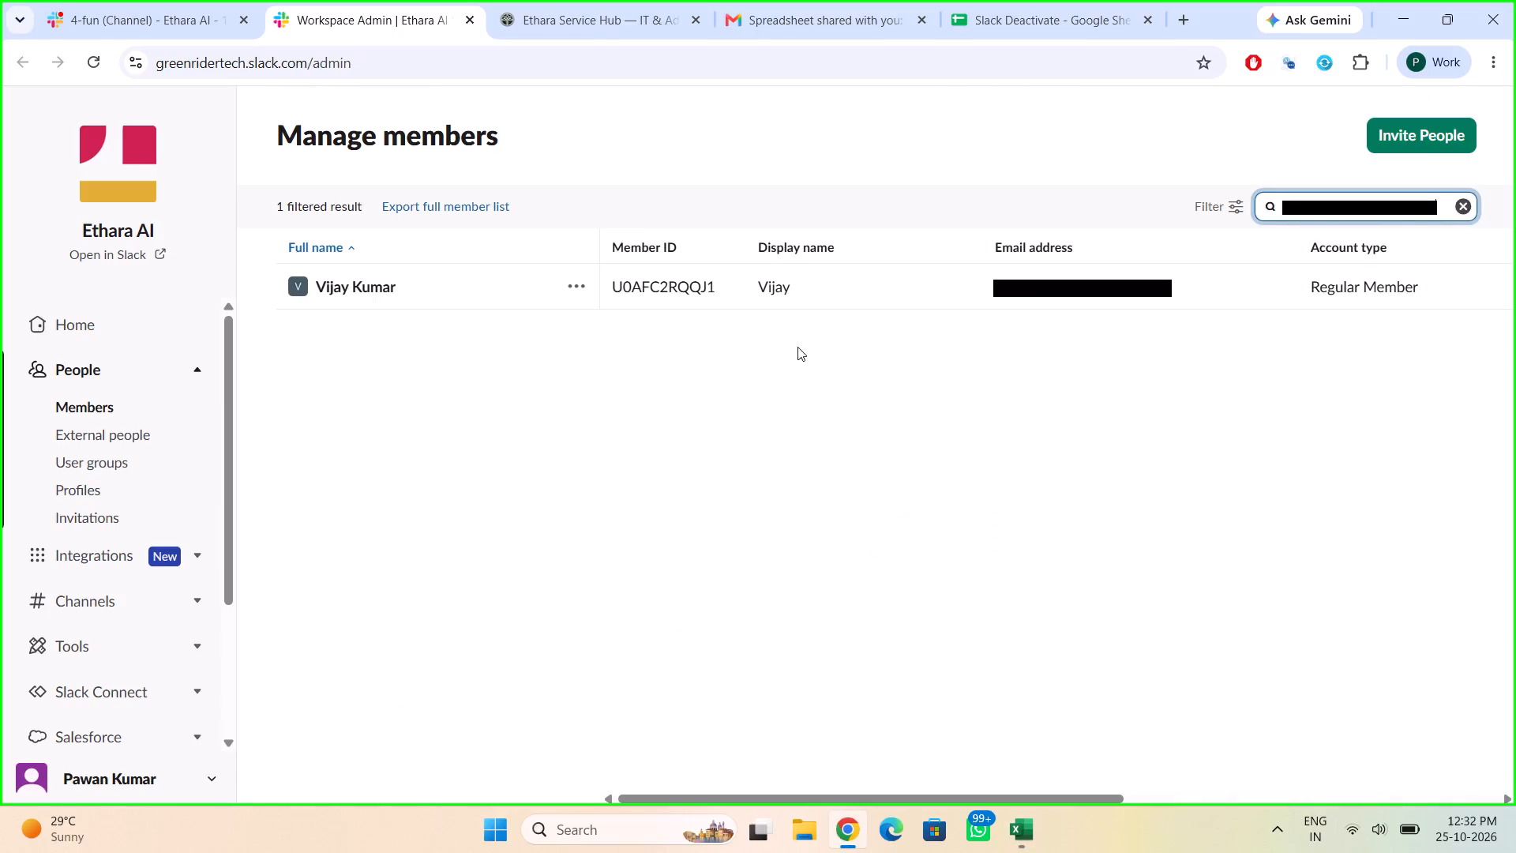
pyautogui.click(570, 282)
pyautogui.click(554, 408)
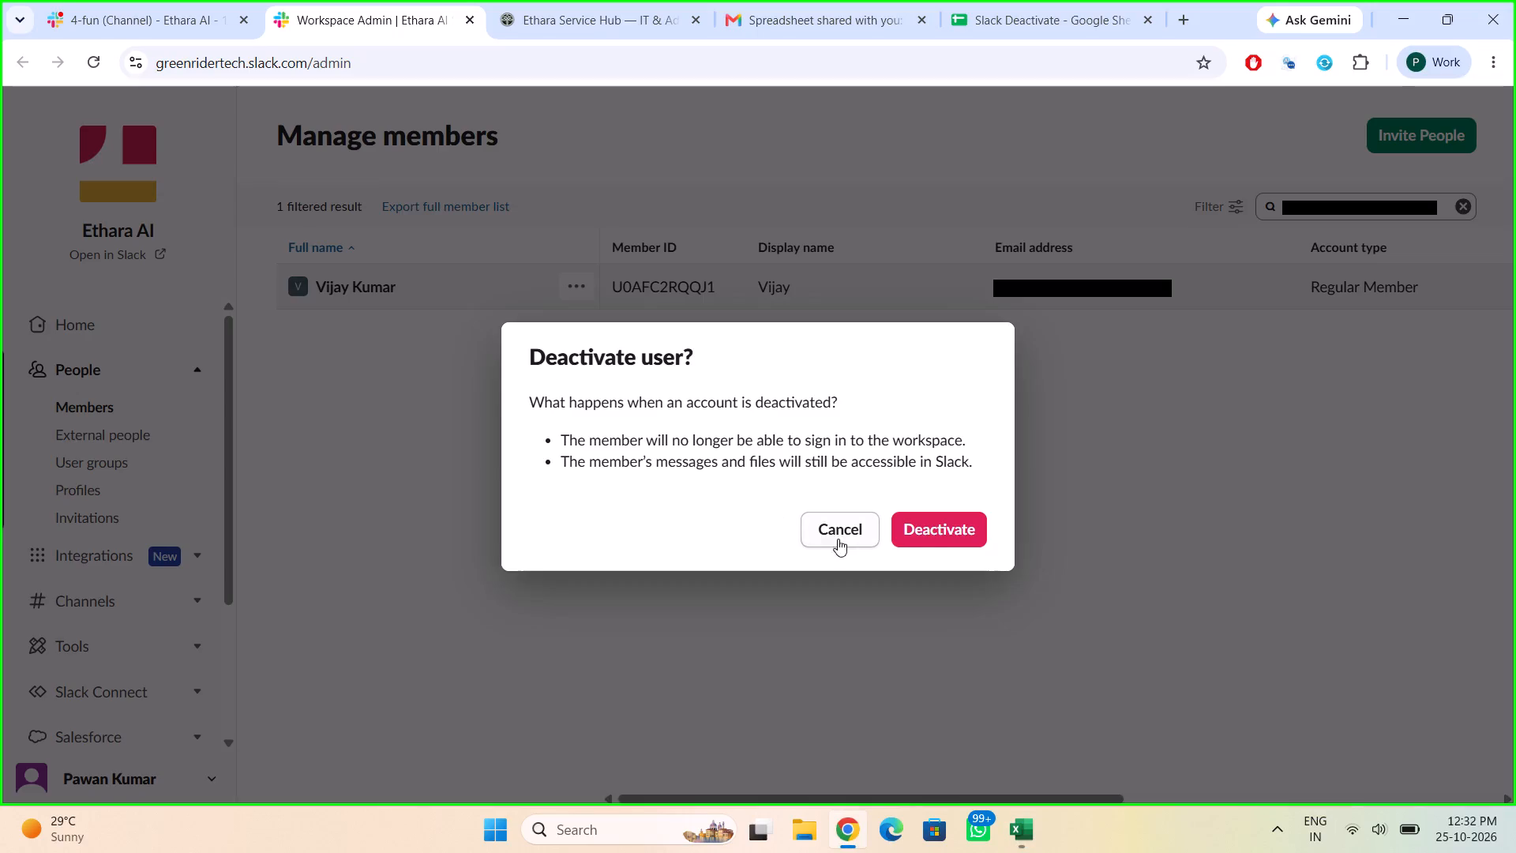
pyautogui.click(941, 532)
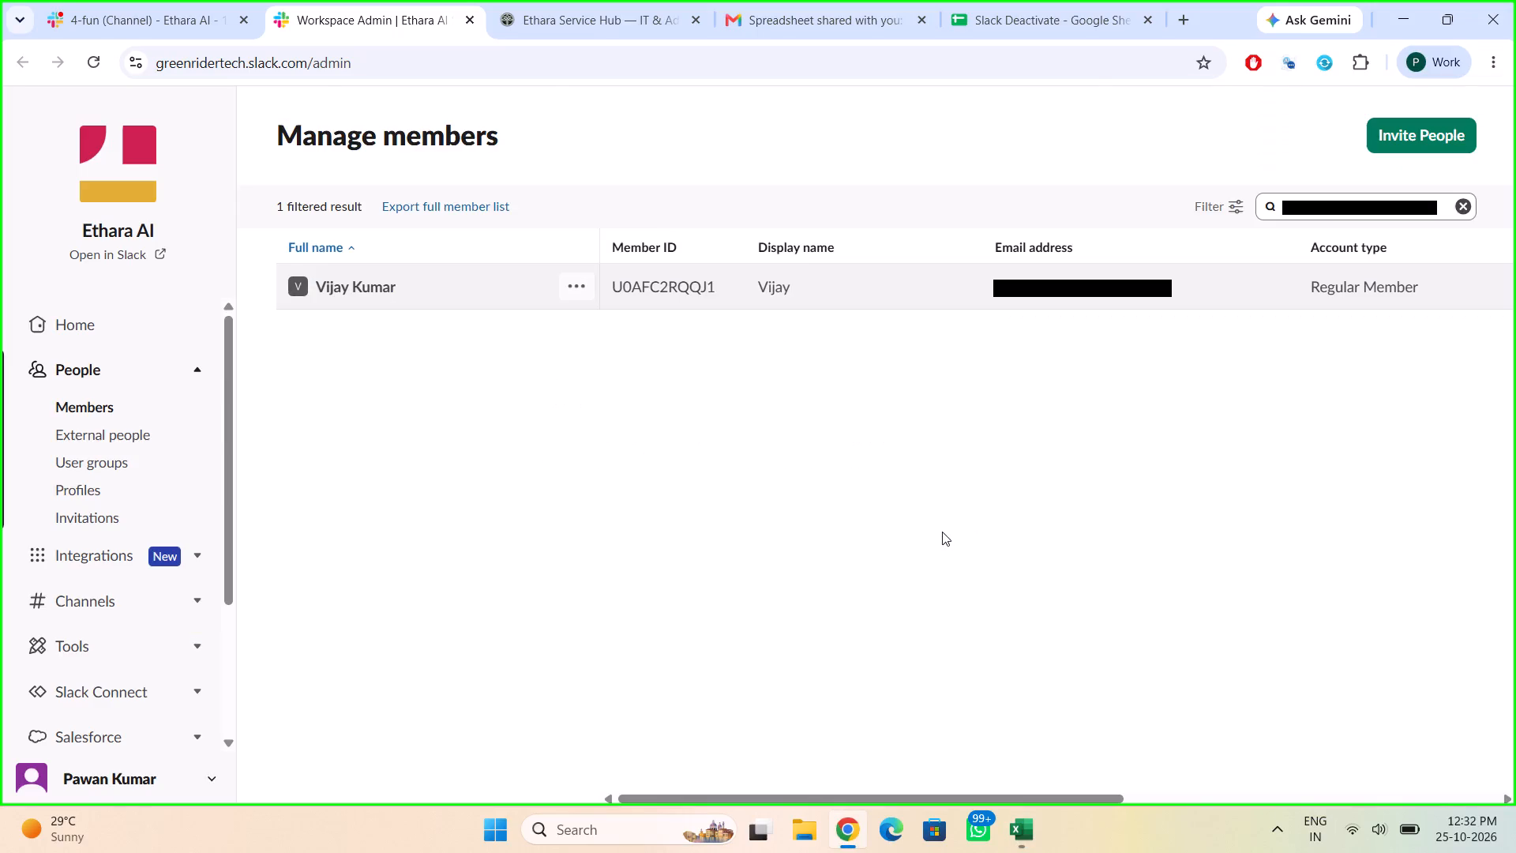
# Copy the seventeenth record's e-mail address from Excel cell C17, find that member in Slack and deactivate the account.
pyautogui.hotkey('alt', 'Tab')
pyautogui.click(513, 556)
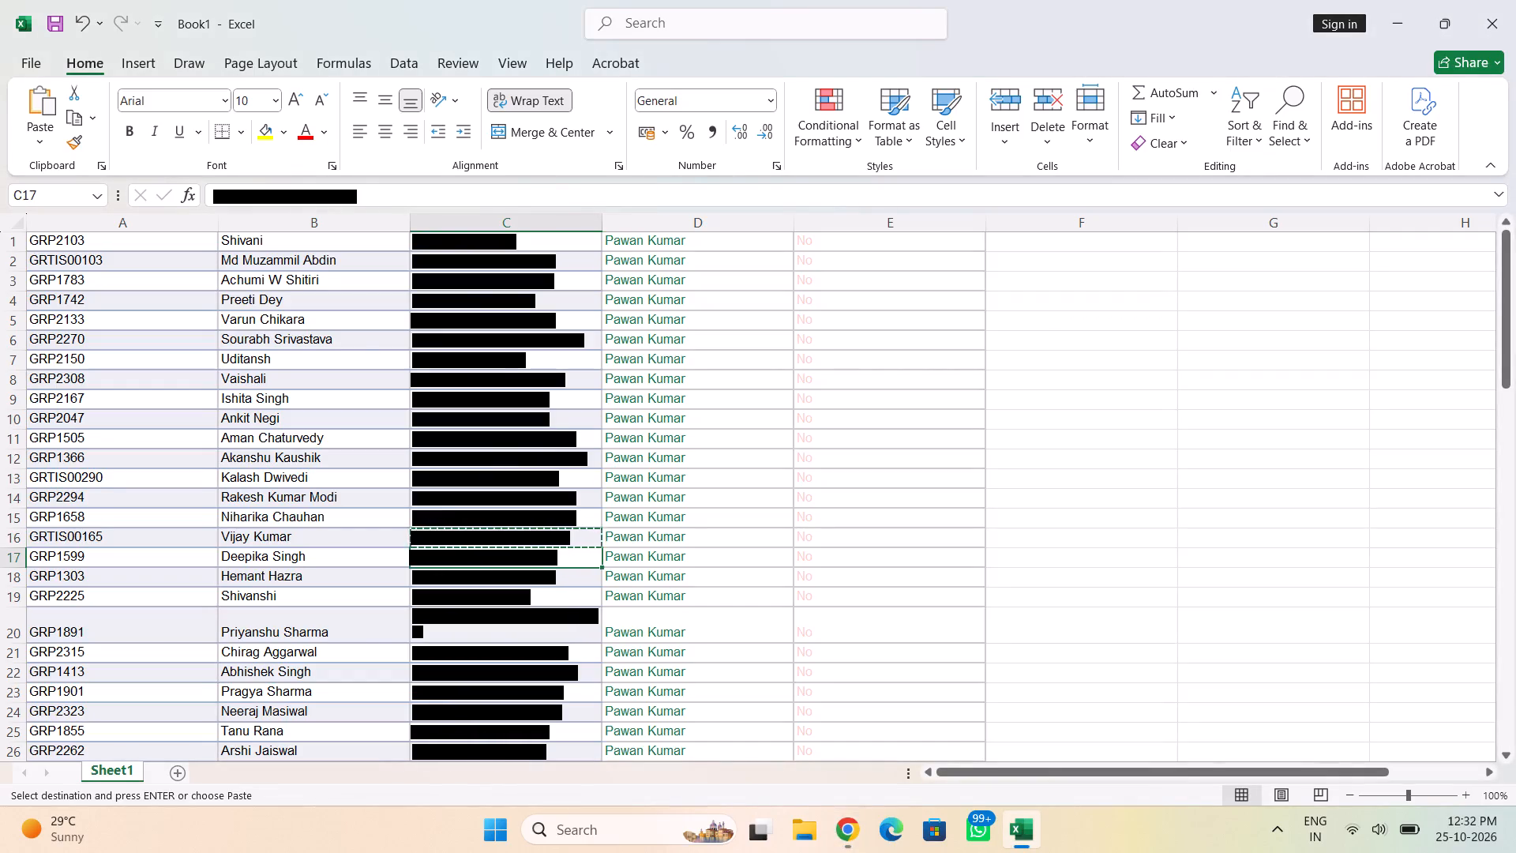
pyautogui.hotkey('ctrl', 'c')
pyautogui.hotkey('alt', 'Tab')
pyautogui.click(1364, 201)
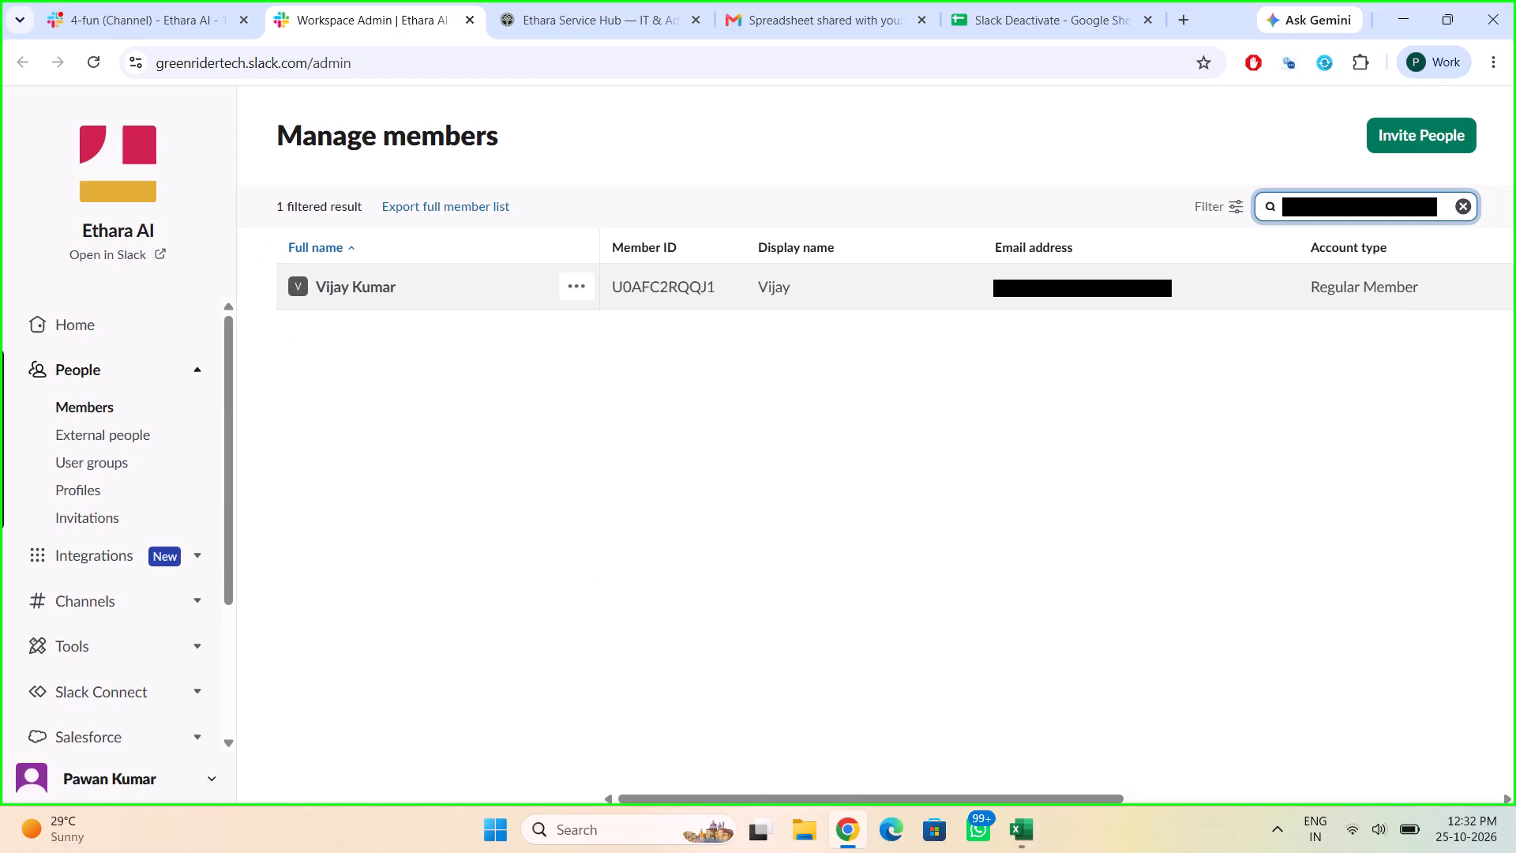
pyautogui.hotkey('ctrl', 'a')
pyautogui.hotkey('ctrl', 'v')
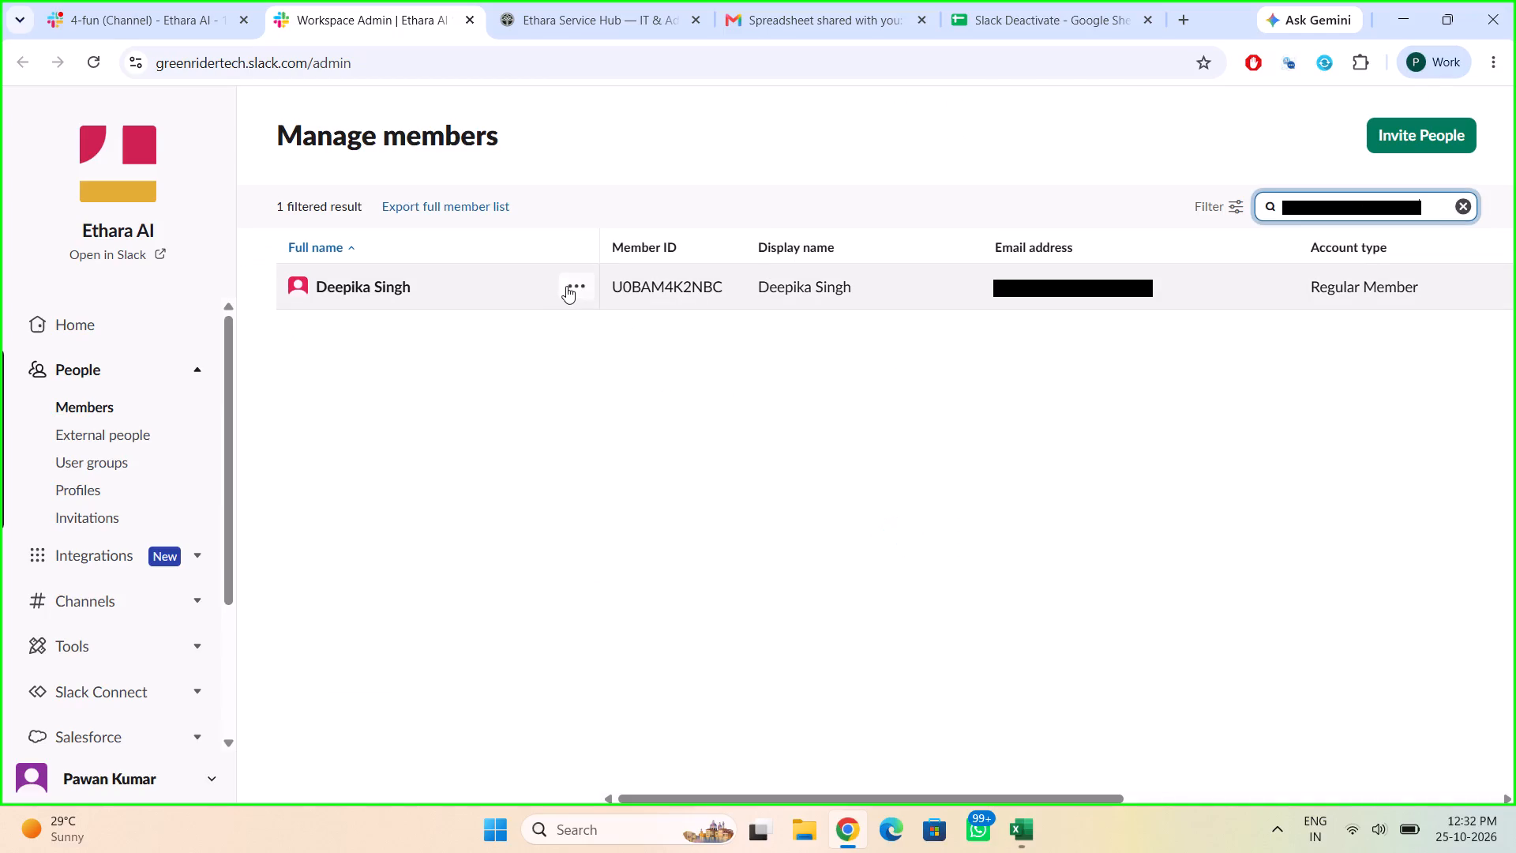
pyautogui.click(566, 286)
pyautogui.click(541, 415)
pyautogui.click(944, 532)
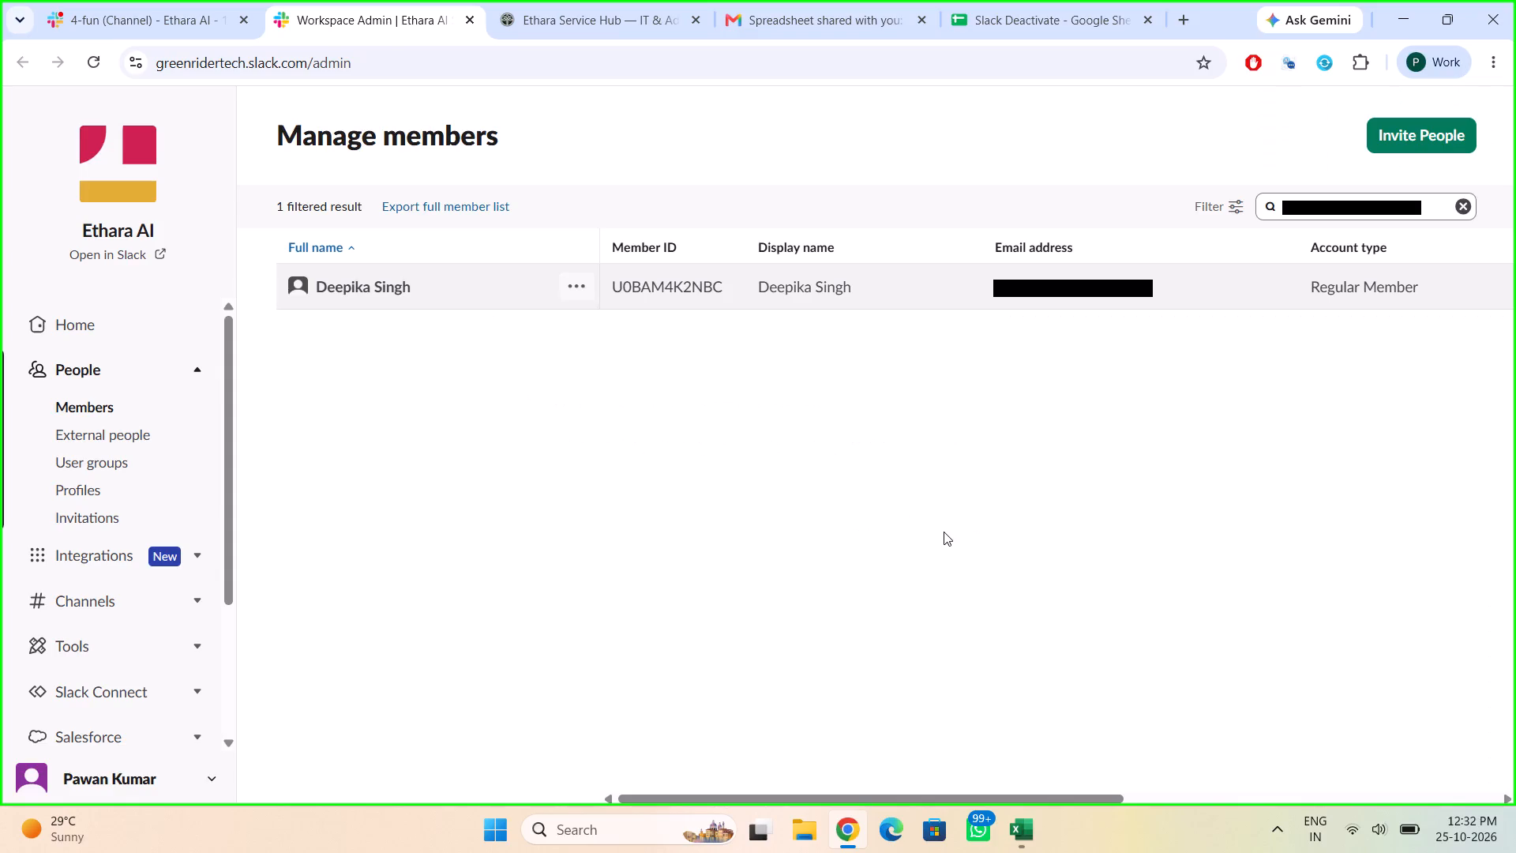
# Copy the eighteenth record's e-mail address from Excel cell C18, find that member in Slack and deactivate the account.
pyautogui.hotkey('alt', 'Tab')
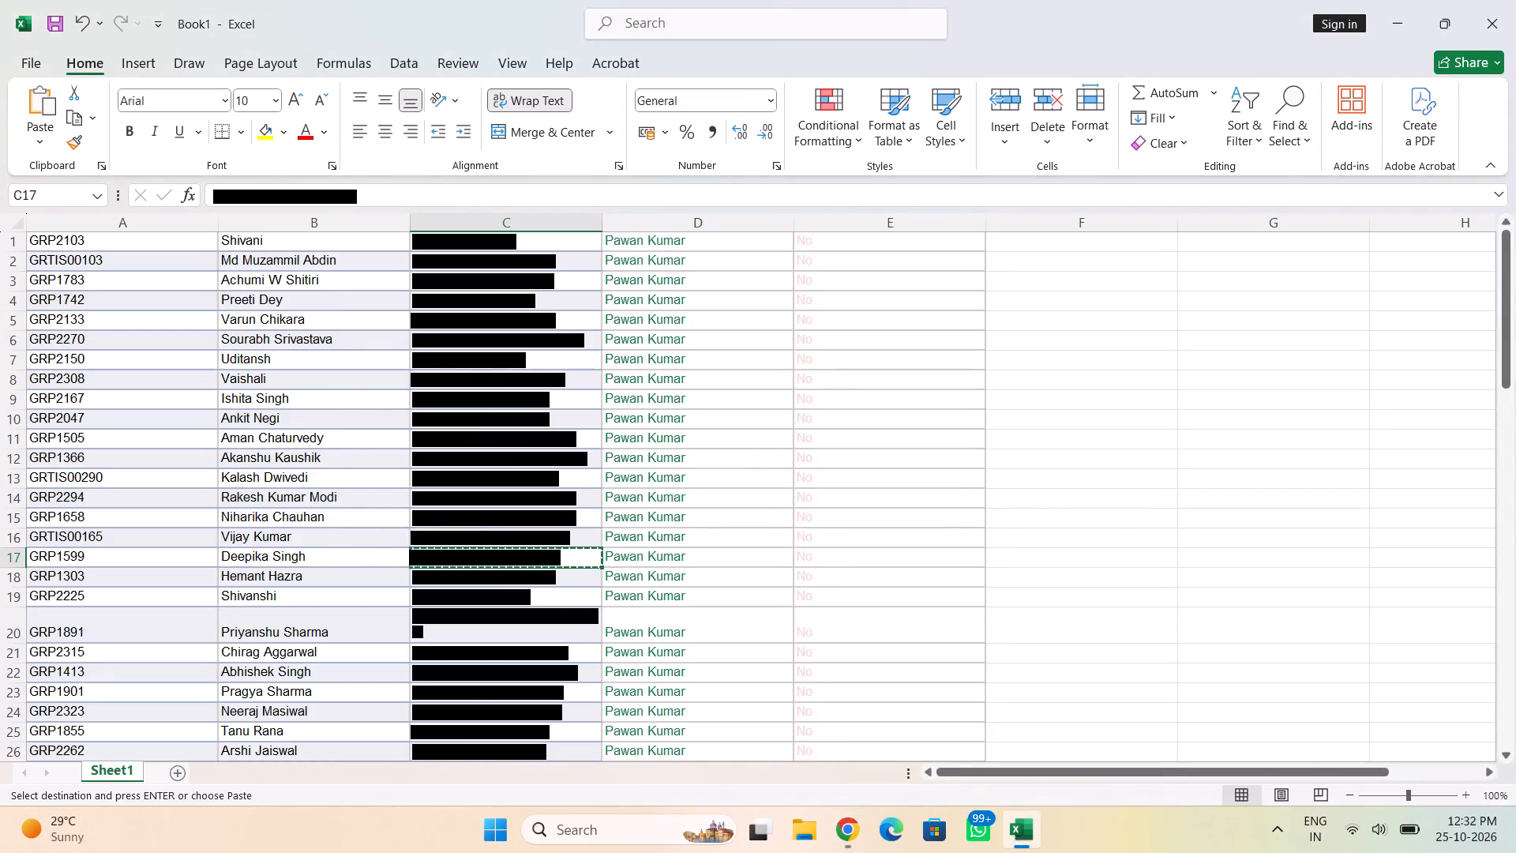
pyautogui.click(515, 577)
pyautogui.hotkey('ctrl', 'c')
pyautogui.hotkey('alt', 'Tab')
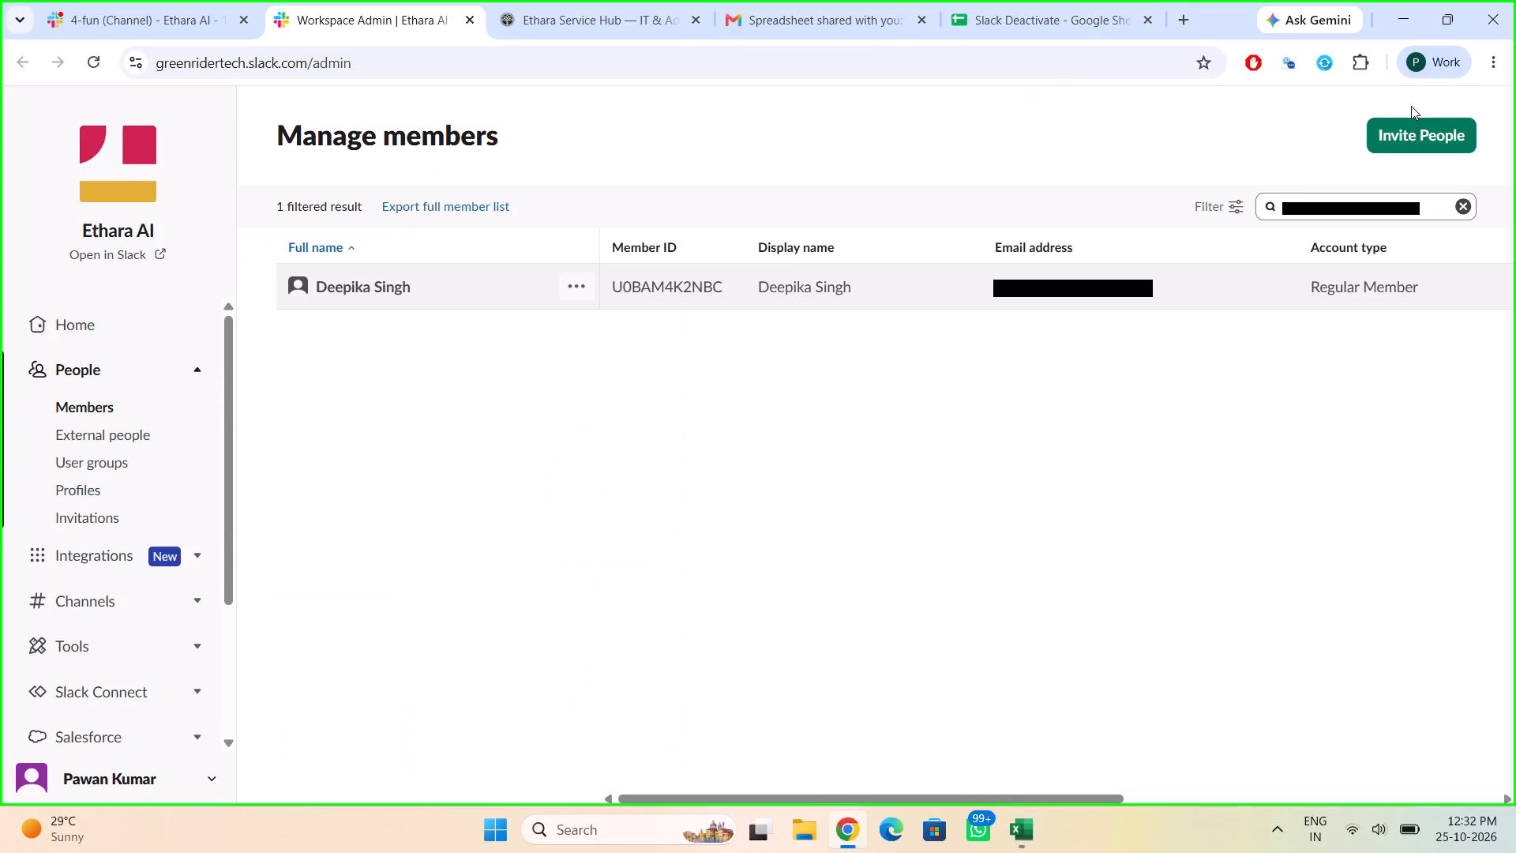
pyautogui.click(1382, 211)
pyautogui.hotkey('ctrl', 'a')
pyautogui.hotkey('ctrl', 'v')
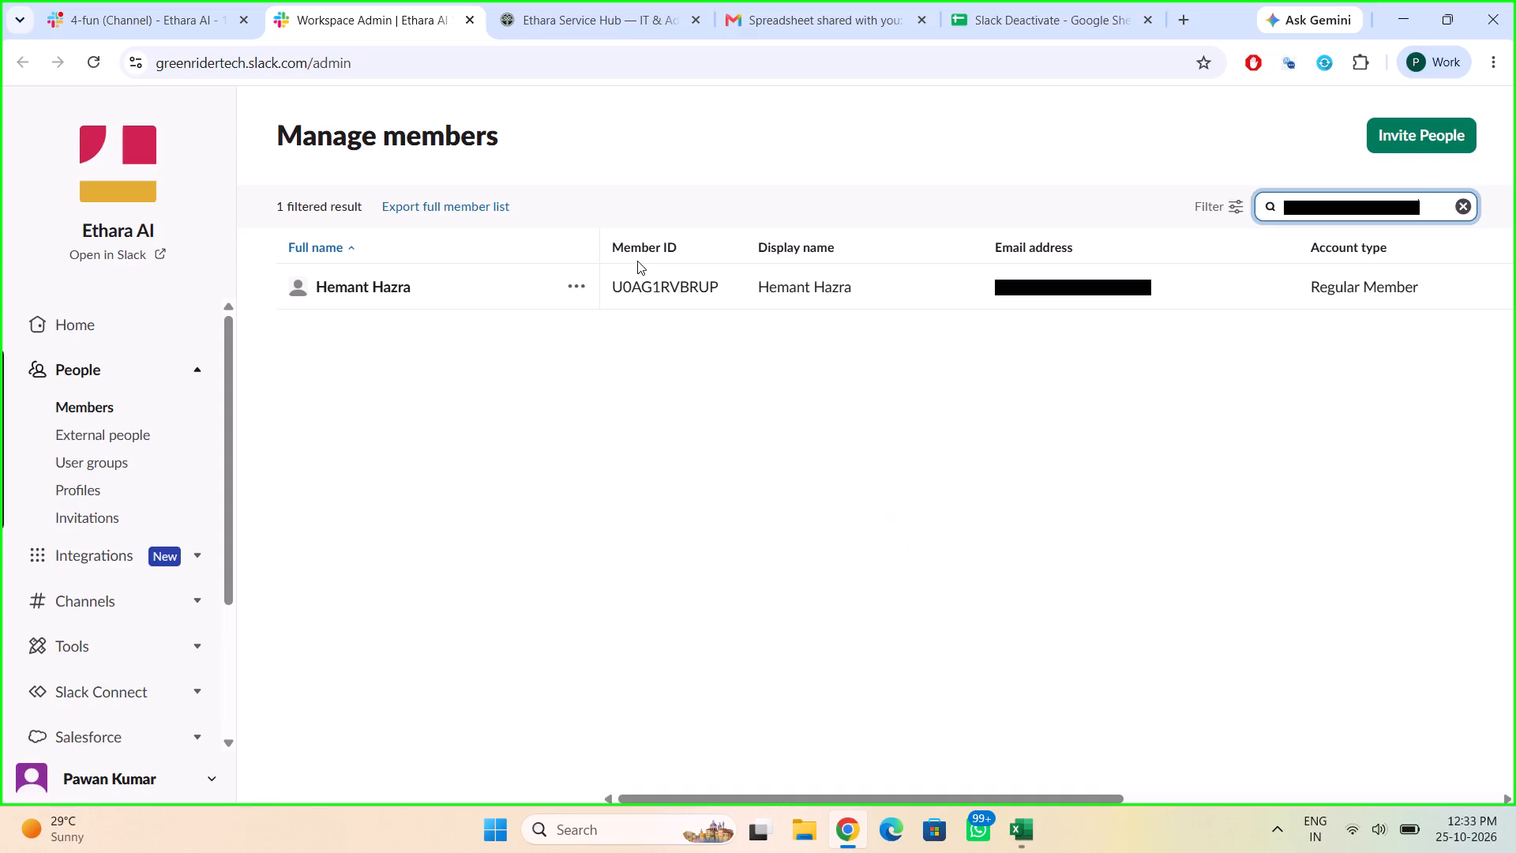
pyautogui.click(576, 289)
pyautogui.click(494, 419)
pyautogui.click(965, 543)
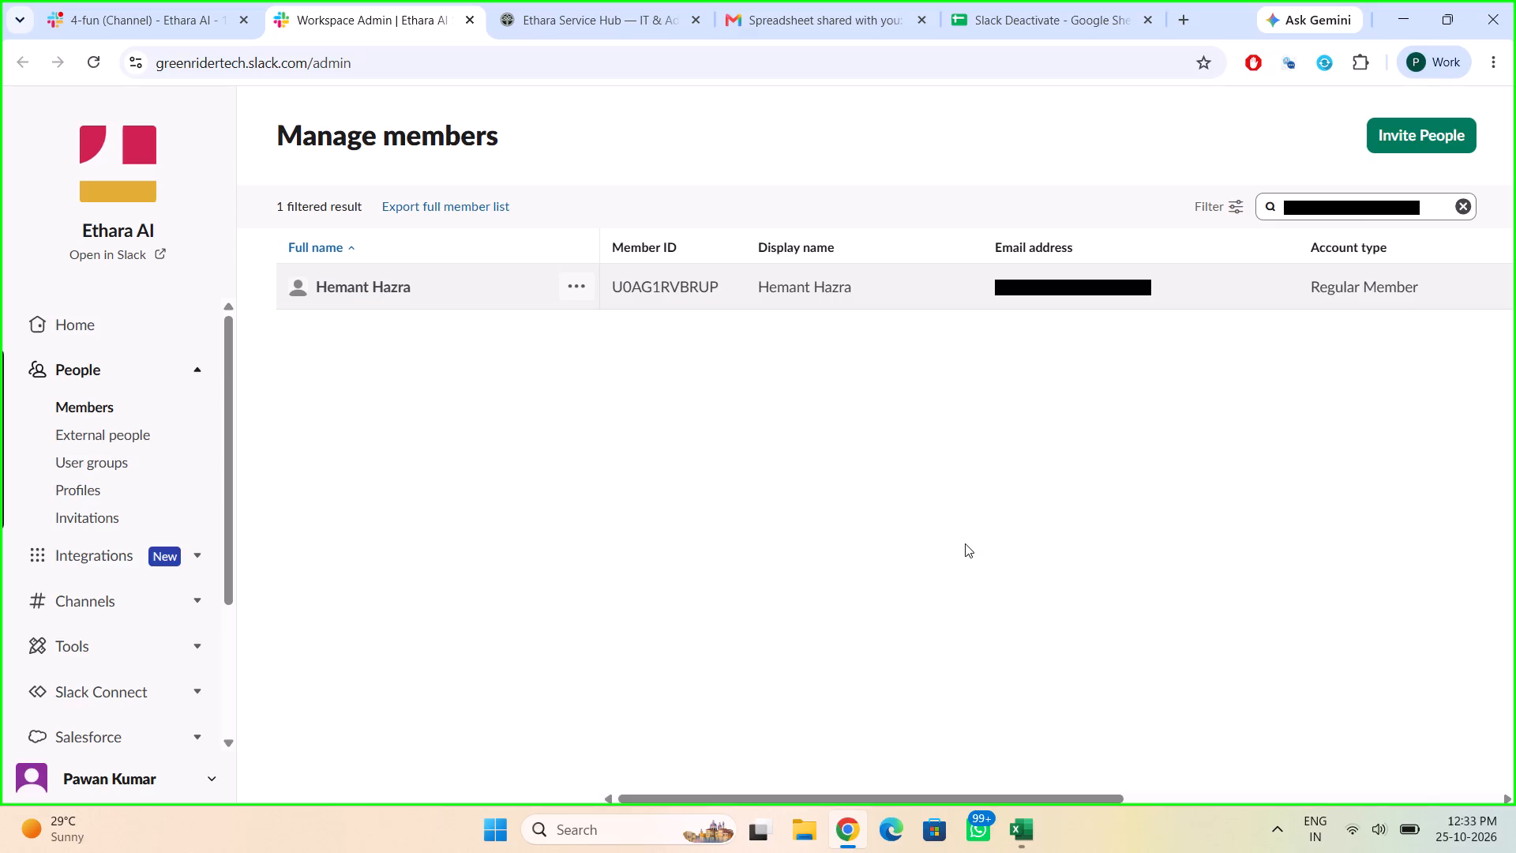
# Copy the nineteenth record's e-mail address from Excel cell C19, find that member in Slack and deactivate the matching account.
pyautogui.hotkey('alt', 'Tab')
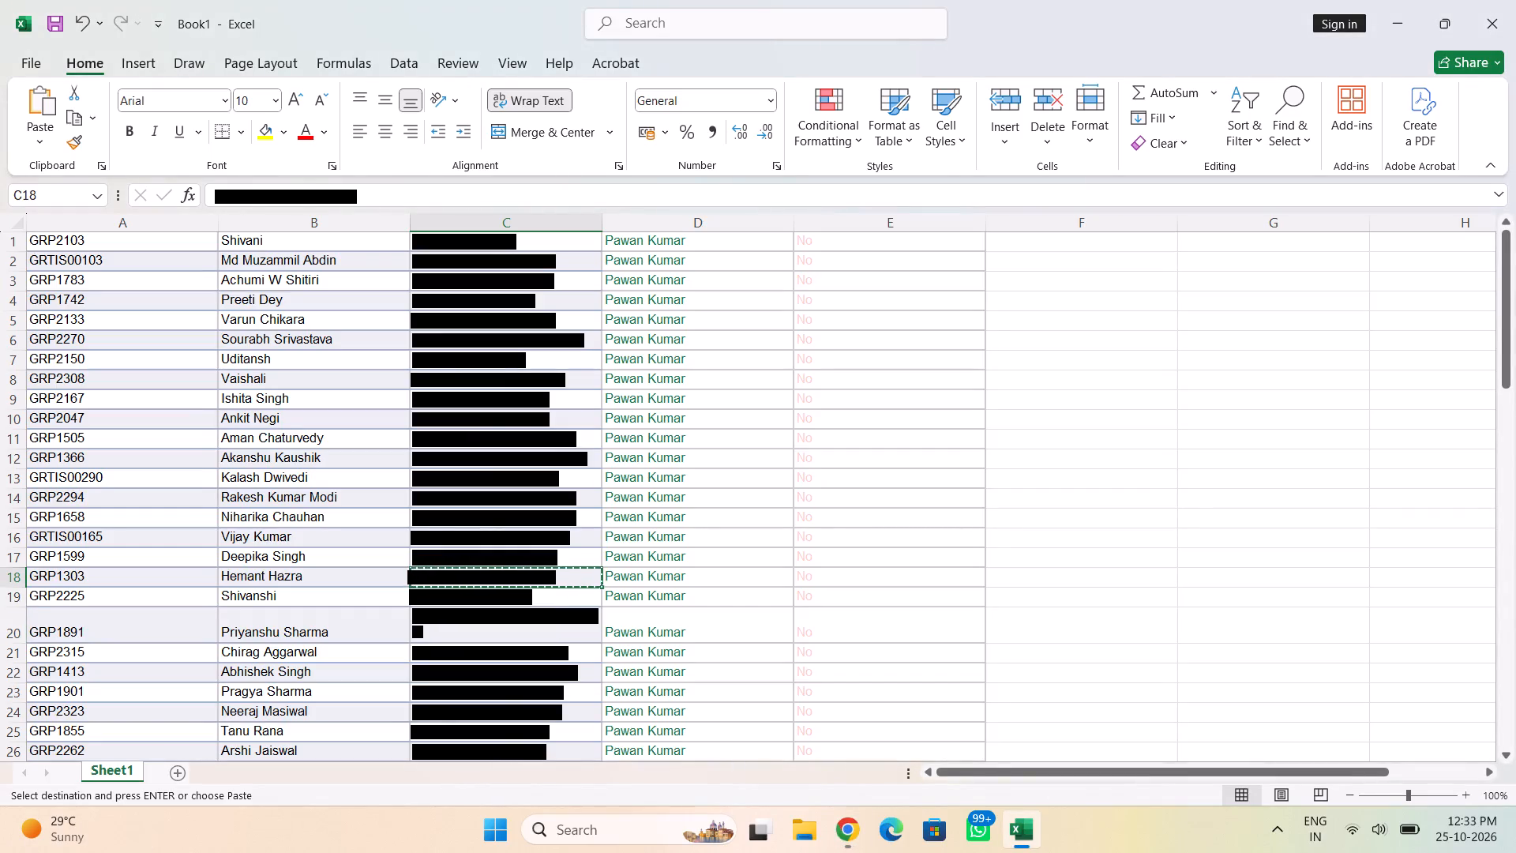
pyautogui.moveTo(534, 597); pyautogui.dragTo(512, 596)
pyautogui.hotkey('ctrl', 'c')
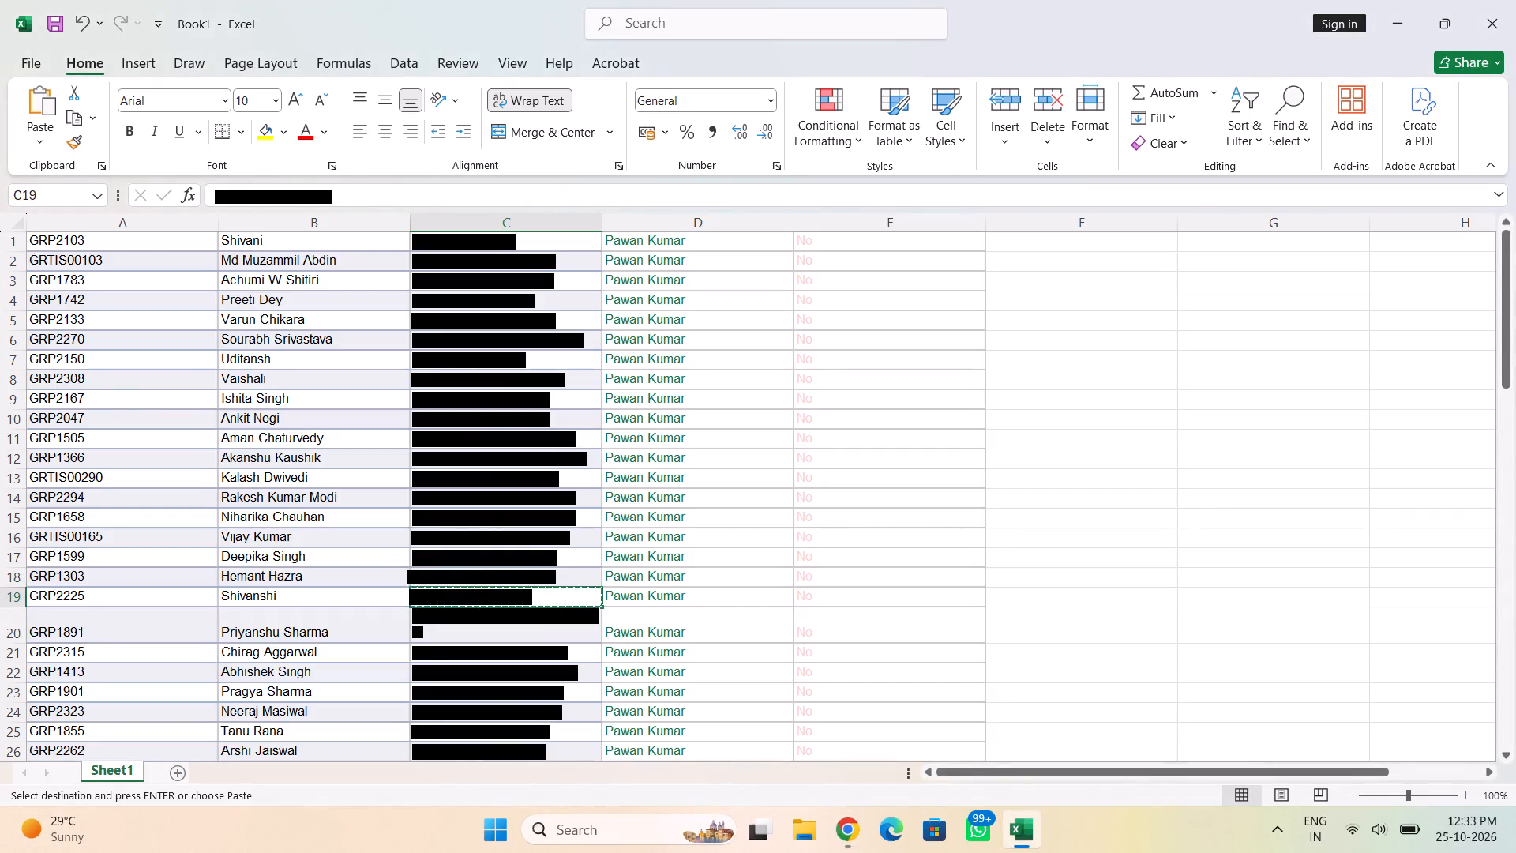
pyautogui.hotkey('alt', 'Tab')
pyautogui.moveTo(1188, 277); pyautogui.dragTo(1248, 325, button='right')
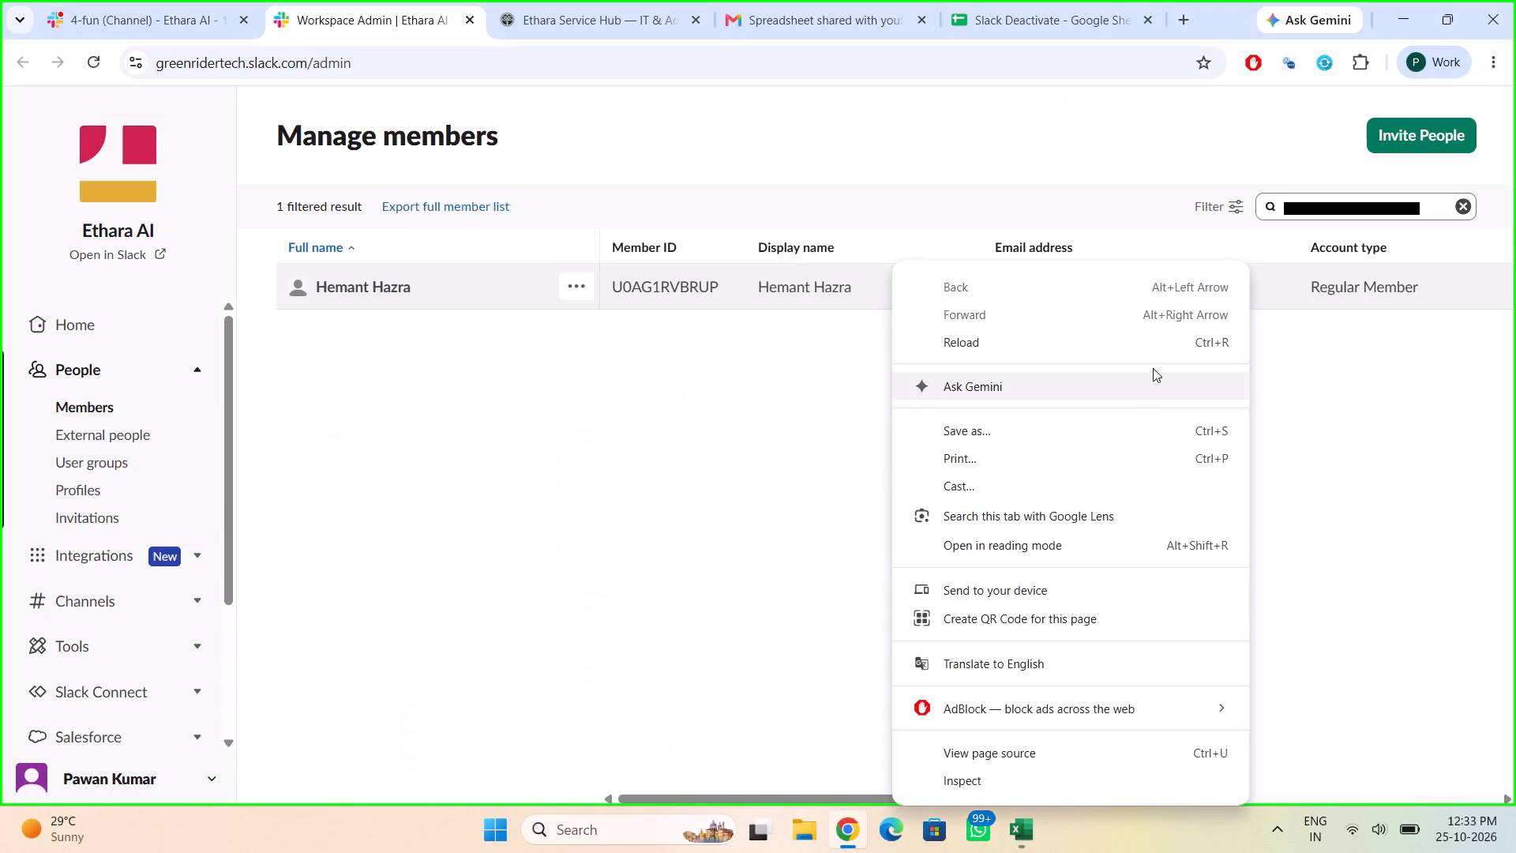
pyautogui.click(1434, 211)
pyautogui.moveTo(1434, 211); pyautogui.dragTo(1111, 205)
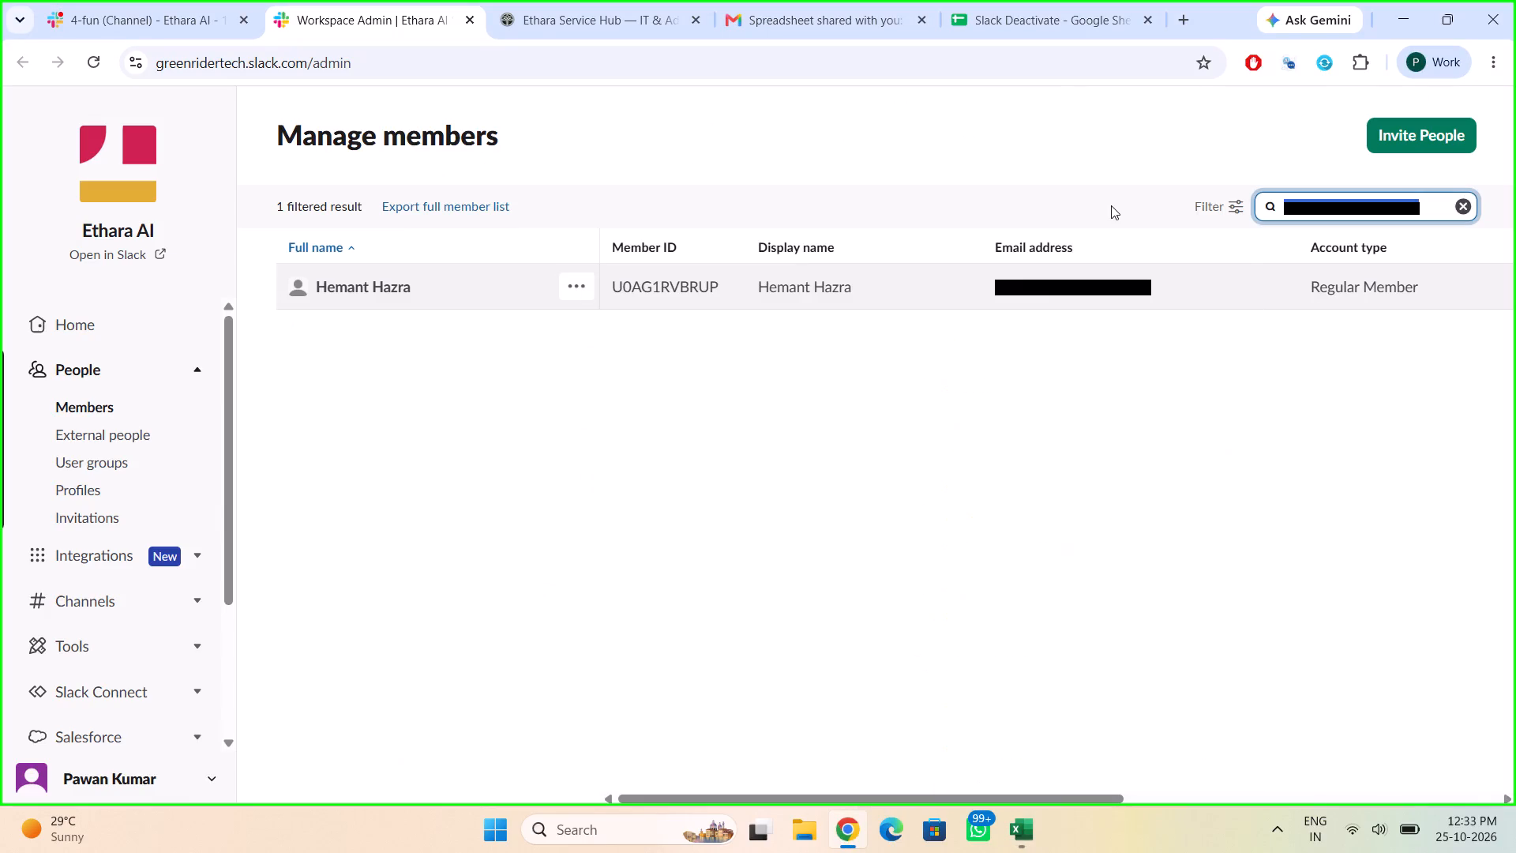
pyautogui.hotkey('ctrl', 'v')
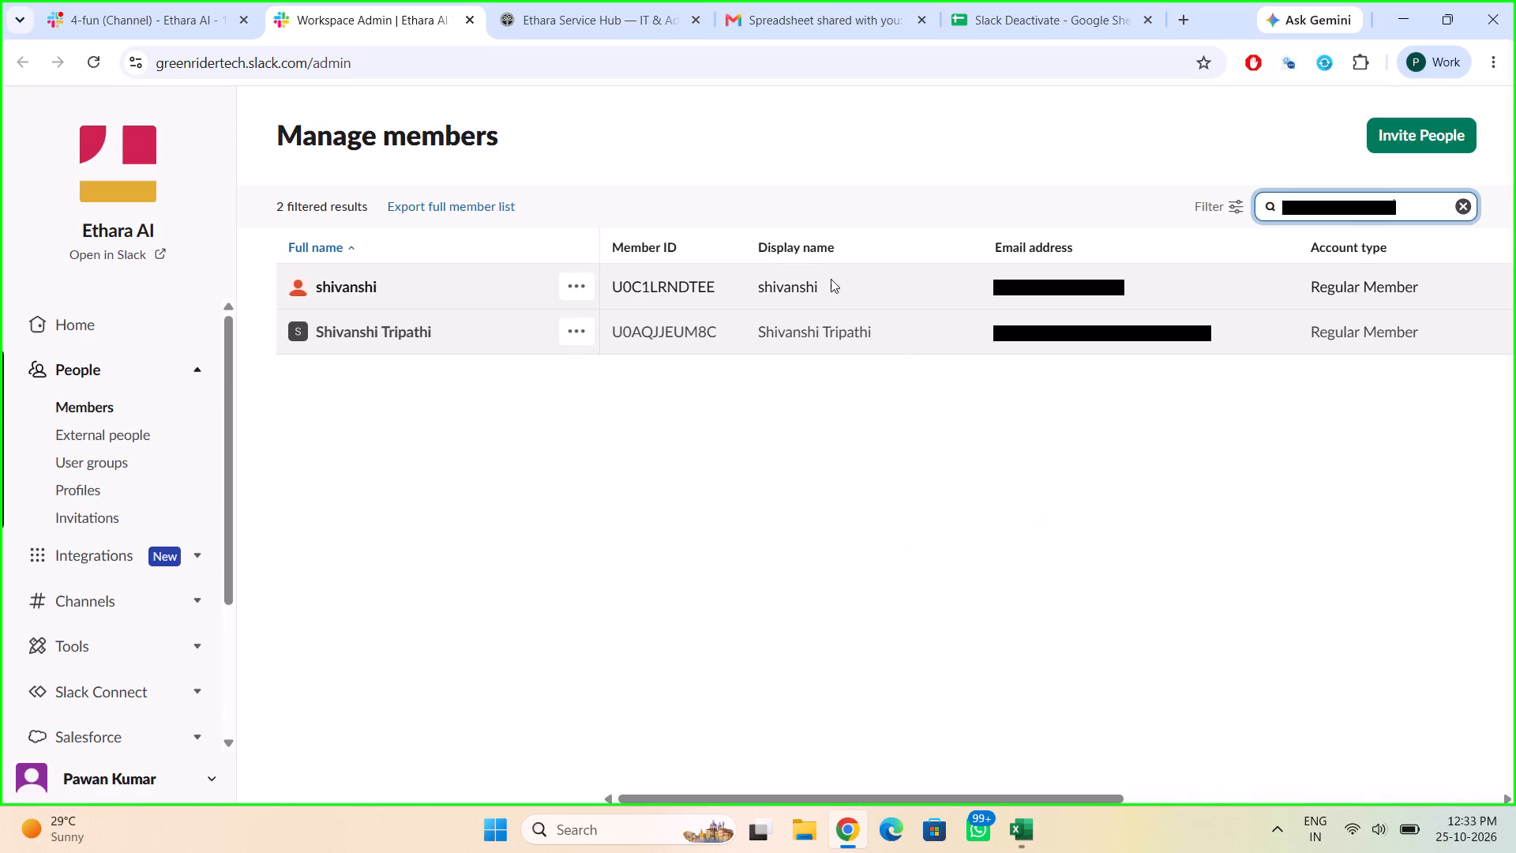
pyautogui.click(568, 287)
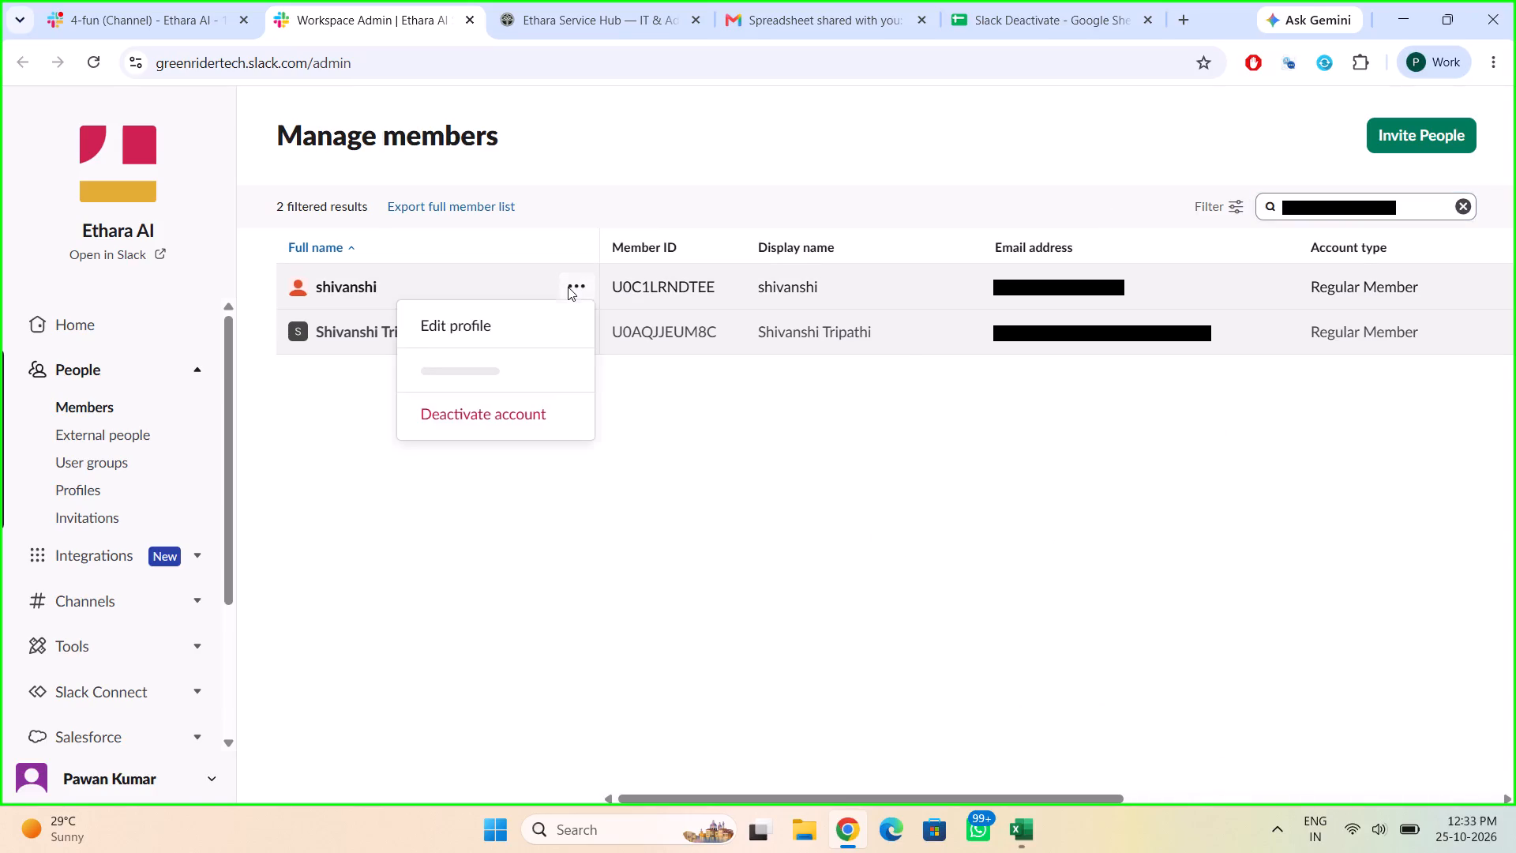
pyautogui.click(521, 420)
pyautogui.click(966, 526)
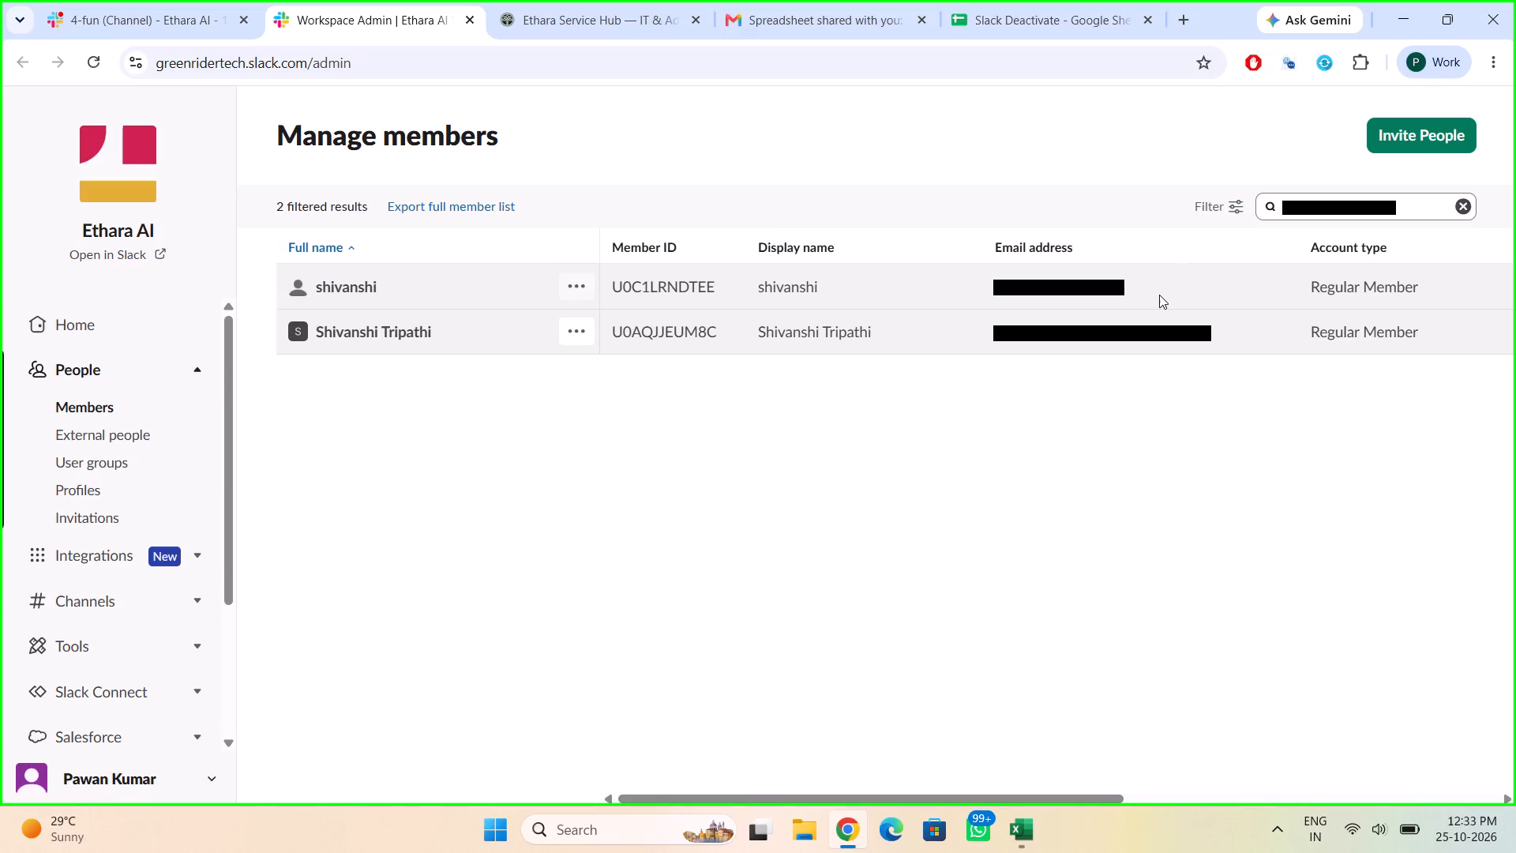
# Copy the twentieth record's e-mail address from Excel cell C20, find that member in Slack and deactivate the account.
pyautogui.hotkey('alt', 'Tab')
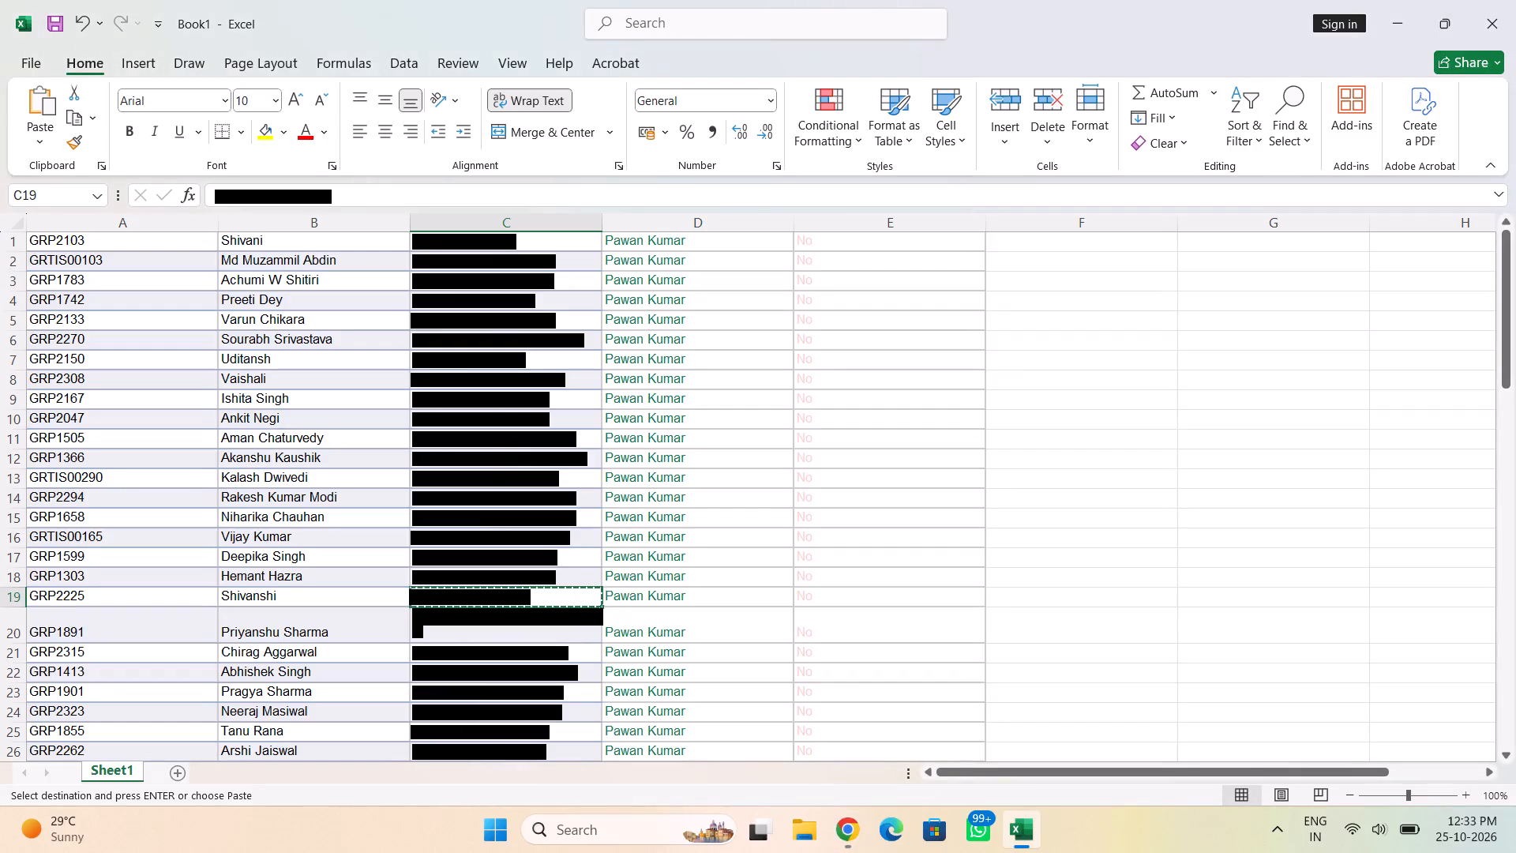
pyautogui.click(473, 625)
pyautogui.hotkey('ctrl', 'c')
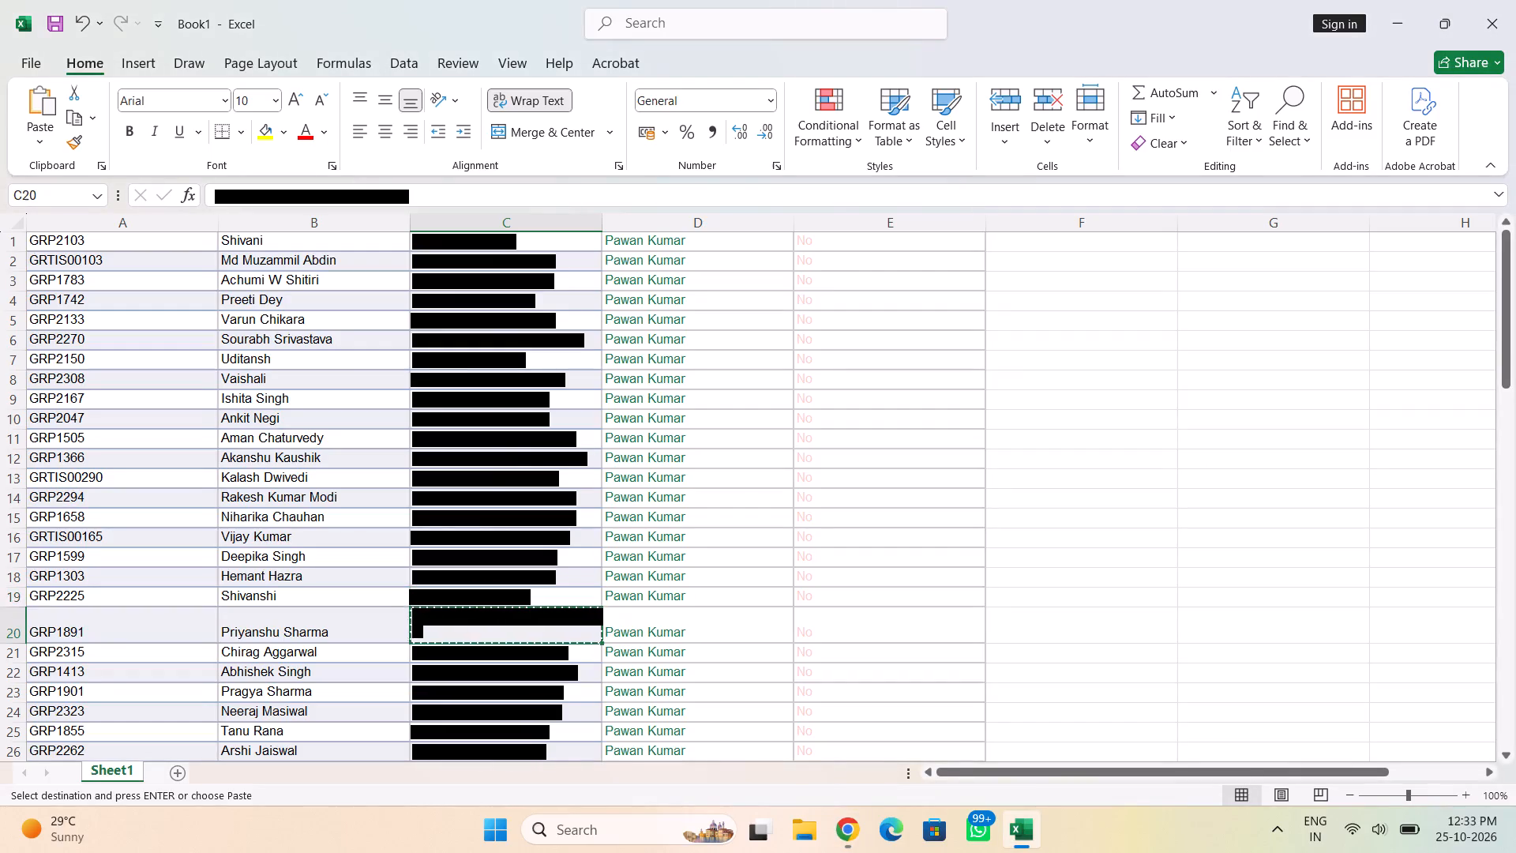
pyautogui.press('space')
pyautogui.hotkey('ctrl', 'z')
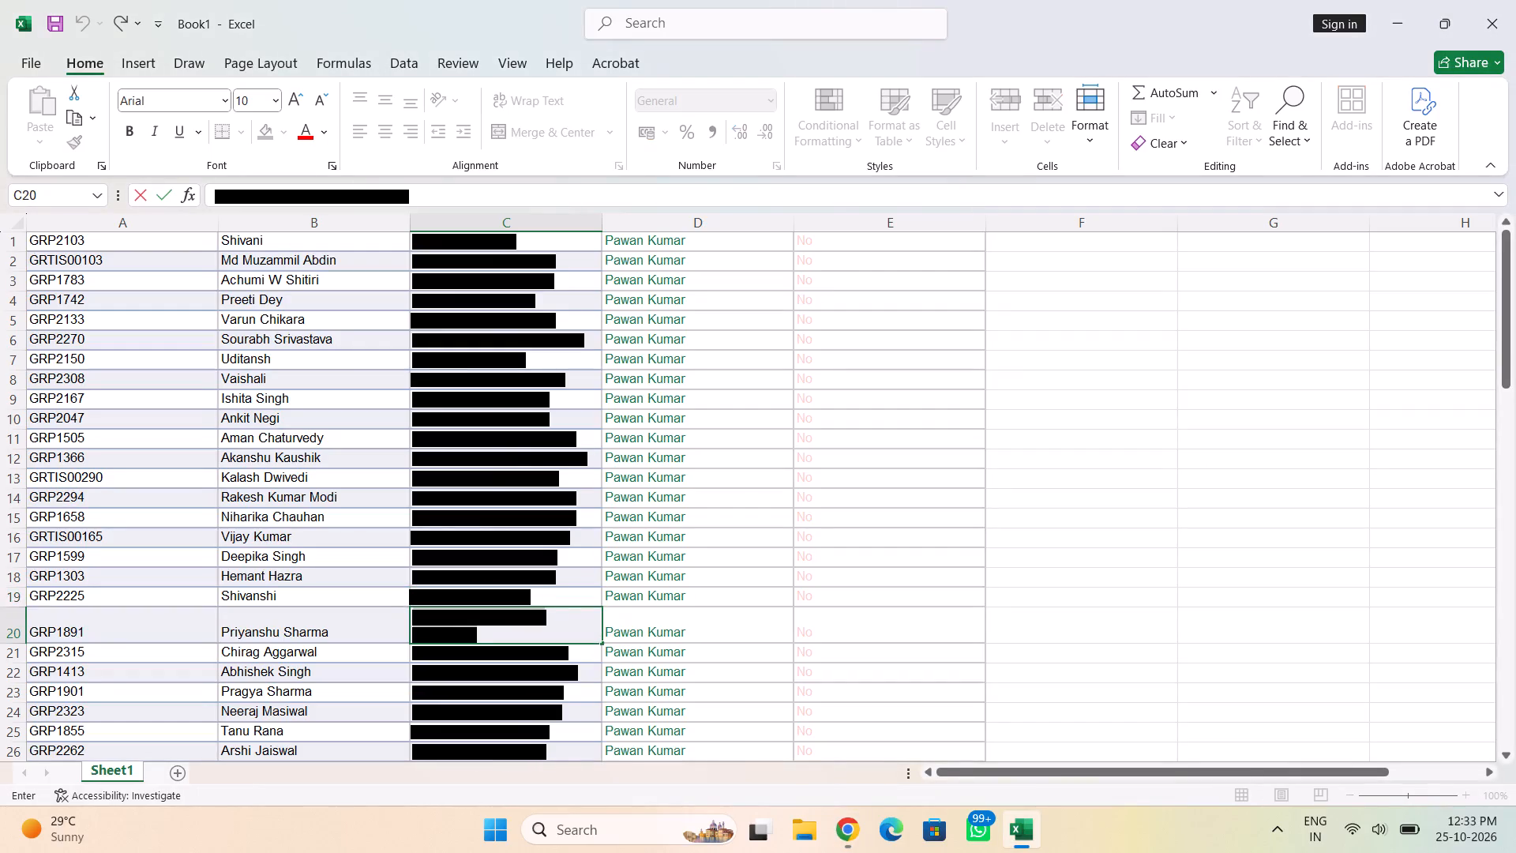
pyautogui.hotkey('ctrl', 'c')
pyautogui.hotkey('ctrl', 'c')
pyautogui.hotkey('alt', 'Tab')
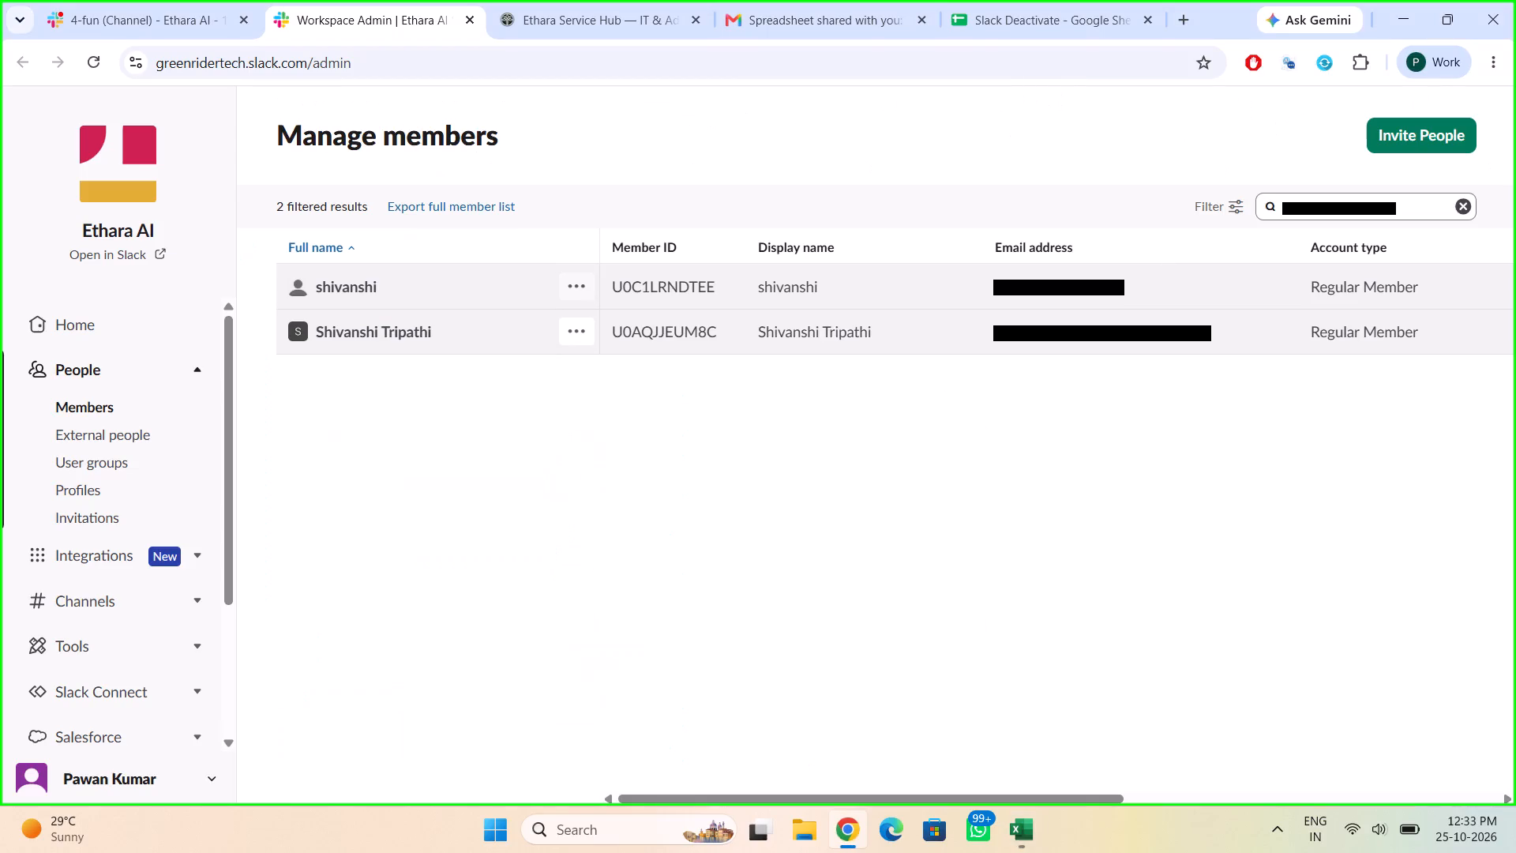
pyautogui.click(1355, 212)
pyautogui.hotkey('ctrl', 'a')
pyautogui.hotkey('ctrl', 'v')
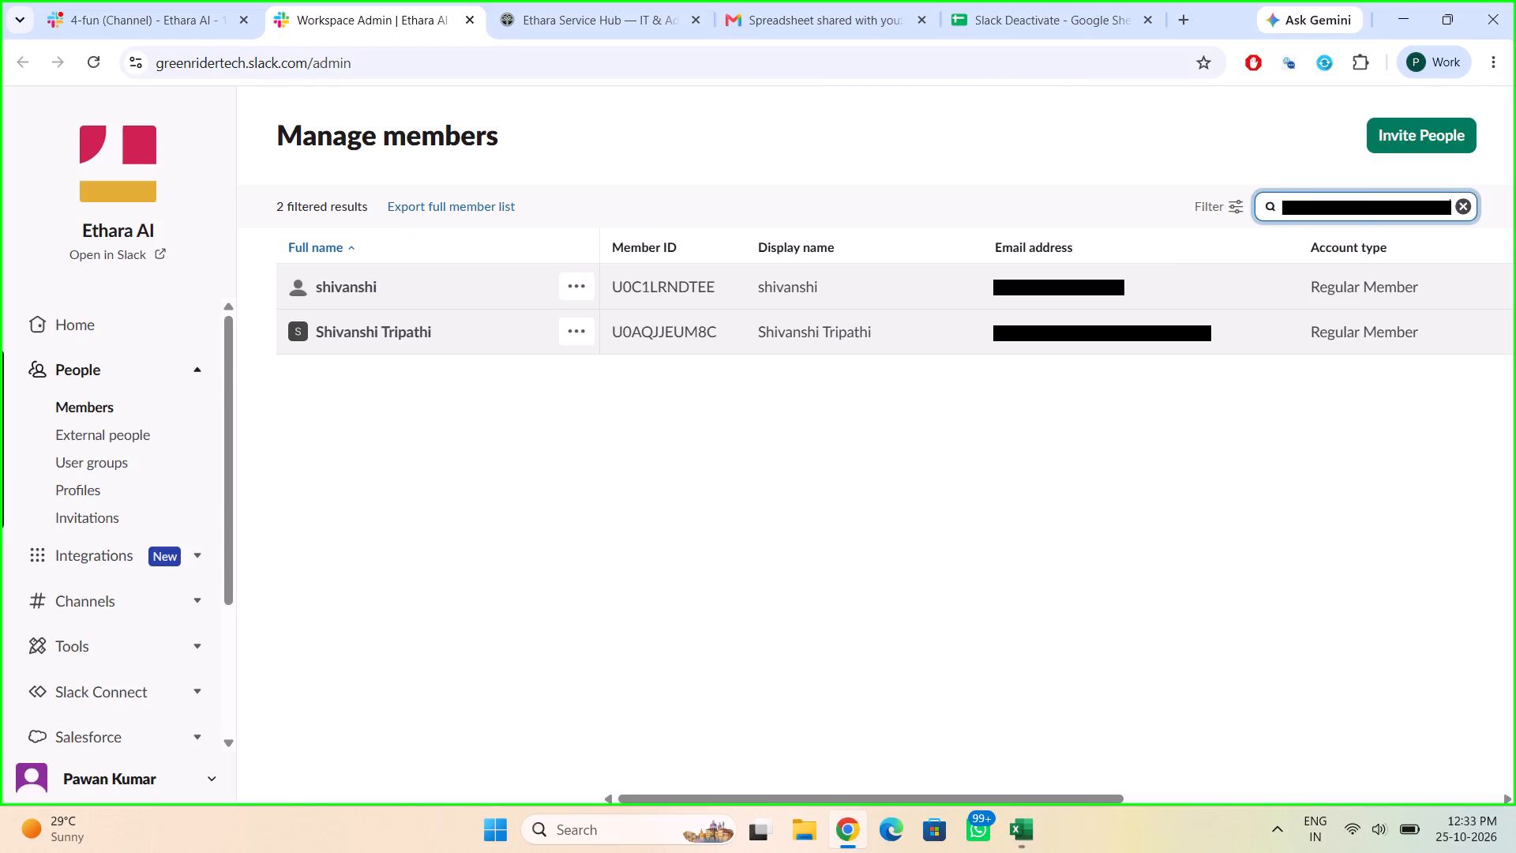
pyautogui.click(573, 289)
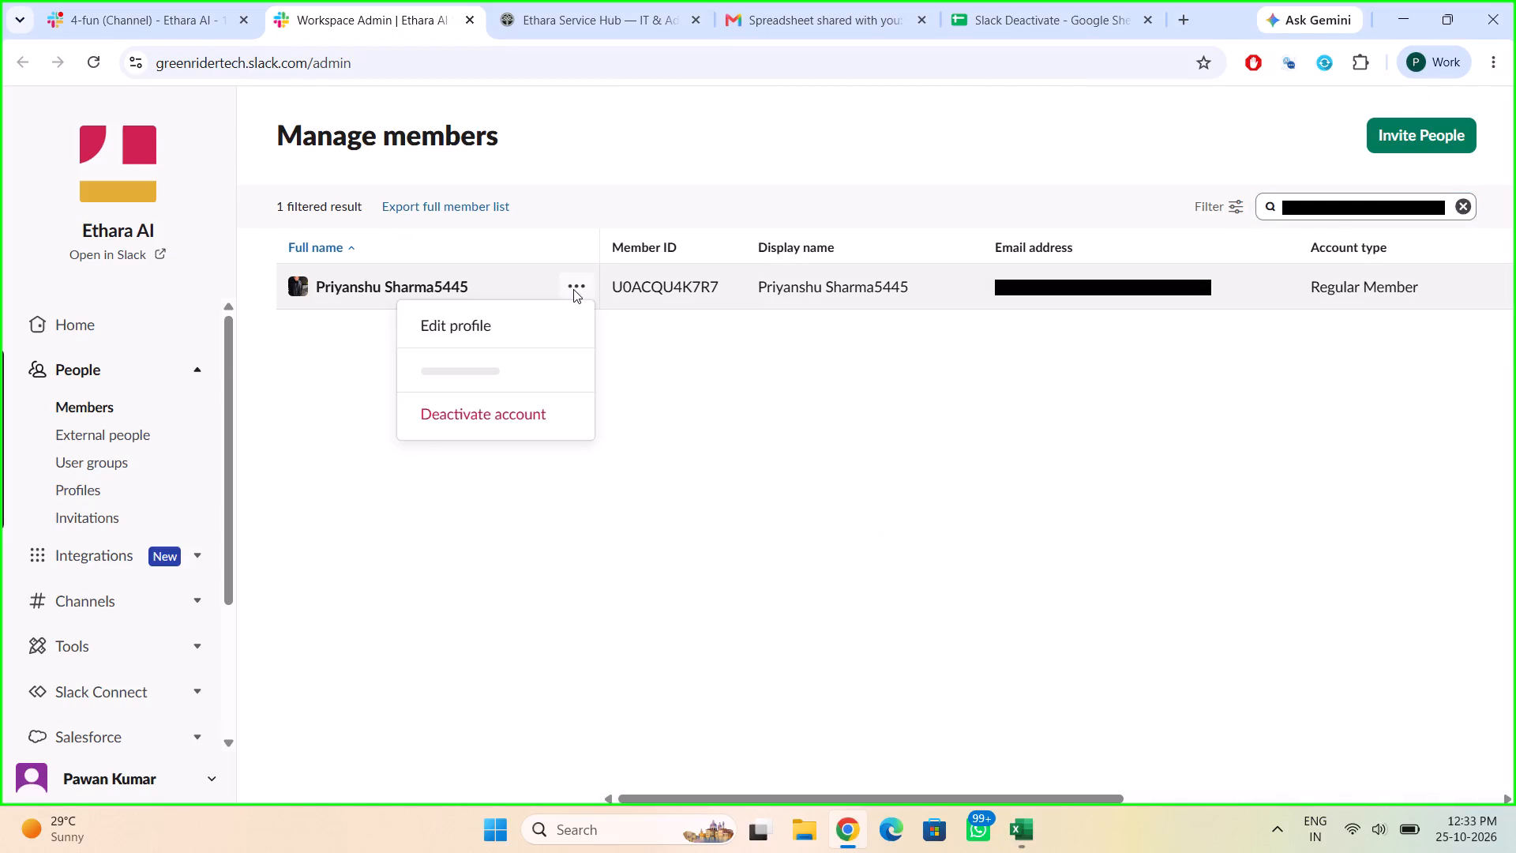
pyautogui.click(518, 409)
pyautogui.click(940, 531)
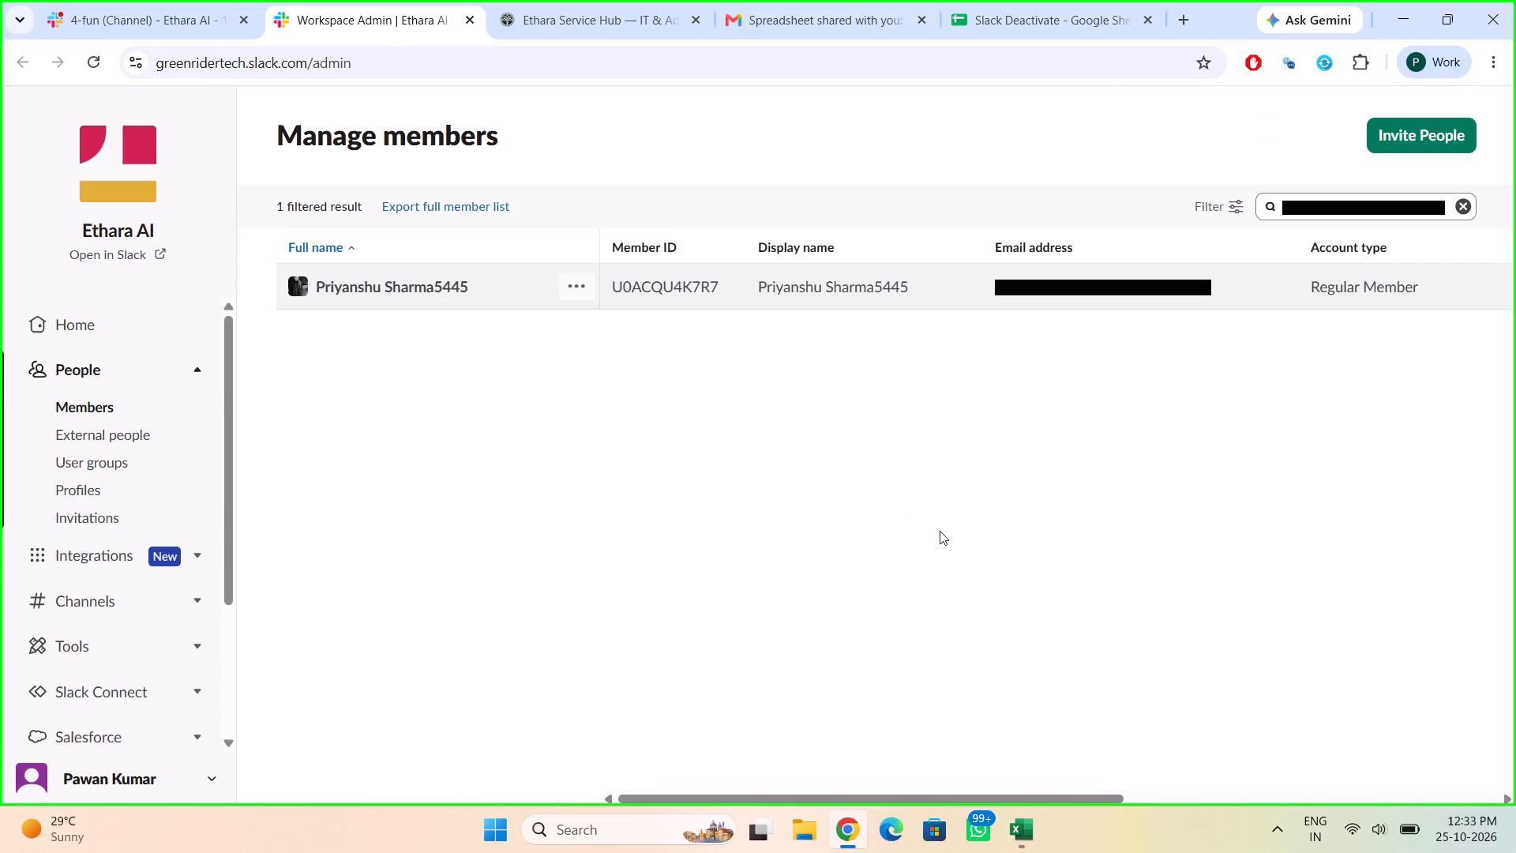
# Copy the twenty-first record's e-mail address from Excel cell C21, find that member in Slack and deactivate the account.
pyautogui.hotkey('alt', 'Tab')
pyautogui.click(514, 657)
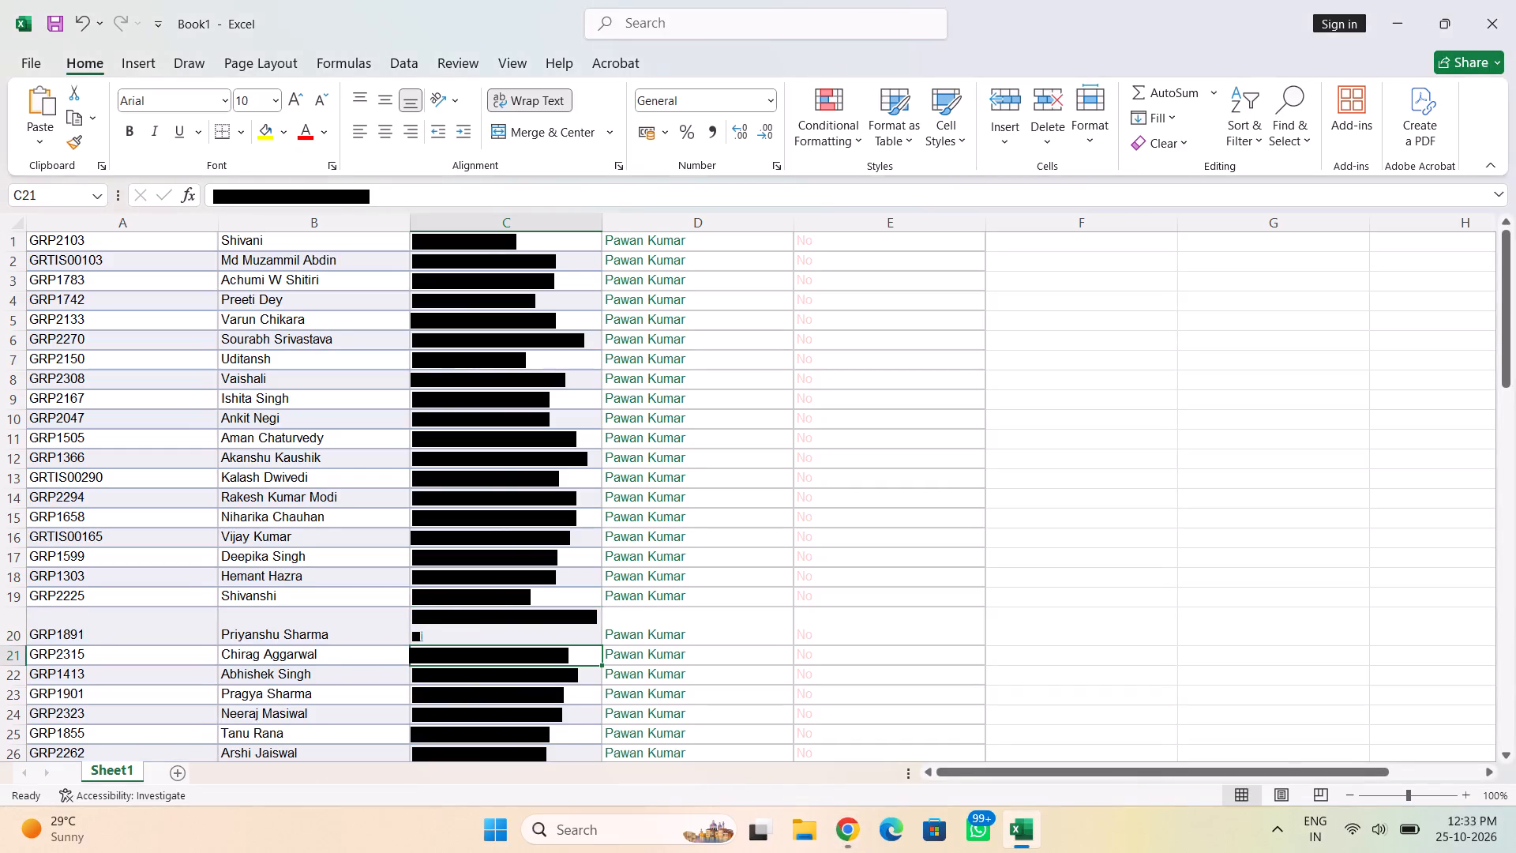
pyautogui.hotkey('ctrl', 'c')
pyautogui.hotkey('alt', 'Tab')
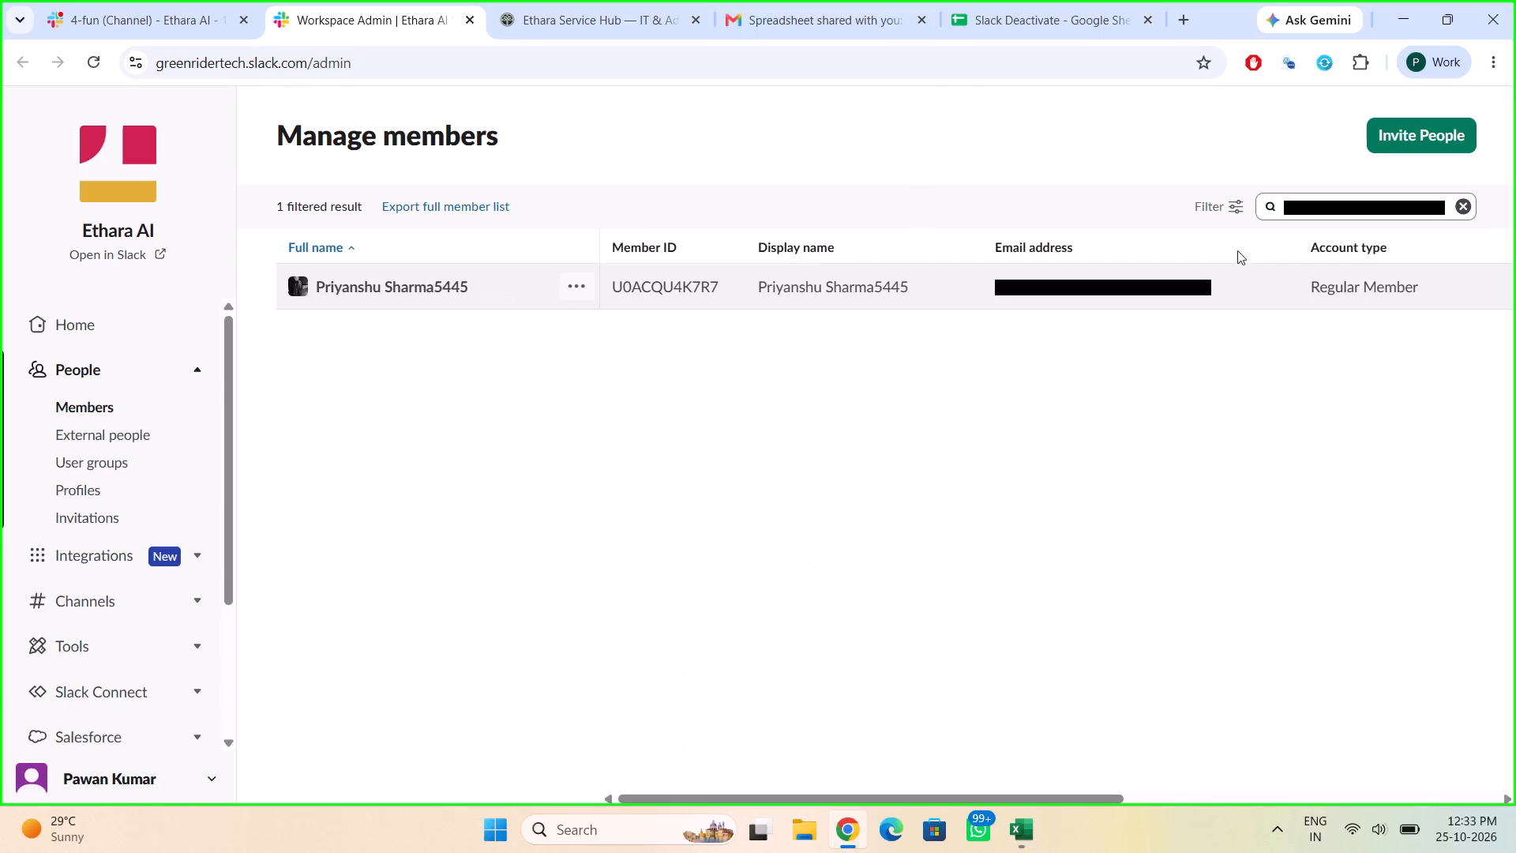
pyautogui.click(1417, 198)
pyautogui.hotkey('ctrl', 'a')
pyautogui.hotkey('ctrl', 'v')
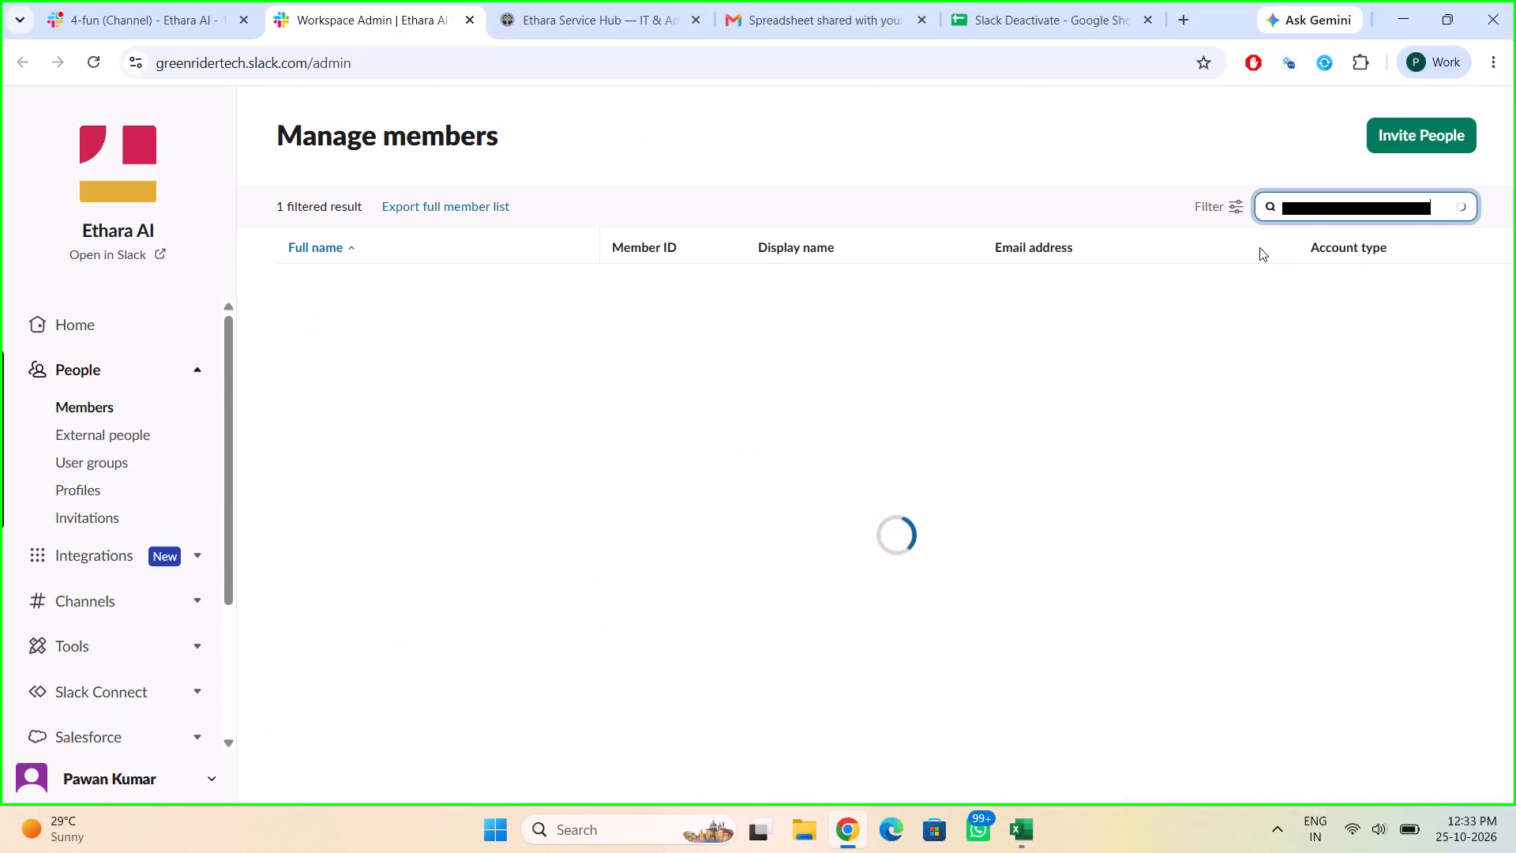
pyautogui.click(582, 290)
pyautogui.click(546, 414)
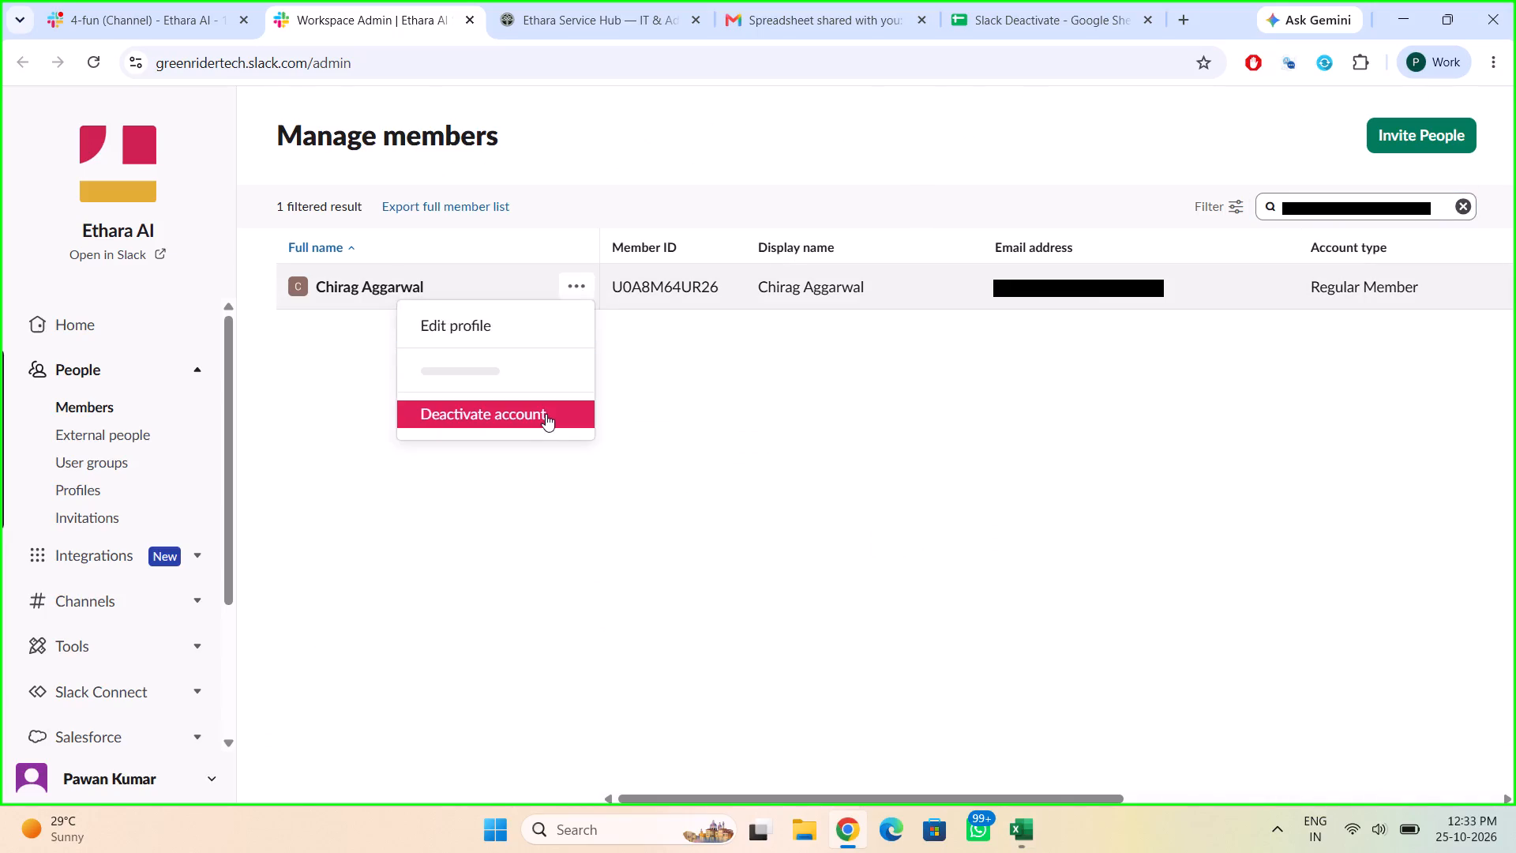
pyautogui.click(964, 533)
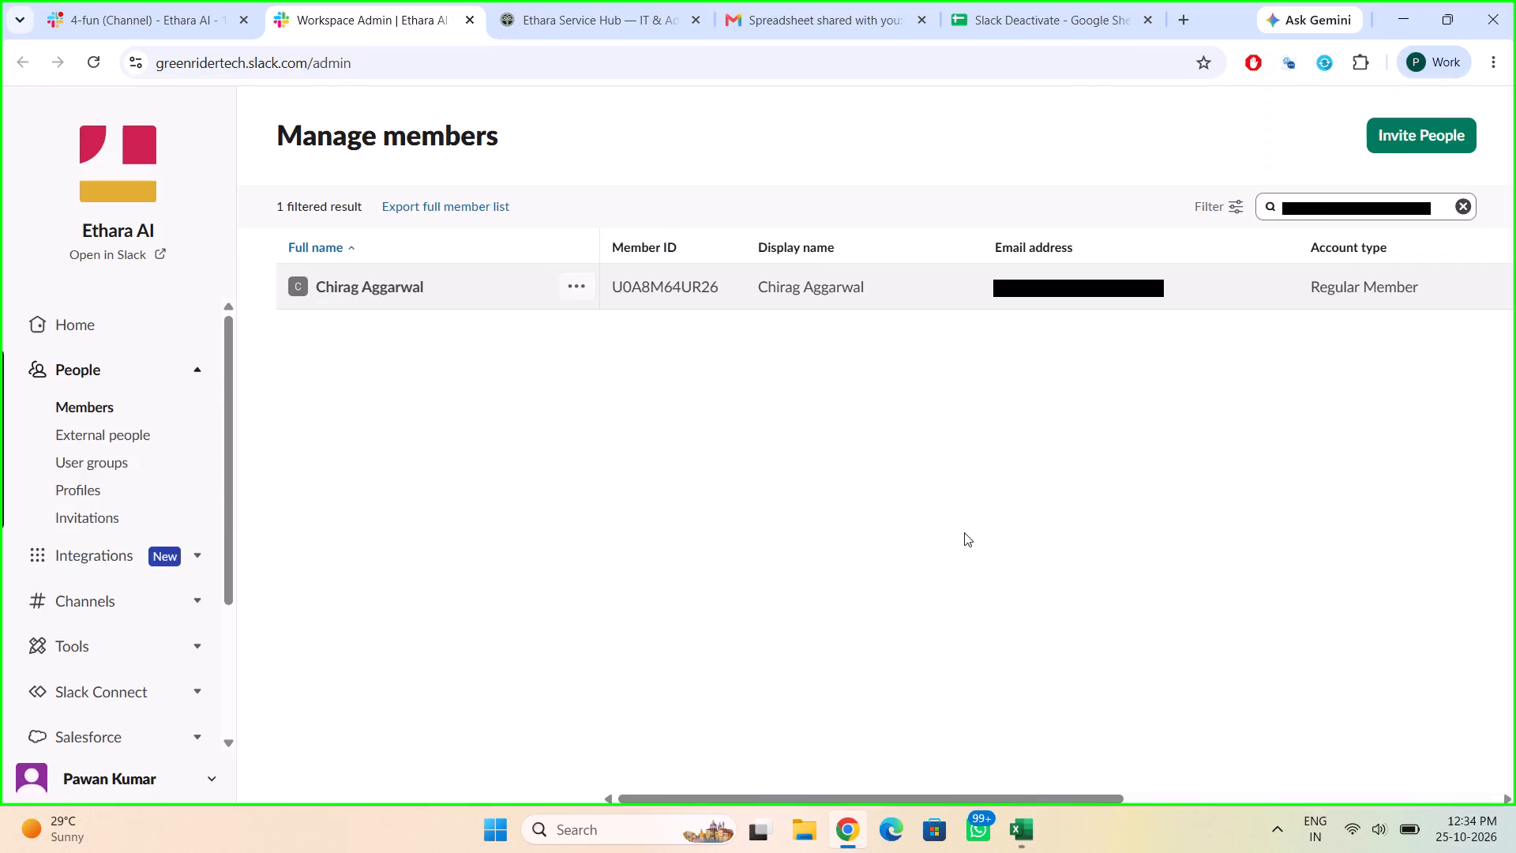
# Copy the twenty-second record's e-mail address from Excel cell C22, find that member in Slack and deactivate the account.
pyautogui.hotkey('alt', 'Tab')
pyautogui.click(531, 678)
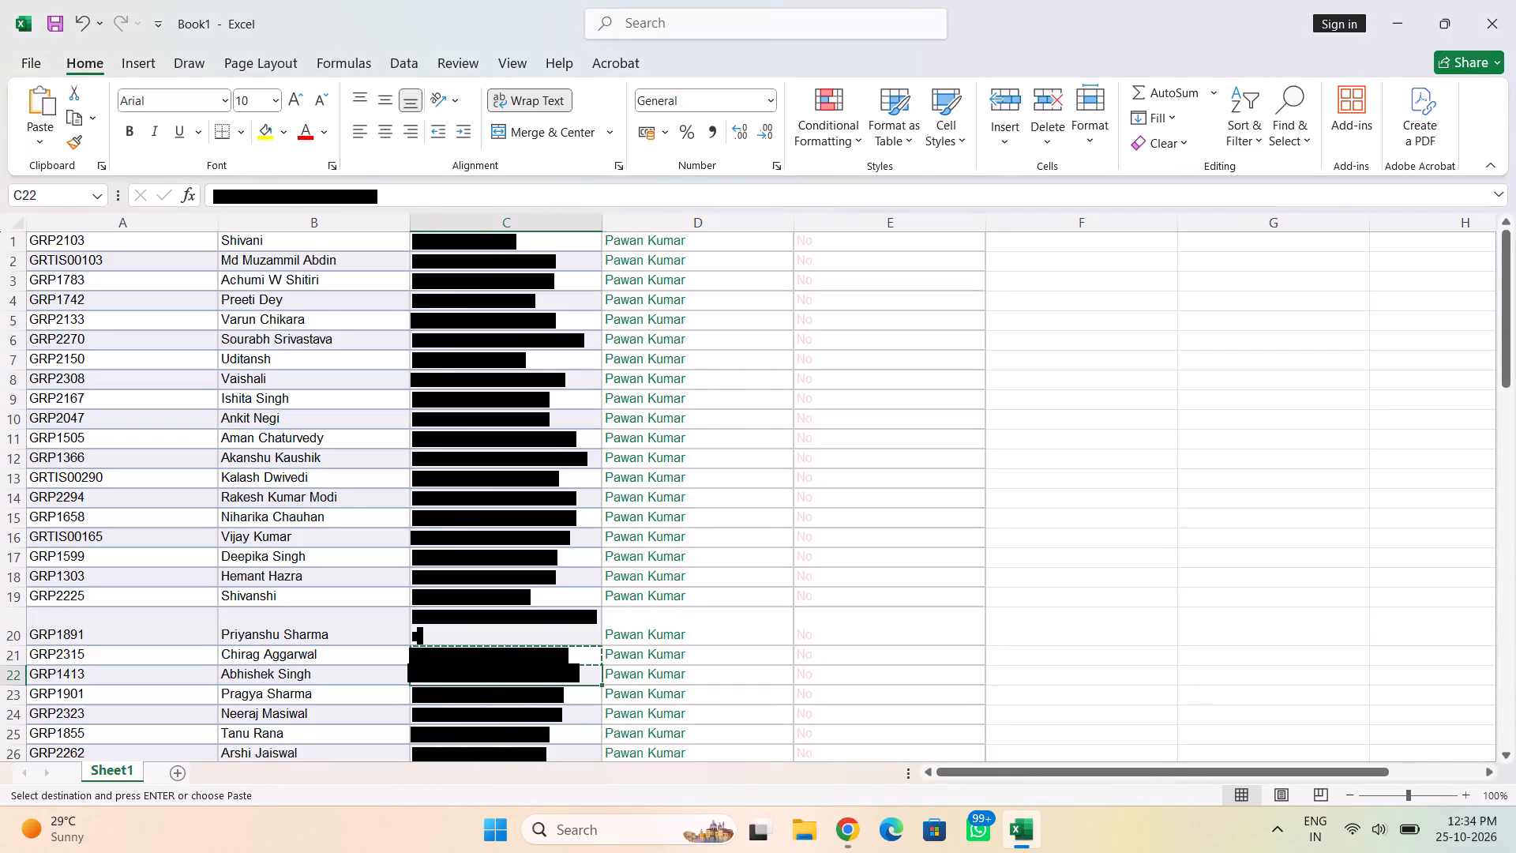
pyautogui.hotkey('ctrl', 'c')
pyautogui.hotkey('alt', 'Tab')
pyautogui.click(1349, 202)
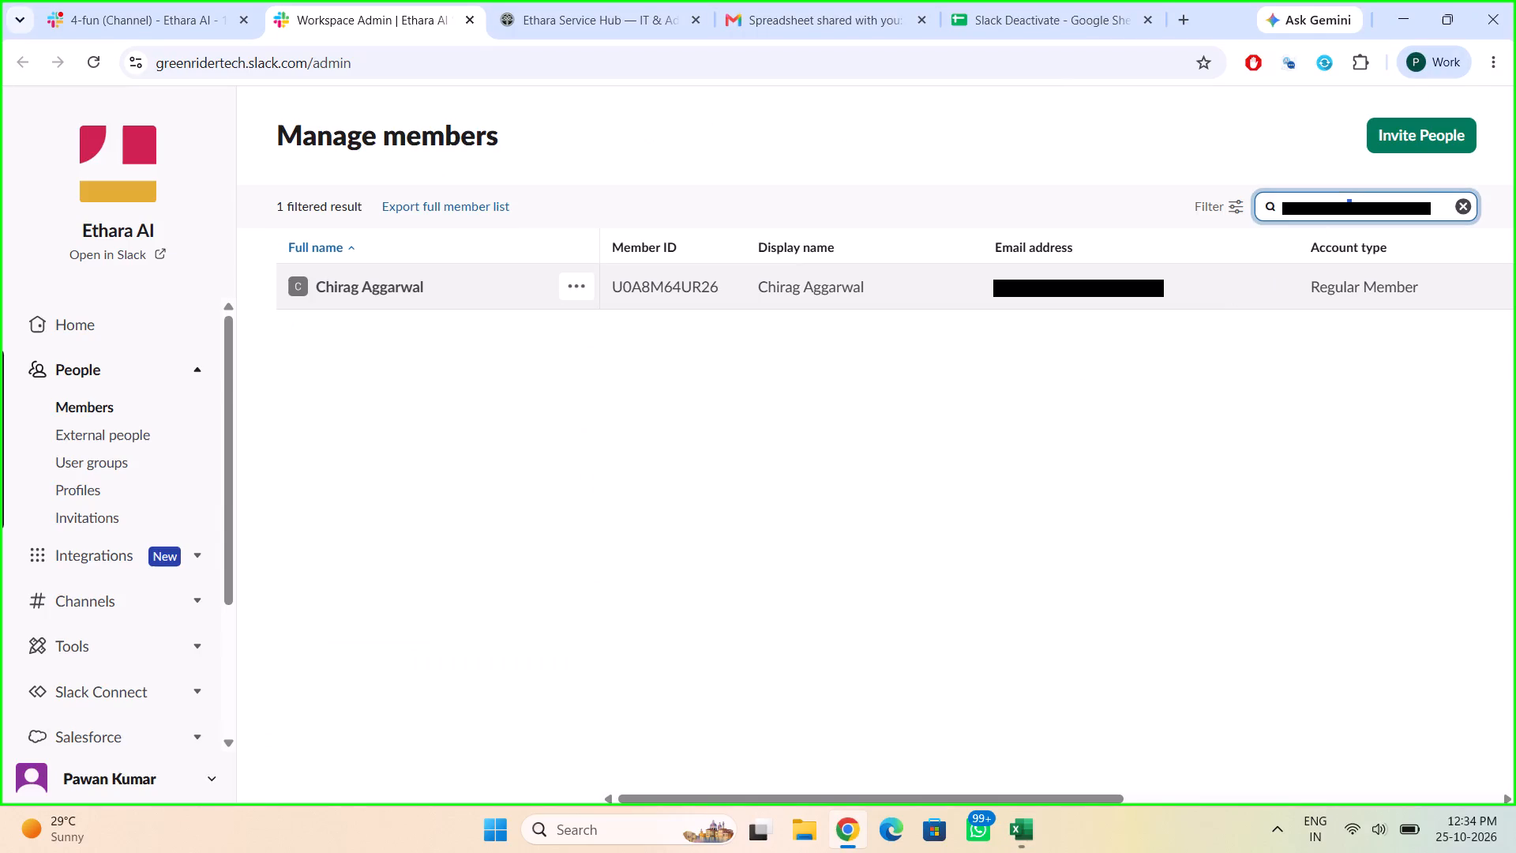
pyautogui.hotkey('ctrl', 'a')
pyautogui.hotkey('ctrl', 'v')
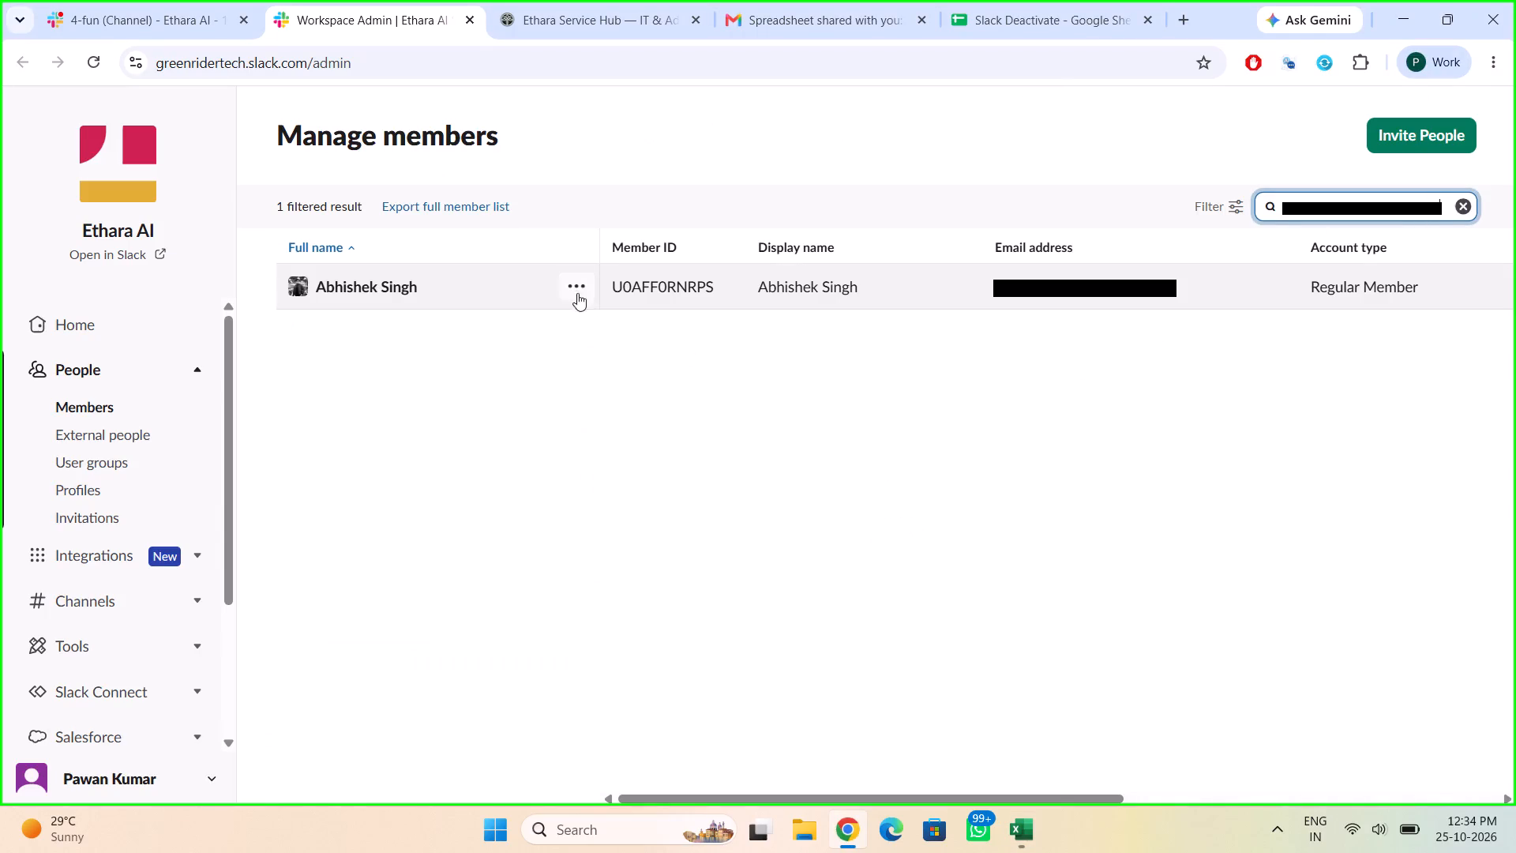
pyautogui.click(568, 284)
pyautogui.click(523, 419)
pyautogui.click(947, 525)
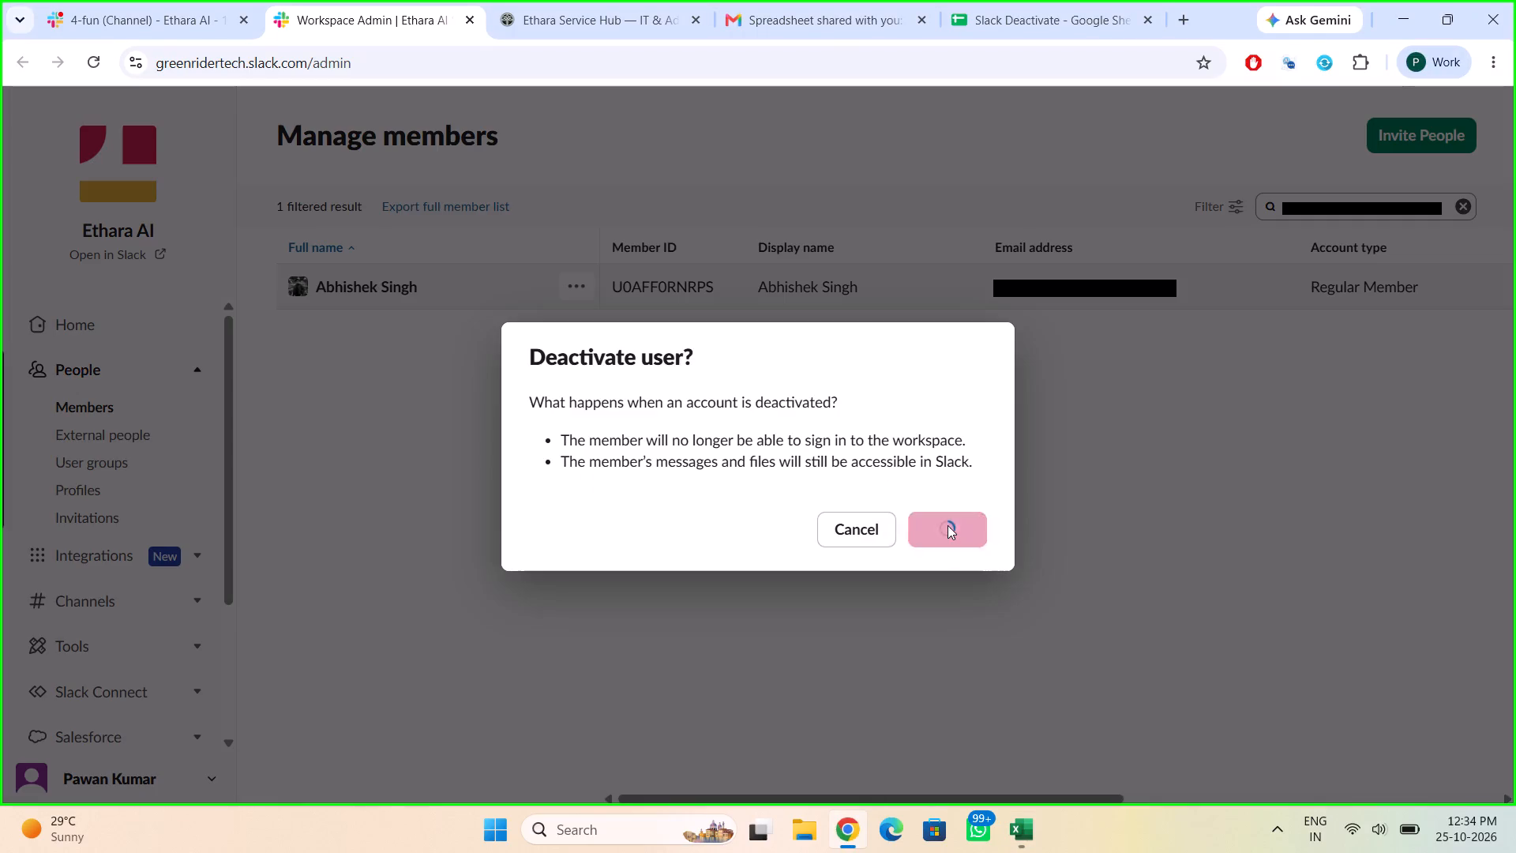
# Copy the twenty-third record's e-mail address from Excel cell C23, find that member in Slack and deactivate the account.
pyautogui.hotkey('alt', 'Tab')
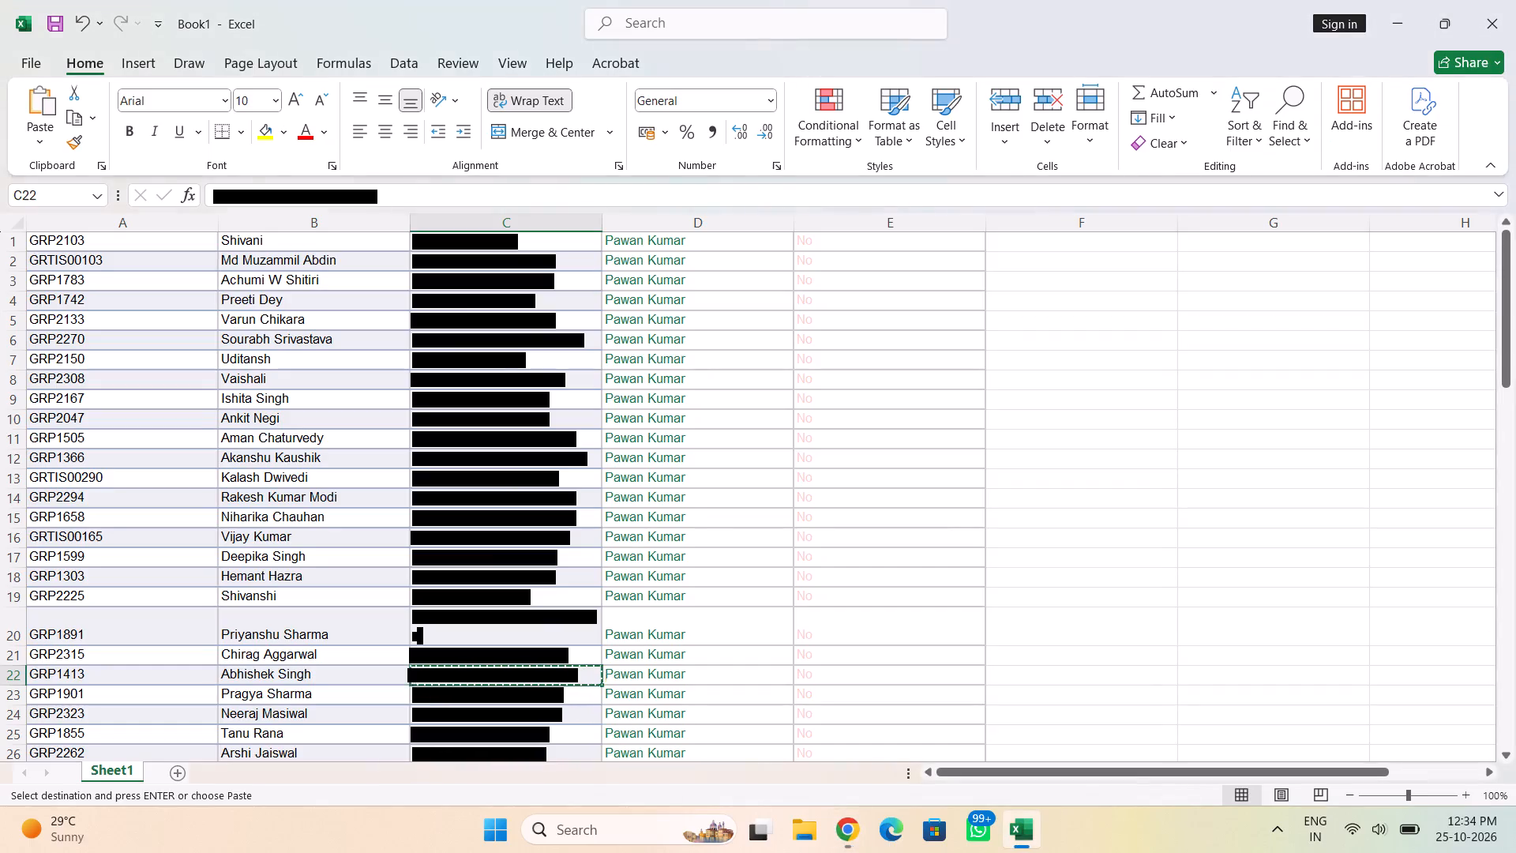
pyautogui.click(542, 697)
pyautogui.hotkey('ctrl', 'c')
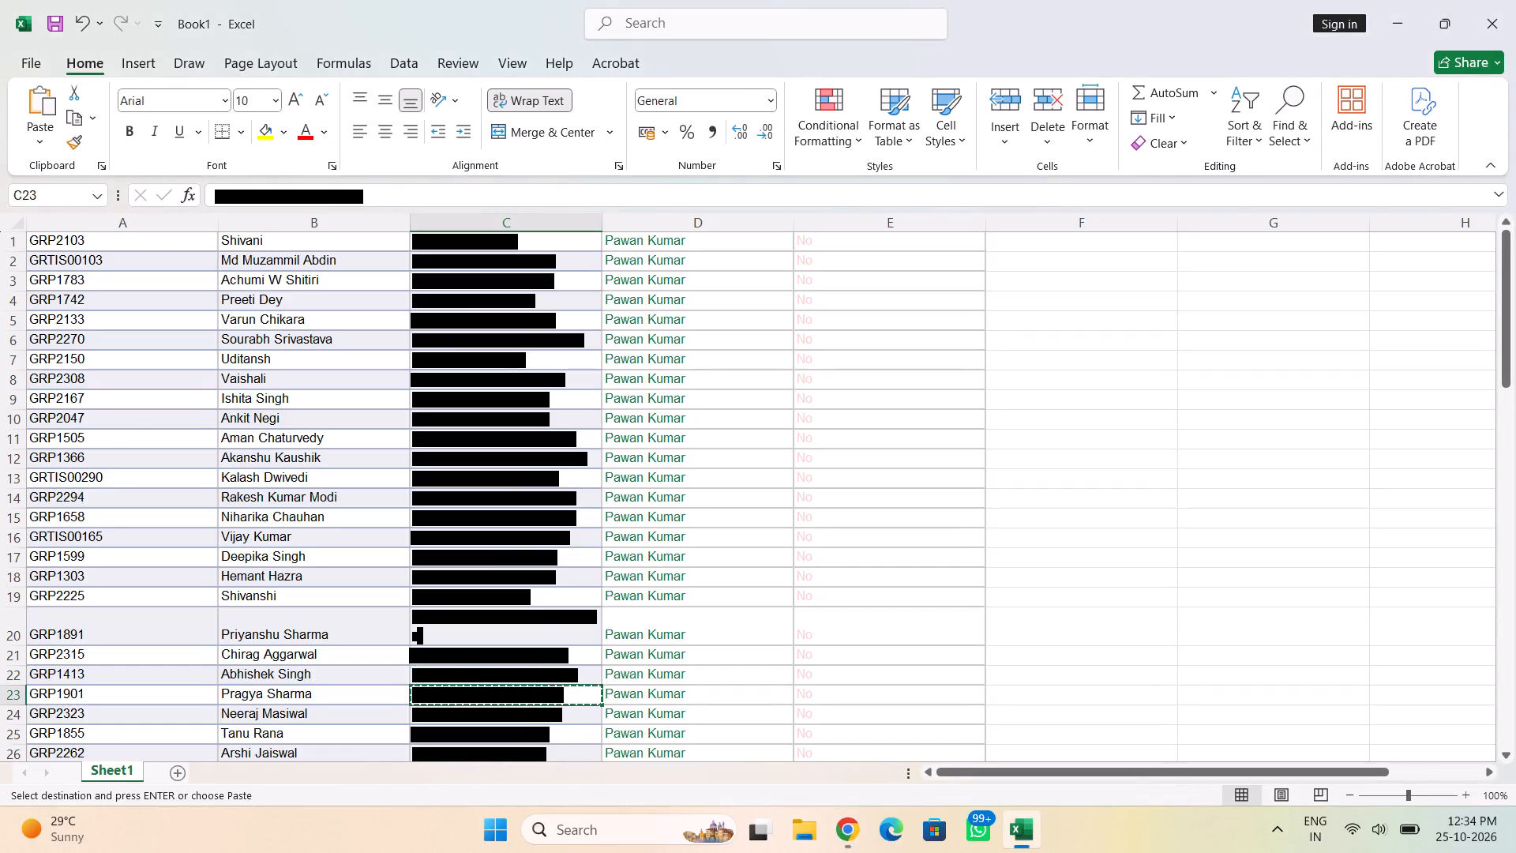
pyautogui.hotkey('alt', 'Tab')
pyautogui.click(1325, 211)
pyautogui.hotkey('ctrl', 'a')
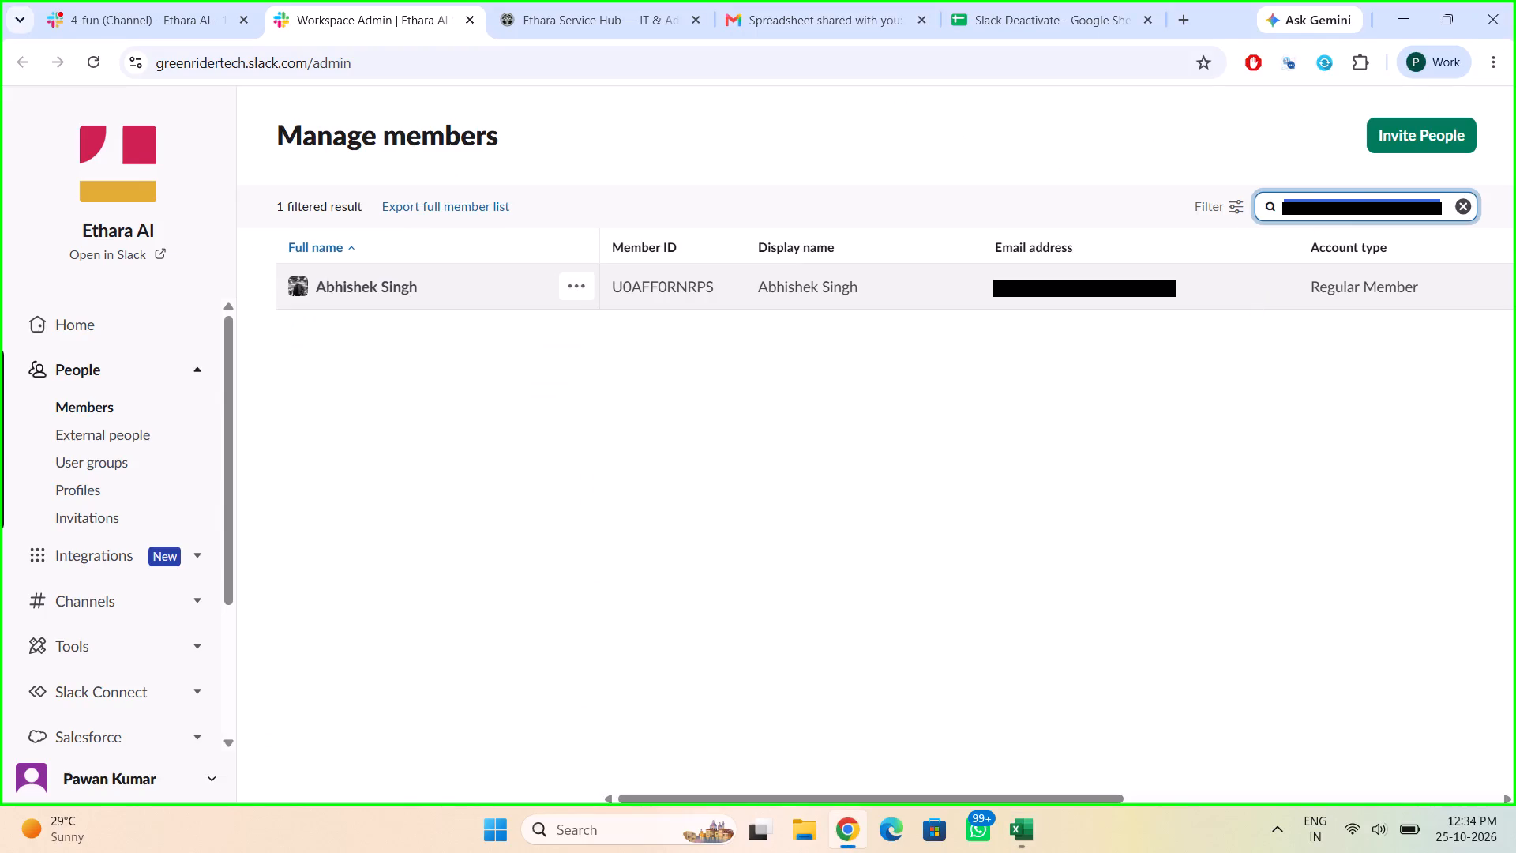
pyautogui.hotkey('ctrl', 'v')
pyautogui.click(585, 287)
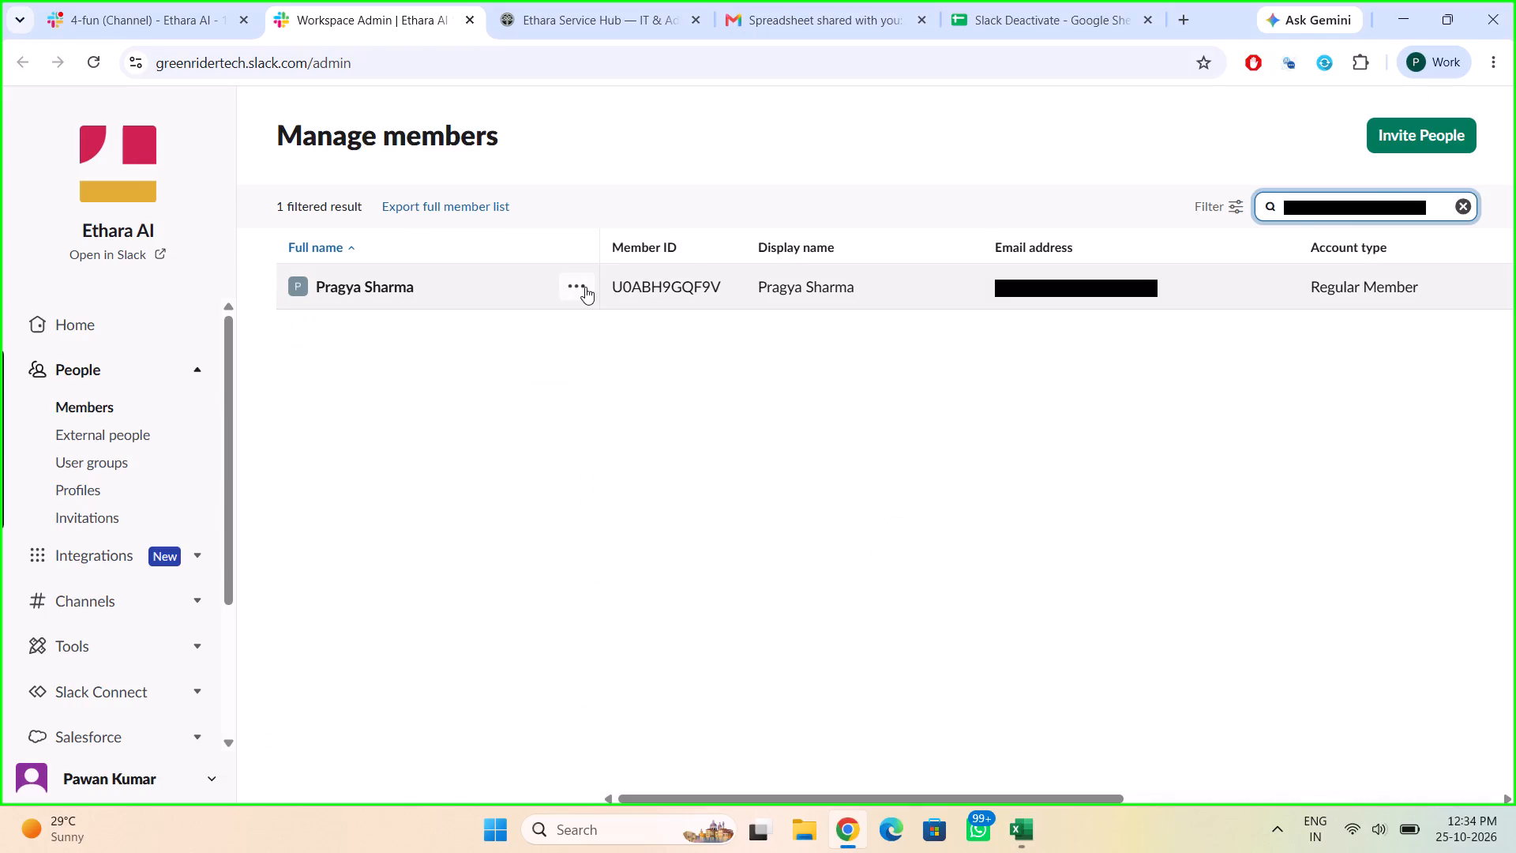
pyautogui.click(527, 423)
pyautogui.click(943, 528)
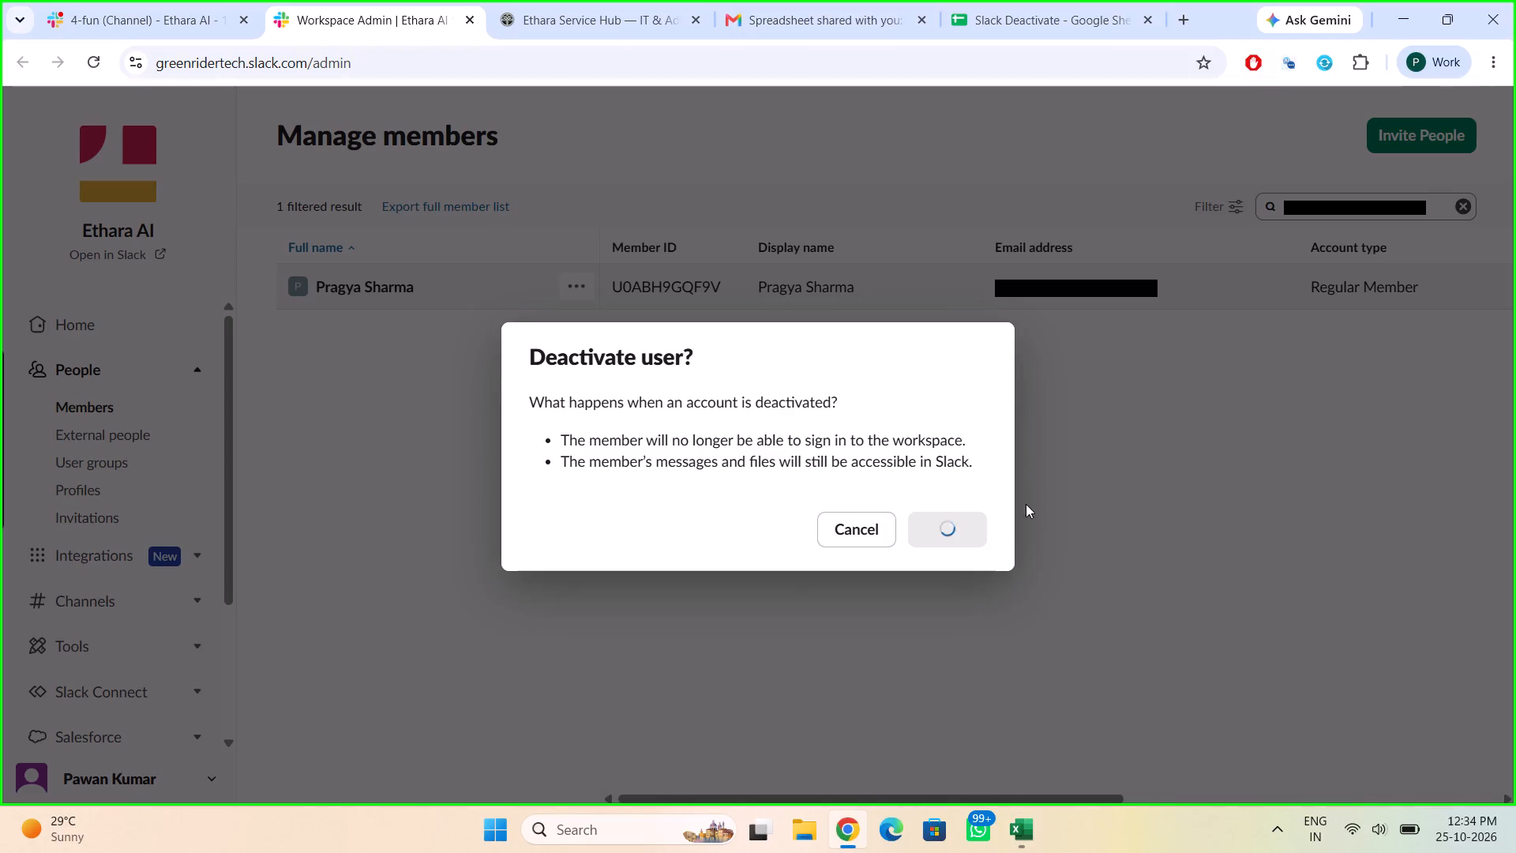
# Copy the twenty-fourth record's e-mail address from Excel cell C24, find that member in Slack and deactivate the account.
pyautogui.hotkey('alt', 'Tab')
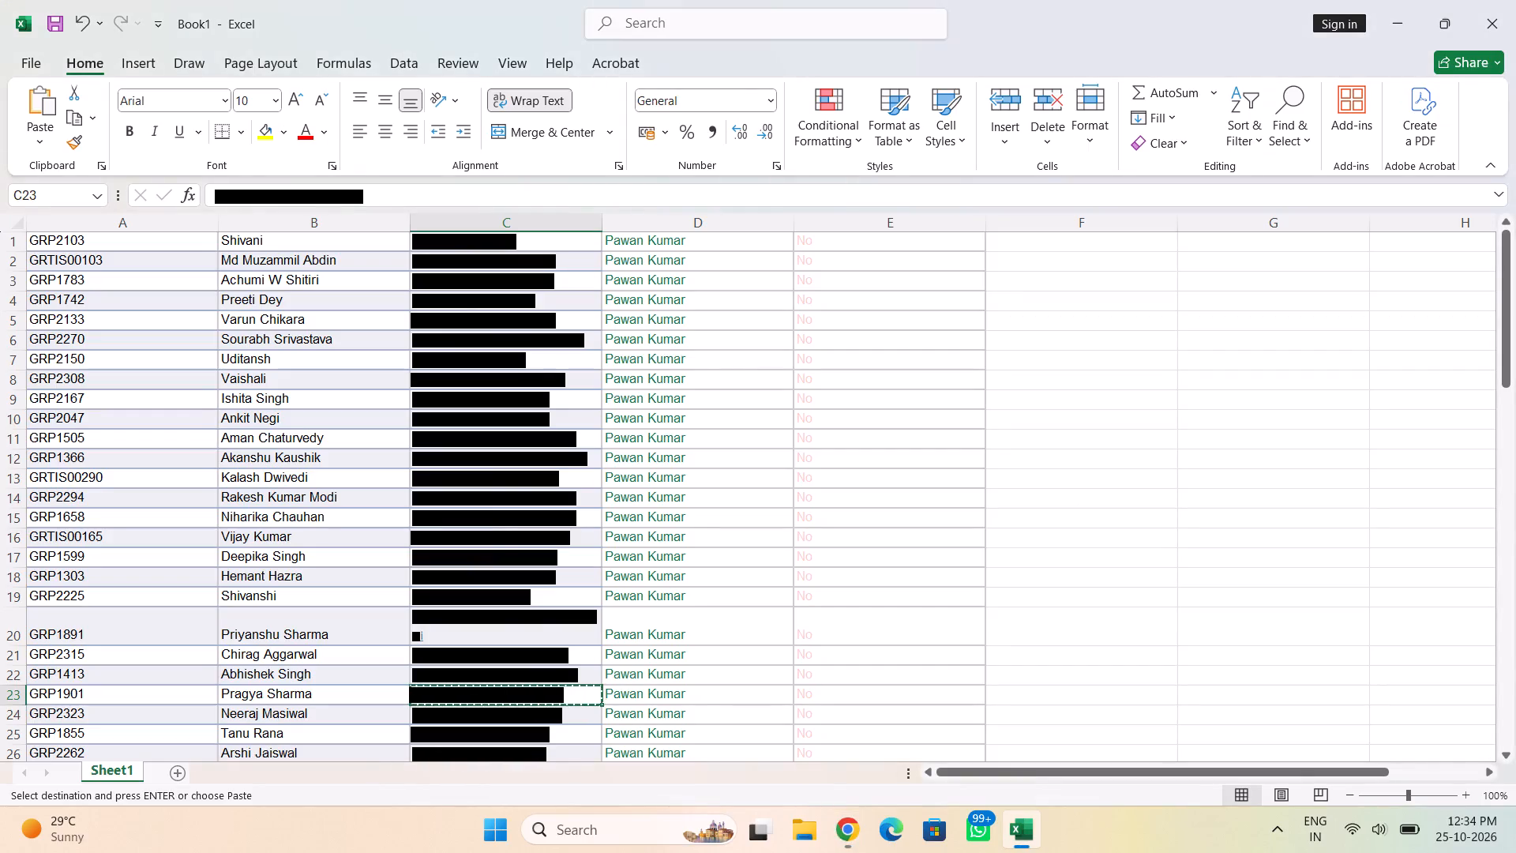
pyautogui.click(507, 722)
pyautogui.hotkey('ctrl', 'c')
pyautogui.hotkey('alt', 'Tab')
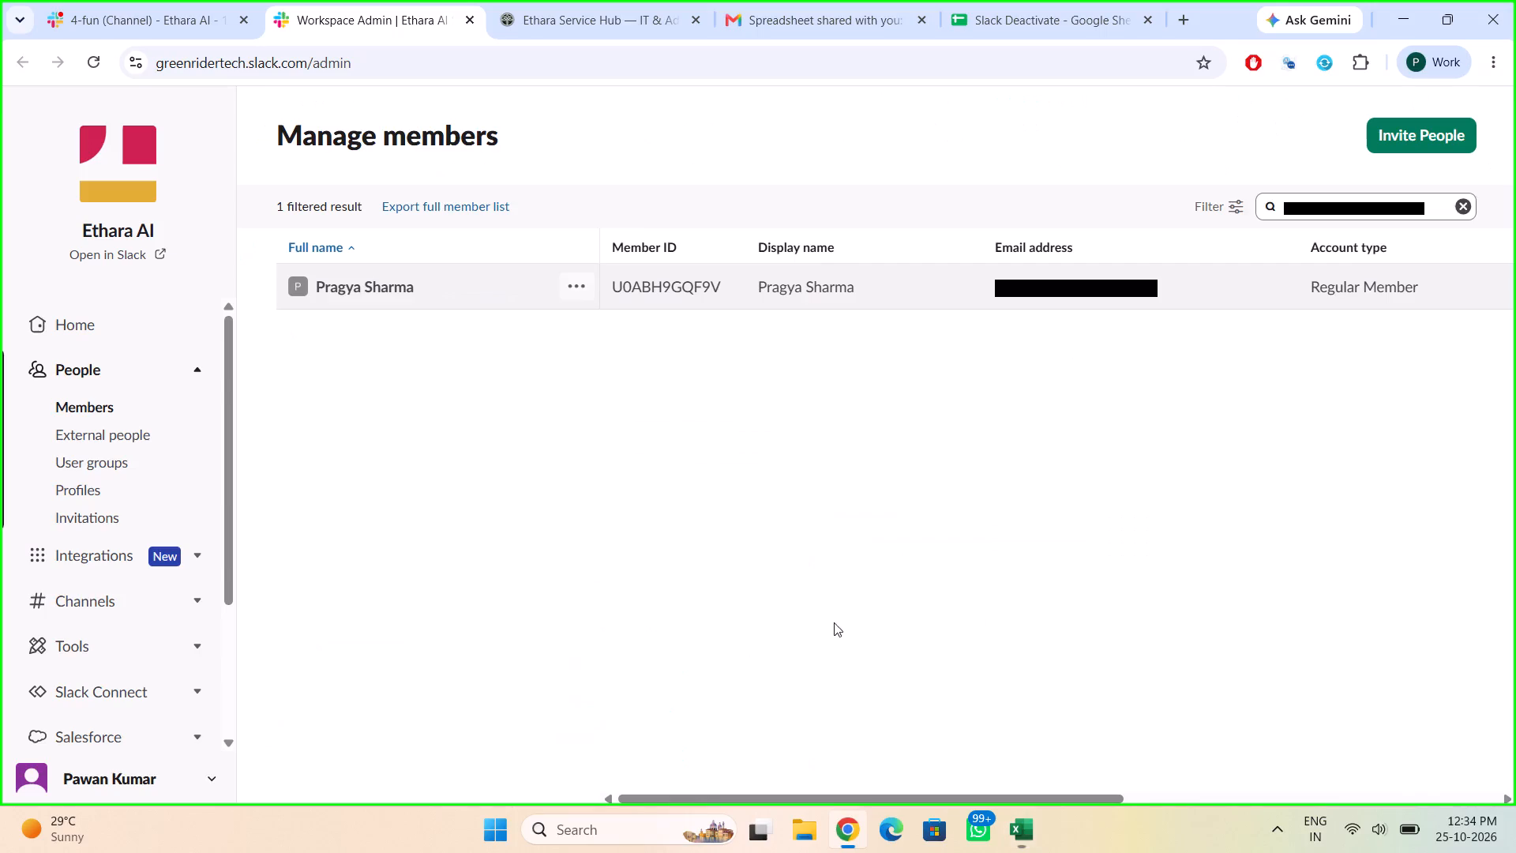
pyautogui.click(1377, 201)
pyautogui.hotkey('ctrl', 'a')
pyautogui.hotkey('ctrl', 'v')
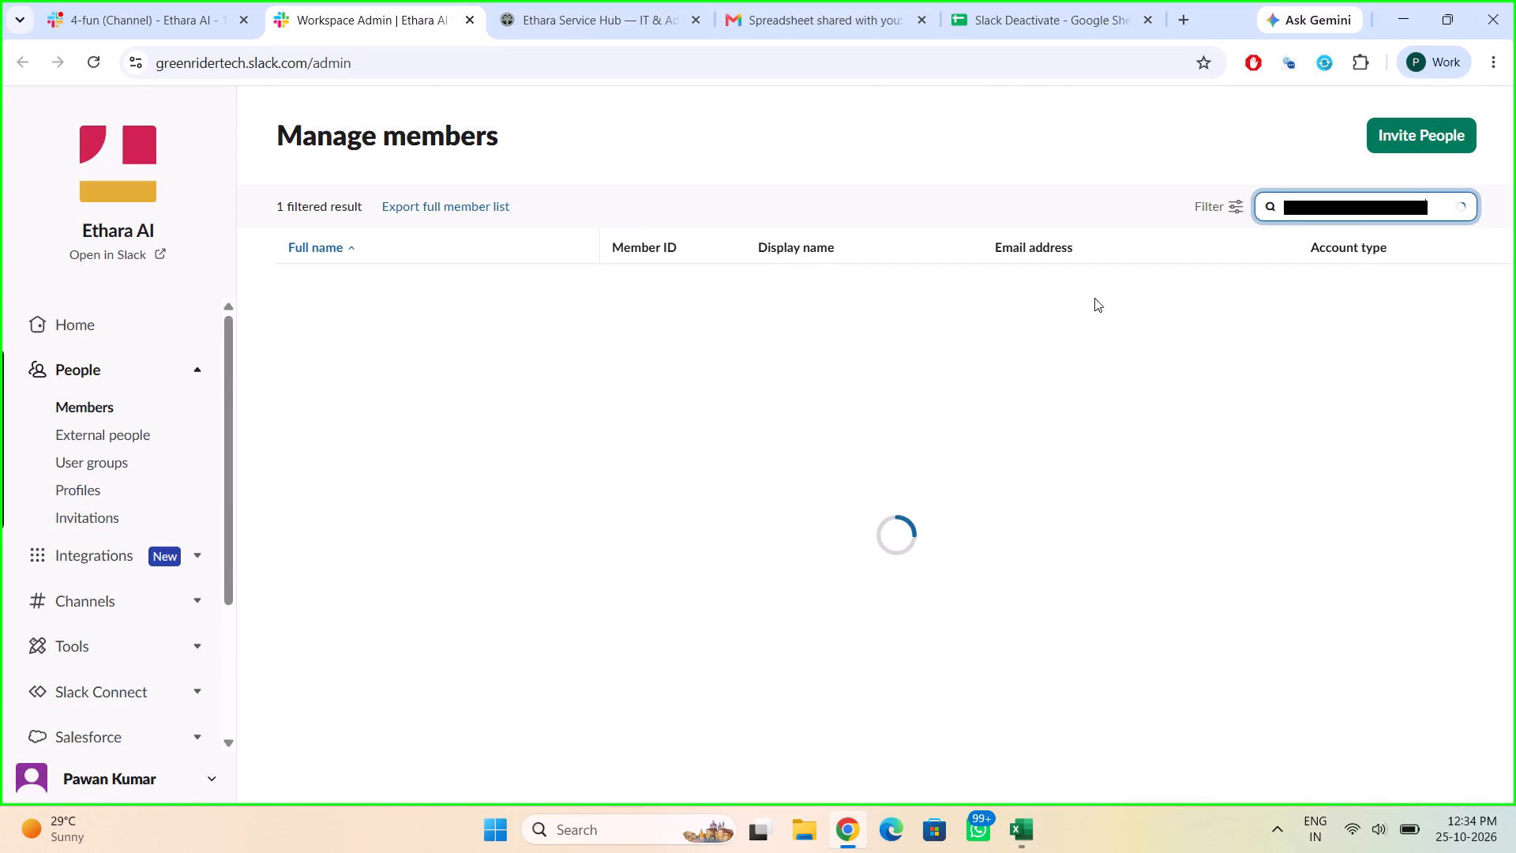
pyautogui.click(578, 287)
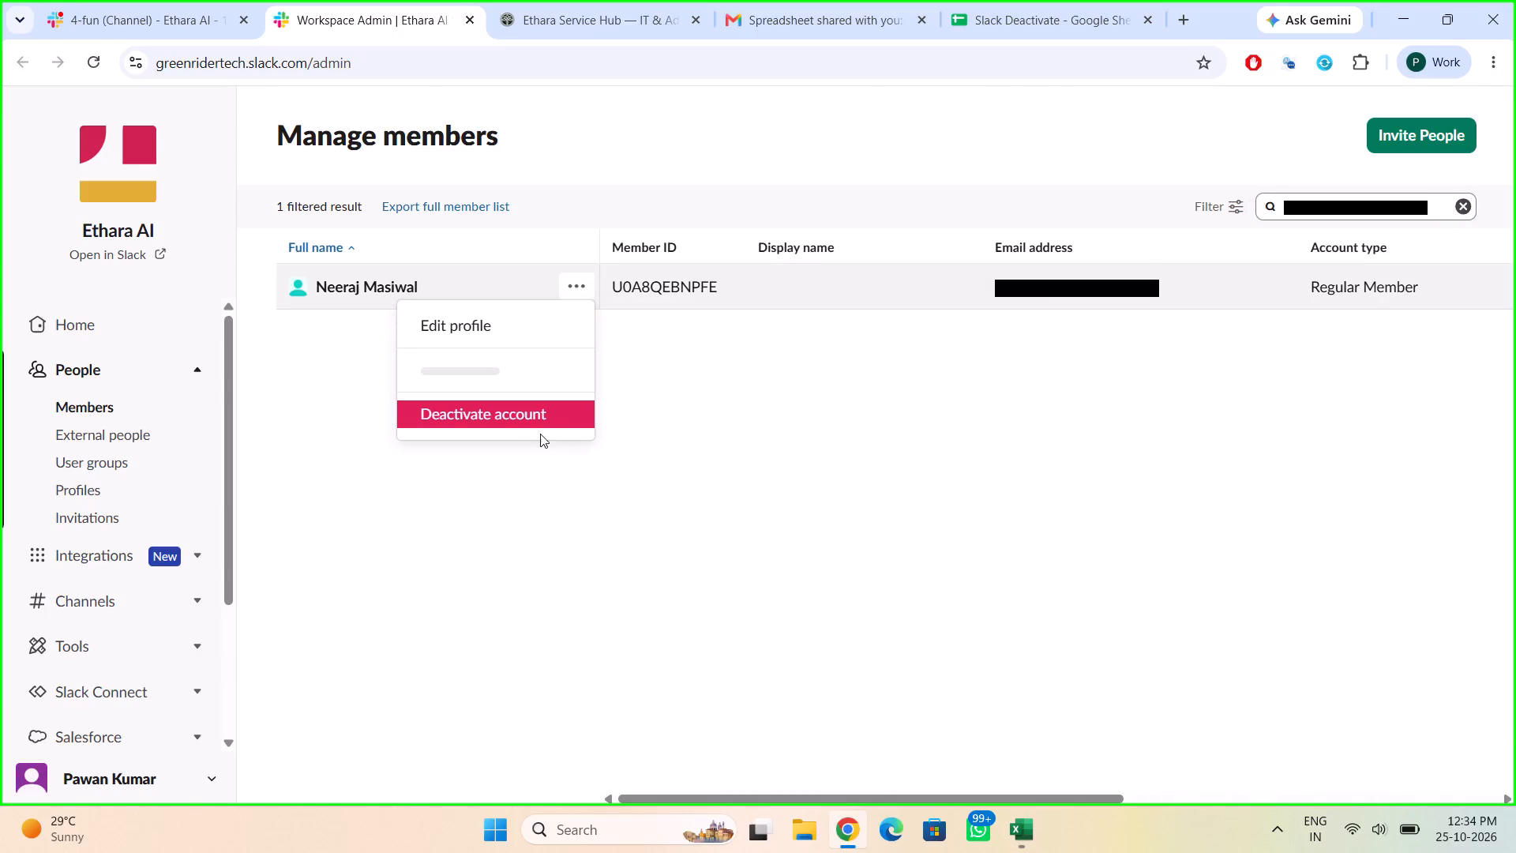
pyautogui.click(540, 433)
pyautogui.click(540, 424)
pyautogui.click(923, 536)
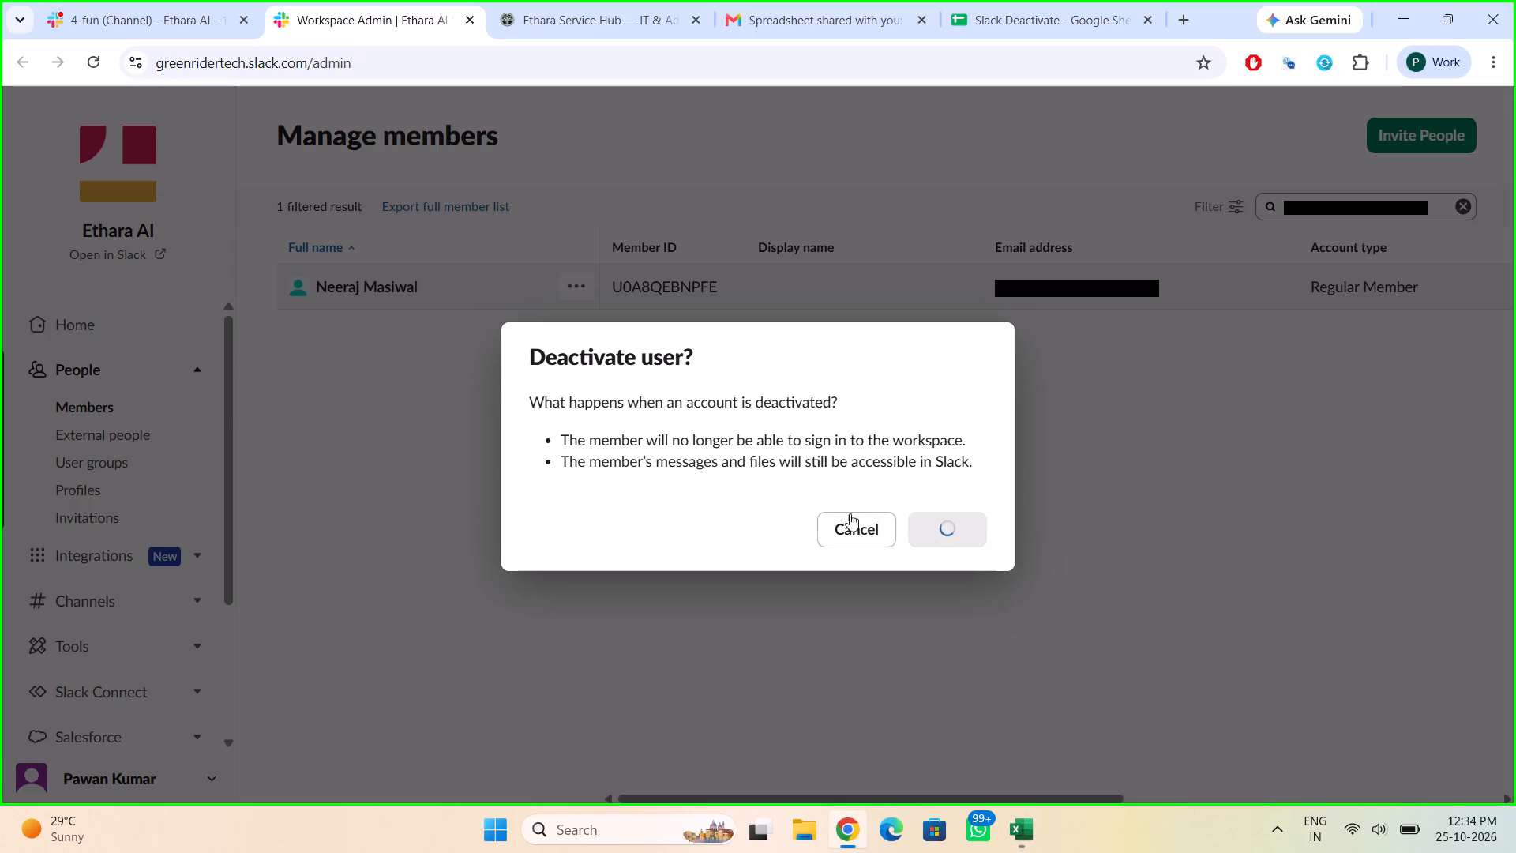
# Copy the twenty-fifth record's e-mail address from Excel cell C25, find that member in Slack and deactivate the account.
pyautogui.hotkey('alt', 'Tab')
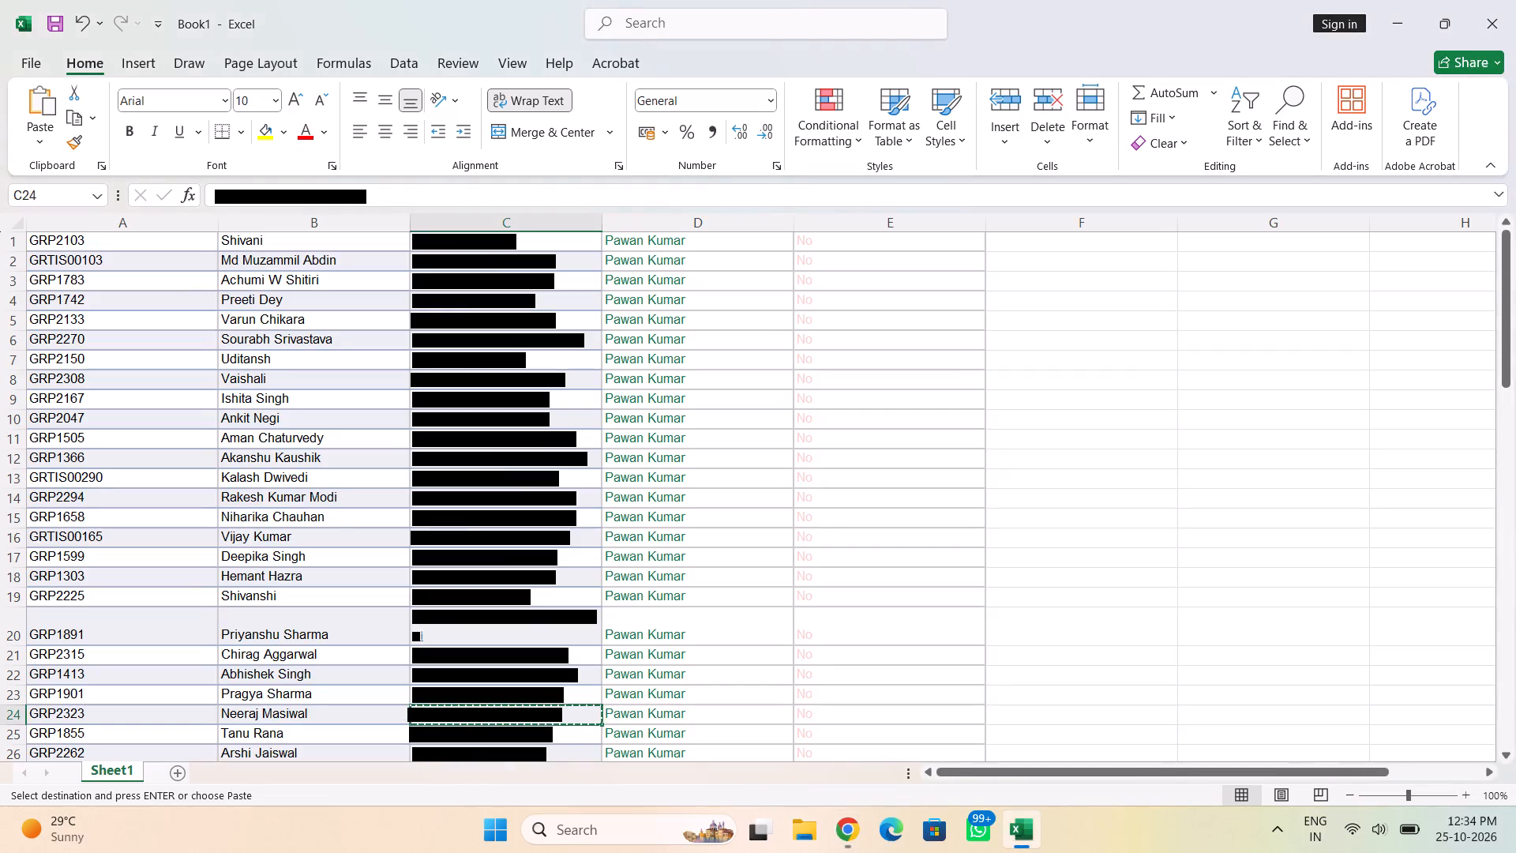
pyautogui.click(459, 733)
pyautogui.hotkey('ctrl', 'c')
pyautogui.hotkey('alt', 'Tab')
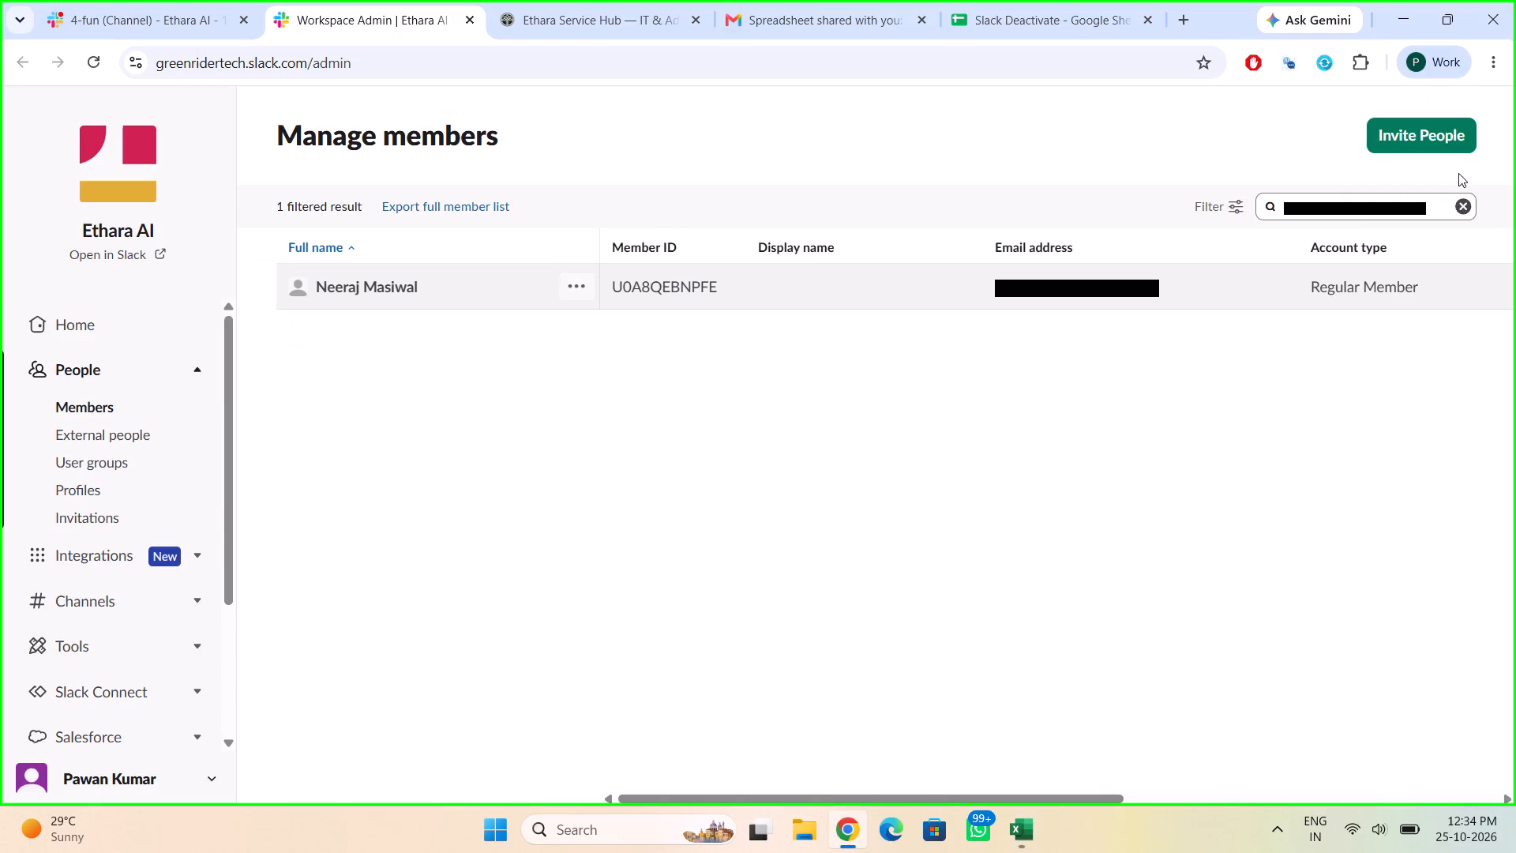
pyautogui.click(1404, 213)
pyautogui.hotkey('ctrl', 'a')
pyautogui.hotkey('ctrl', 'v')
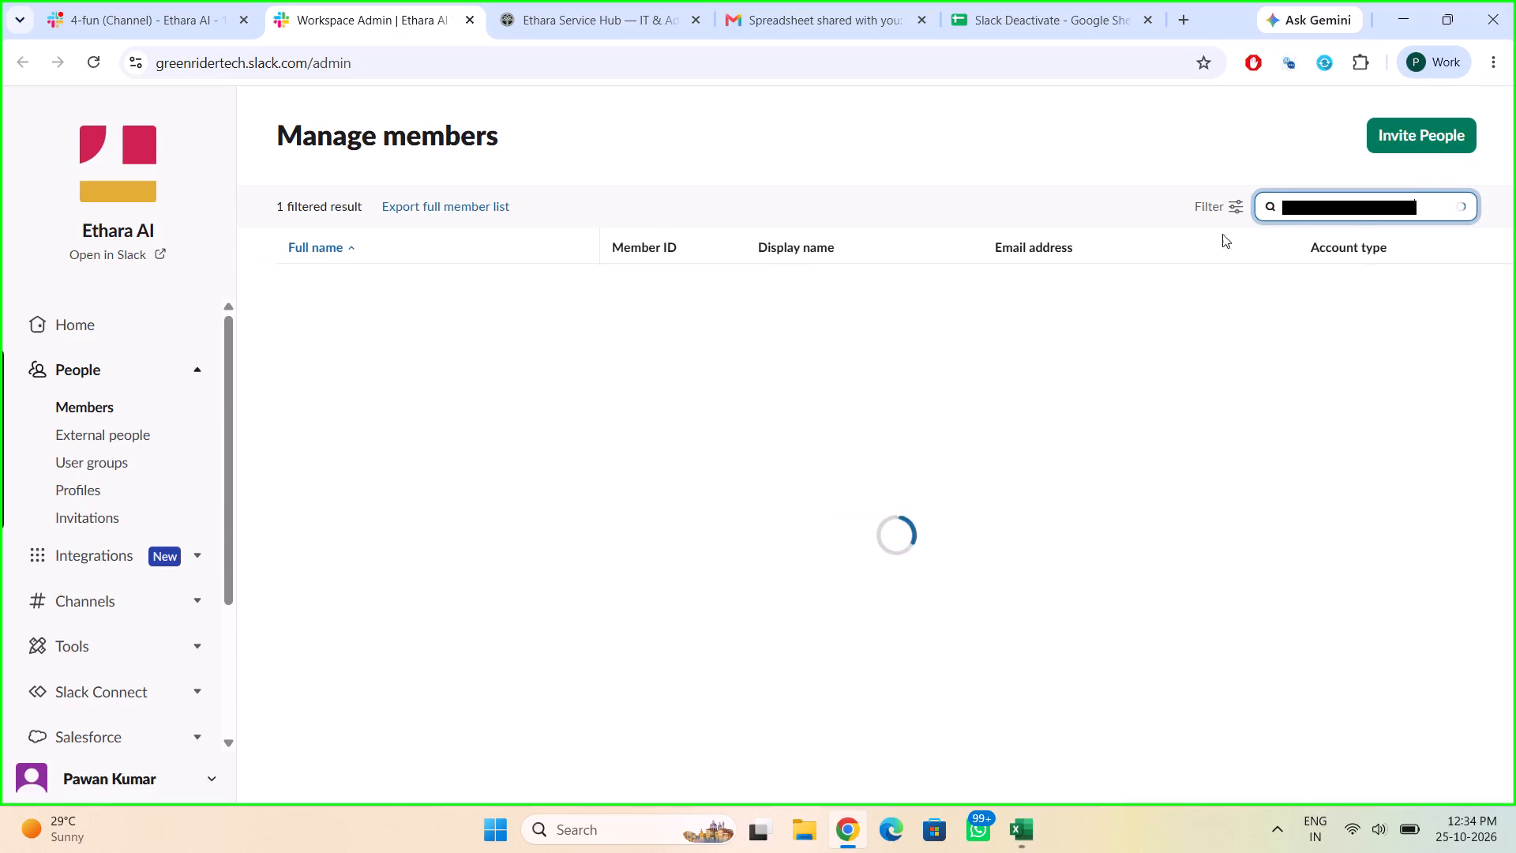
pyautogui.click(566, 286)
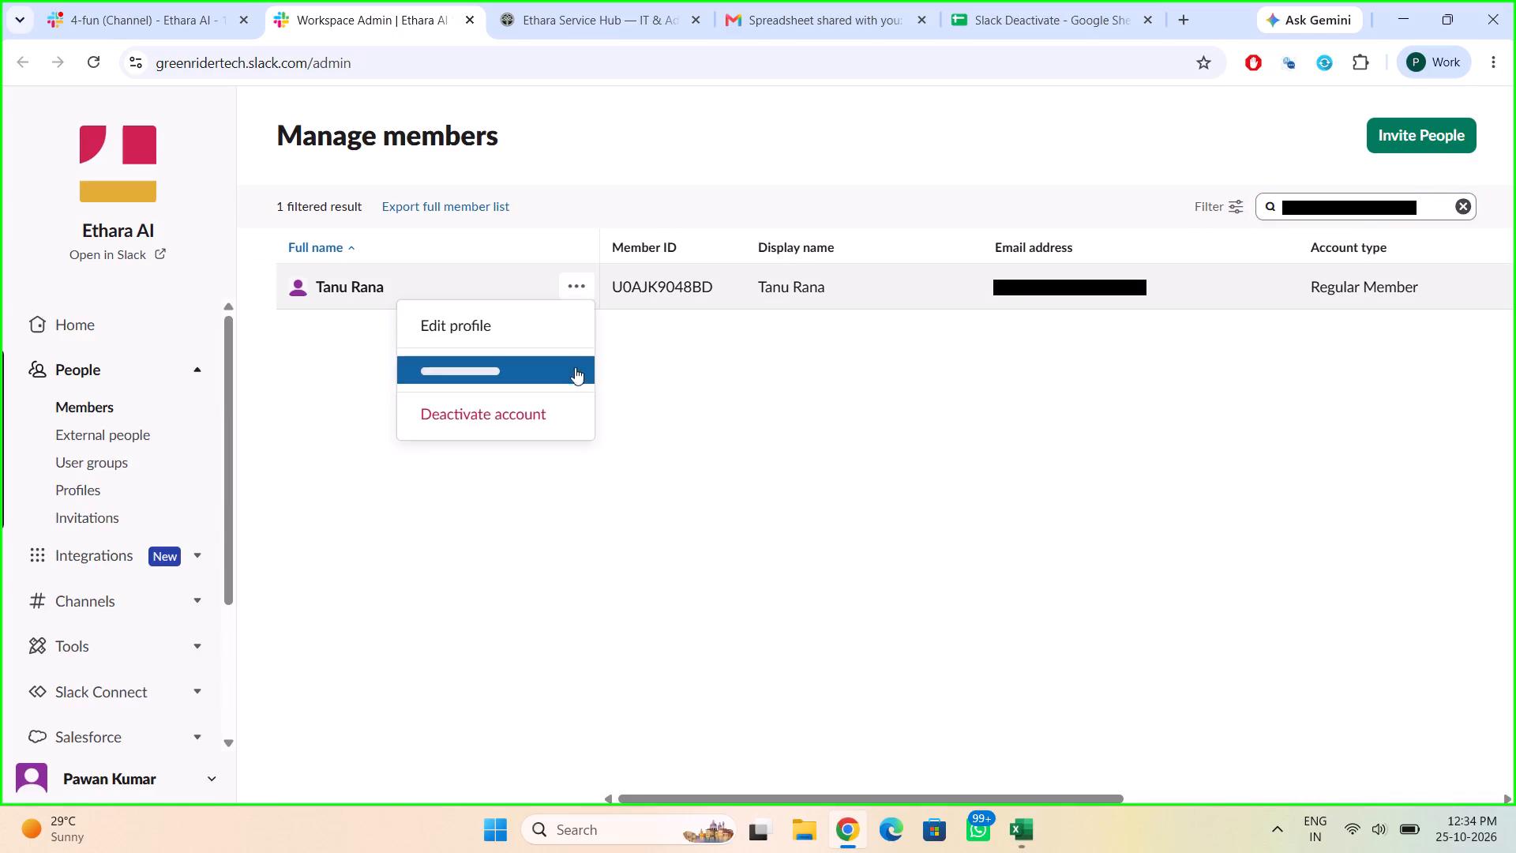
pyautogui.click(556, 414)
pyautogui.click(970, 539)
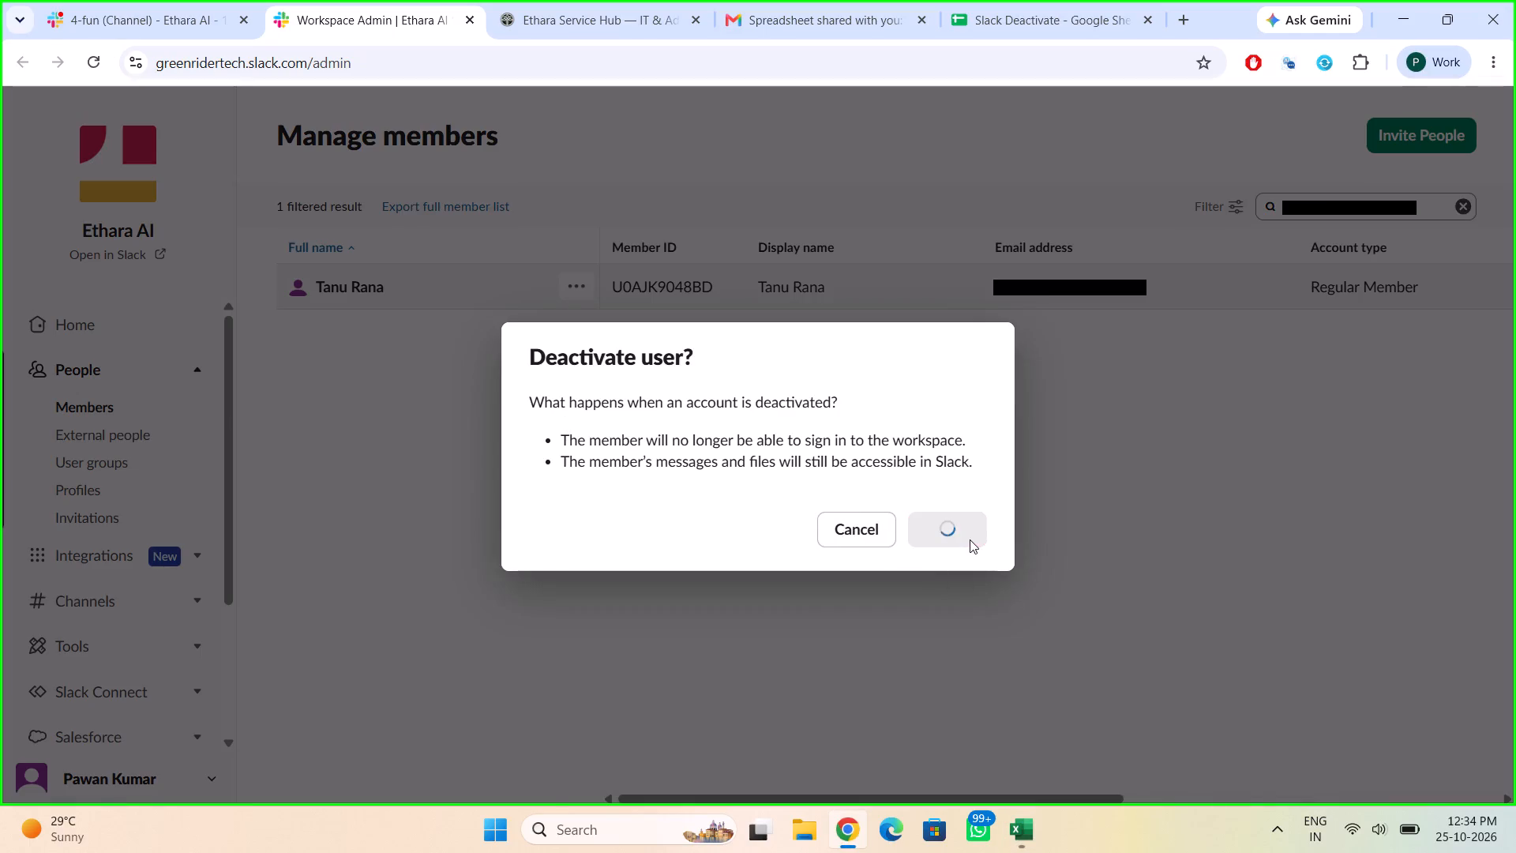
# Copy the twenty-sixth record's e-mail address from Excel cell C26, find that member in Slack and deactivate the account.
pyautogui.hotkey('alt', 'Tab')
pyautogui.click(517, 754)
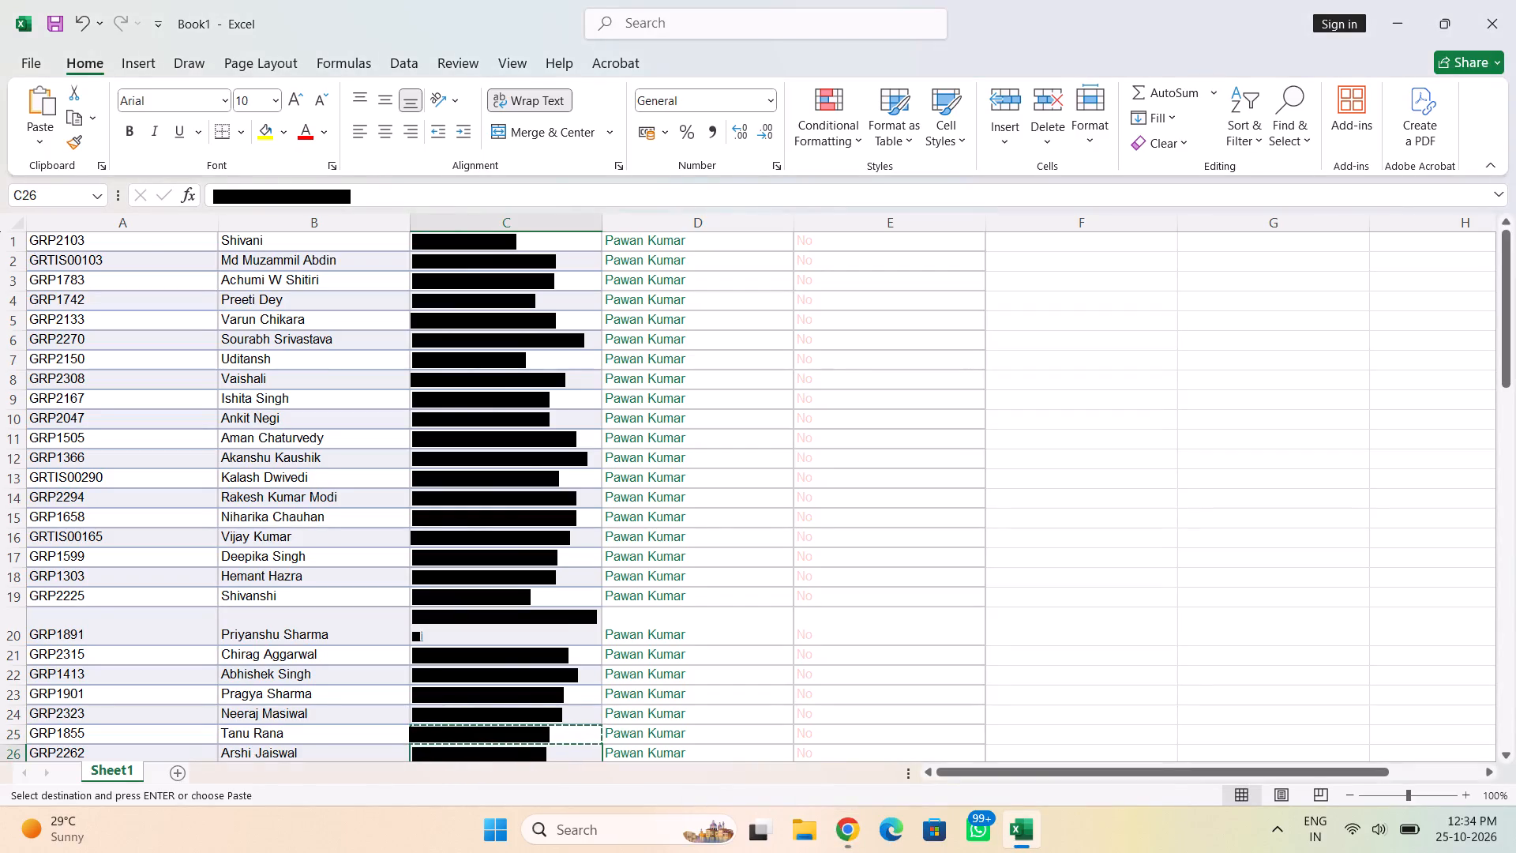
pyautogui.hotkey('ctrl', 'c')
pyautogui.hotkey('alt', 'Tab')
pyautogui.click(1384, 196)
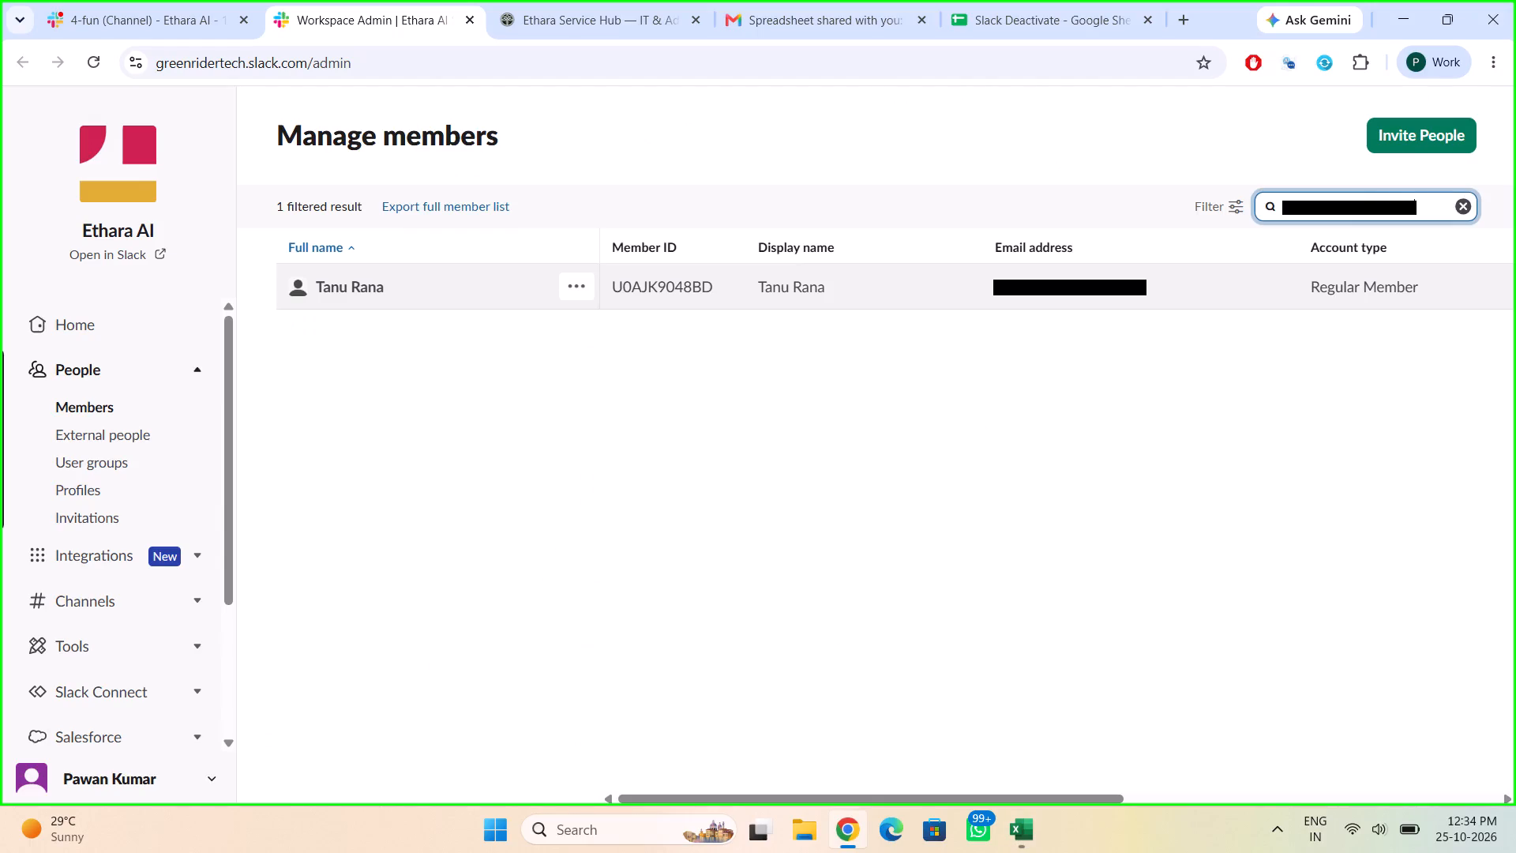
pyautogui.hotkey('ctrl', 'a')
pyautogui.hotkey('ctrl', 'v')
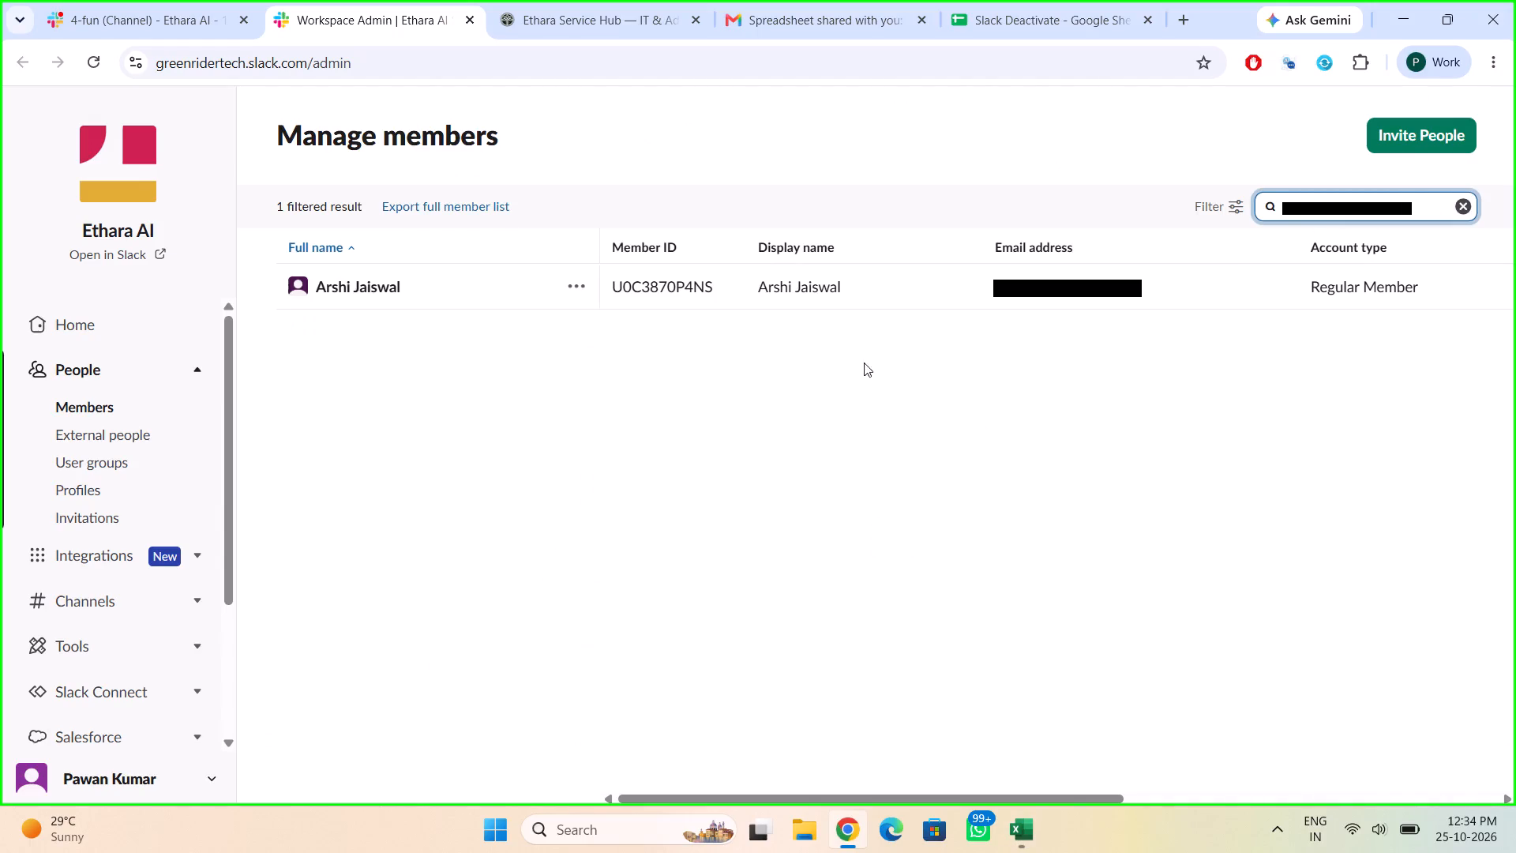
pyautogui.click(570, 281)
pyautogui.click(520, 424)
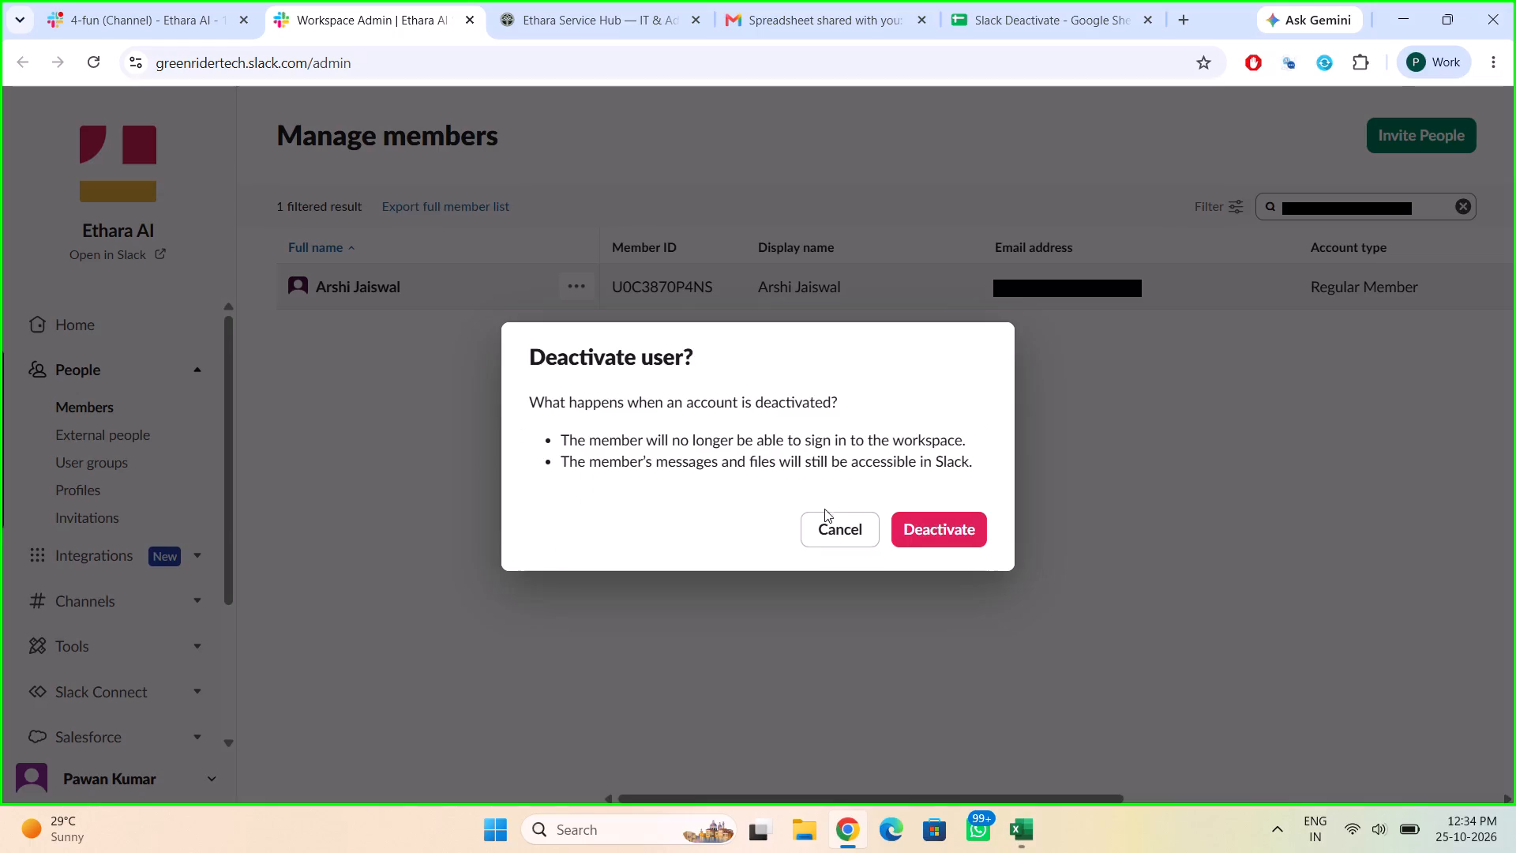
pyautogui.click(936, 538)
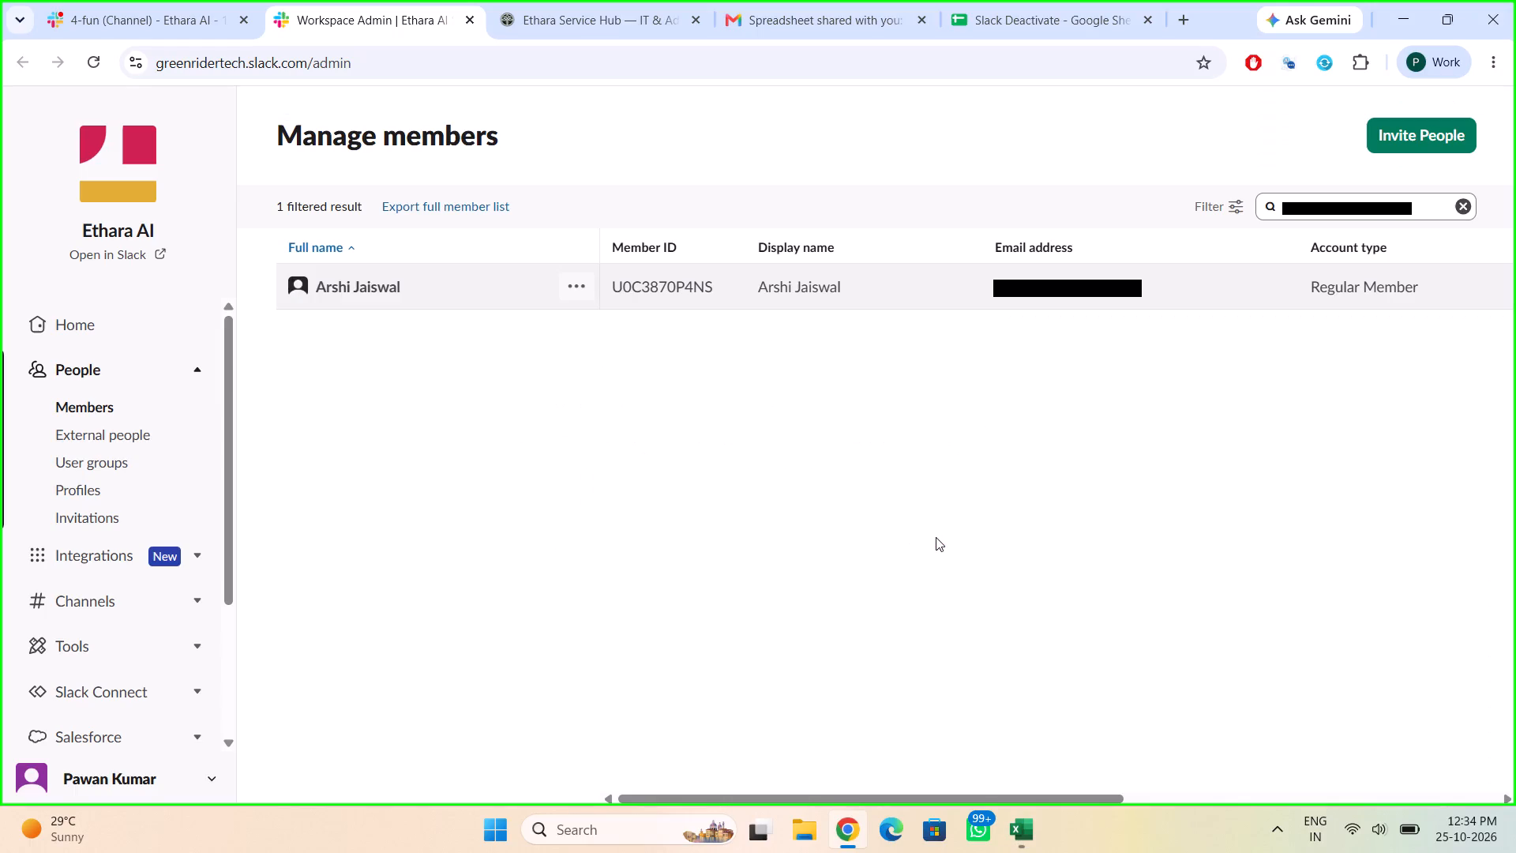
# Copy the twenty-seventh record's e-mail address from Excel cell C27, find that member in Slack and deactivate the account.
pyautogui.hotkey('alt', 'Tab')
pyautogui.scroll(1, 545, 632)
pyautogui.scroll(-2, 545, 632)
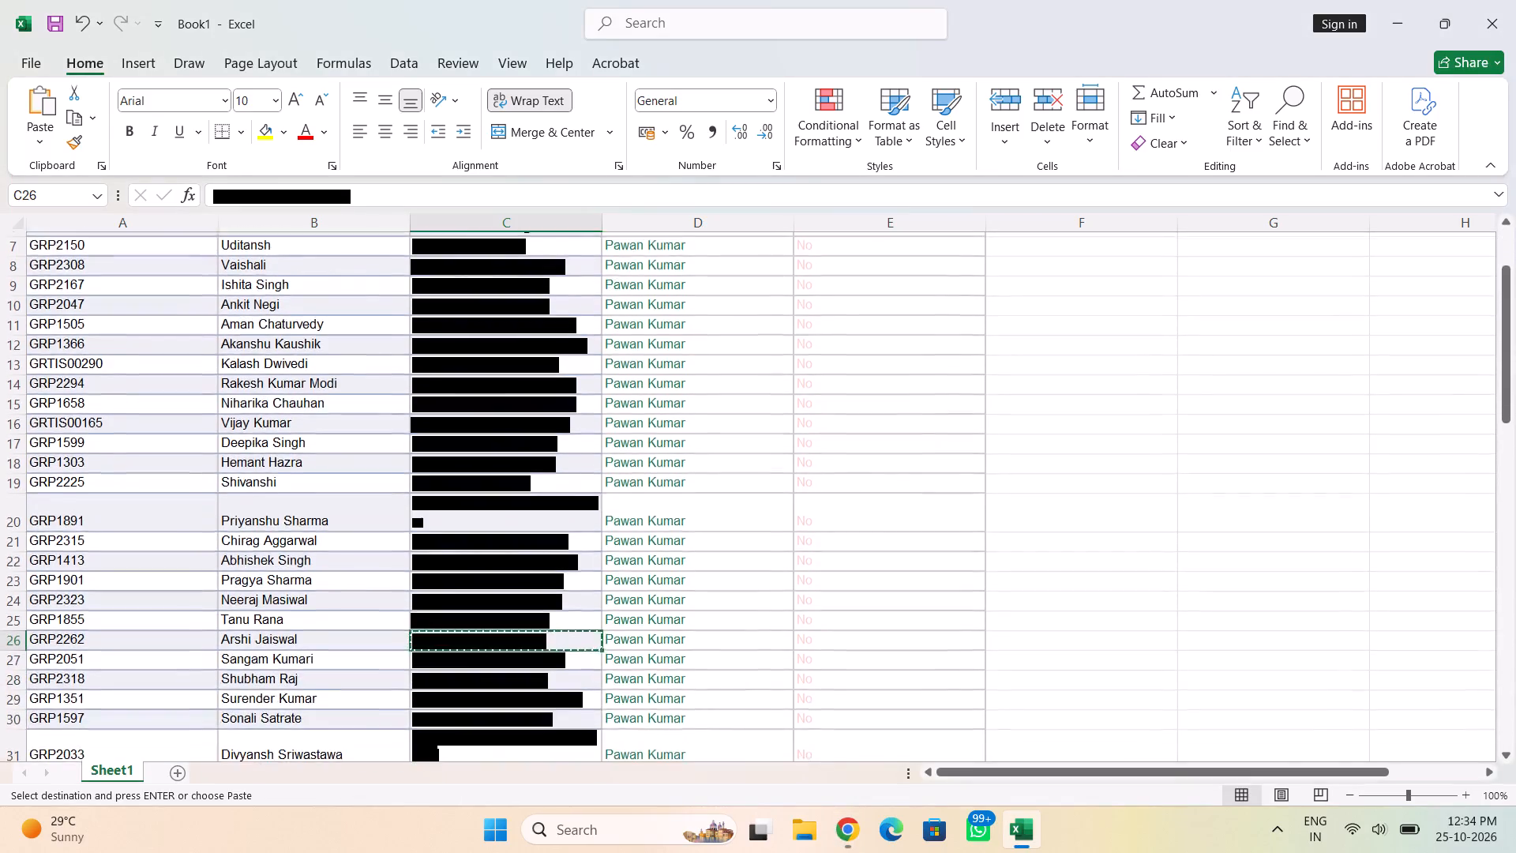
pyautogui.scroll(-2, 546, 609)
pyautogui.click(499, 549)
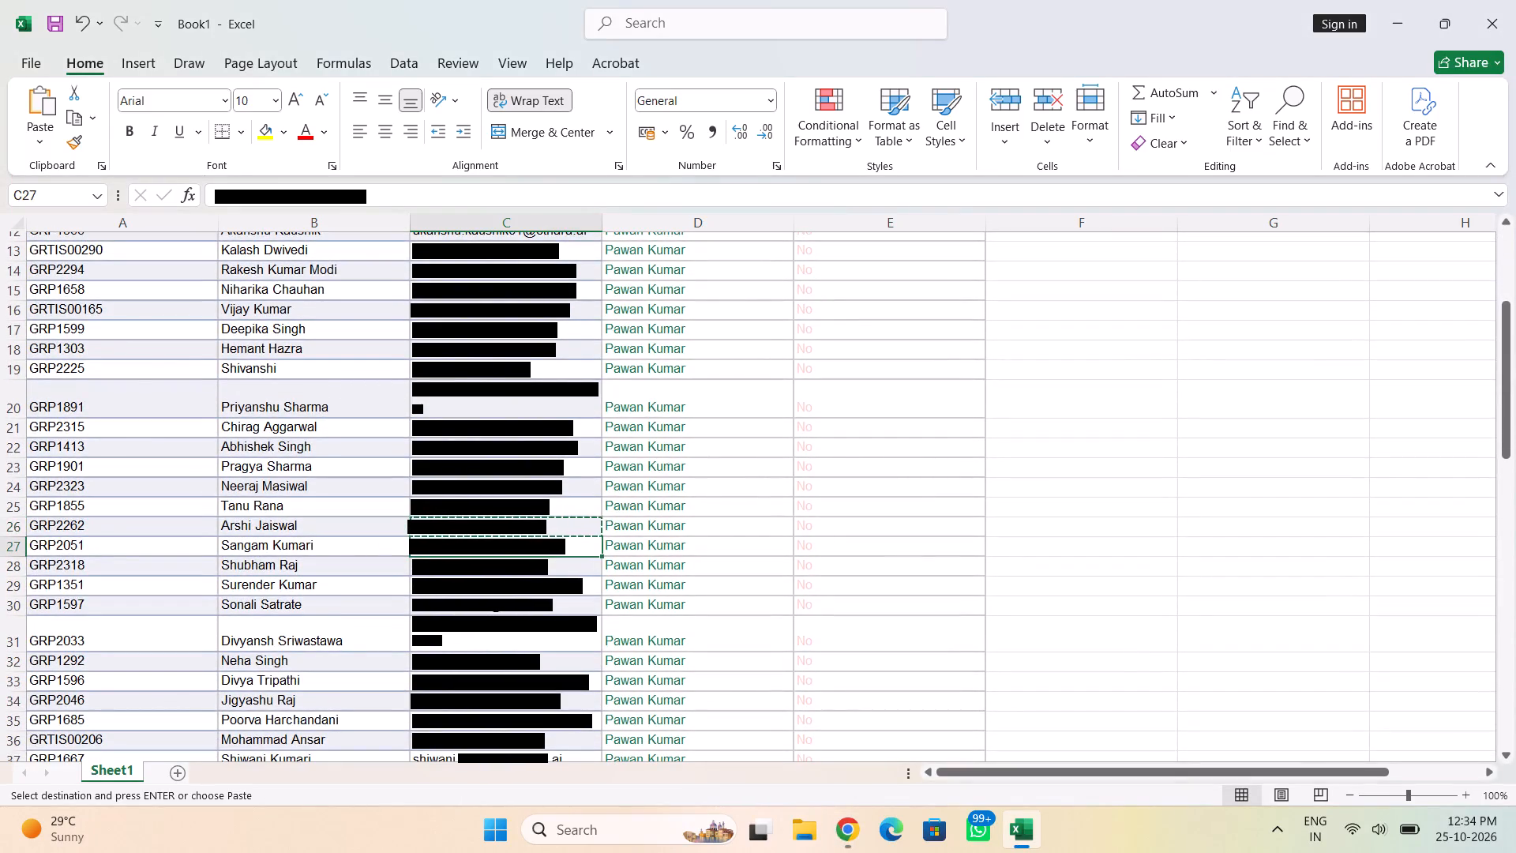
pyautogui.hotkey('ctrl', 'c')
pyautogui.hotkey('alt', 'Tab')
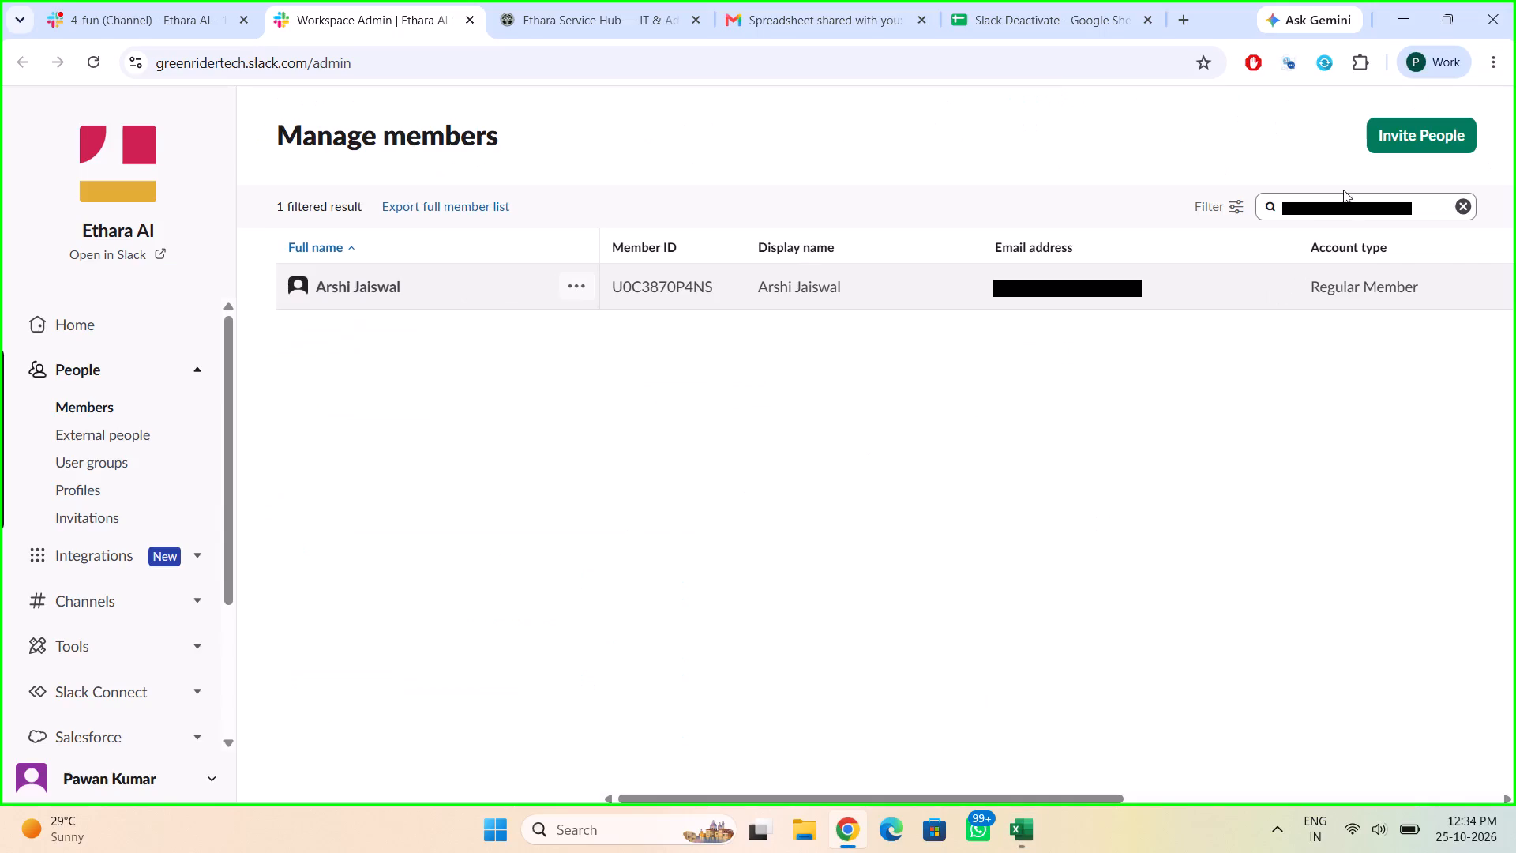
pyautogui.click(1351, 216)
pyautogui.click(1351, 206)
pyautogui.hotkey('ctrl', 'a')
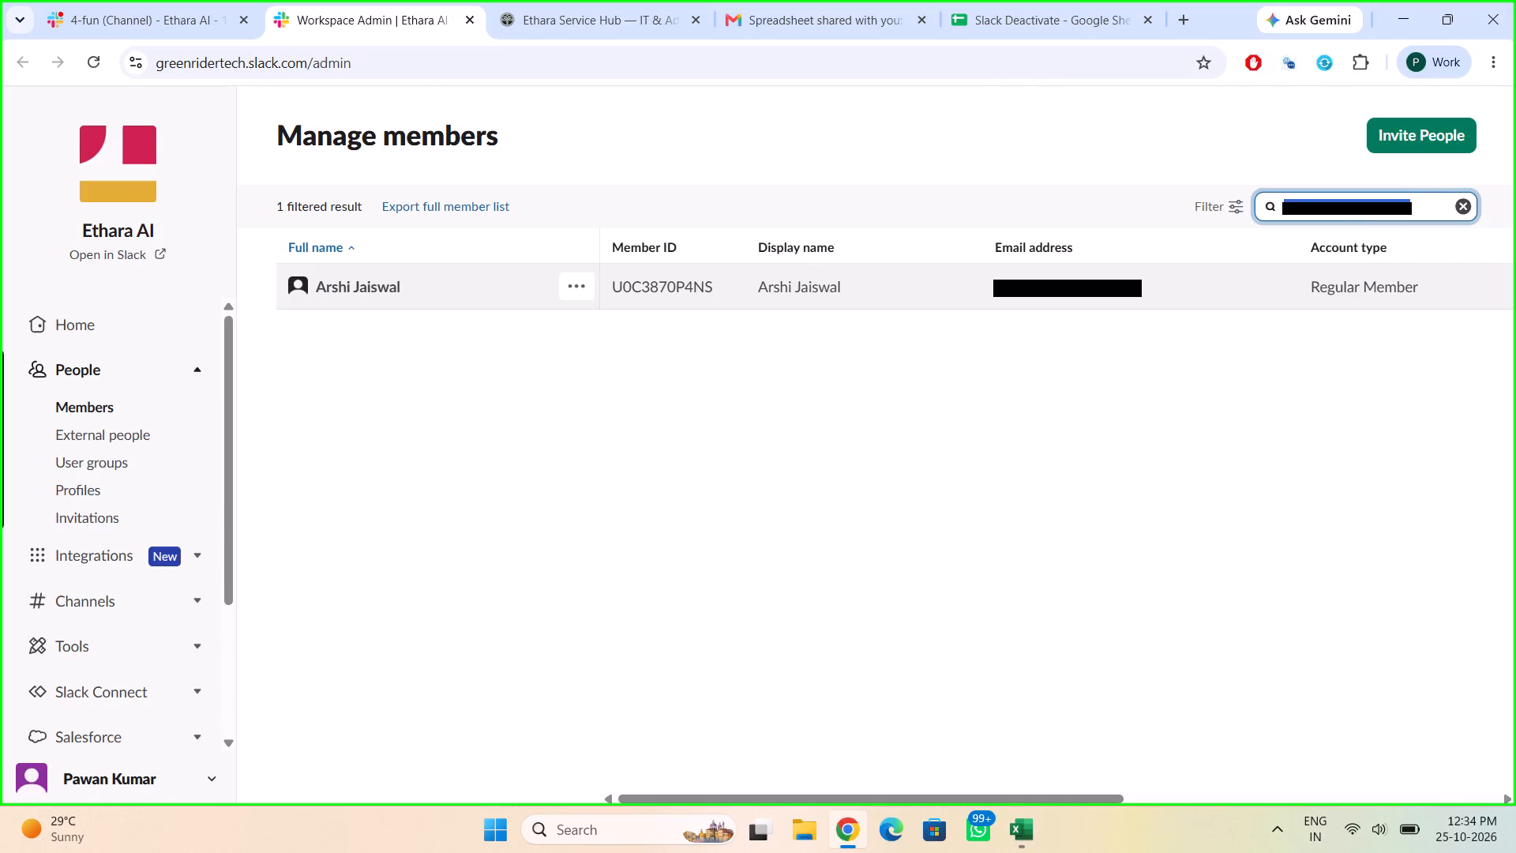
pyautogui.hotkey('ctrl', 'v')
pyautogui.click(572, 281)
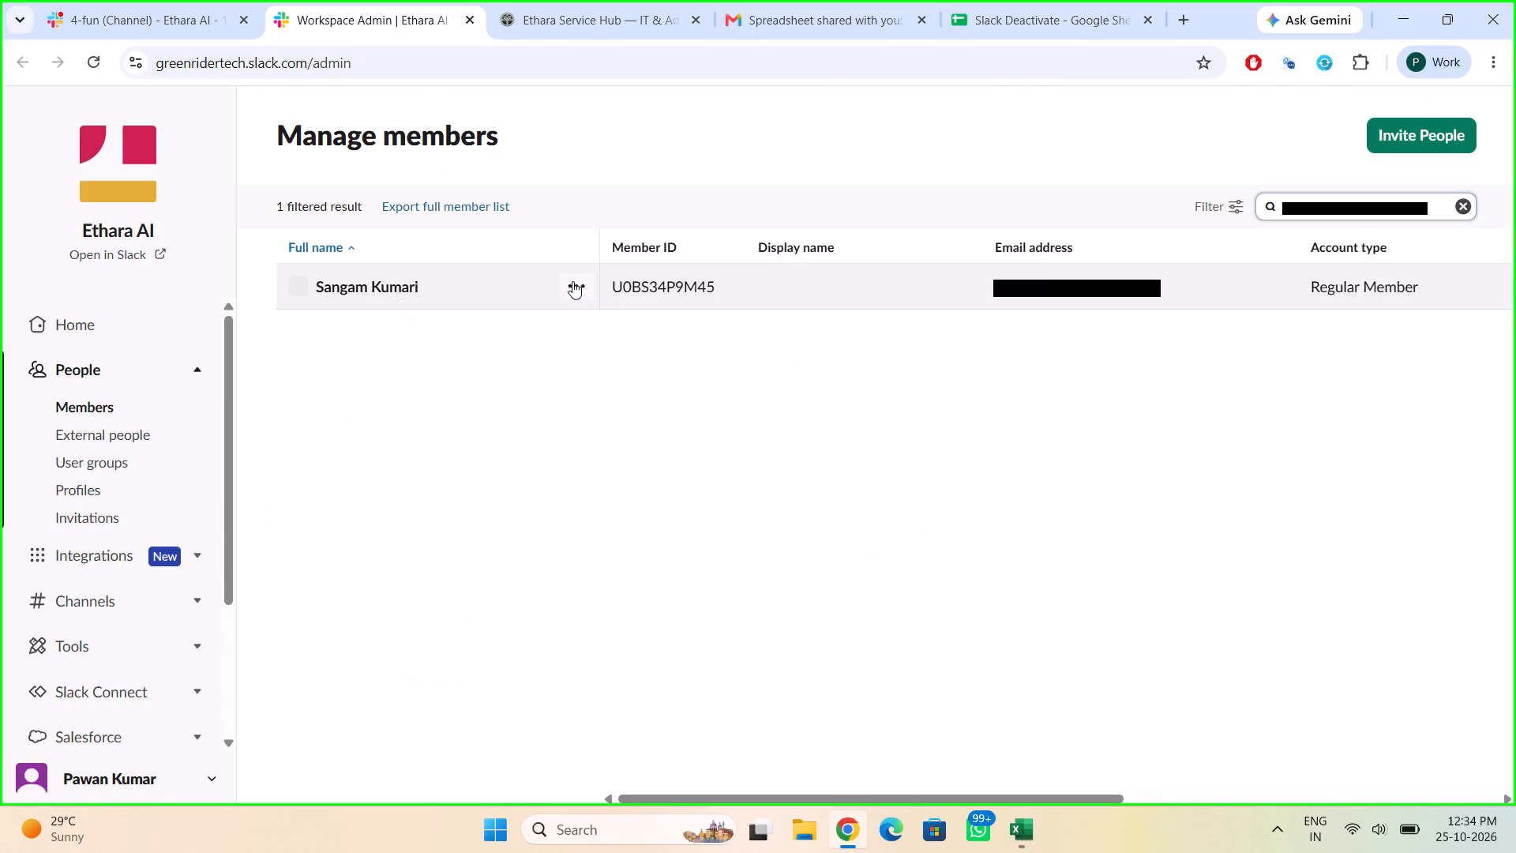
pyautogui.click(531, 423)
pyautogui.click(959, 539)
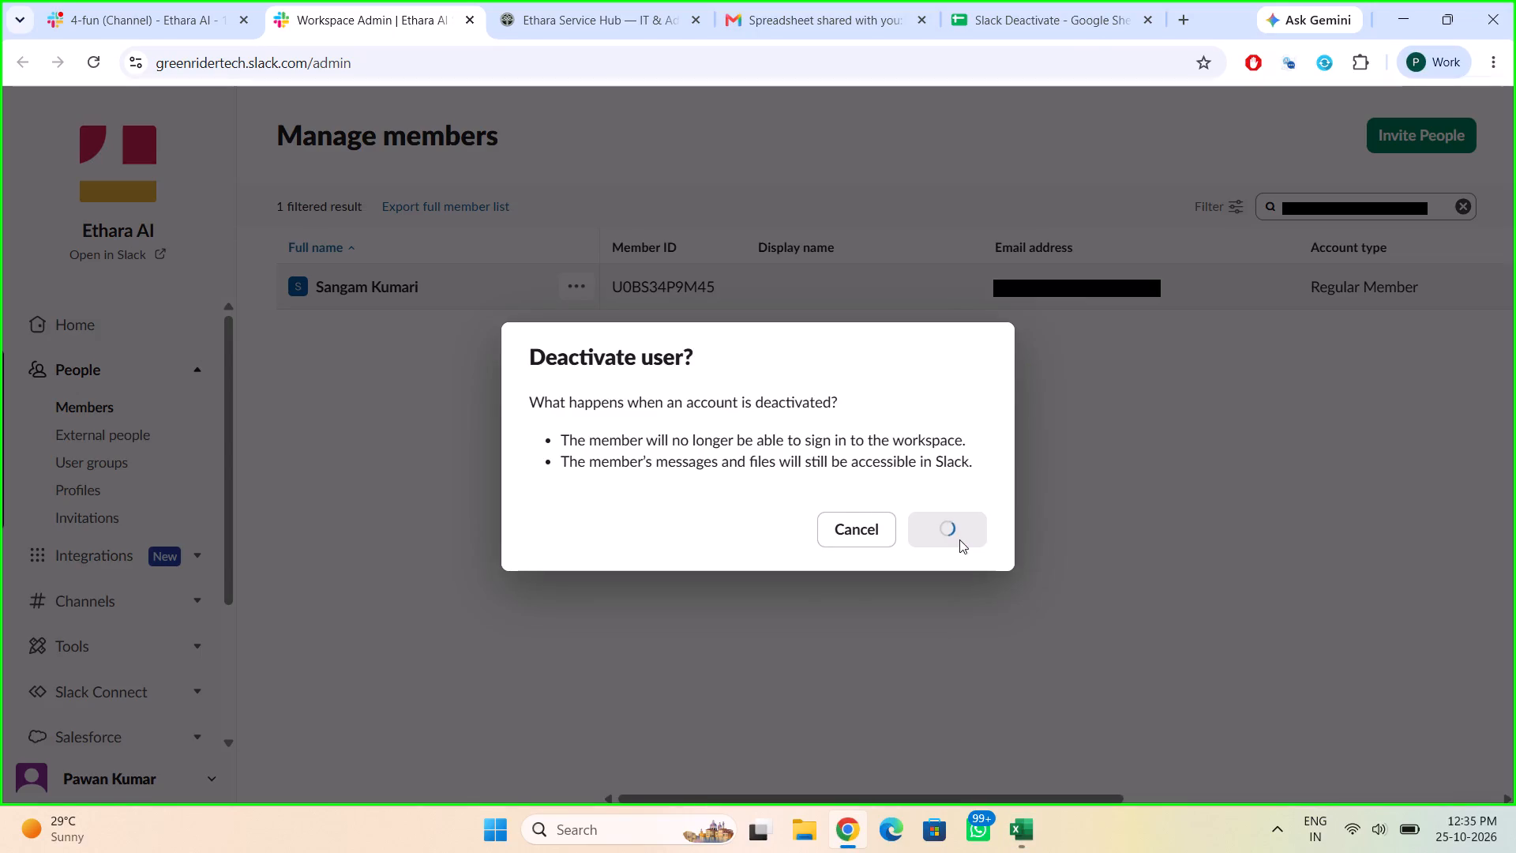
# In the Excel sheet, colour the text of the processed e-mail addresses in cells C1 to C27 red.
pyautogui.hotkey('alt', 'Tab')
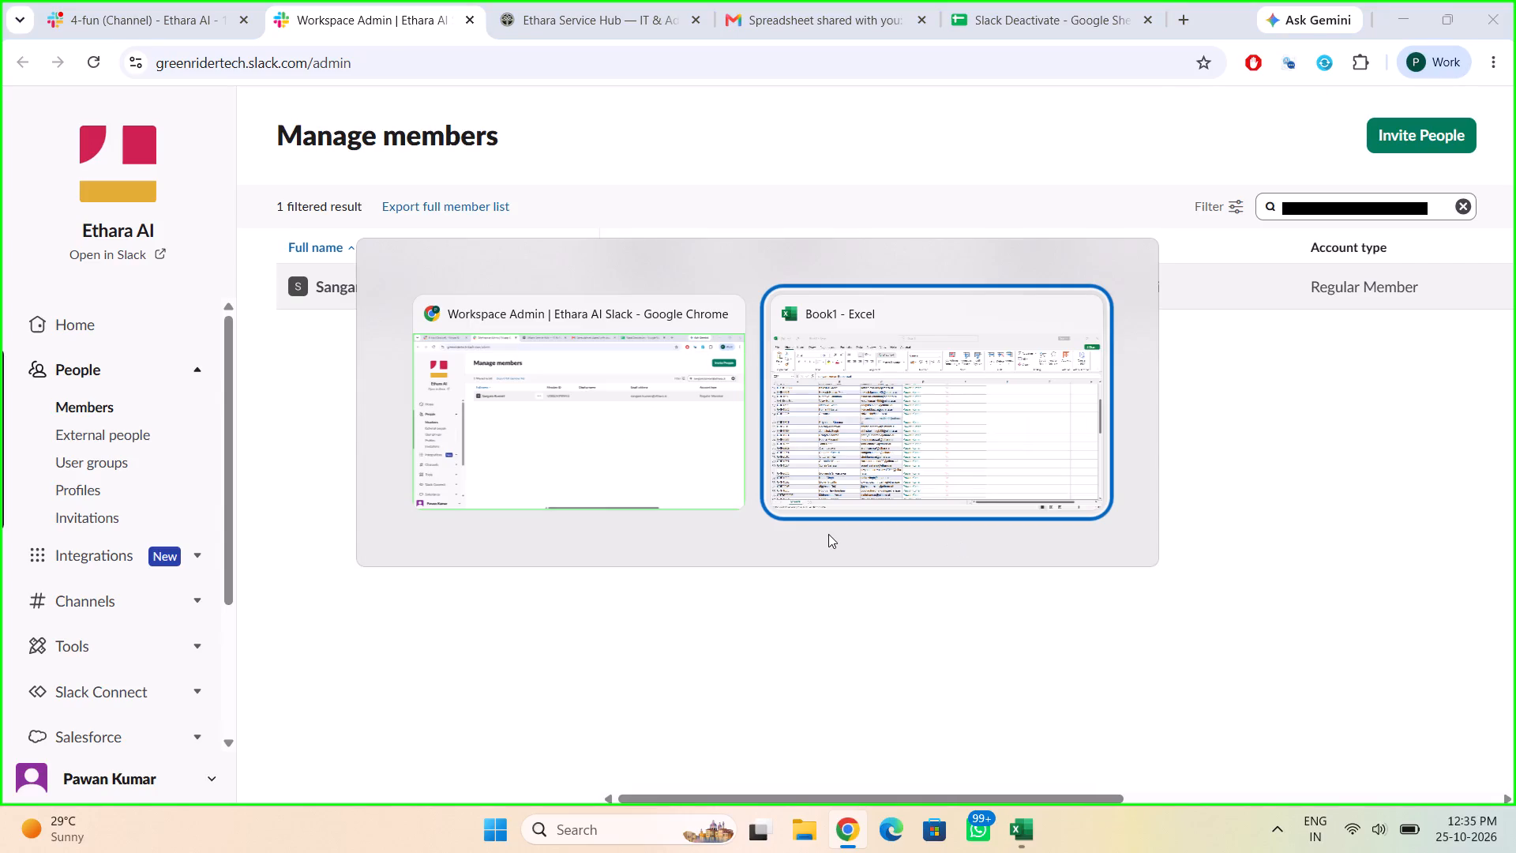
pyautogui.click(1037, 427)
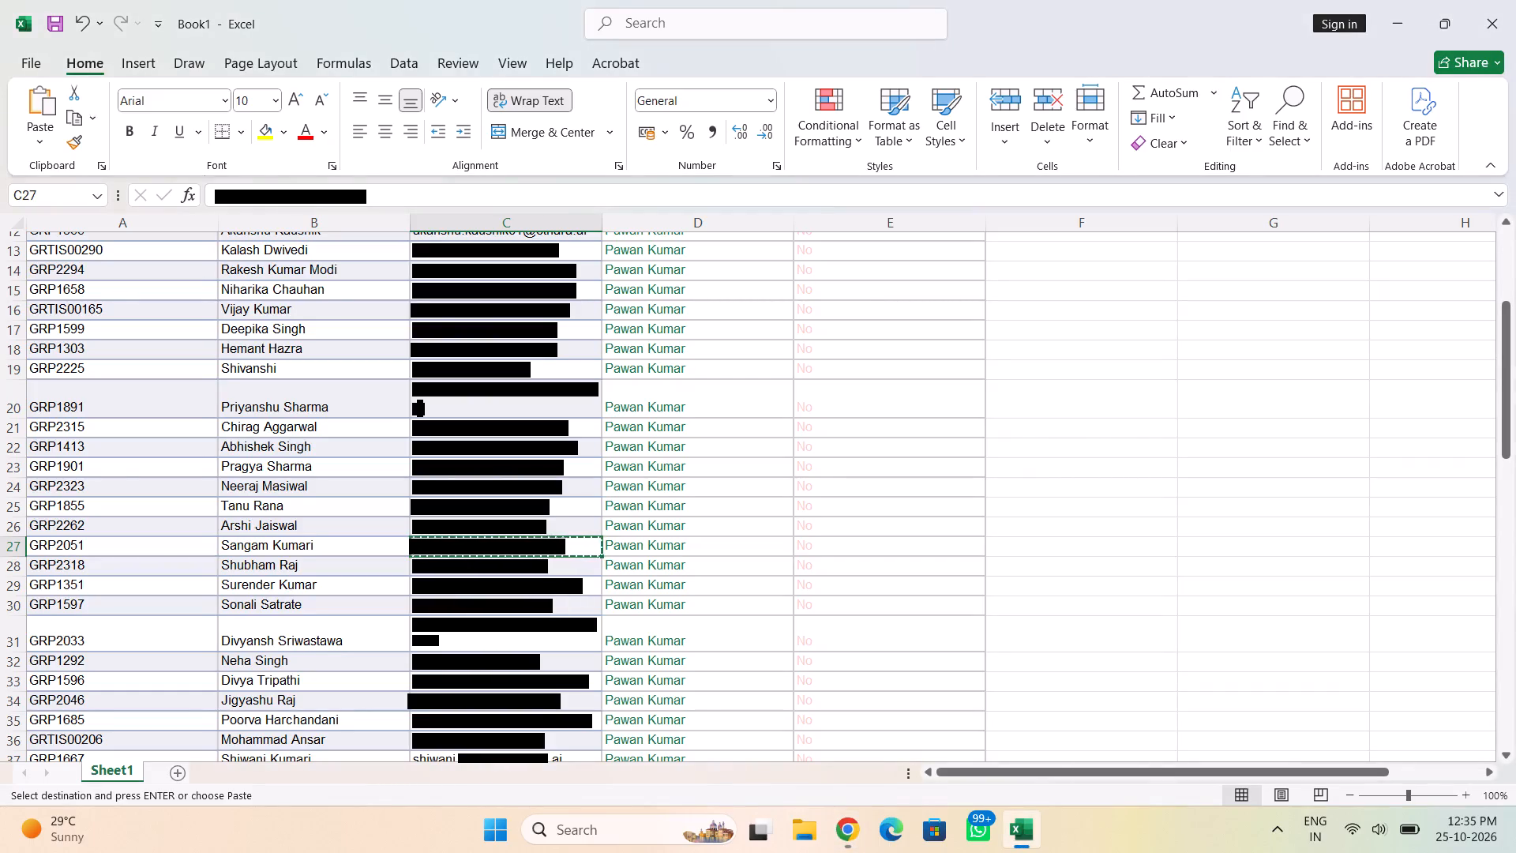
pyautogui.scroll(-1, 509, 483)
pyautogui.scroll(7, 509, 483)
pyautogui.scroll(5, 493, 395)
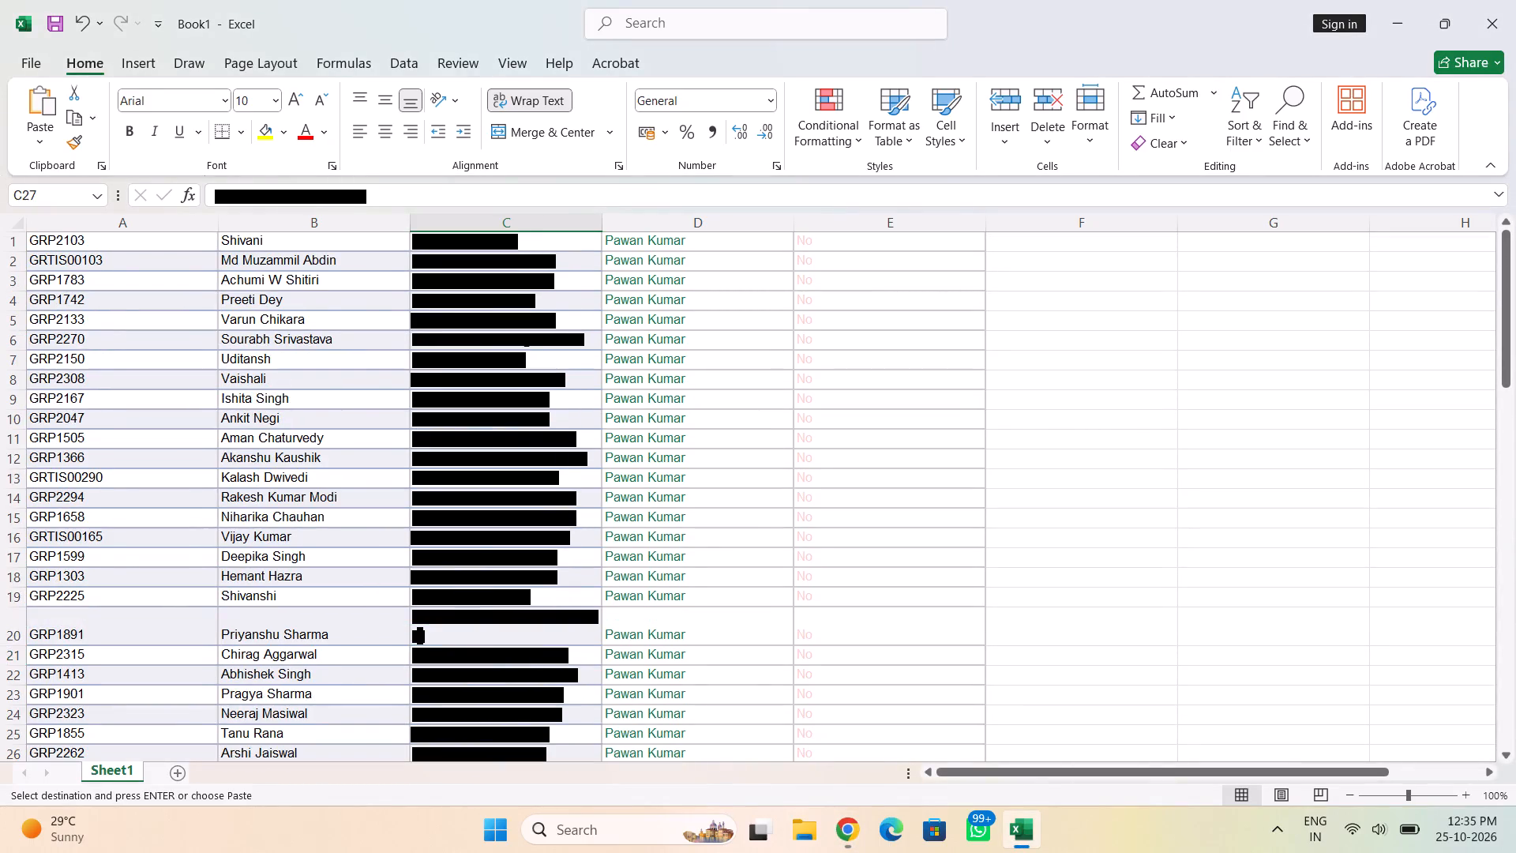
pyautogui.moveTo(504, 243); pyautogui.dragTo(485, 686)
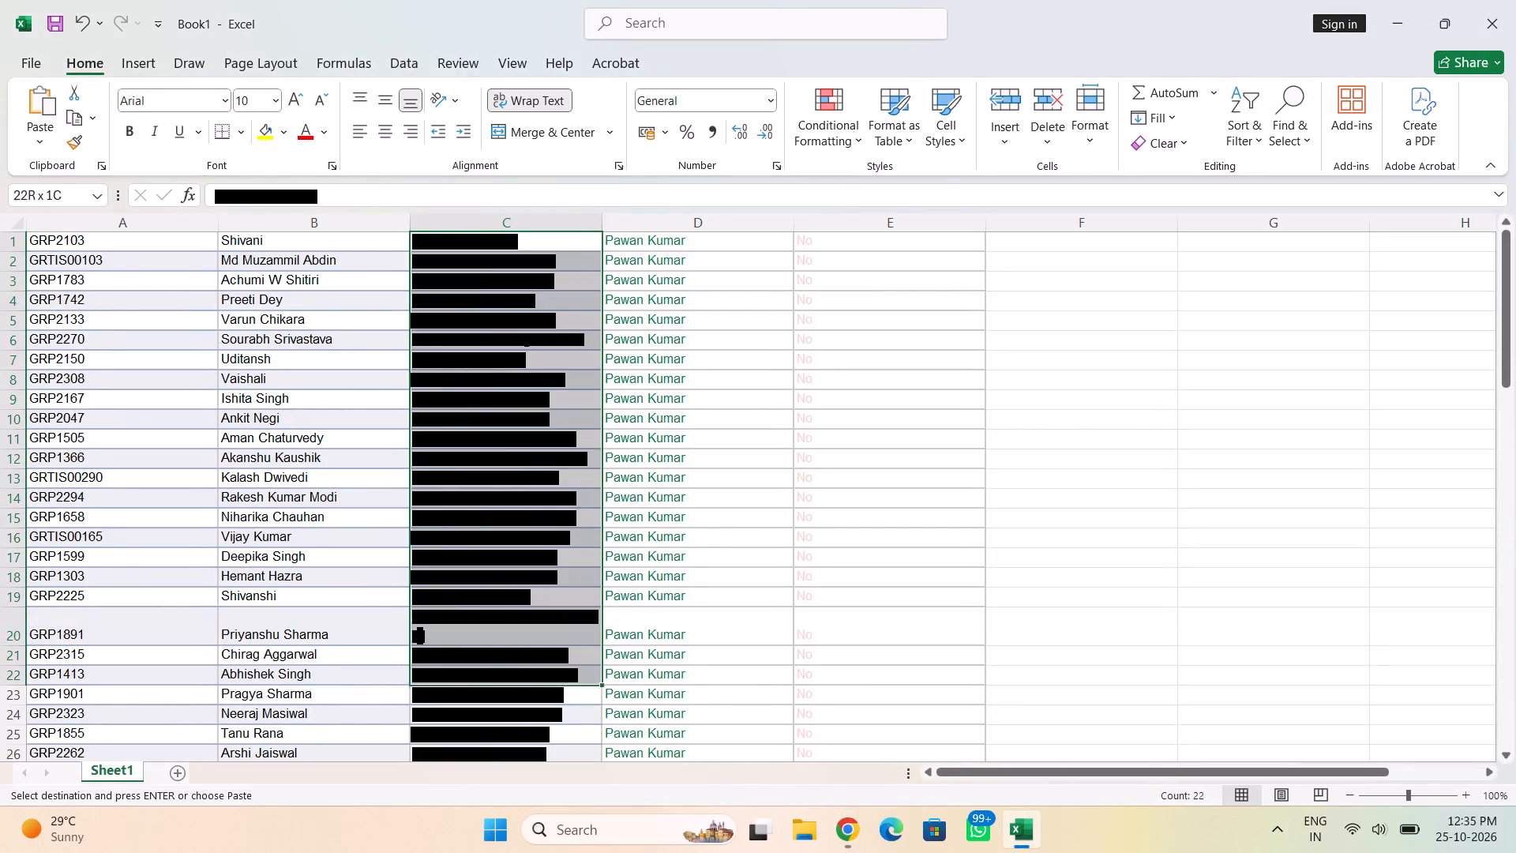
pyautogui.moveTo(485, 686); pyautogui.dragTo(492, 678)
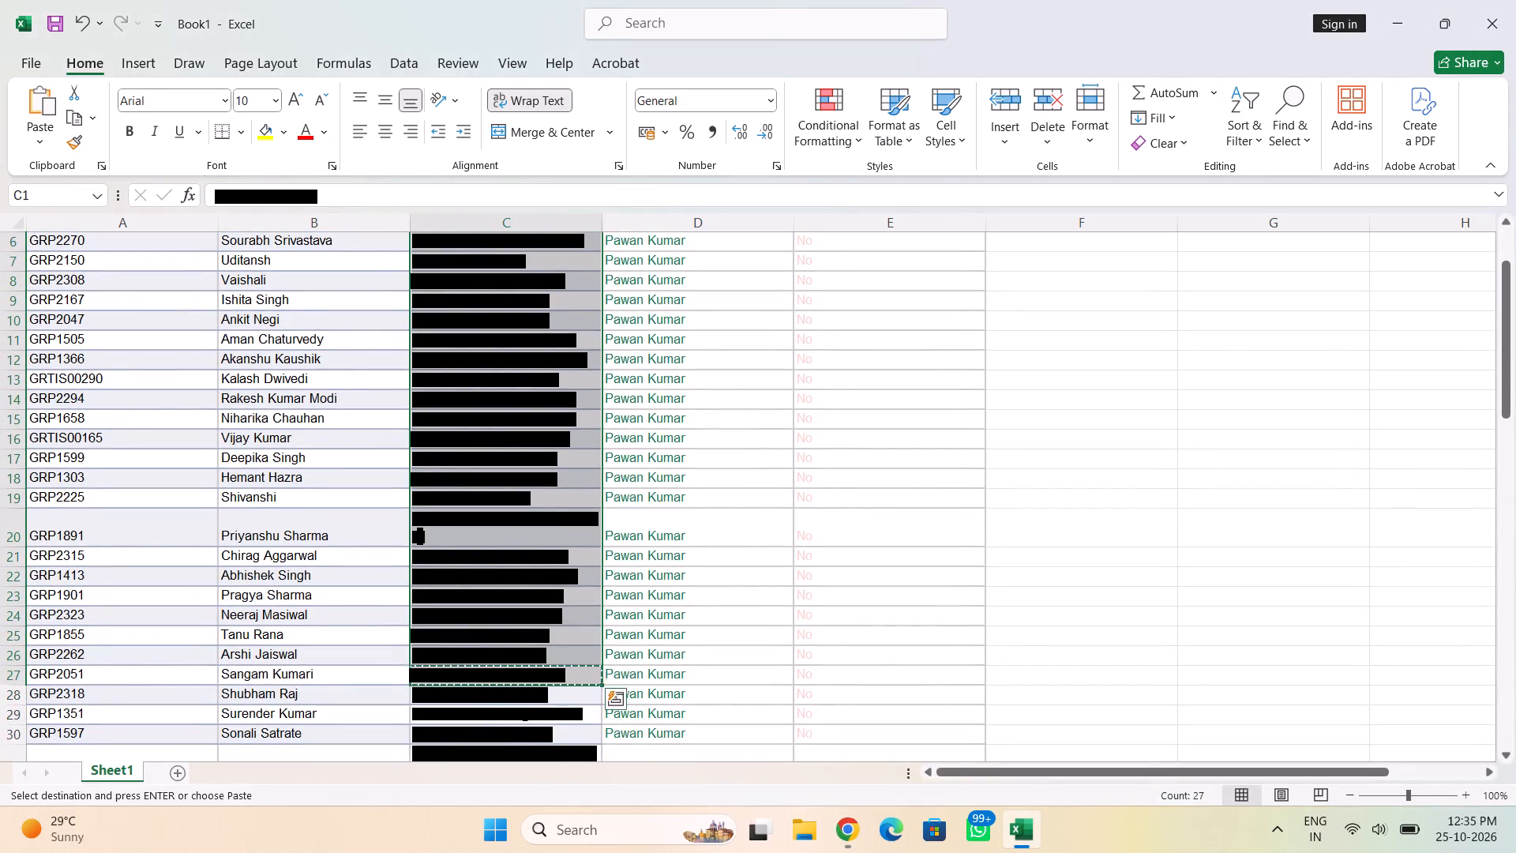
pyautogui.click(307, 133)
# Copy the twenty-eighth record's e-mail address from Excel cell C28, find that member in Slack and deactivate the account.
pyautogui.scroll(-4, 858, 482)
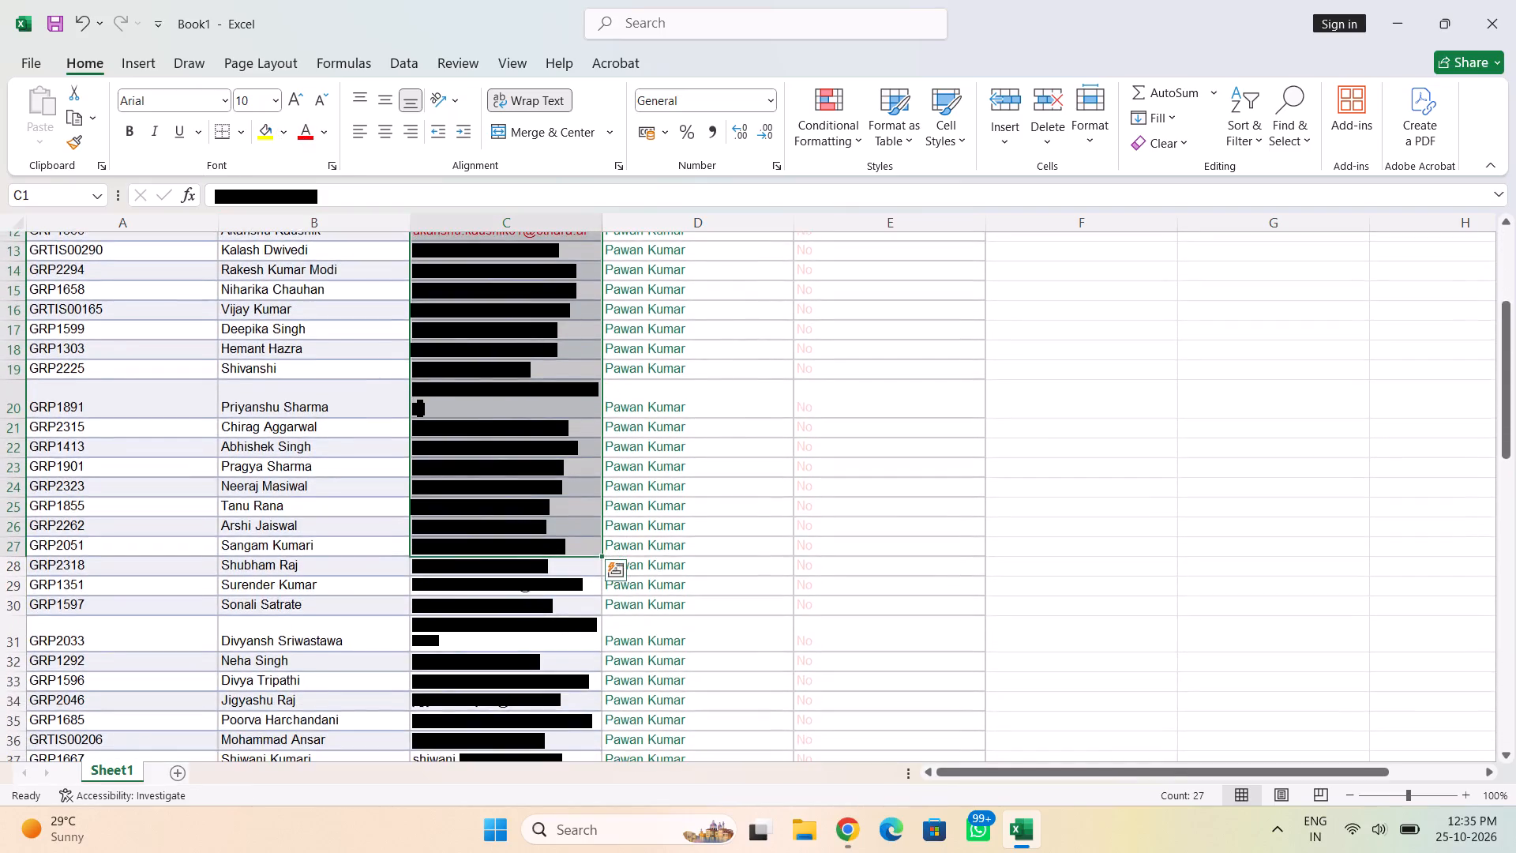
pyautogui.scroll(-6, 741, 513)
pyautogui.scroll(1, 738, 508)
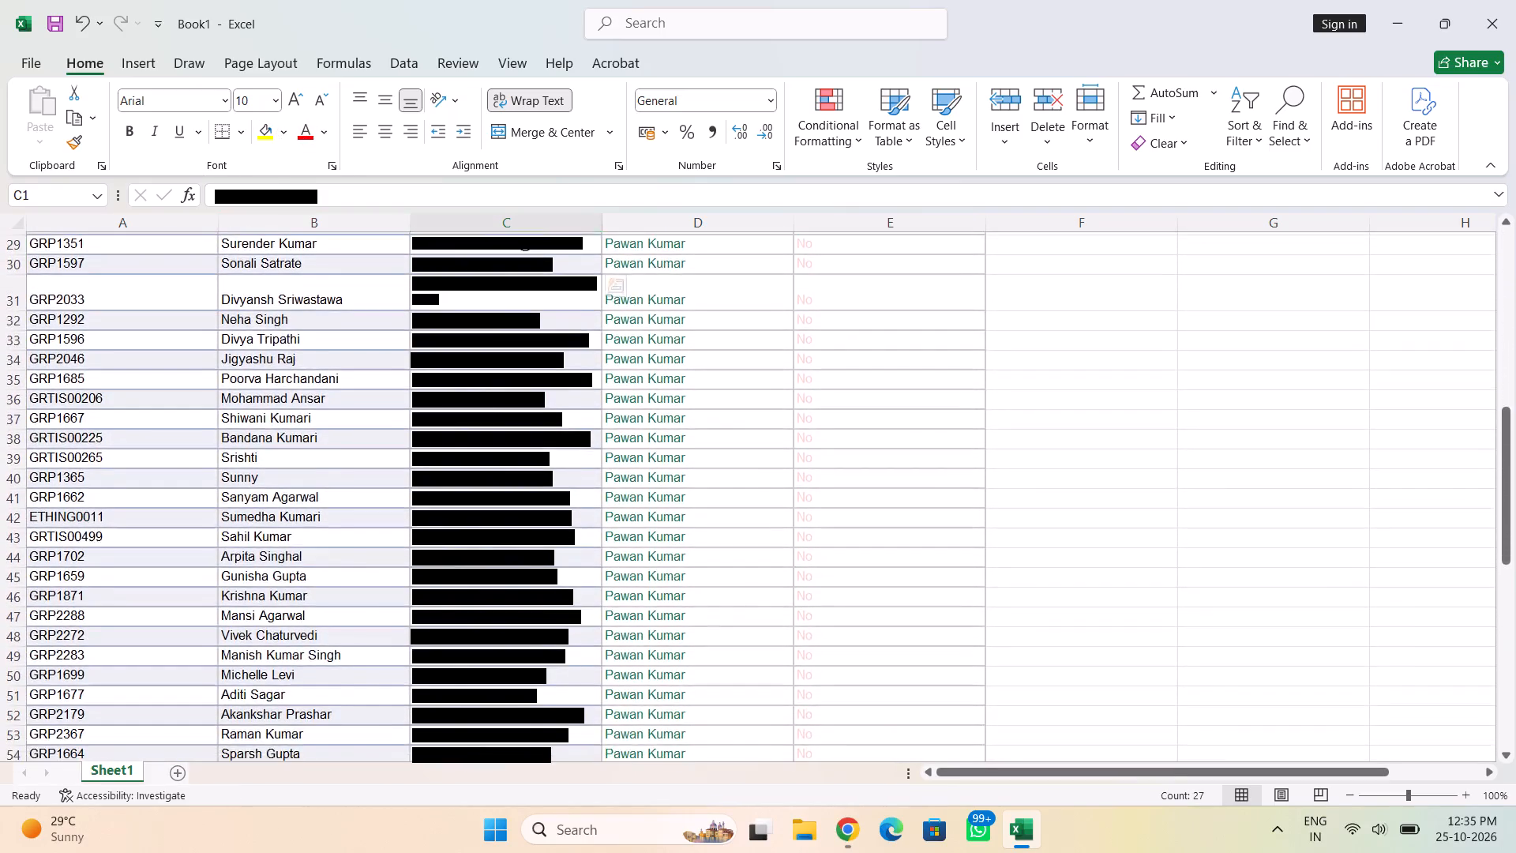
pyautogui.click(488, 288)
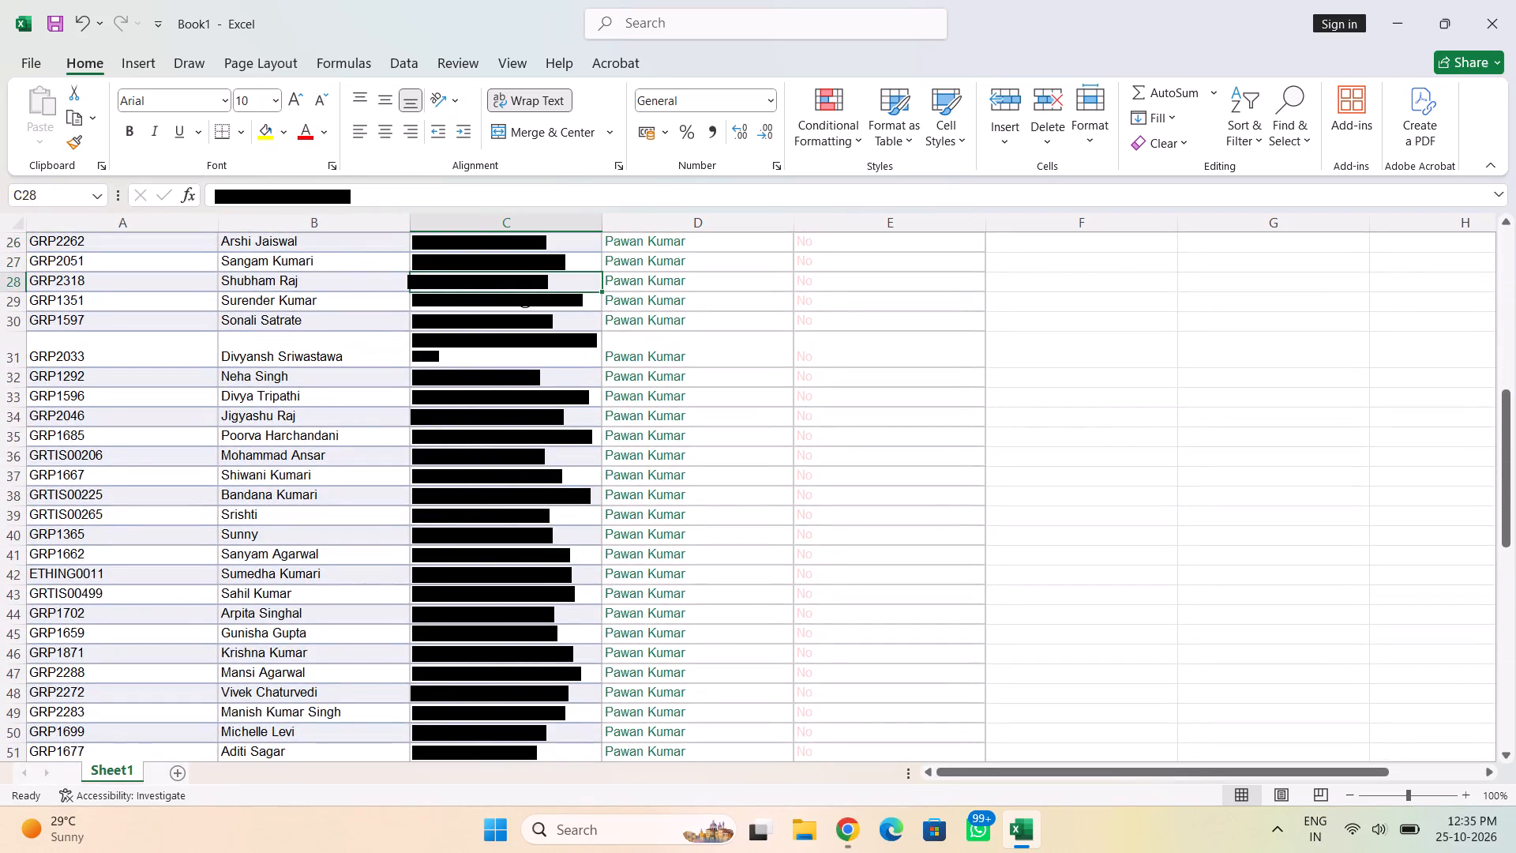
pyautogui.hotkey('ctrl', 'c')
pyautogui.hotkey('alt', 'Tab')
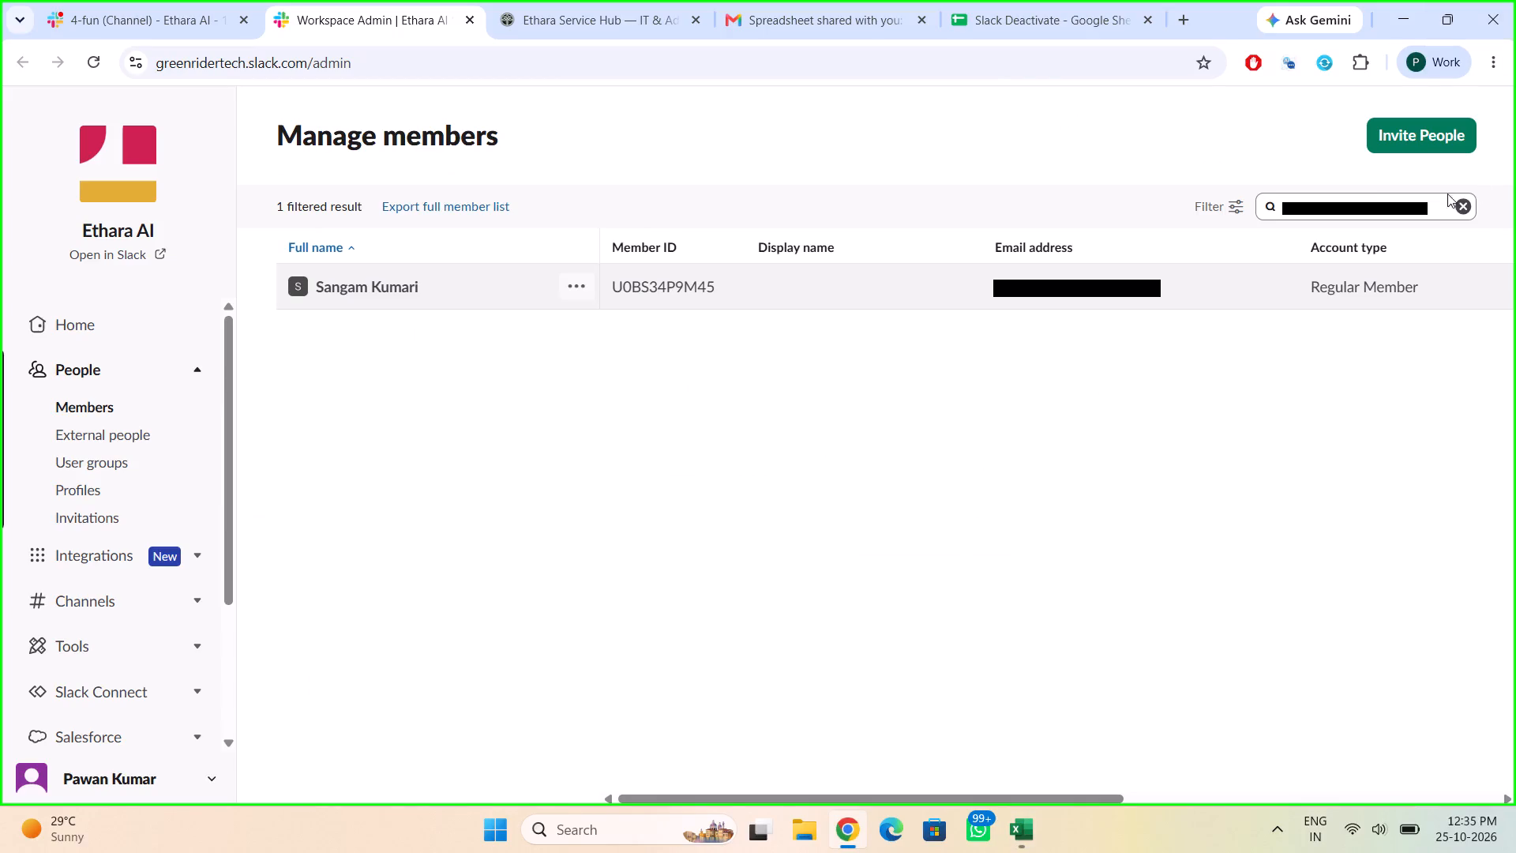
pyautogui.click(1415, 203)
pyautogui.hotkey('ctrl', 'a')
pyautogui.hotkey('ctrl', 'v')
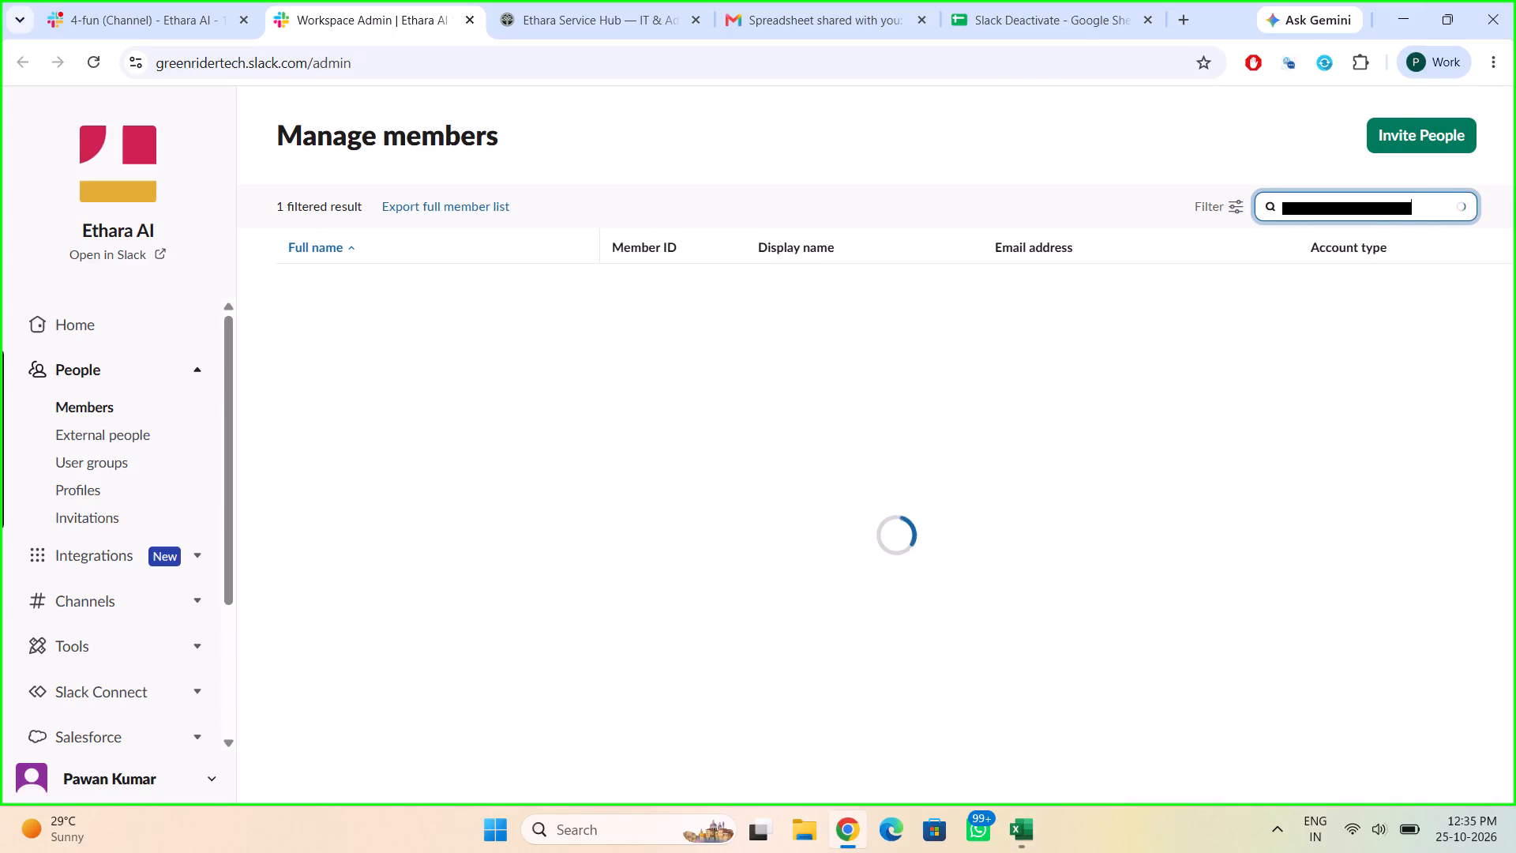
pyautogui.click(572, 285)
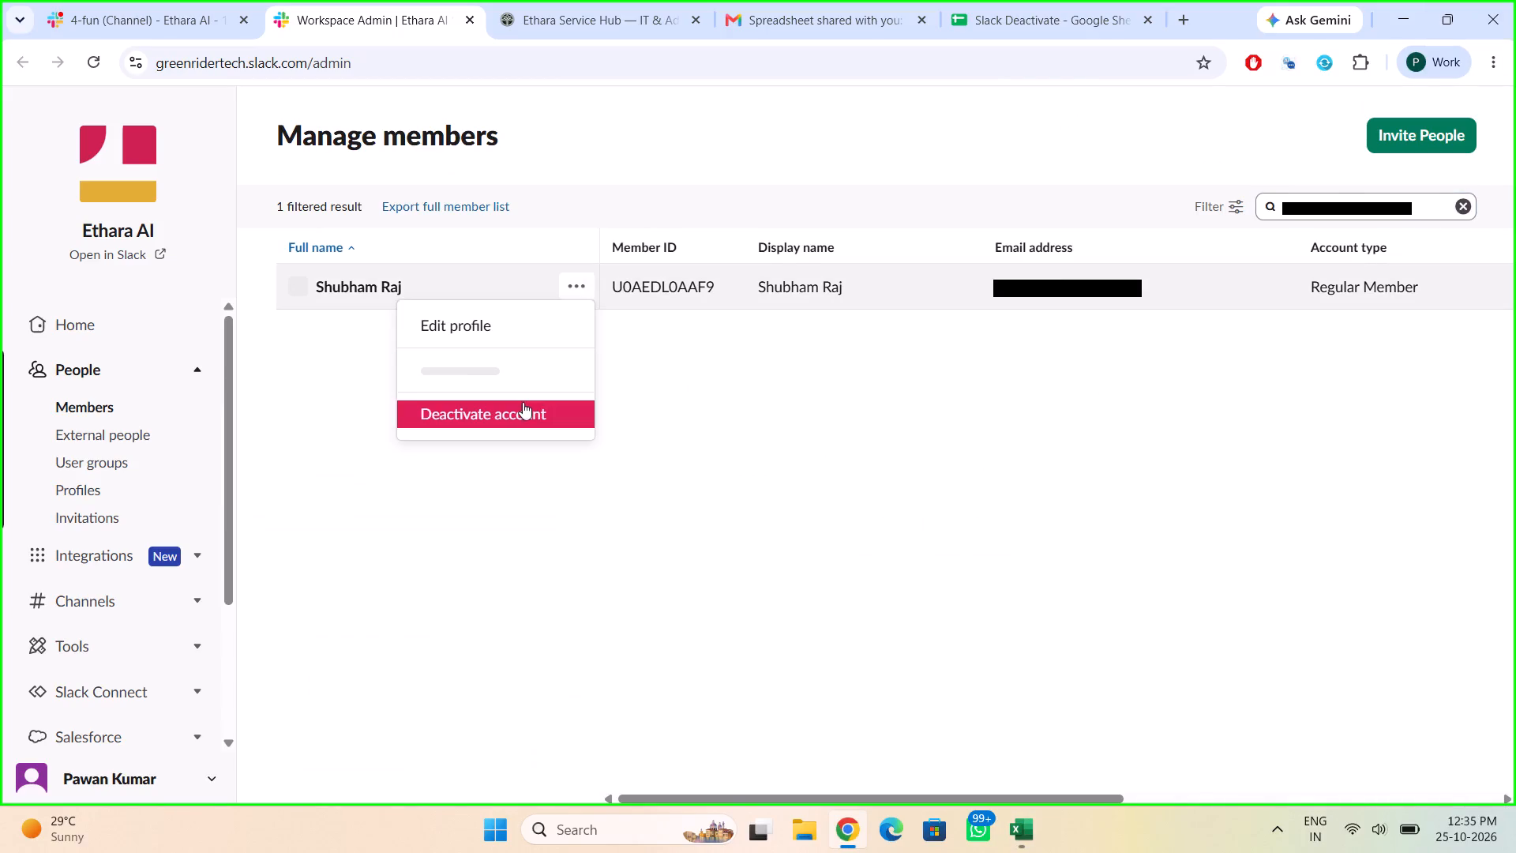
pyautogui.click(523, 404)
pyautogui.click(949, 535)
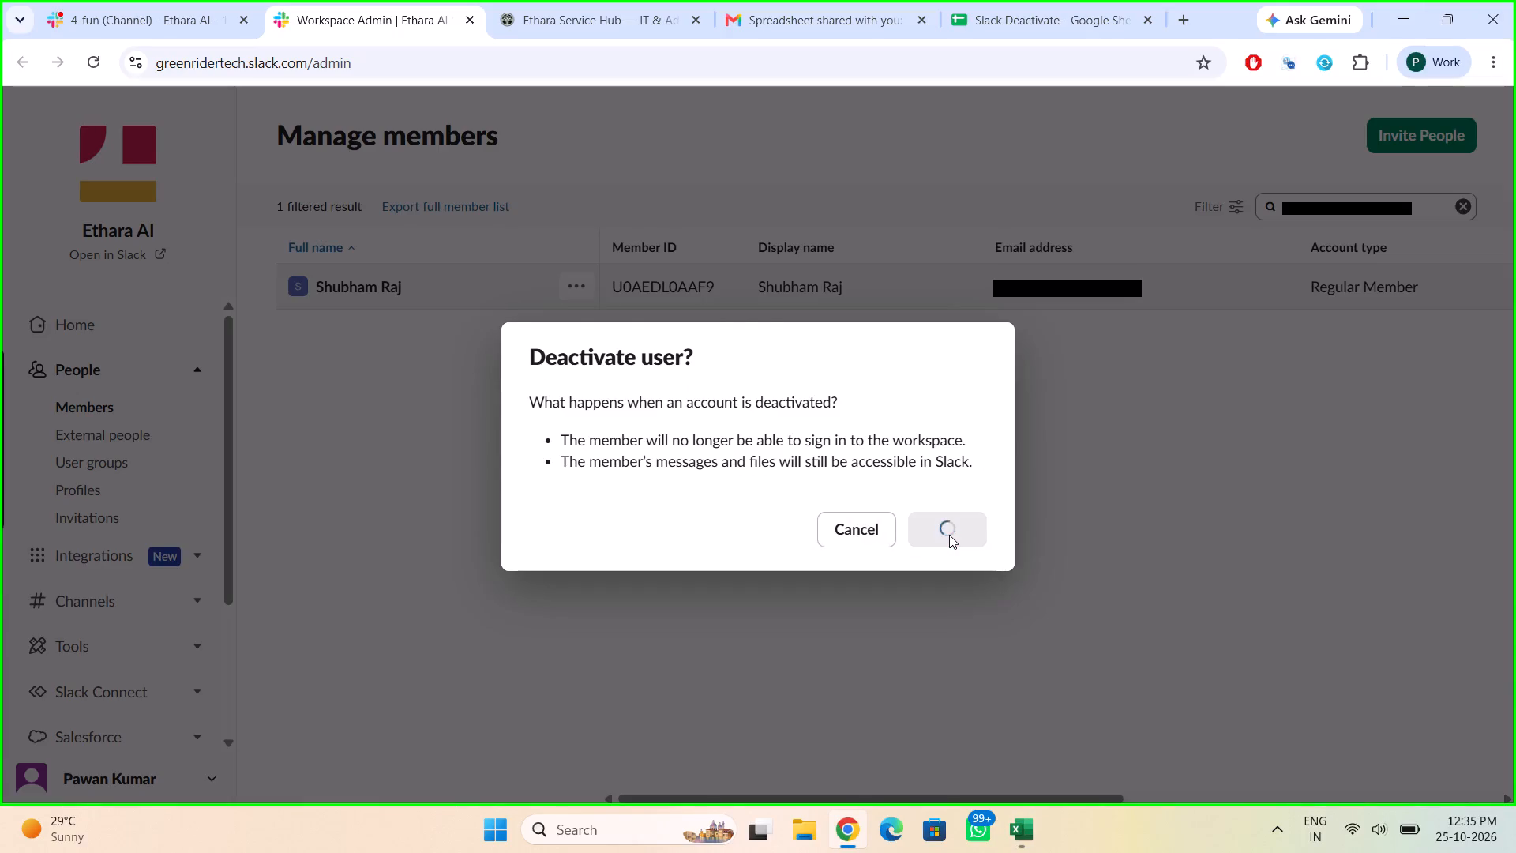
# Copy the twenty-ninth record's e-mail address from Excel cell C29, find that member in Slack and deactivate the account.
pyautogui.hotkey('alt', 'Tab')
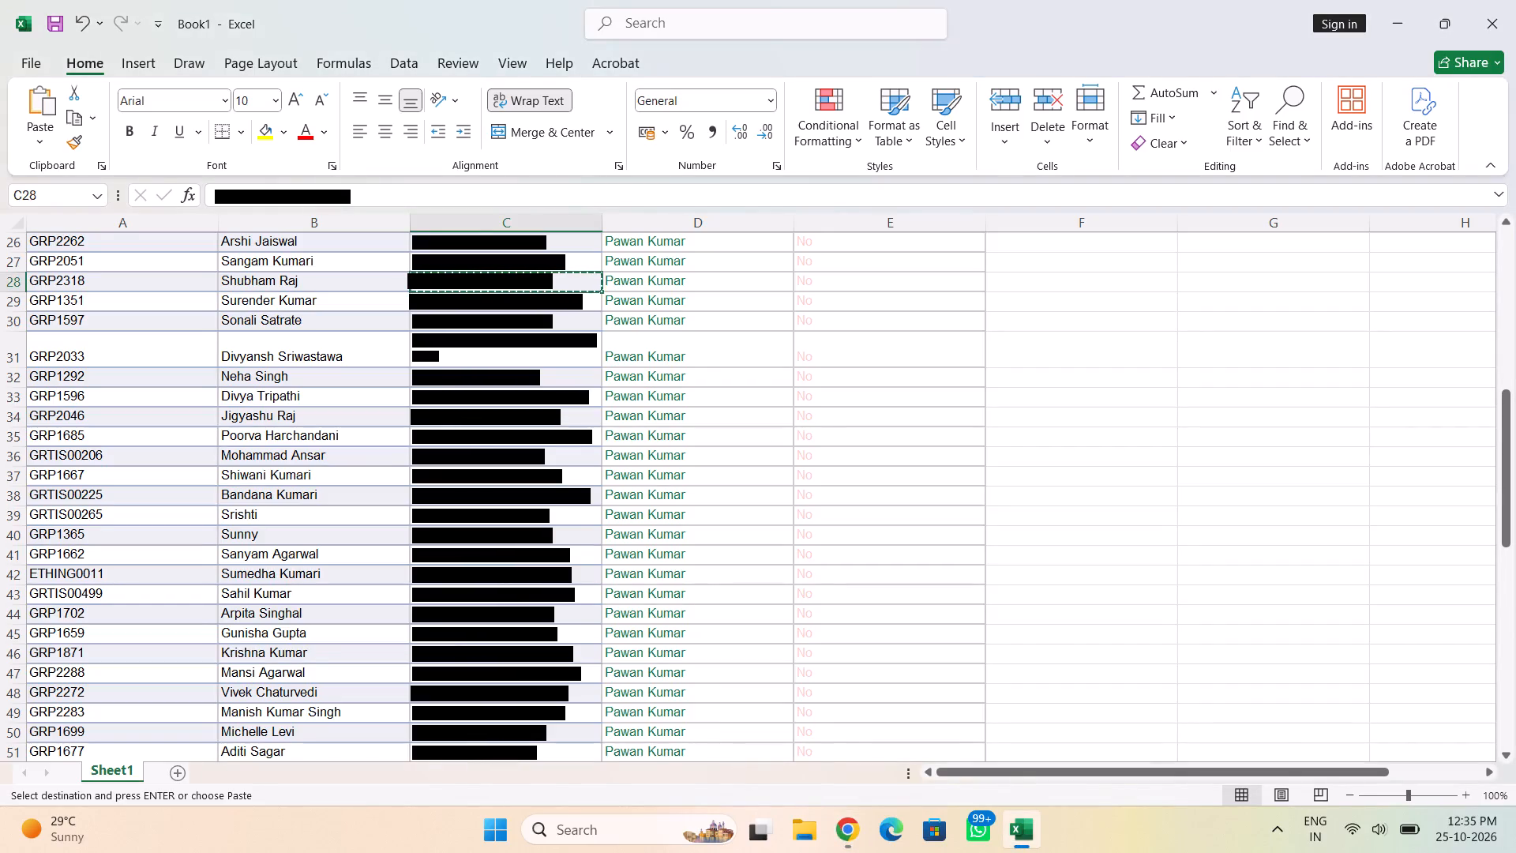
pyautogui.click(537, 308)
pyautogui.hotkey('ctrl', 'c')
pyautogui.hotkey('alt', 'Tab')
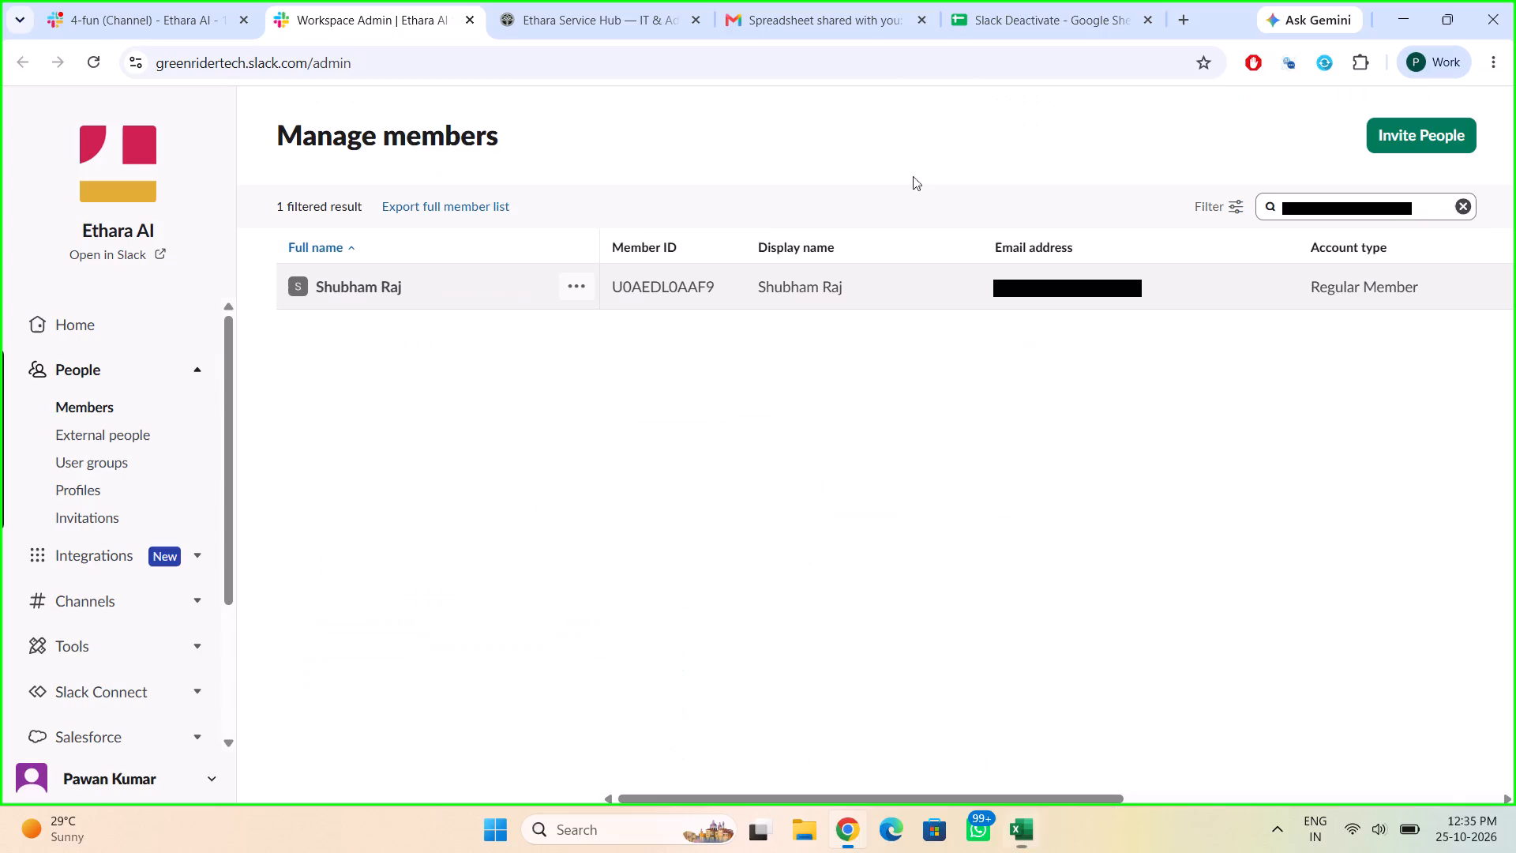
pyautogui.click(1387, 208)
pyautogui.hotkey('ctrl', 'a')
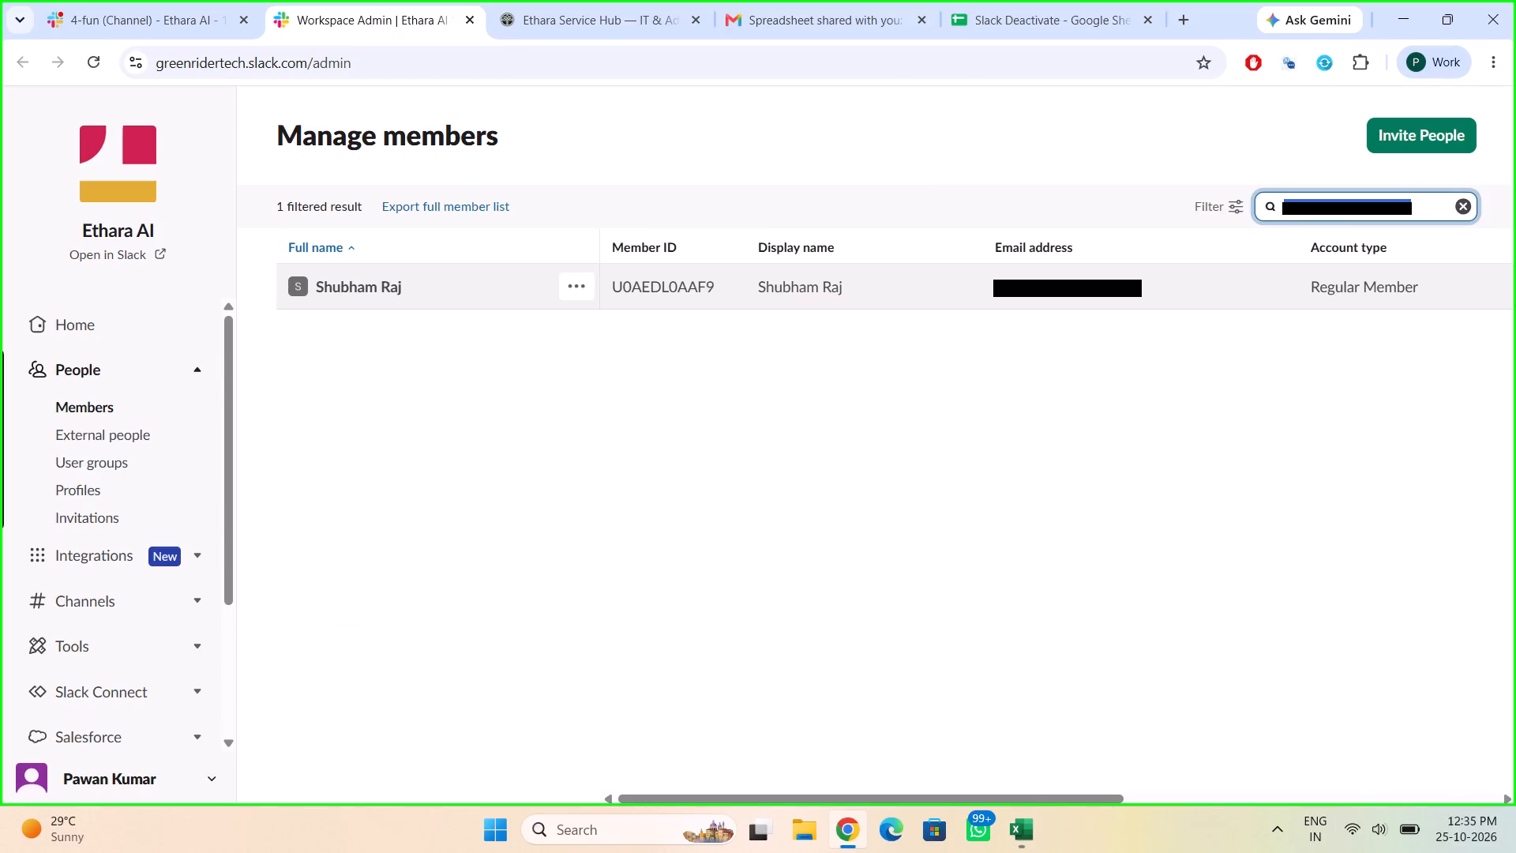
pyautogui.hotkey('ctrl', 'v')
pyautogui.click(586, 284)
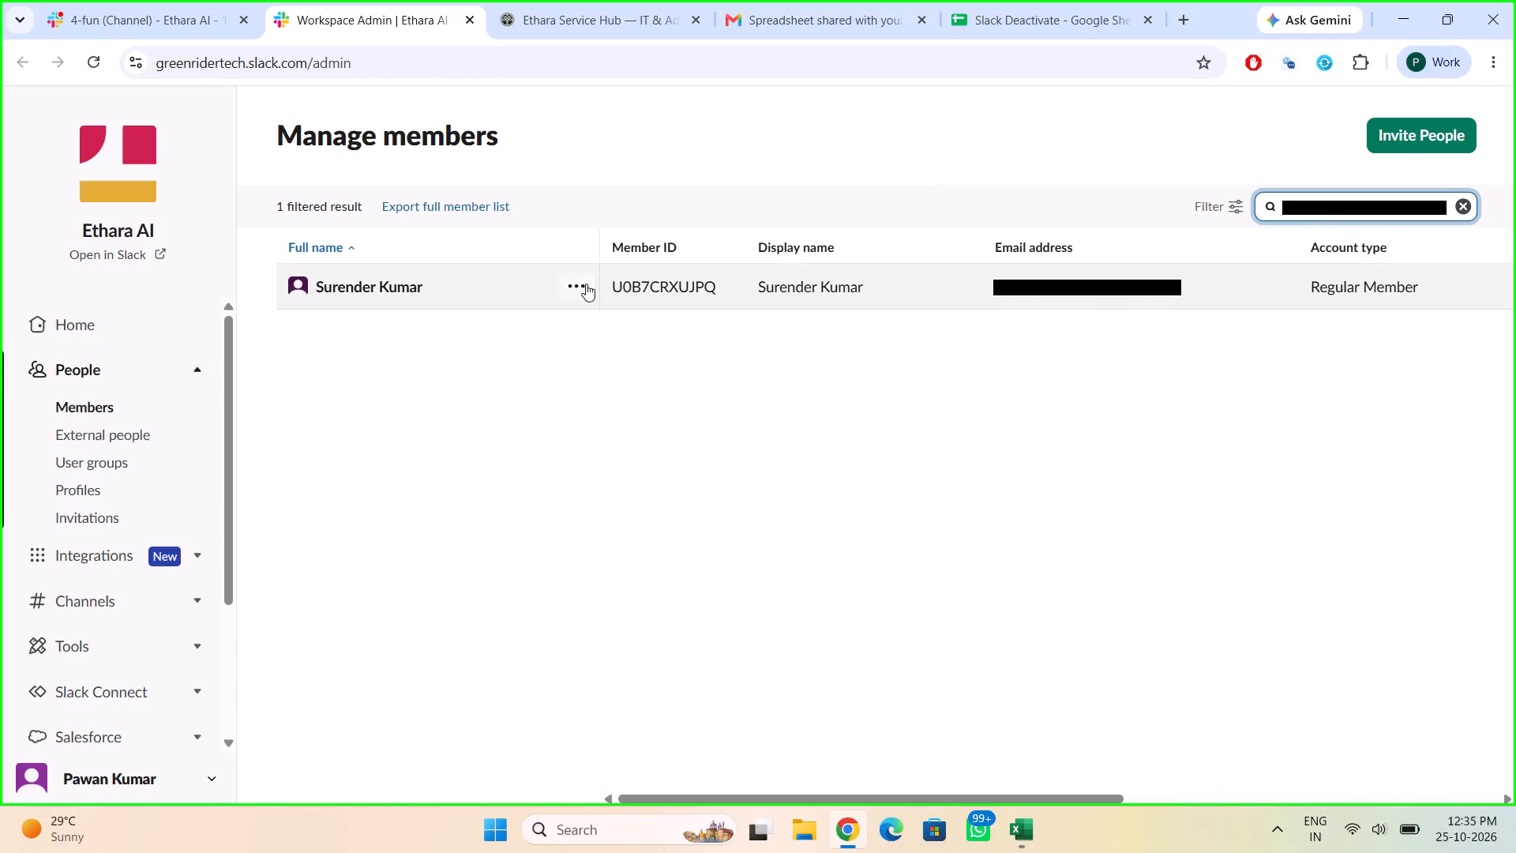
pyautogui.moveTo(508, 443); pyautogui.dragTo(445, 509, button='right')
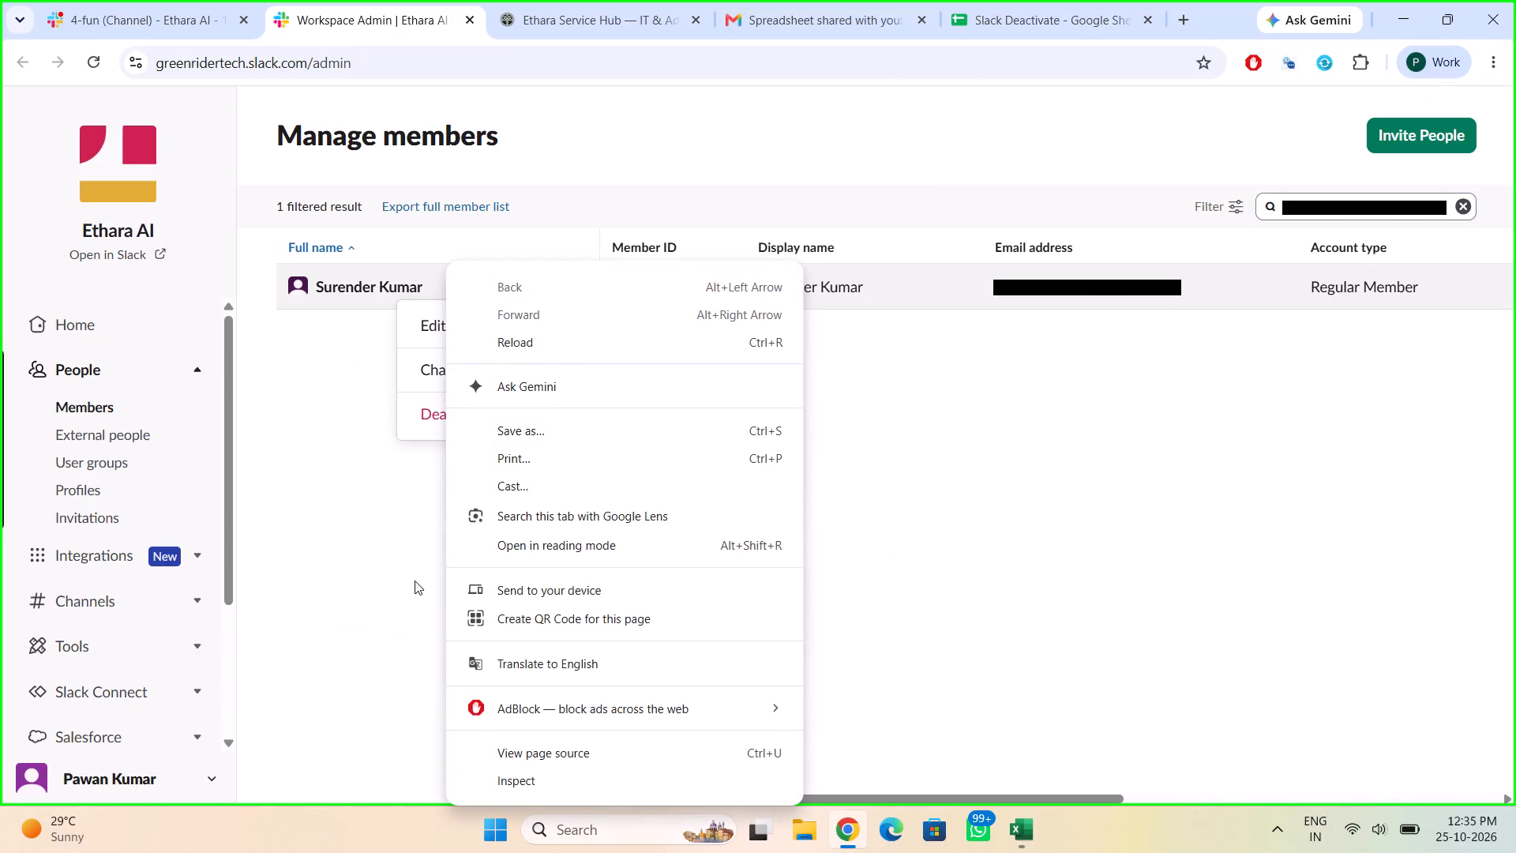
pyautogui.click(419, 407)
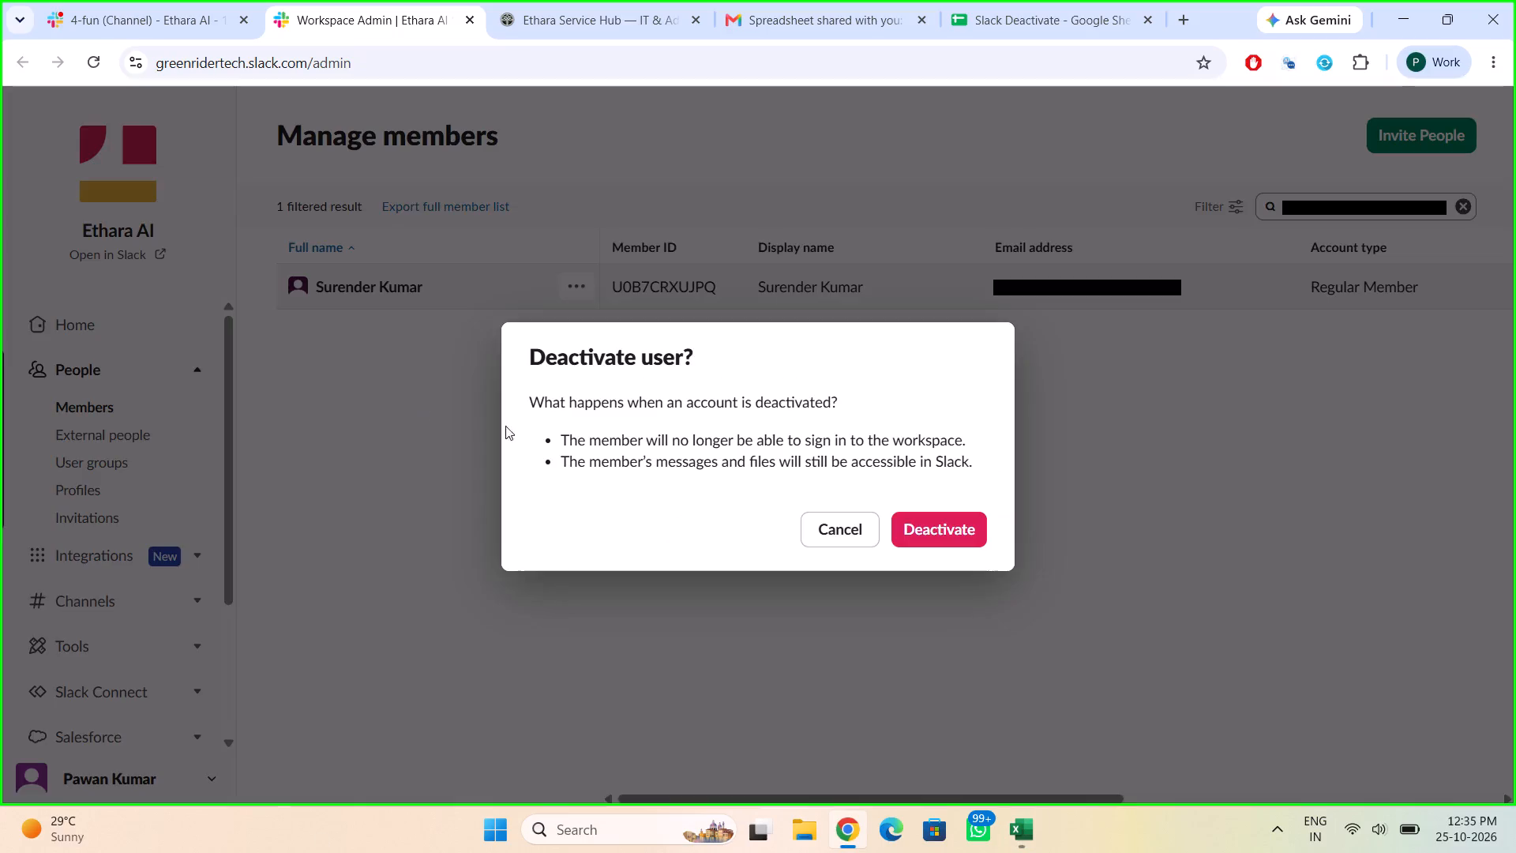
pyautogui.click(941, 538)
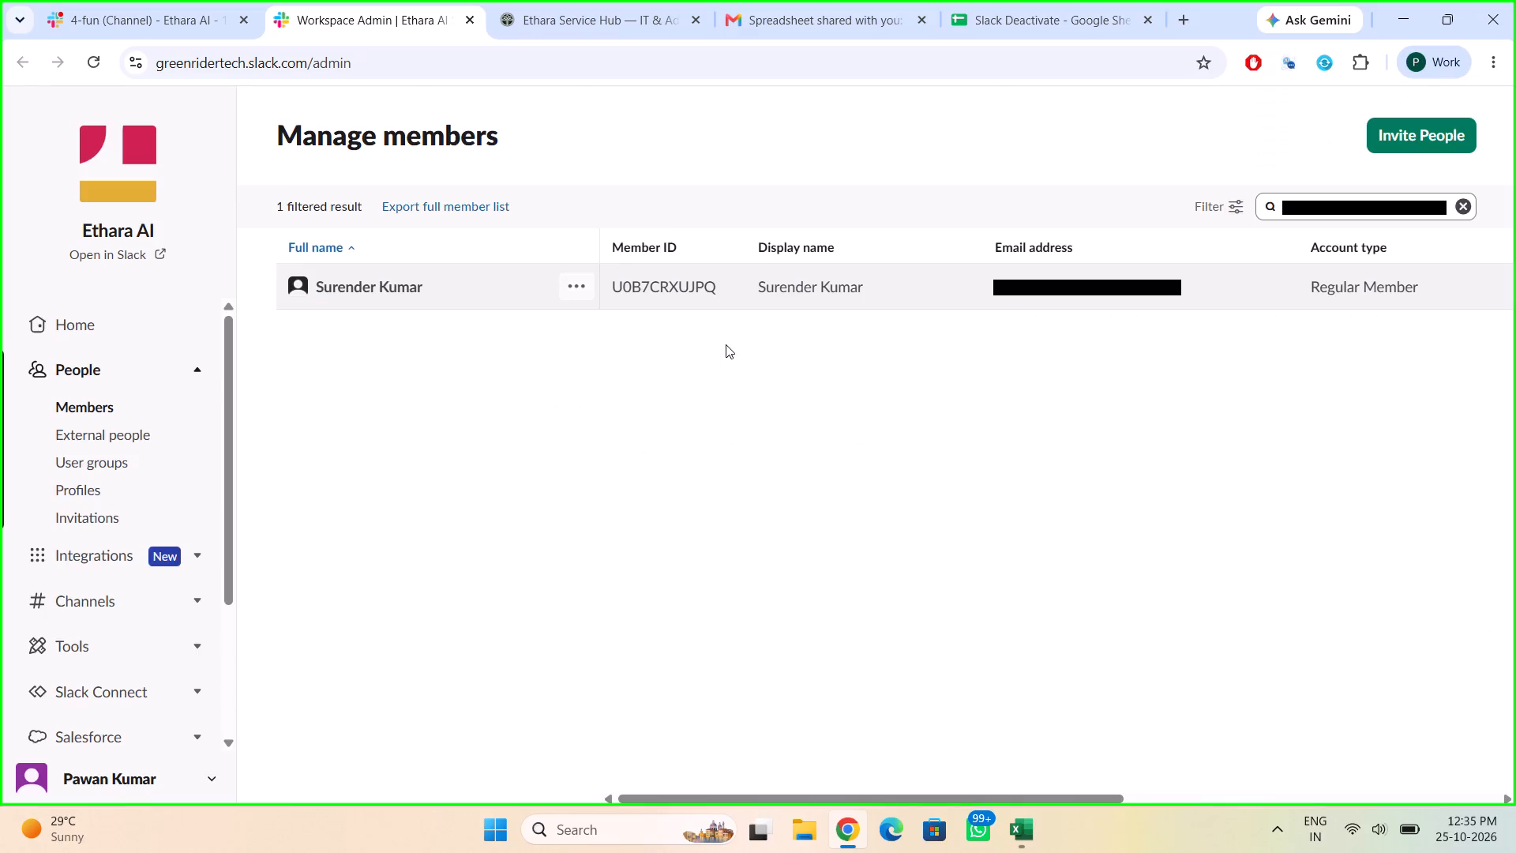
# Copy the thirtieth record's e-mail address from Excel cell C30, find that member in Slack and deactivate the account.
pyautogui.hotkey('alt', 'Tab')
pyautogui.click(508, 316)
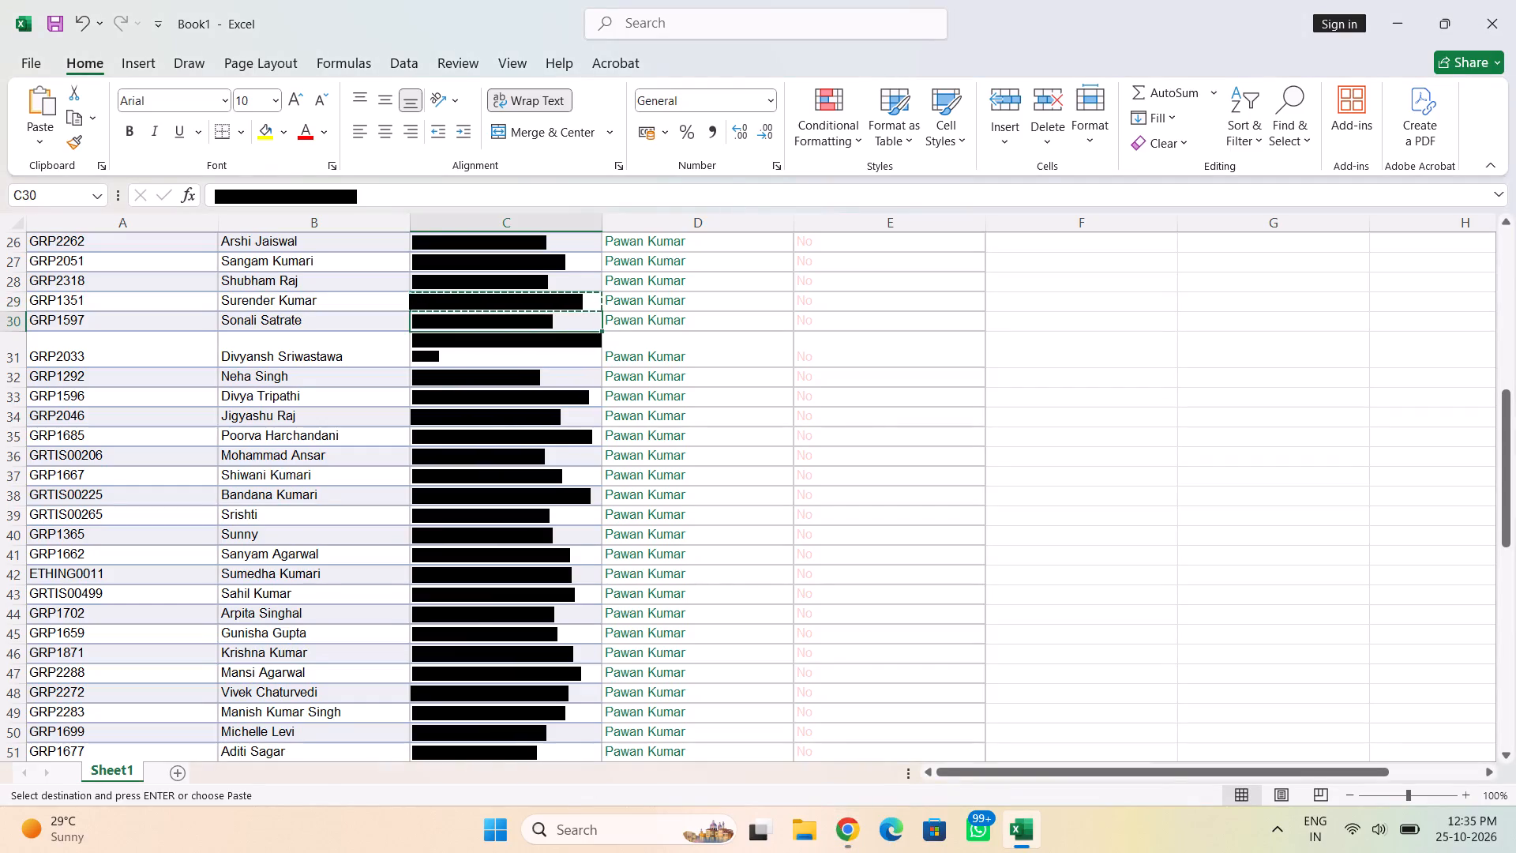
pyautogui.hotkey('ctrl', 'c')
pyautogui.hotkey('alt', 'Tab')
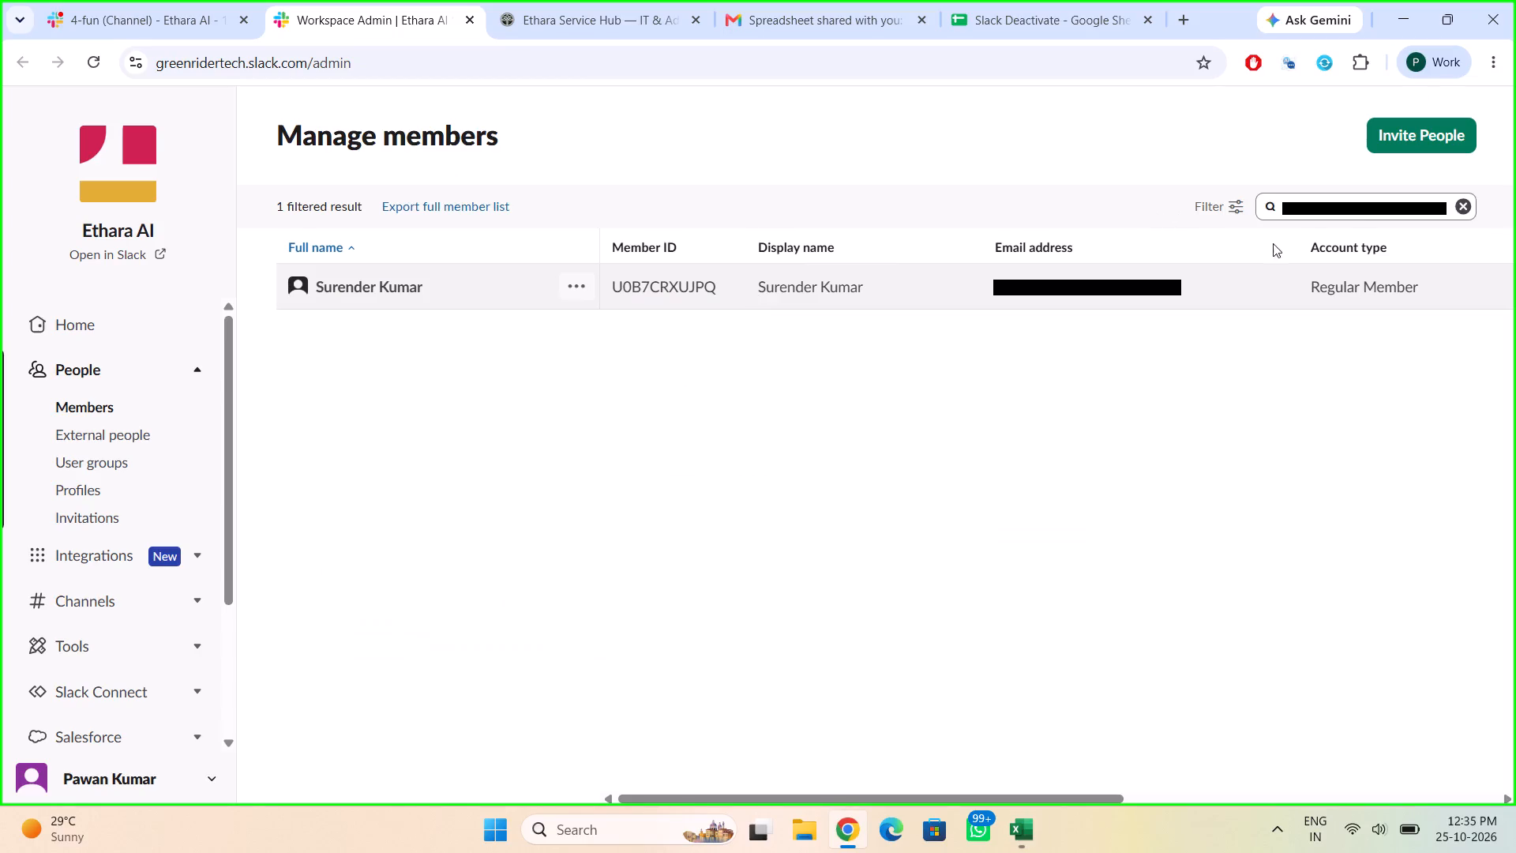
pyautogui.click(1350, 212)
pyautogui.hotkey('ctrl', 'a')
pyautogui.hotkey('ctrl', 'v')
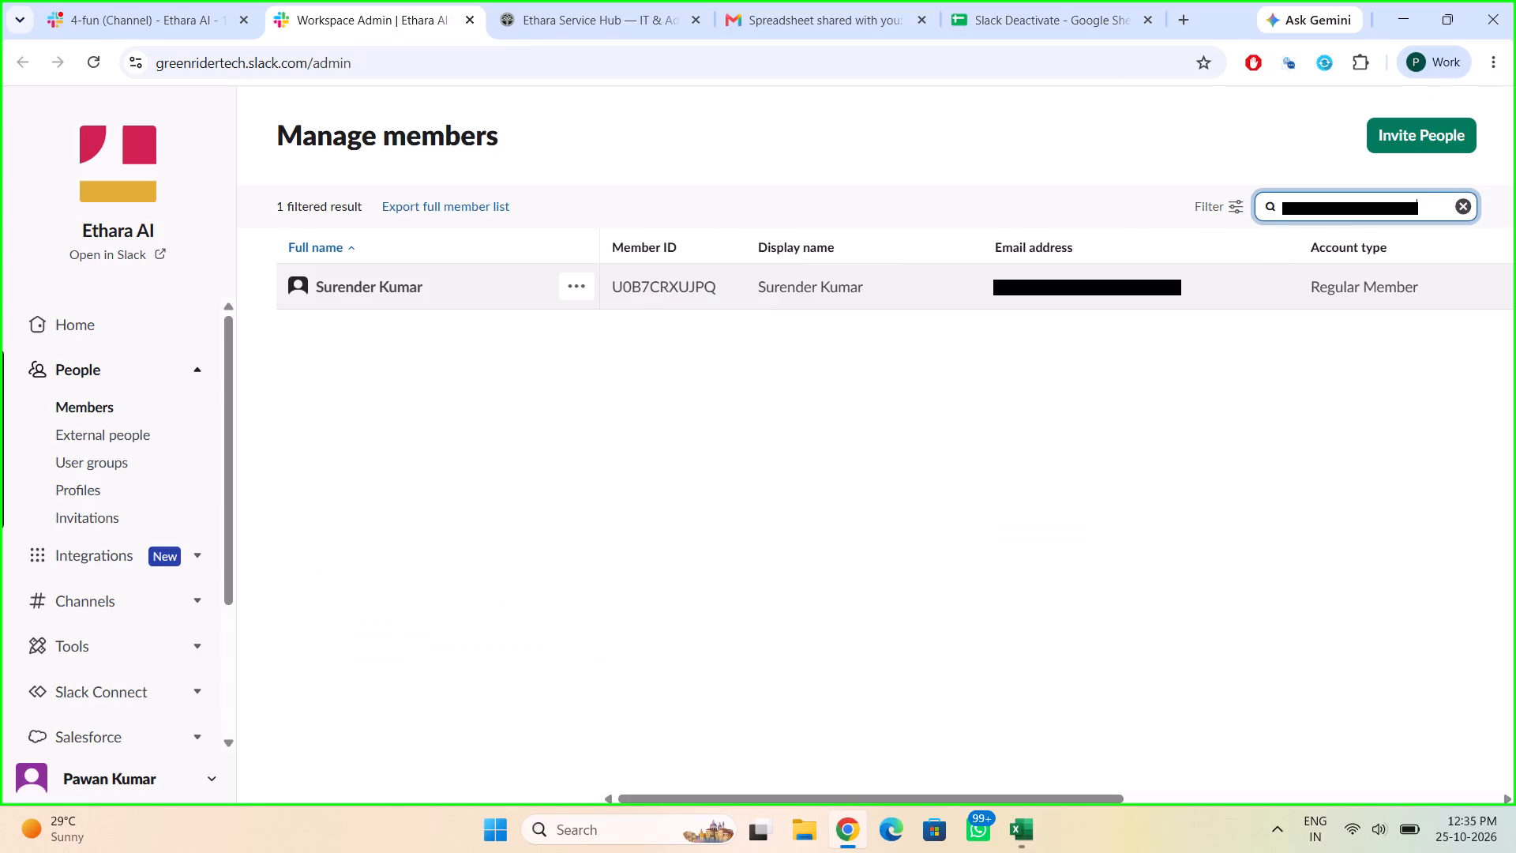
pyautogui.click(585, 293)
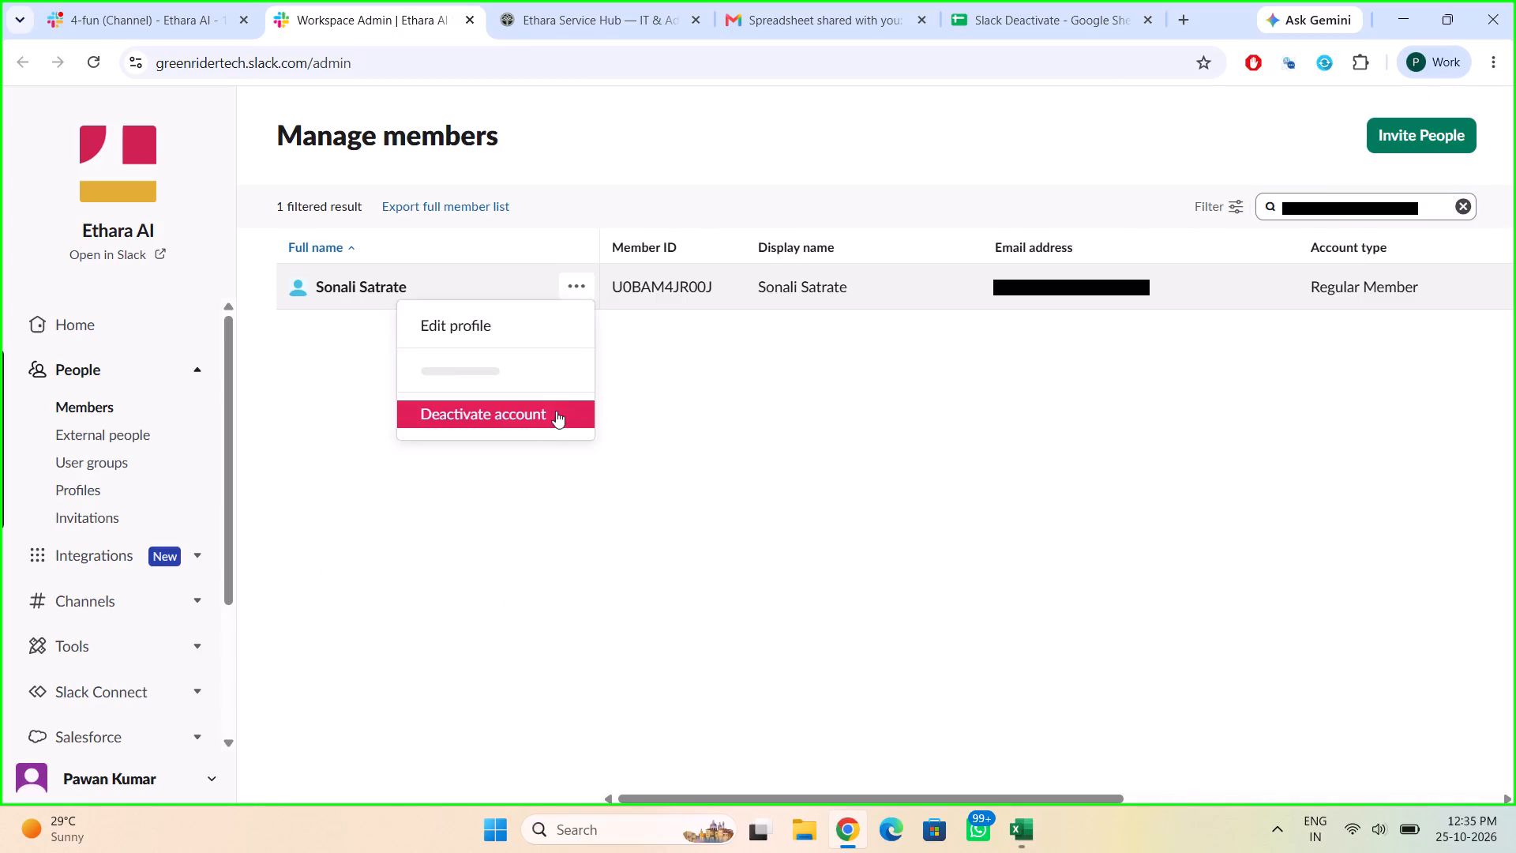
pyautogui.click(546, 414)
pyautogui.click(951, 535)
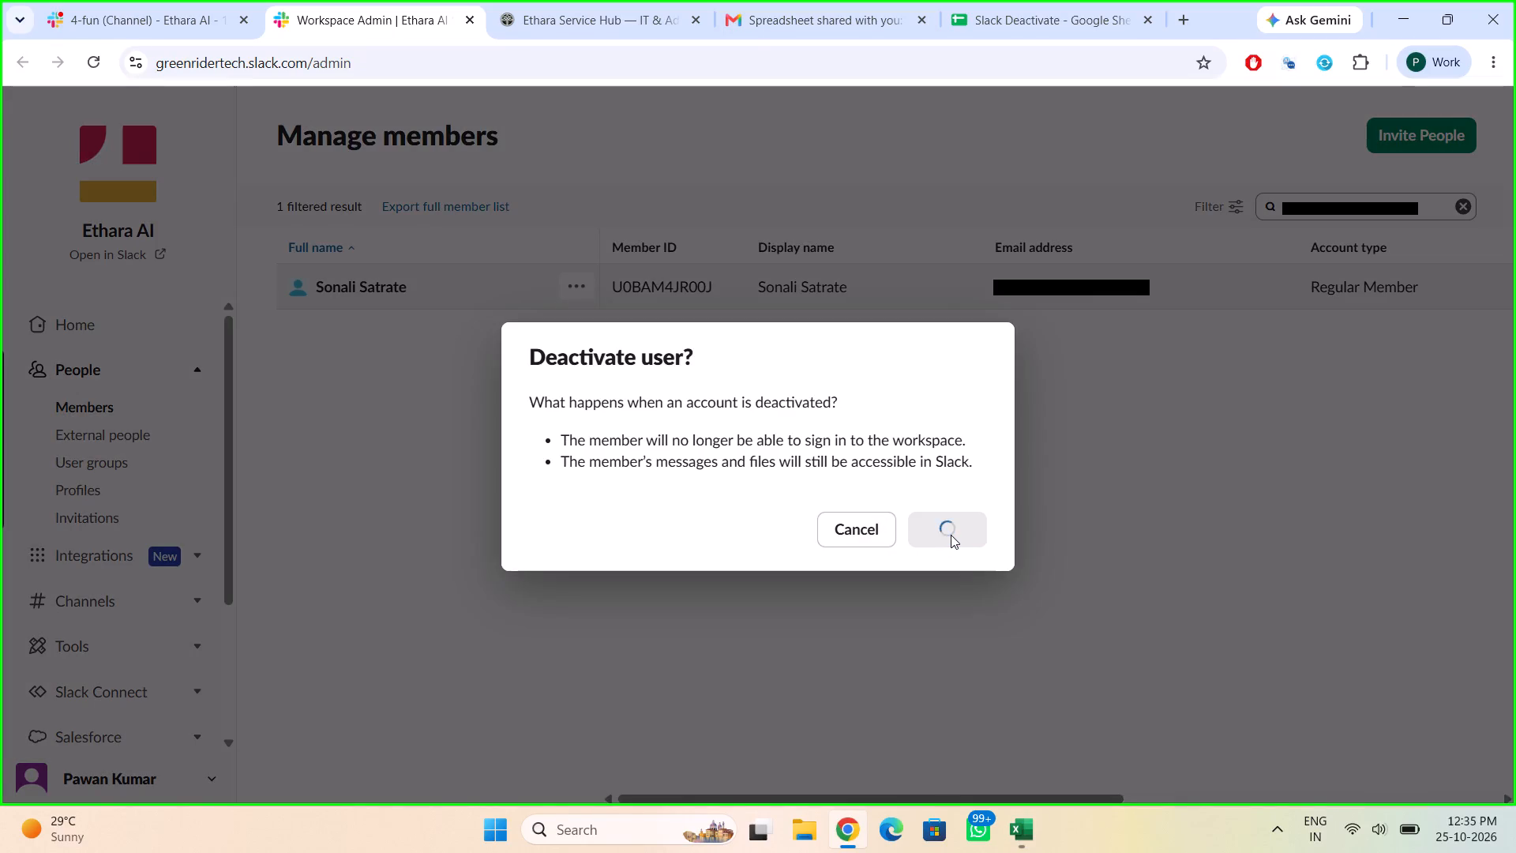
# Copy the thirty-first record's e-mail address from Excel cell C31, find that member in Slack and deactivate the account.
pyautogui.hotkey('alt', 'Tab')
pyautogui.click(542, 355)
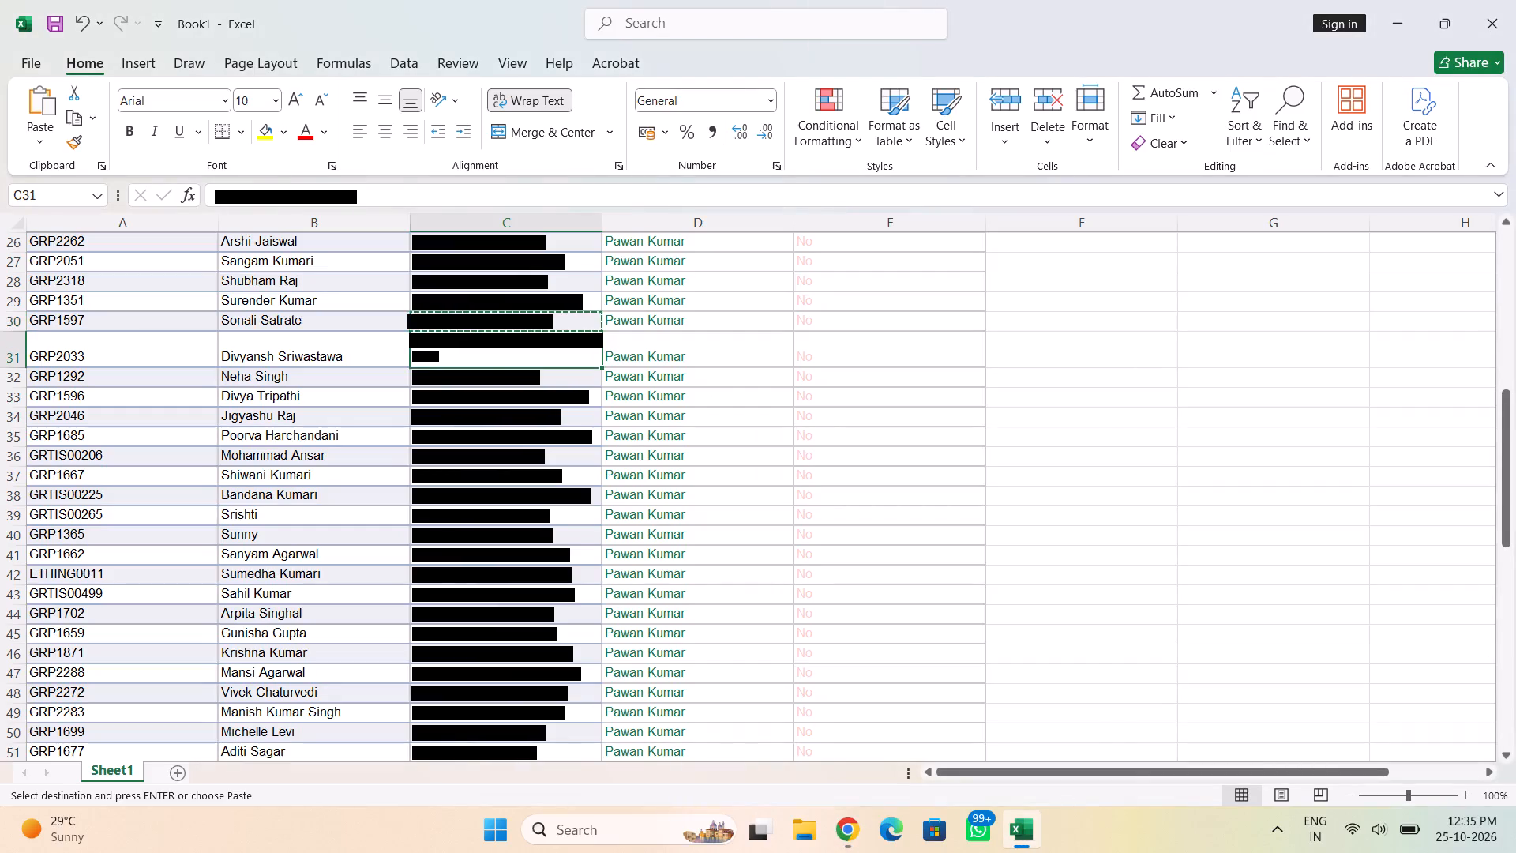
pyautogui.hotkey('ctrl', 'c')
pyautogui.hotkey('alt', 'Tab')
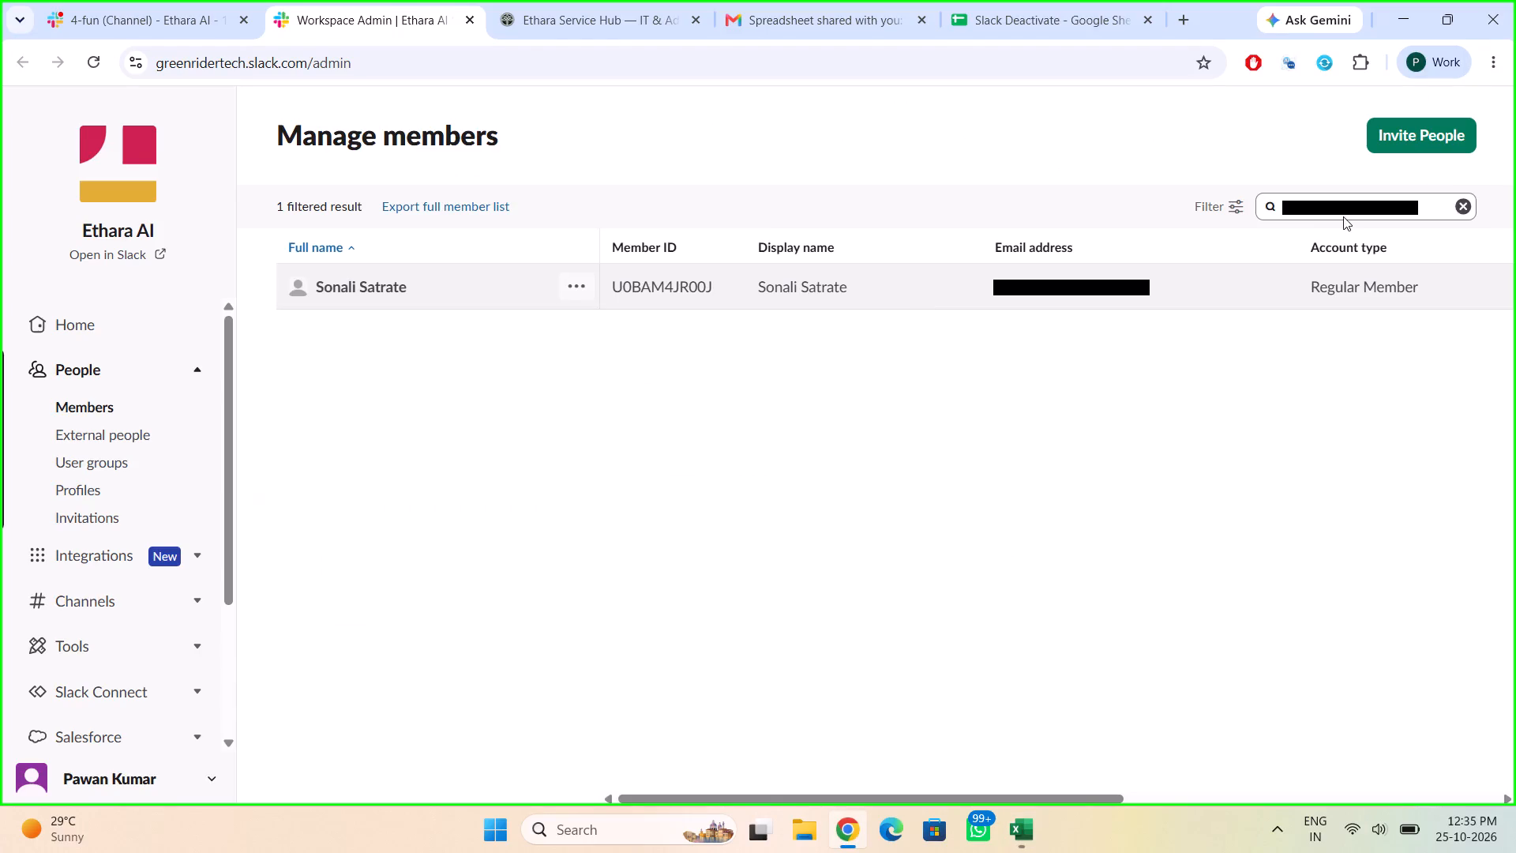
pyautogui.click(1343, 216)
pyautogui.click(1349, 194)
pyautogui.click(1351, 209)
pyautogui.hotkey('ctrl', 'a')
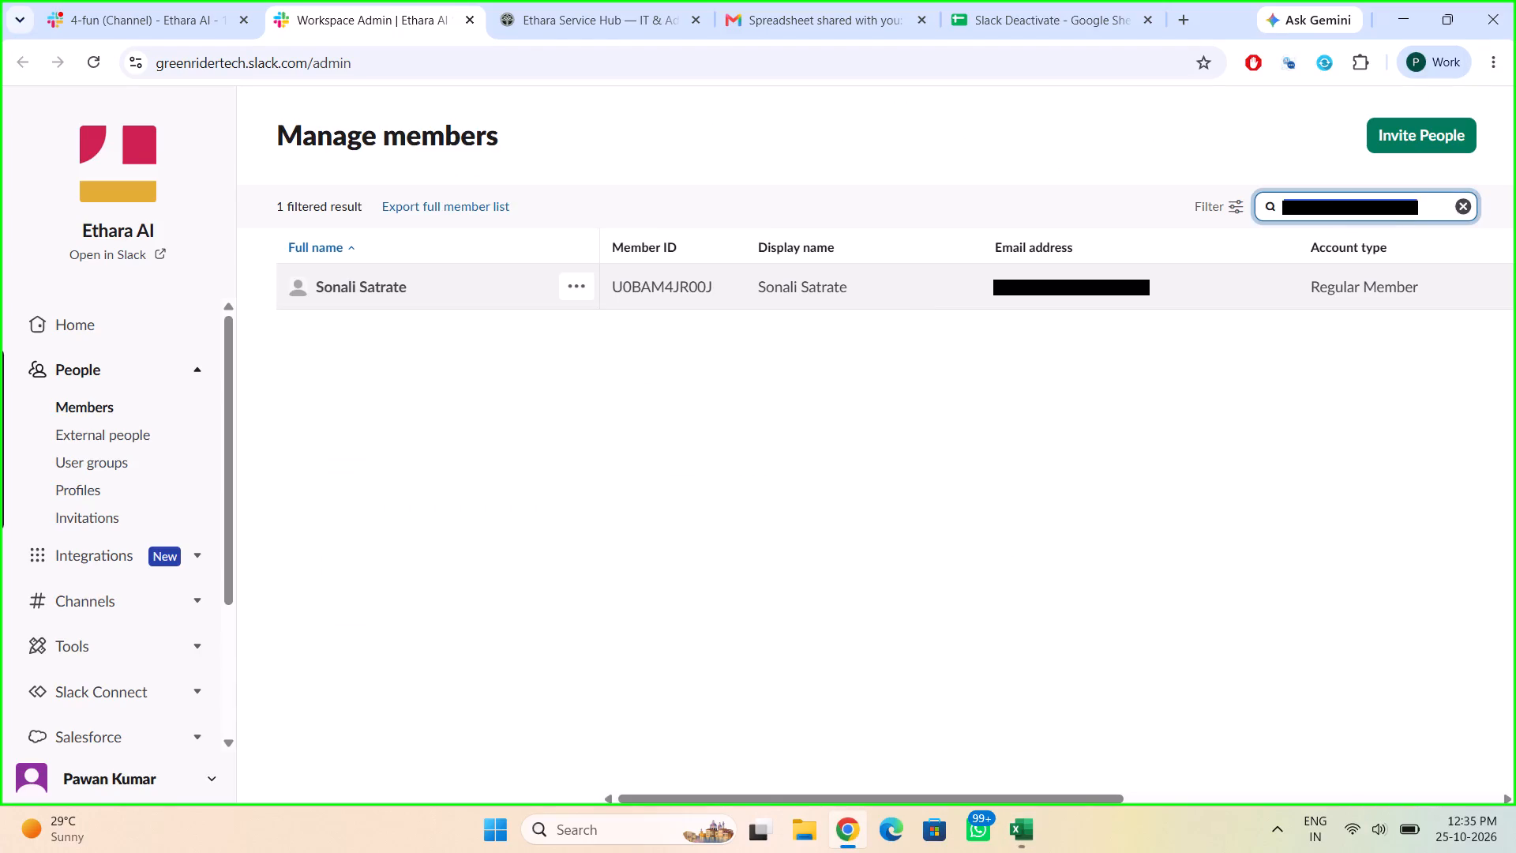
pyautogui.hotkey('ctrl', 'v')
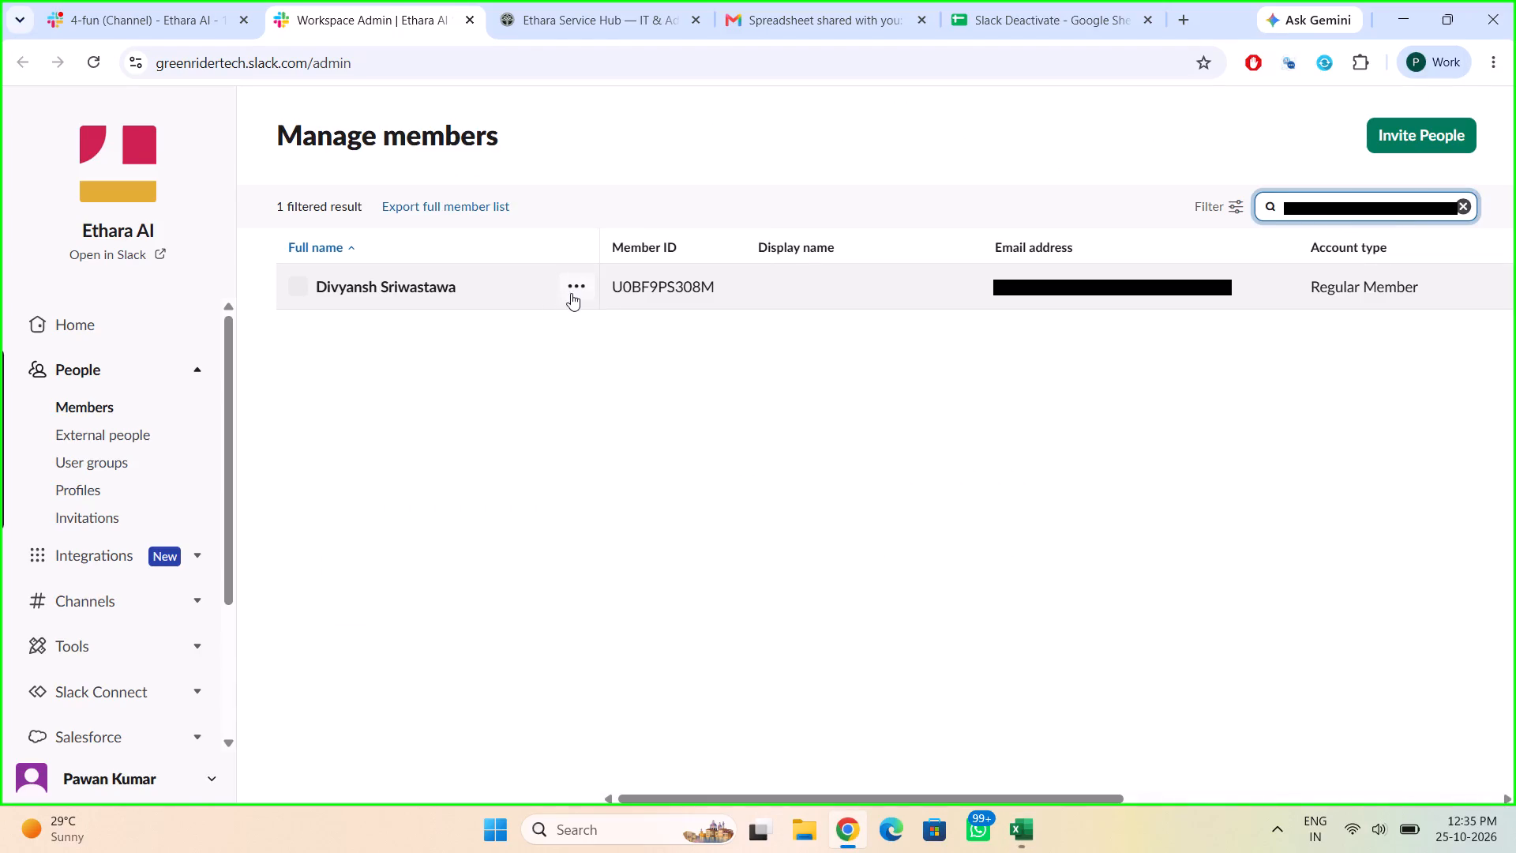
pyautogui.click(571, 293)
pyautogui.click(510, 411)
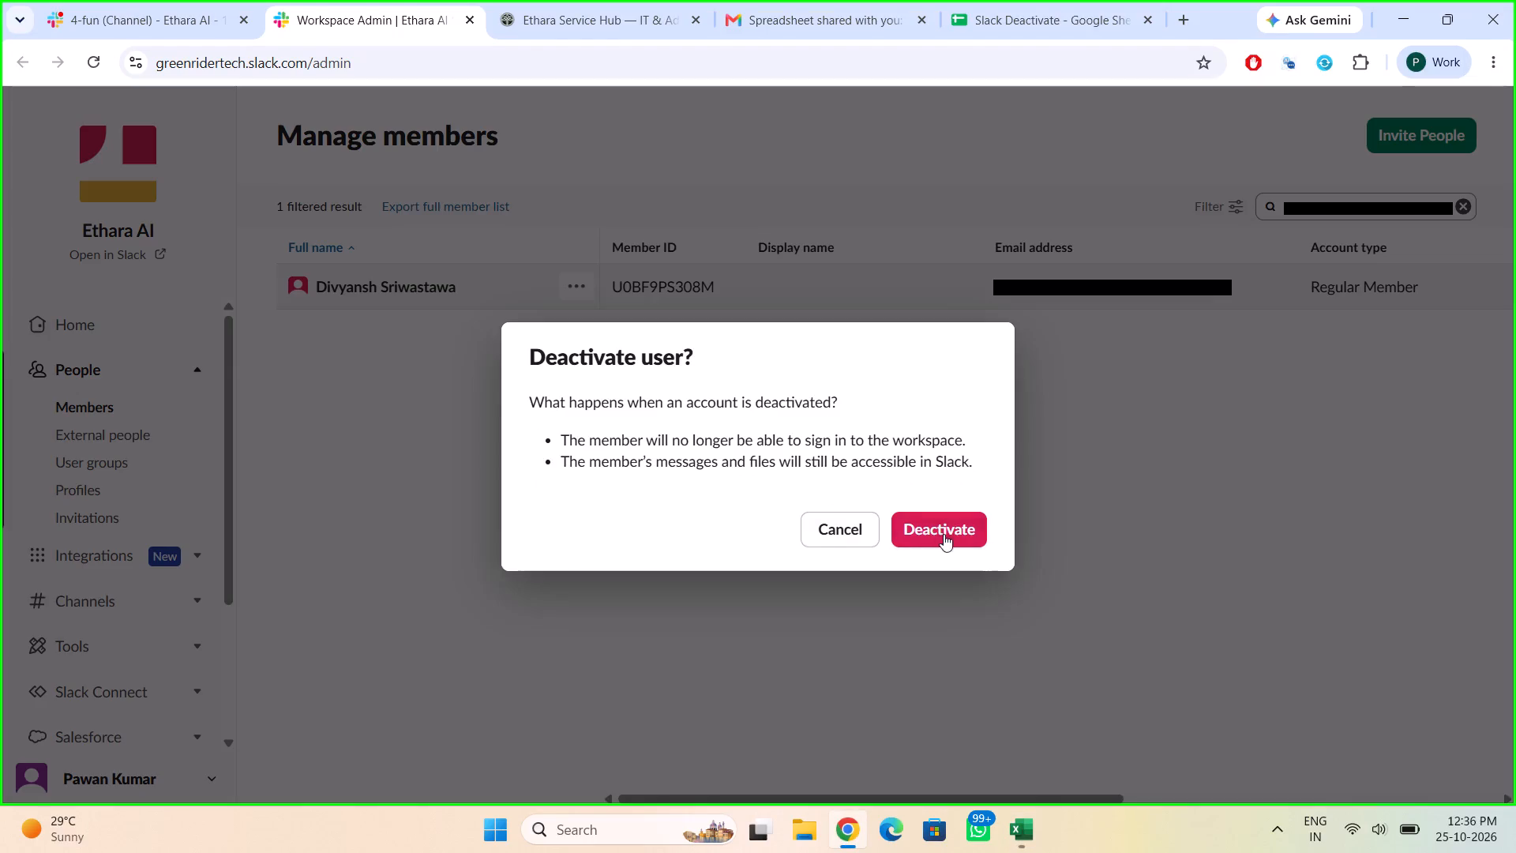
pyautogui.click(944, 534)
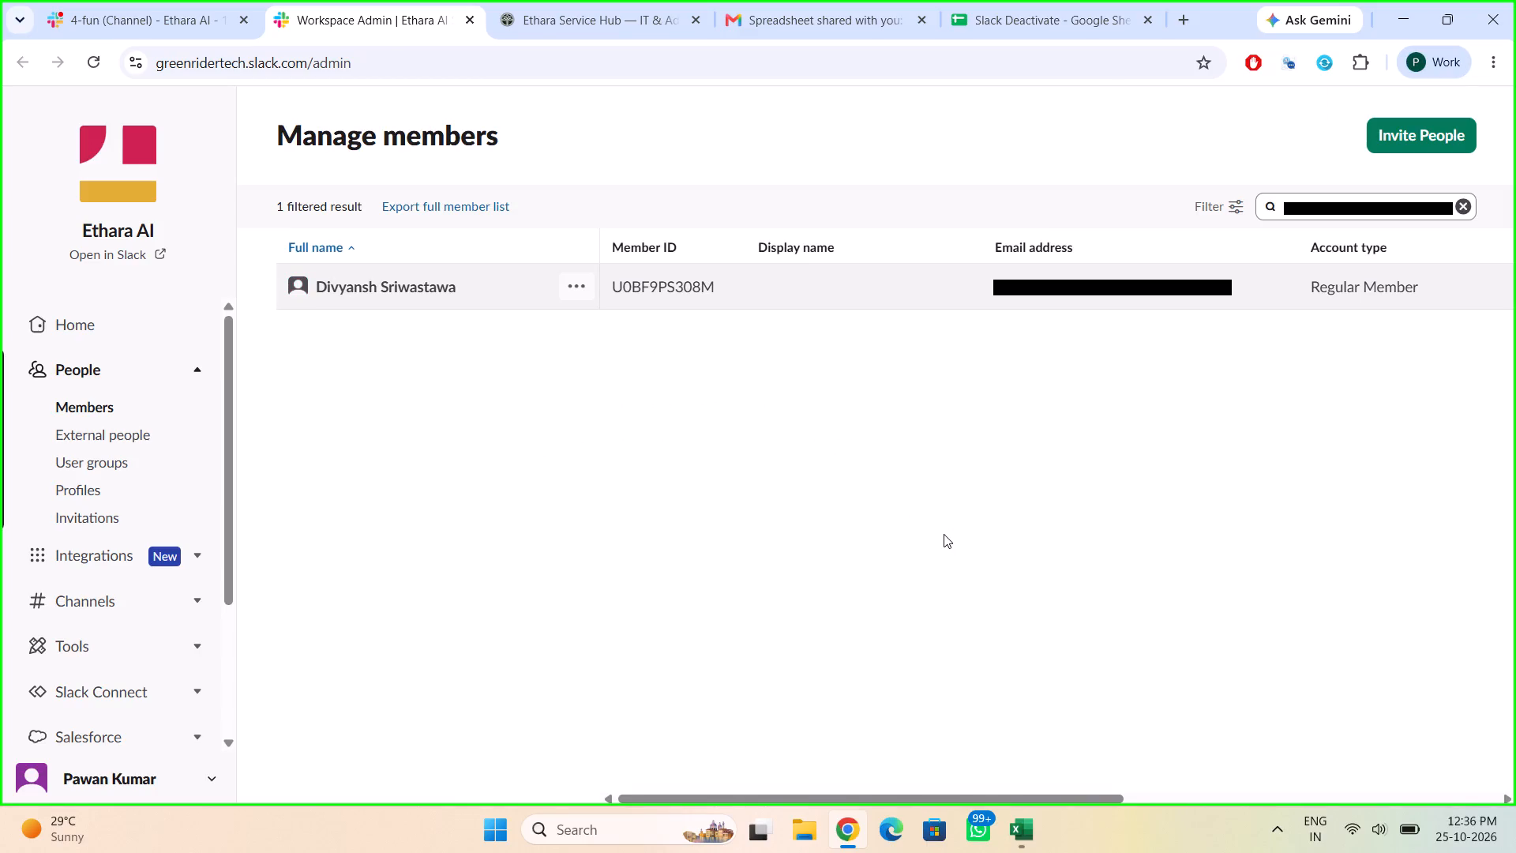
# Copy the thirty-second record's e-mail address from Excel cell C32, find that member in Slack and deactivate the account.
pyautogui.hotkey('alt', 'Tab')
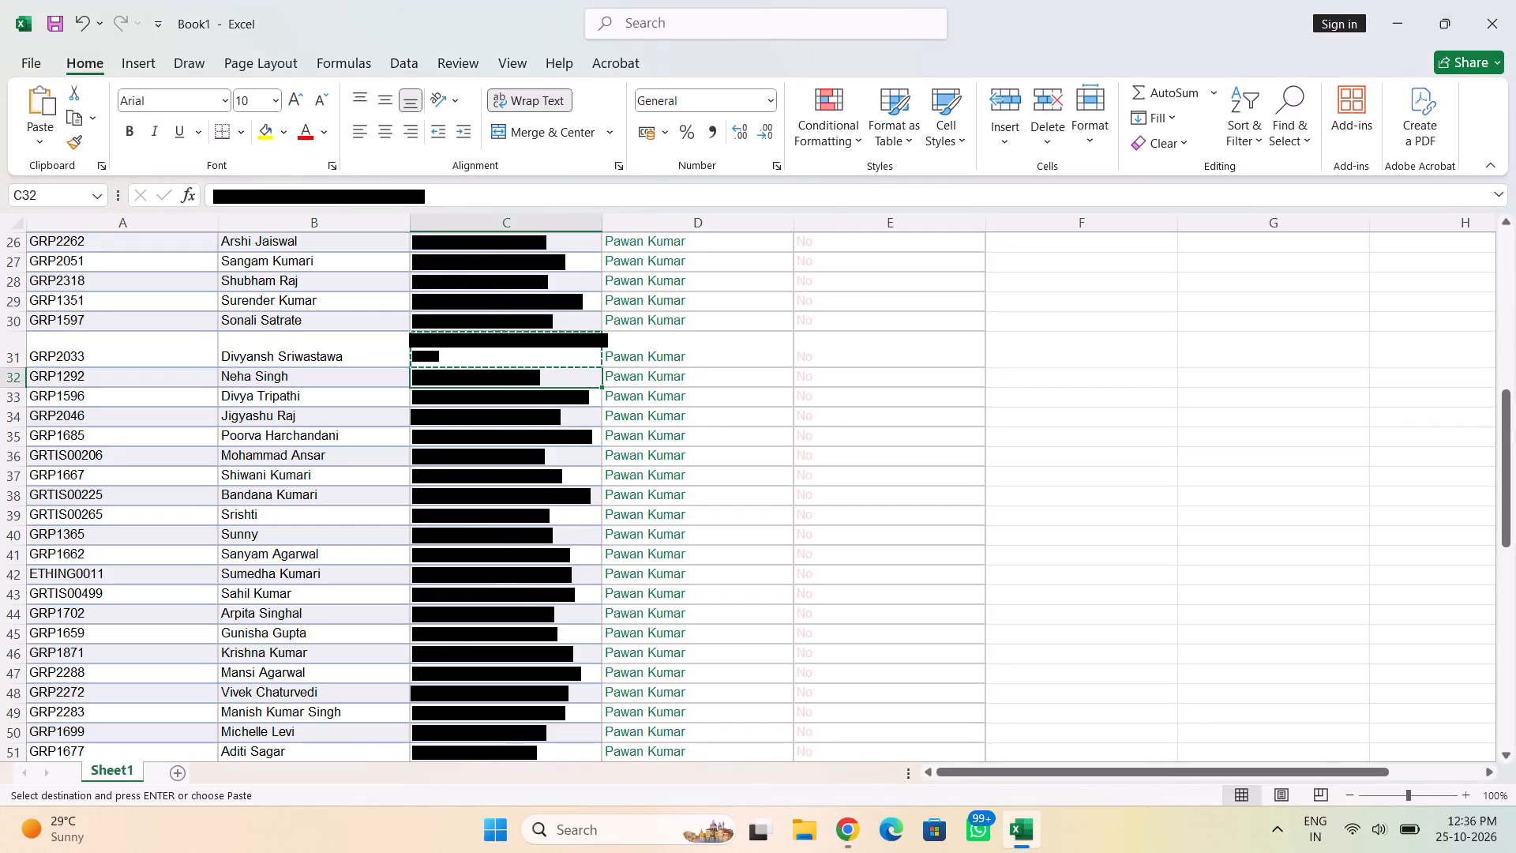
pyautogui.click(524, 378)
pyautogui.hotkey('ctrl', 'c')
pyautogui.hotkey('alt', 'Tab')
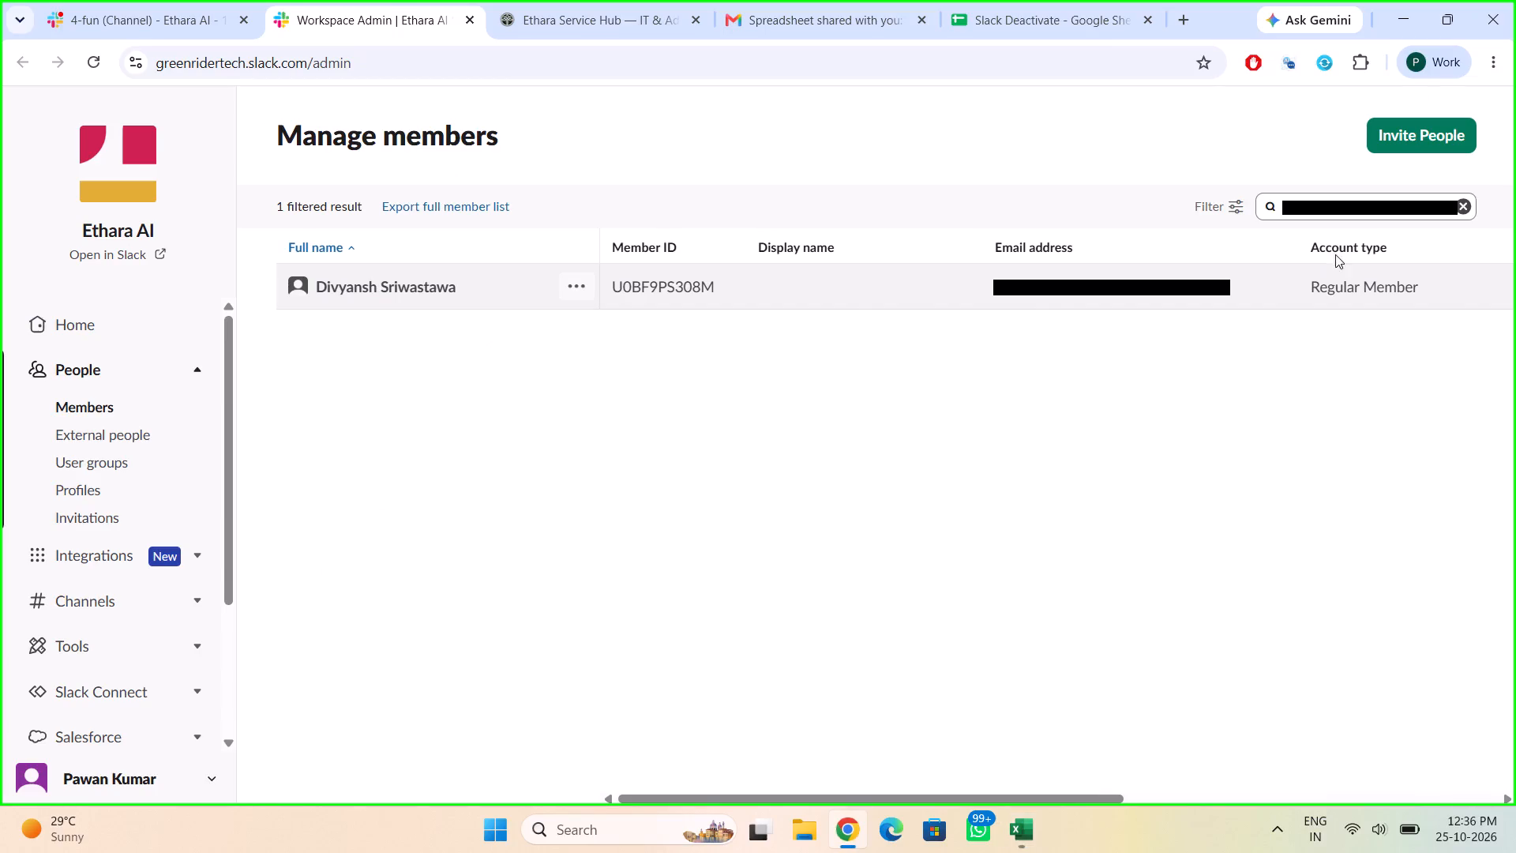
pyautogui.click(1393, 207)
pyautogui.hotkey('ctrl', 'a')
pyautogui.hotkey('ctrl', 'v')
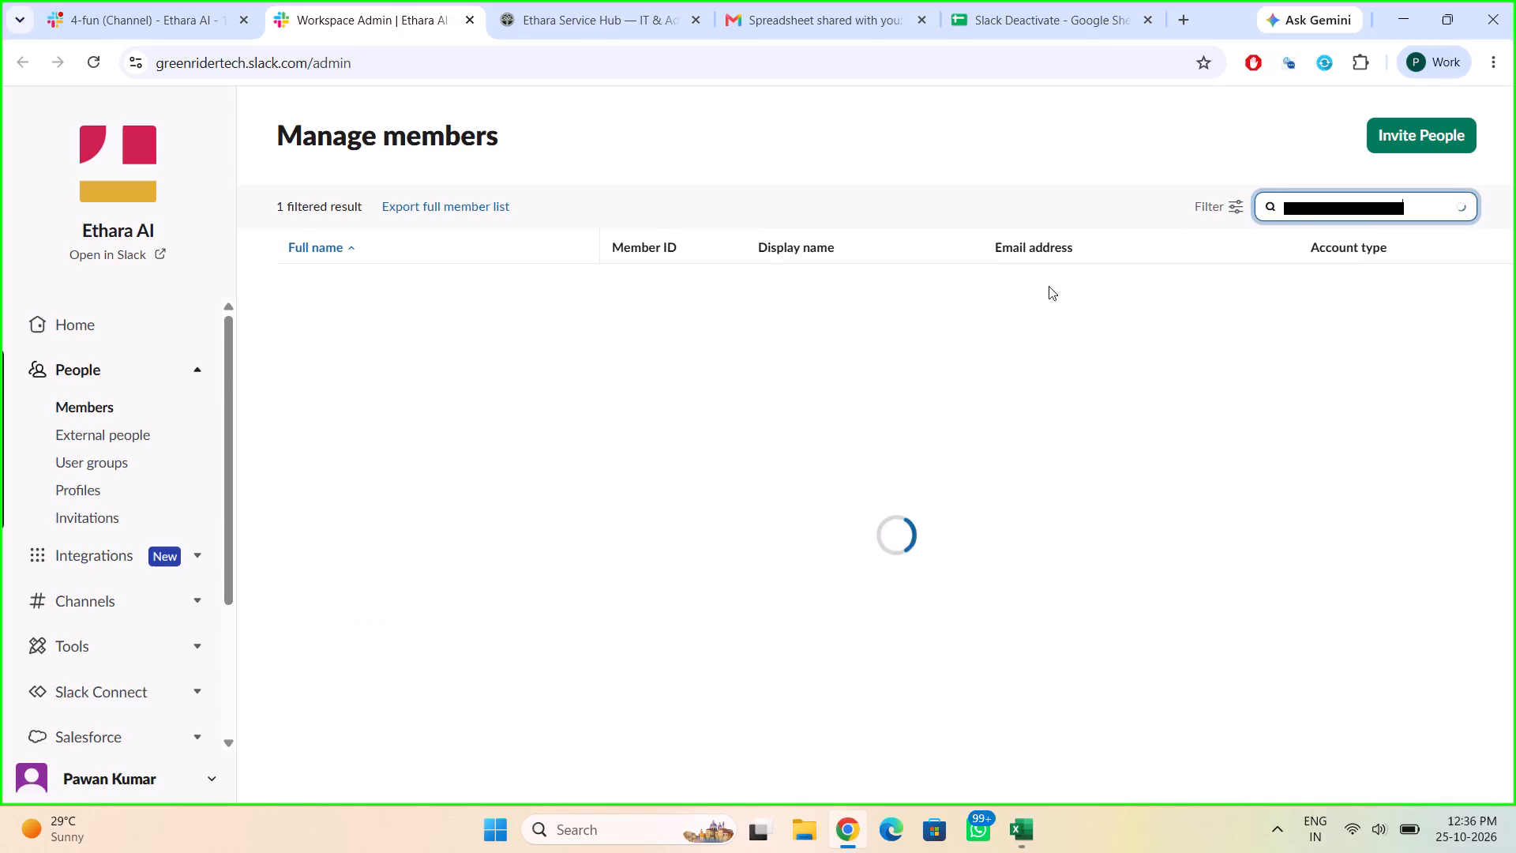
pyautogui.click(576, 287)
pyautogui.click(546, 413)
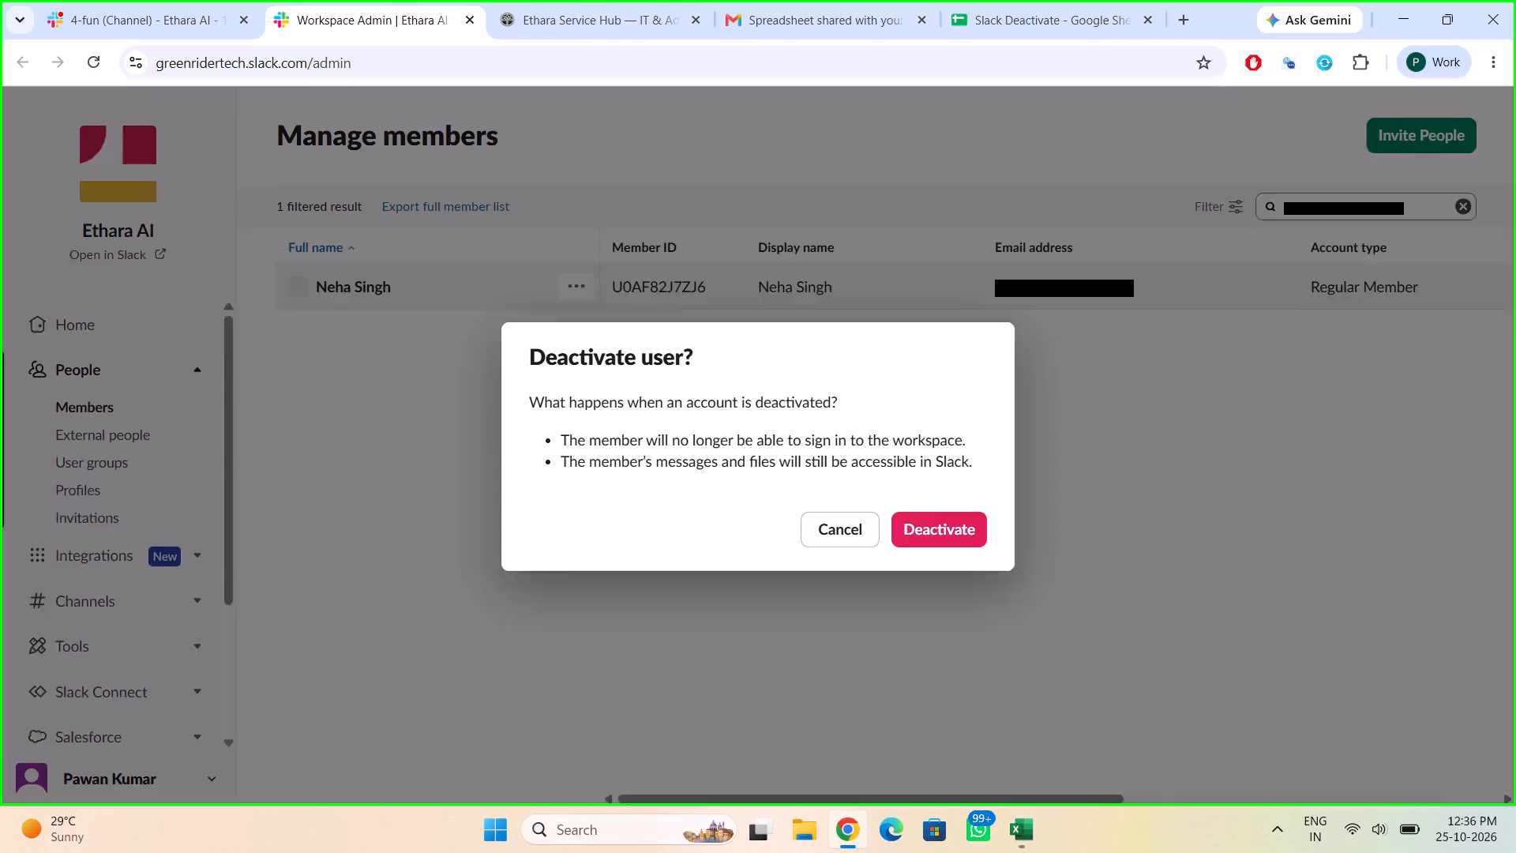
pyautogui.click(979, 538)
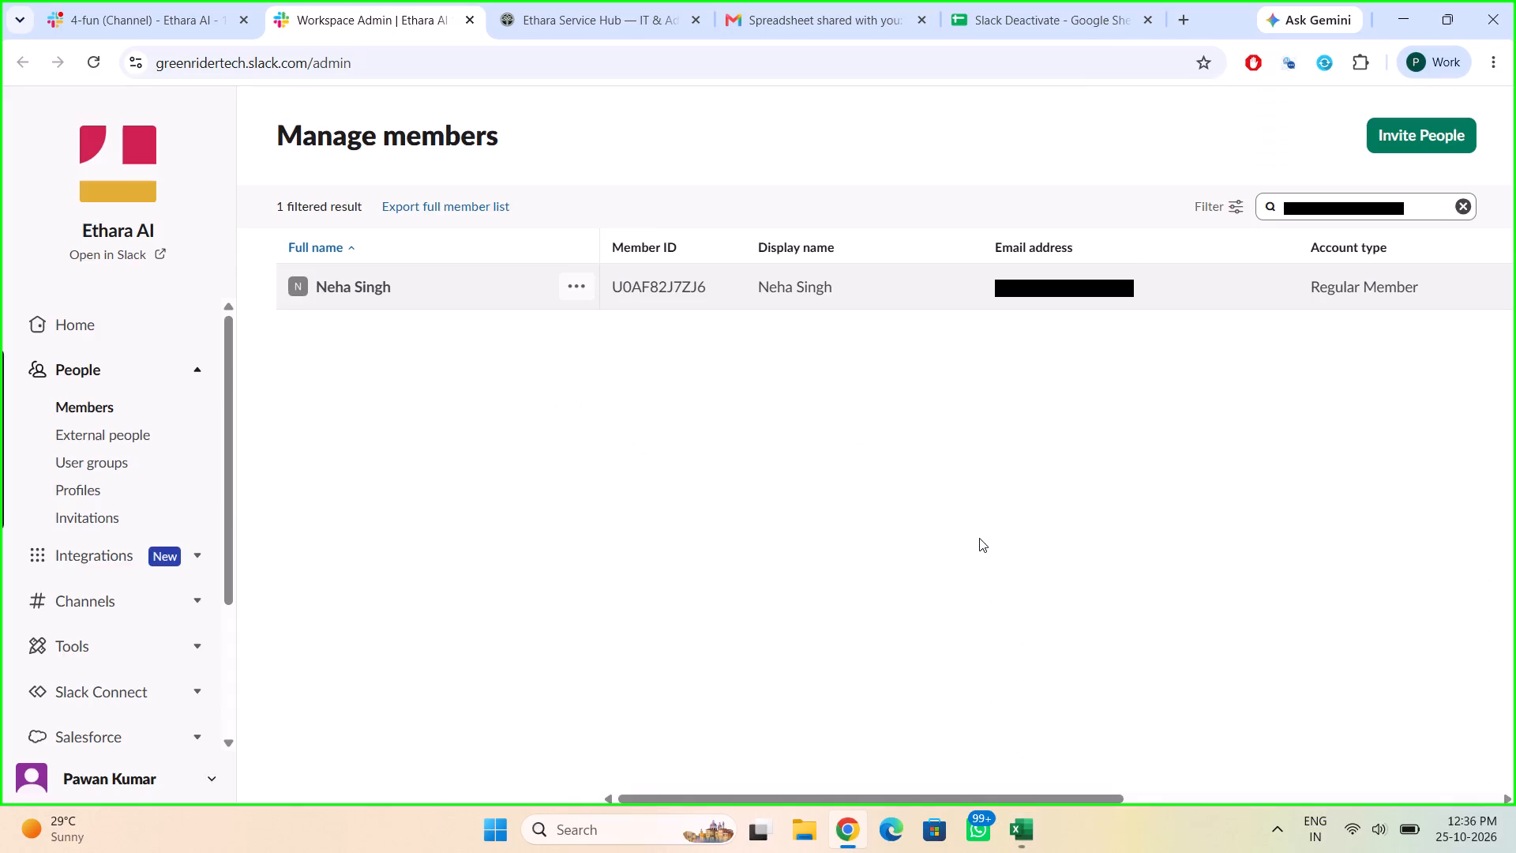
# Copy the thirty-third record's e-mail address from Excel cell C33, find that member in Slack and deactivate the account.
pyautogui.hotkey('alt', 'Tab')
pyautogui.click(528, 405)
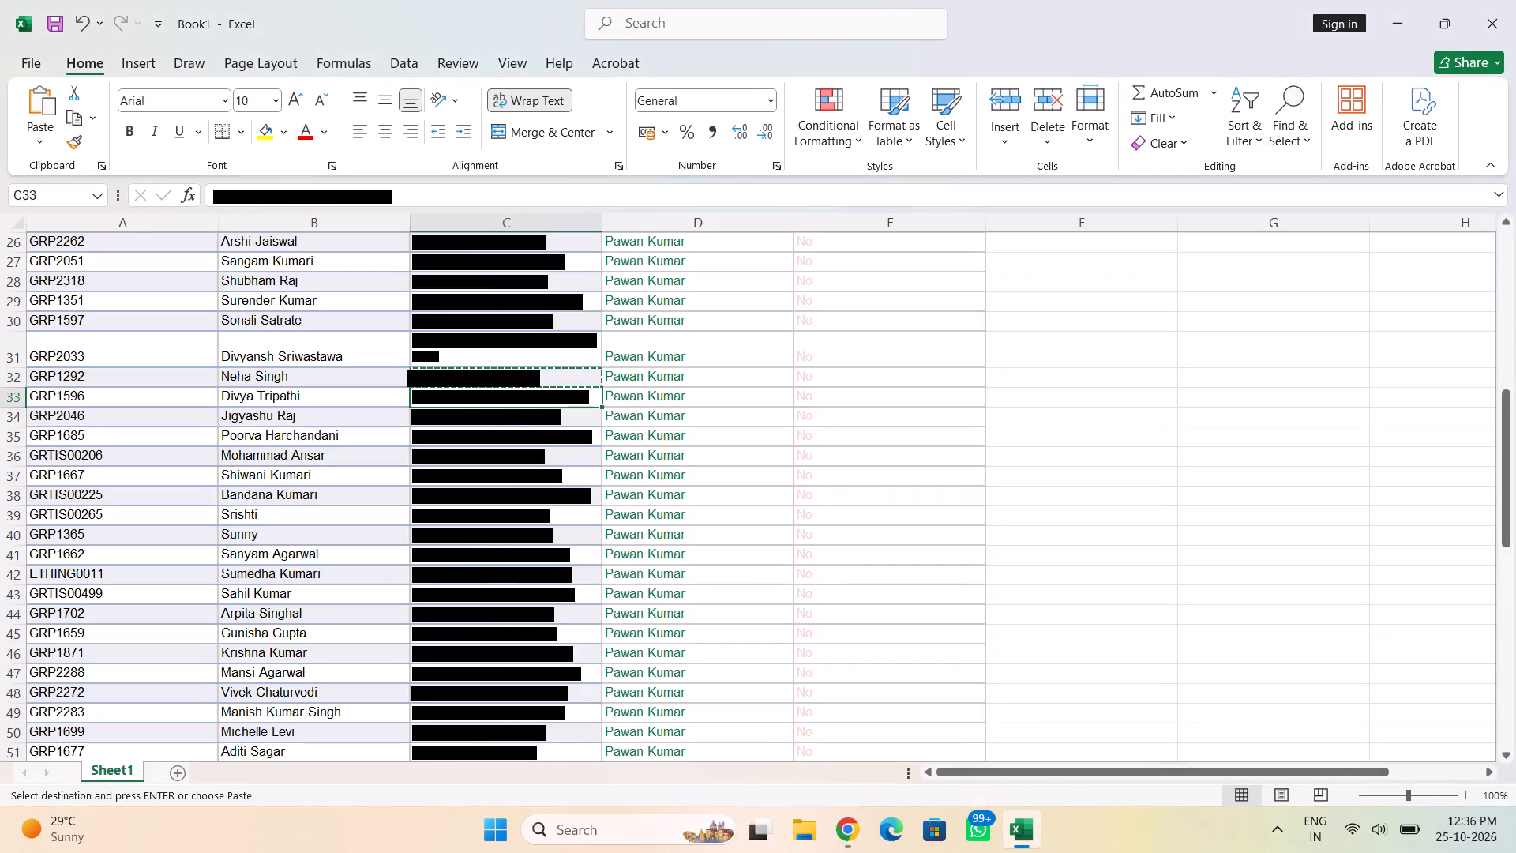
pyautogui.hotkey('ctrl', 'c')
pyautogui.hotkey('alt', 'Tab')
pyautogui.click(1388, 198)
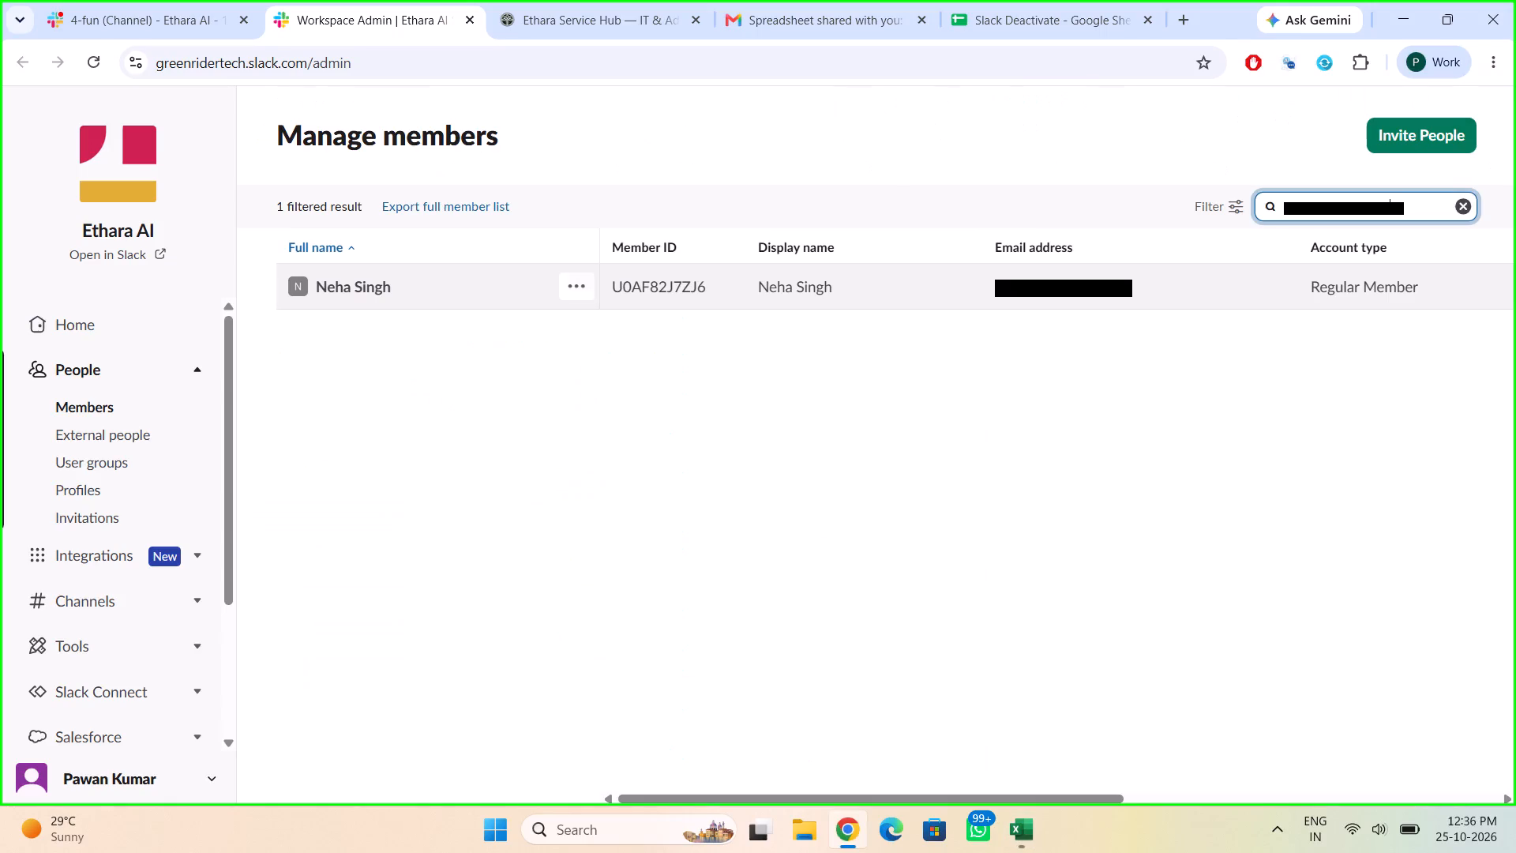
pyautogui.hotkey('ctrl', 'a')
pyautogui.hotkey('ctrl', 'v')
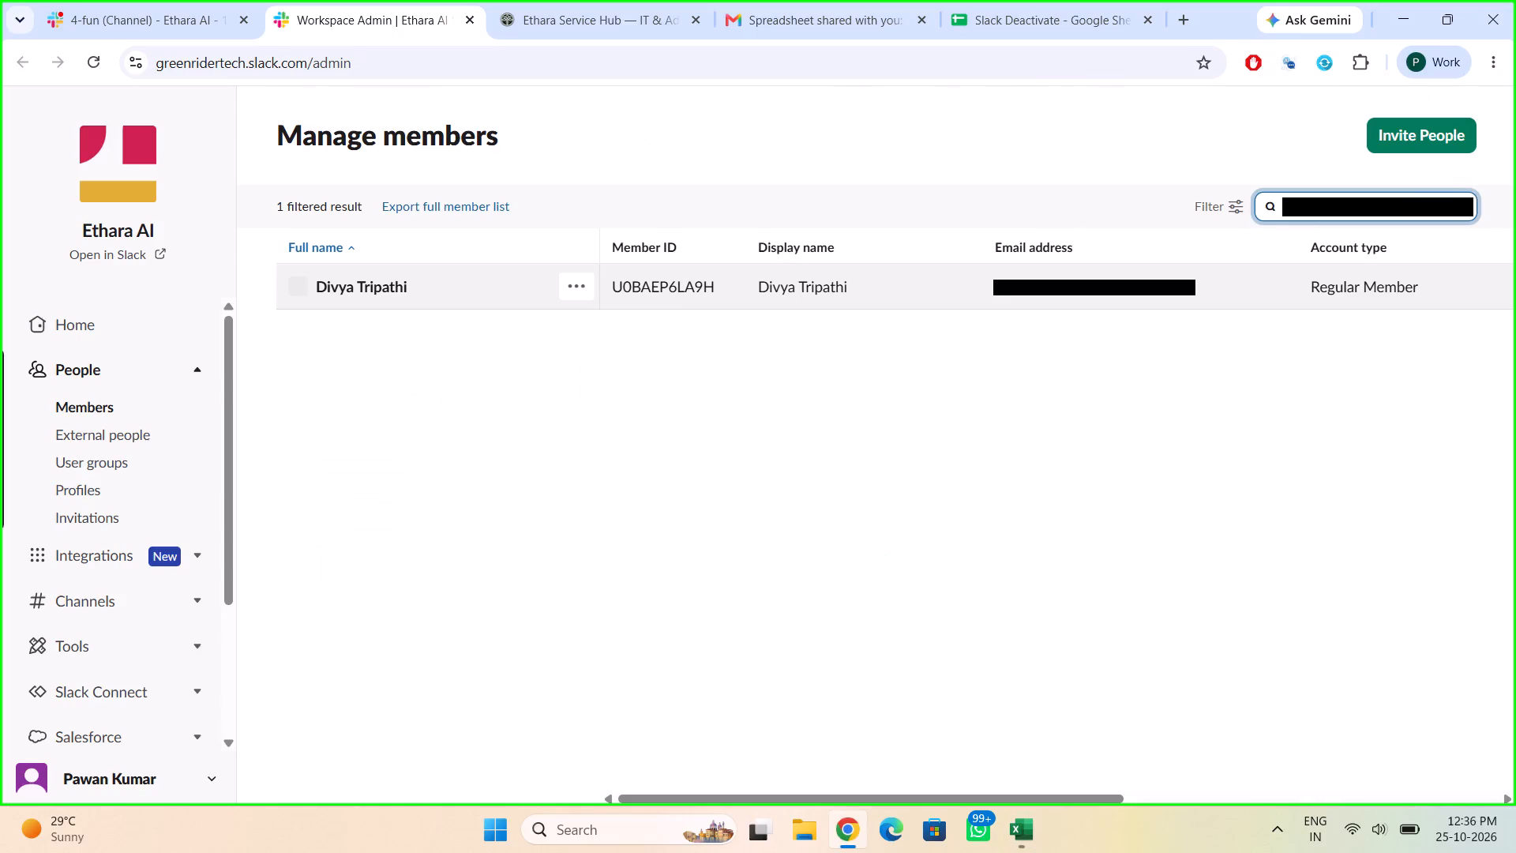
pyautogui.click(579, 287)
pyautogui.click(549, 411)
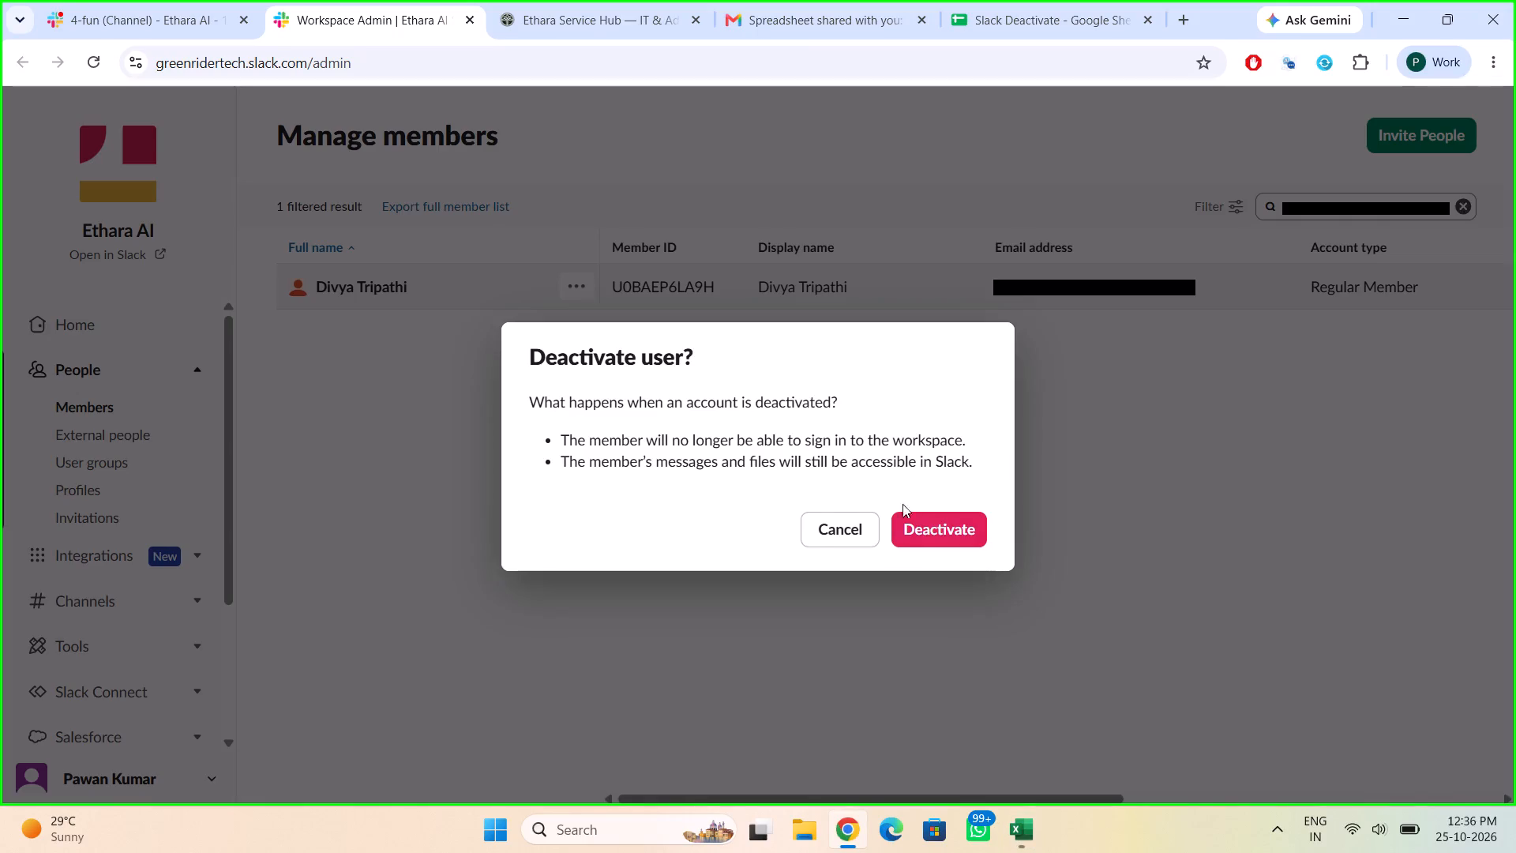
pyautogui.click(939, 519)
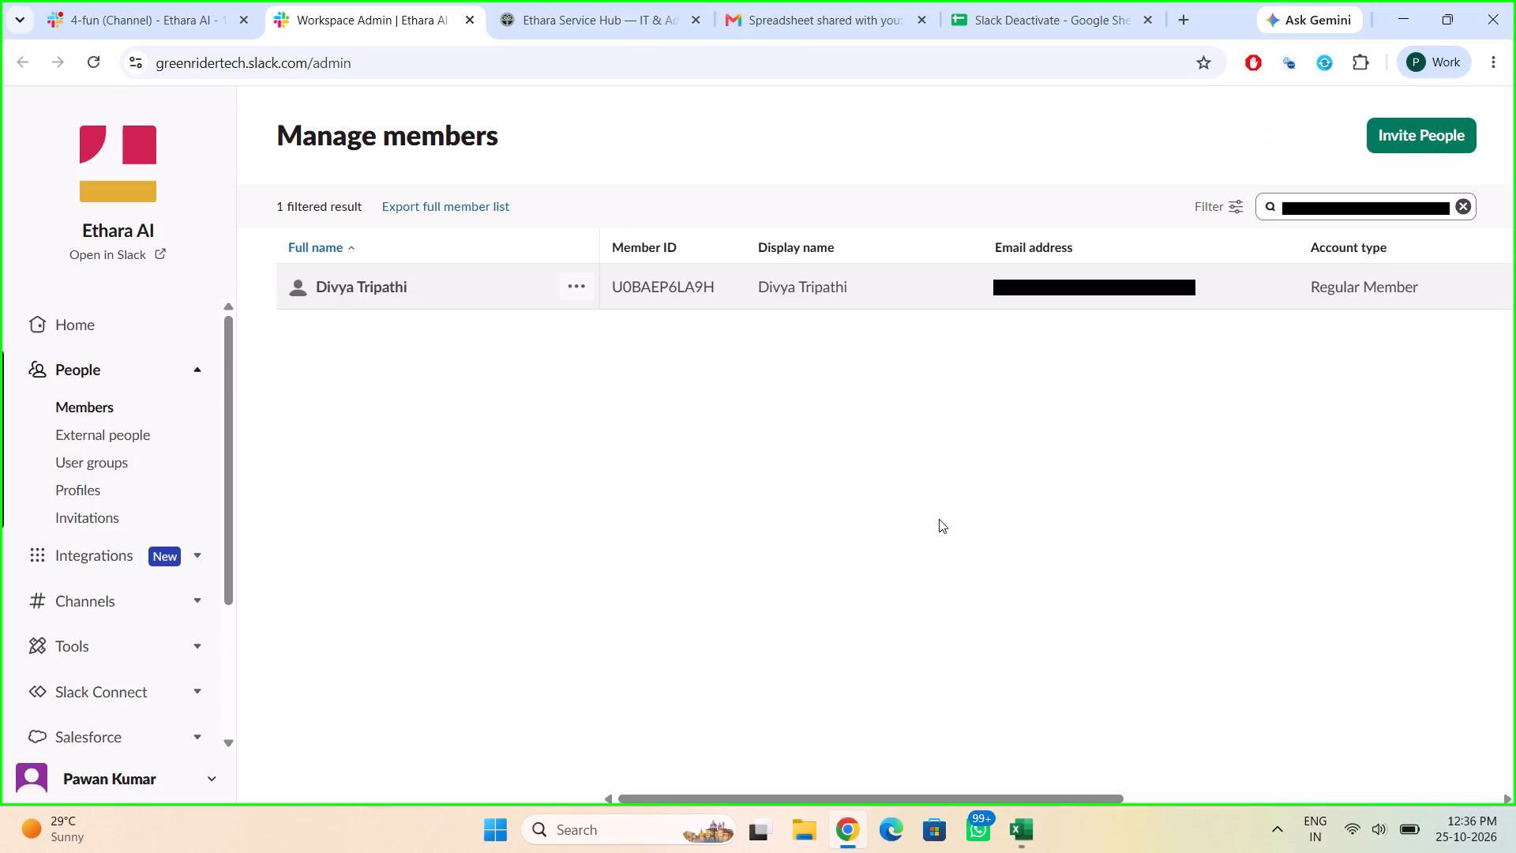
# Copy the thirty-fourth record's e-mail address from Excel cell C34, find that member in Slack and deactivate the account.
pyautogui.hotkey('alt', 'Tab')
pyautogui.click(501, 423)
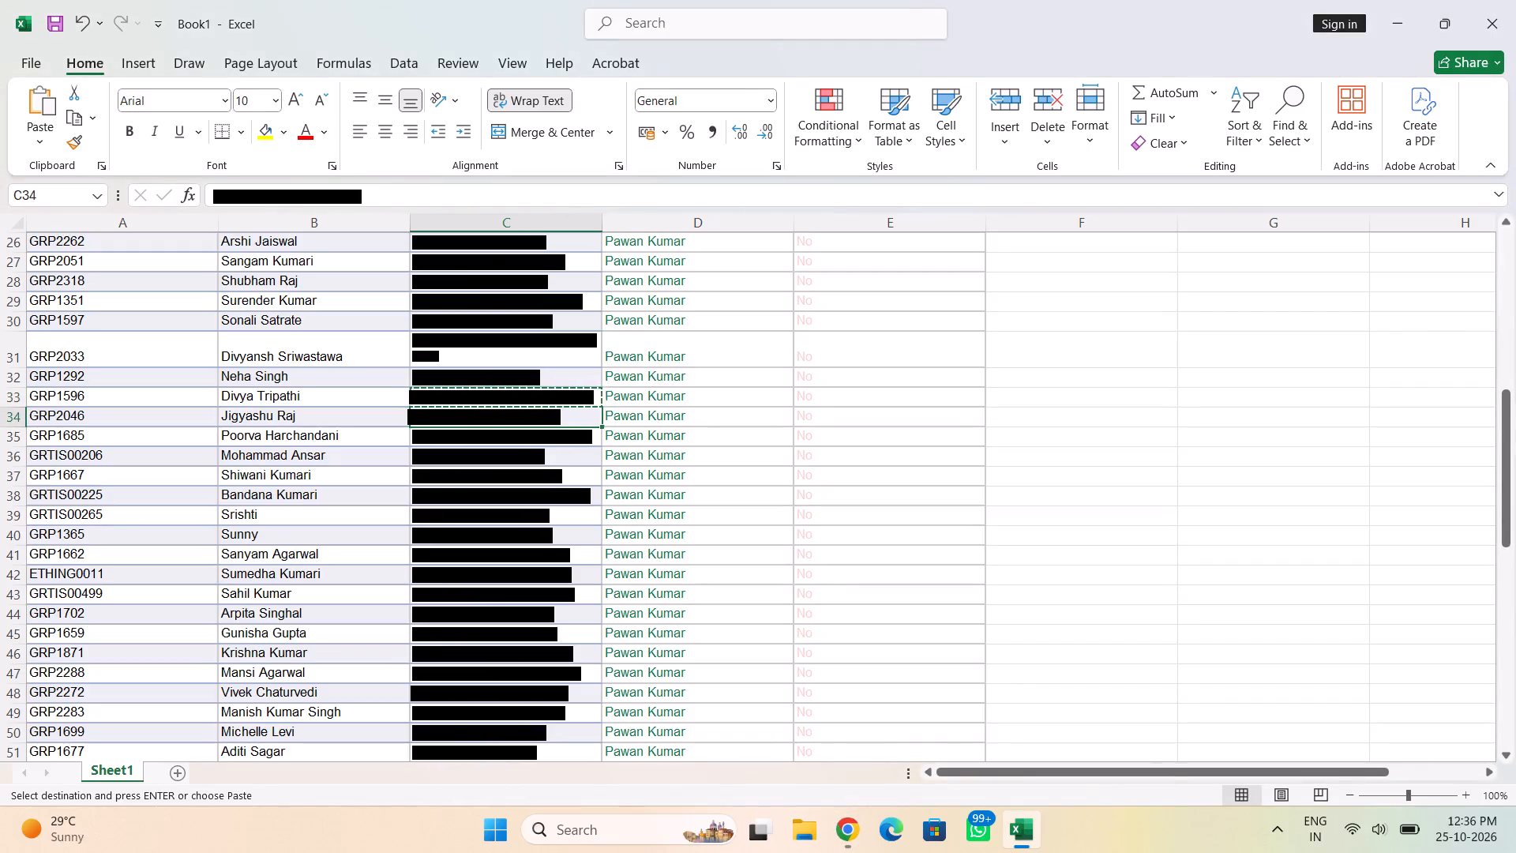
pyautogui.hotkey('ctrl', 'c')
pyautogui.hotkey('alt', 'Tab')
pyautogui.click(1353, 206)
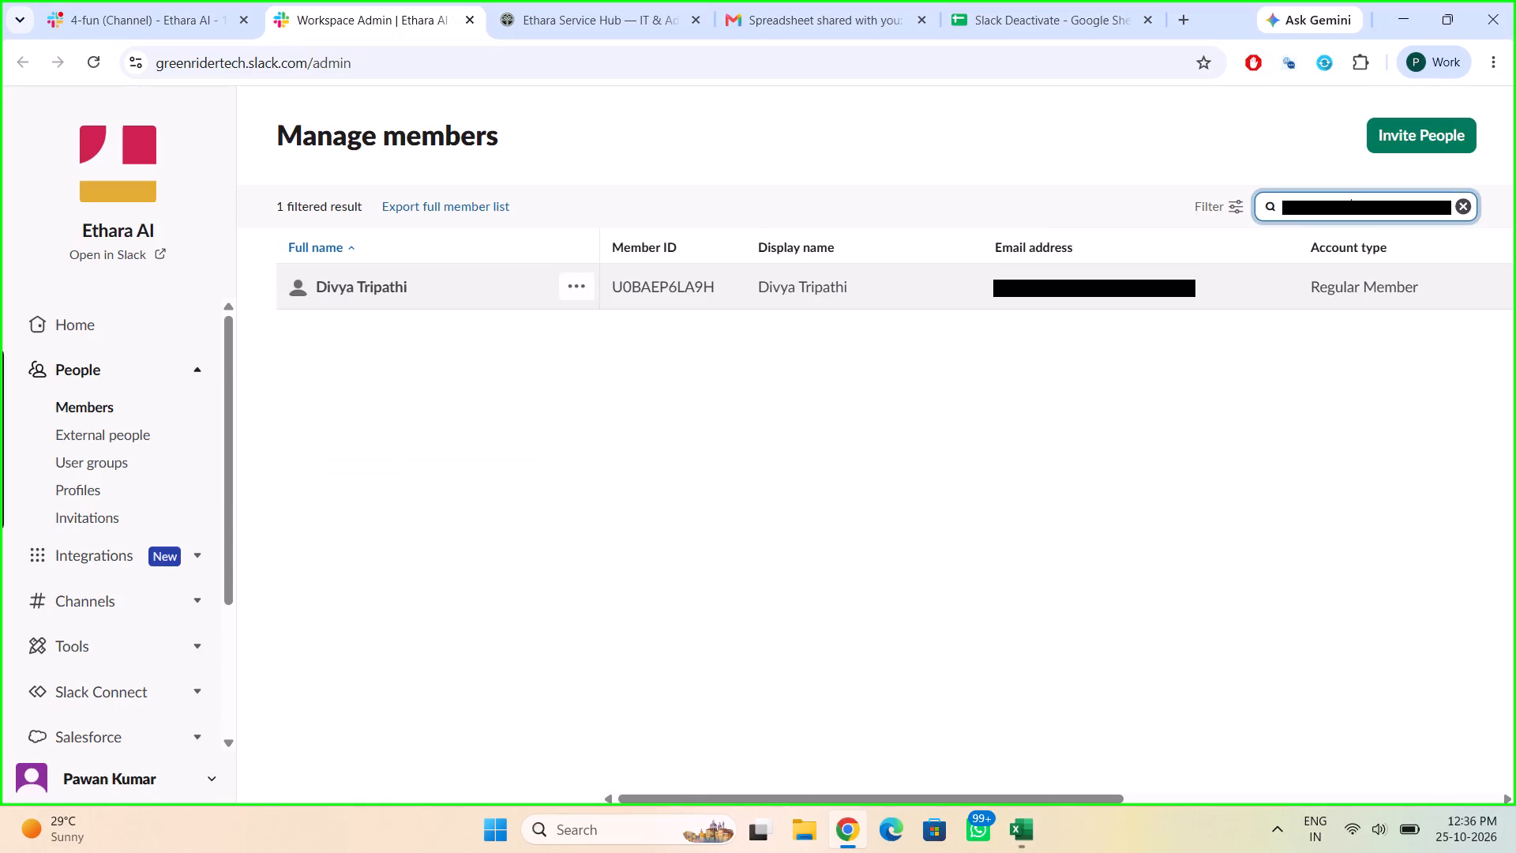
pyautogui.hotkey('ctrl', 'a')
pyautogui.hotkey('ctrl', 'v')
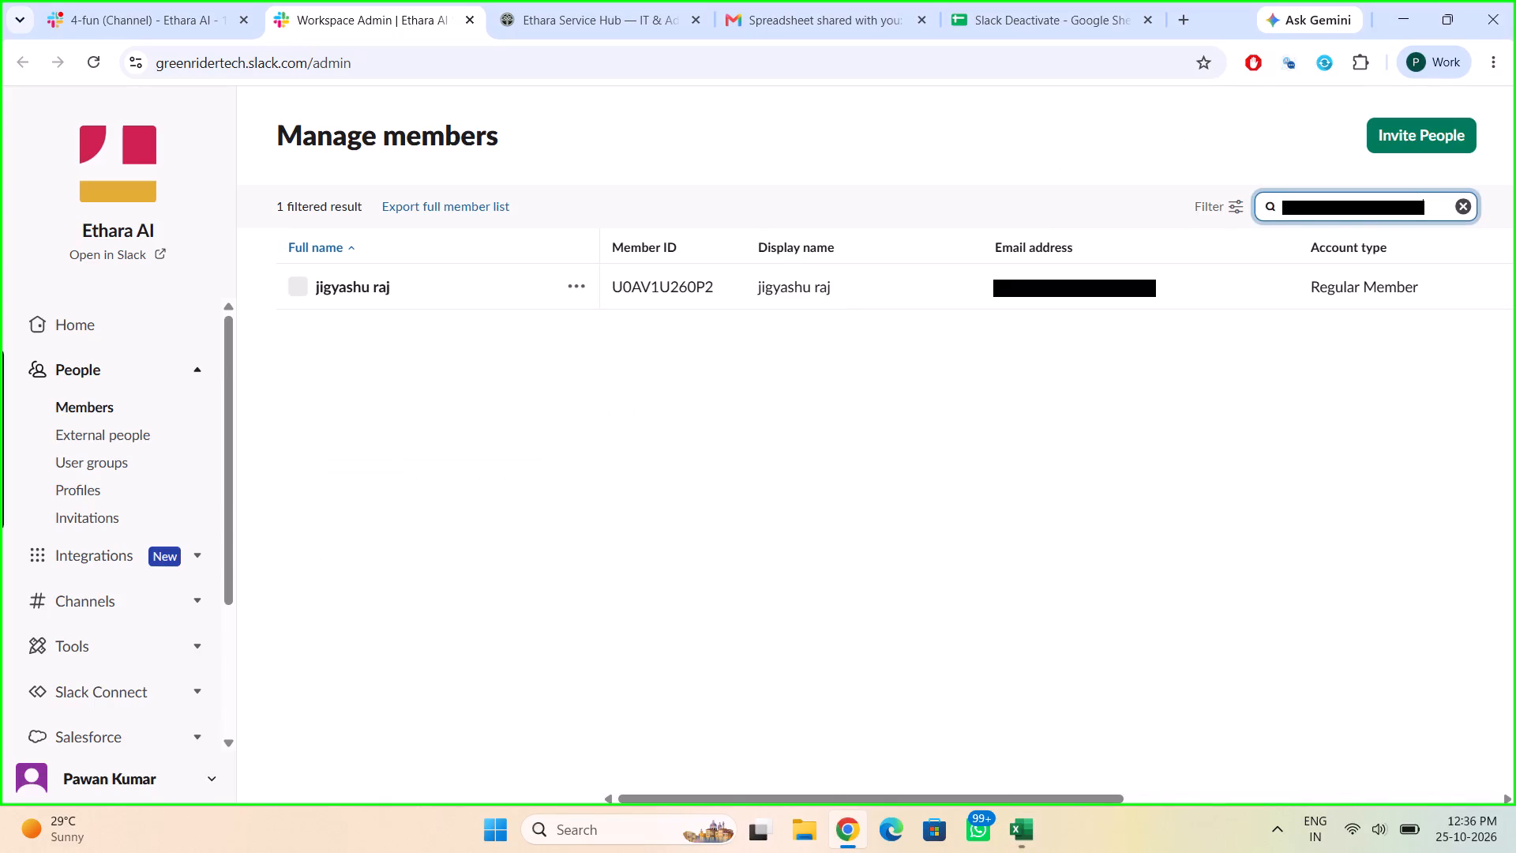
pyautogui.click(584, 287)
pyautogui.click(543, 408)
pyautogui.click(941, 524)
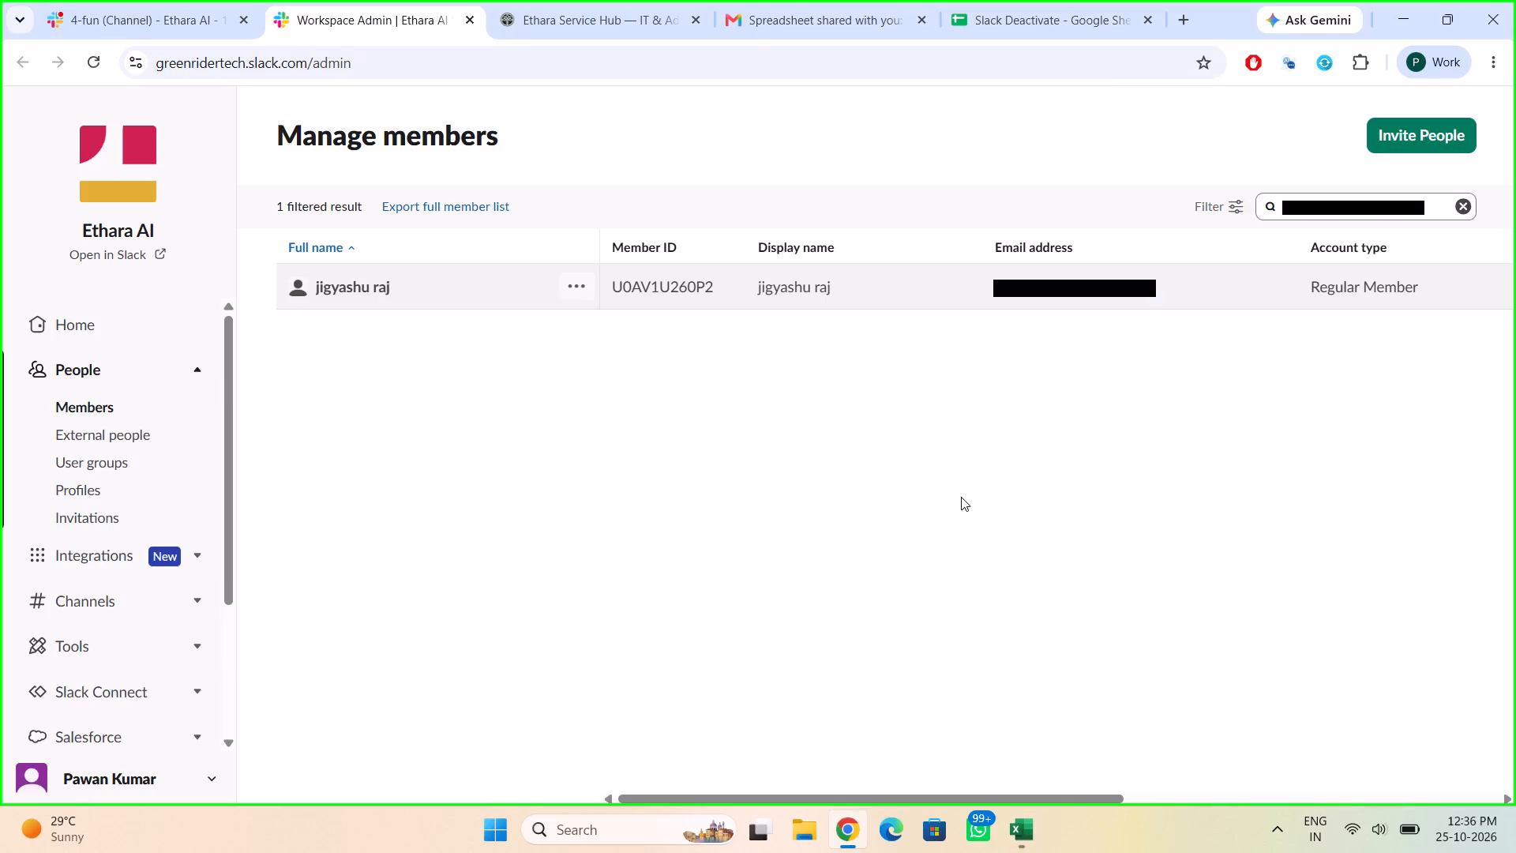
# Copy the thirty-fifth record's e-mail address from Excel cell C35, find that member in Slack and deactivate the account.
pyautogui.hotkey('alt', 'Tab')
pyautogui.click(479, 438)
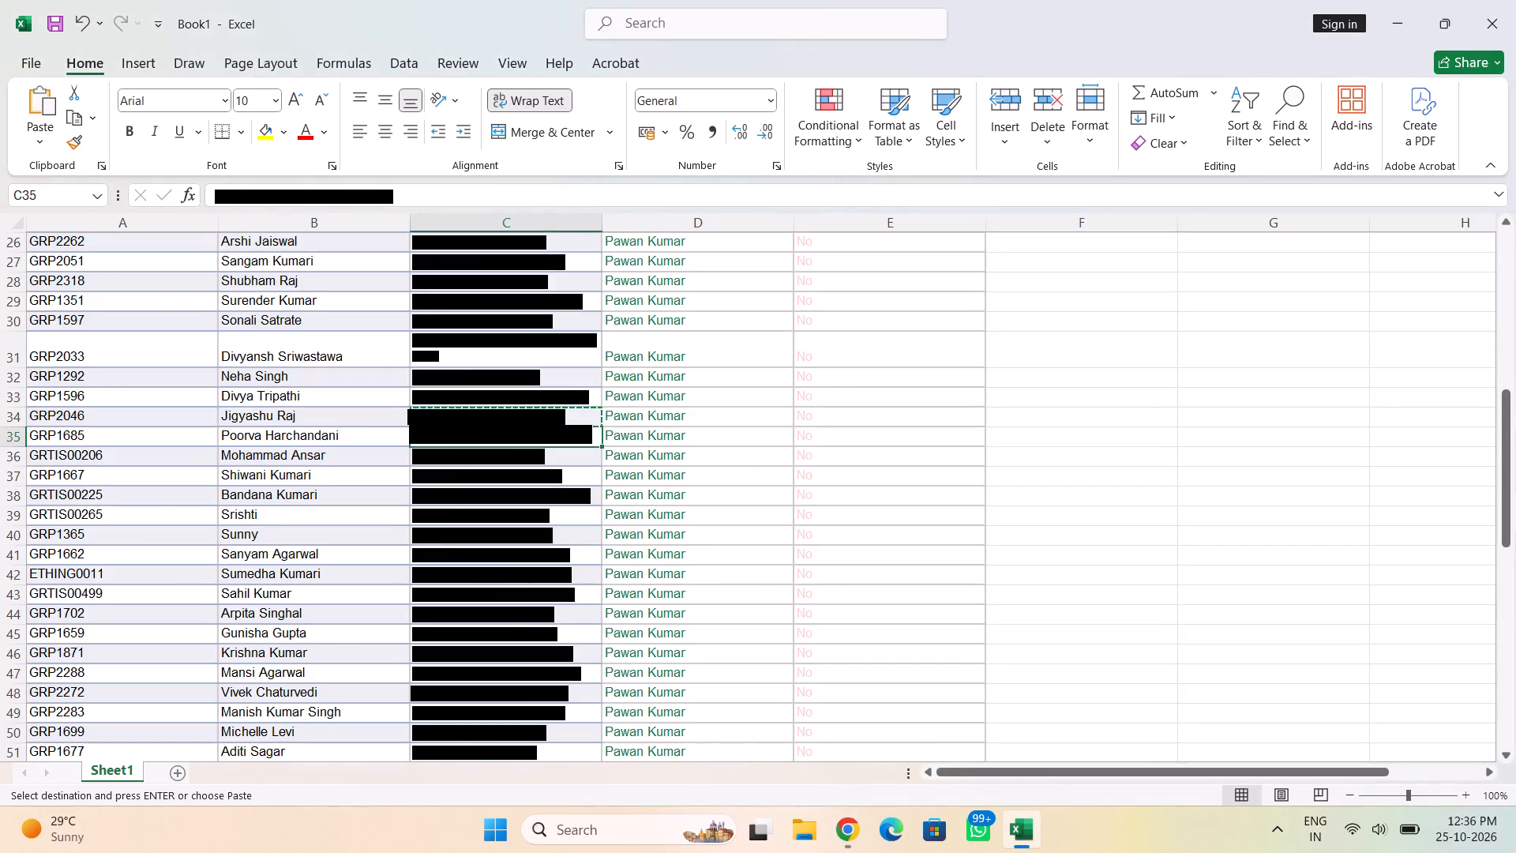
pyautogui.hotkey('ctrl', 'c')
pyautogui.hotkey('alt', 'Tab')
pyautogui.click(1378, 203)
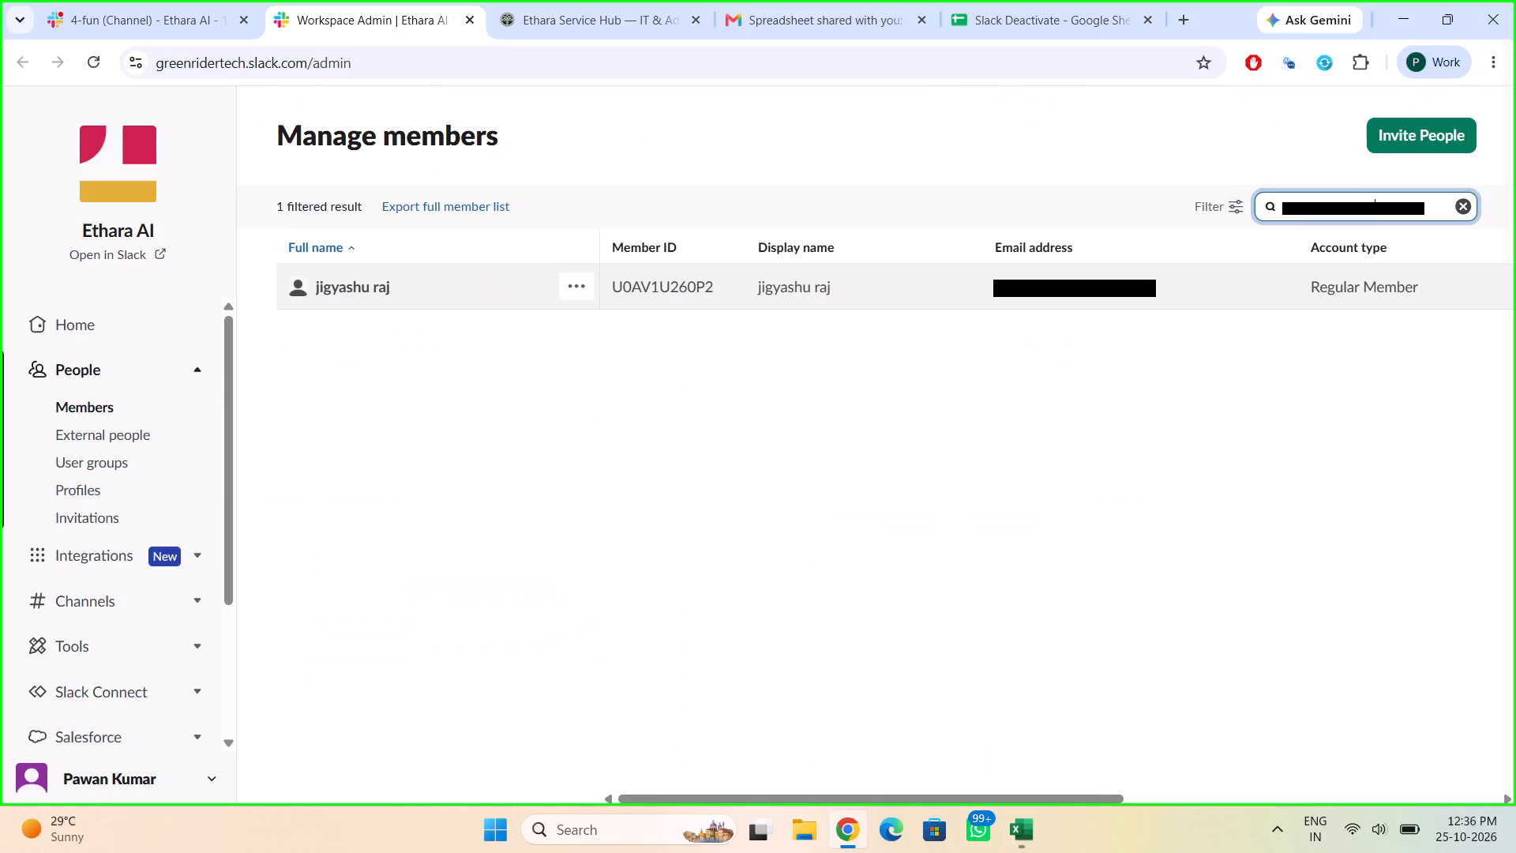
pyautogui.hotkey('ctrl', 'a')
pyautogui.hotkey('ctrl', 'v')
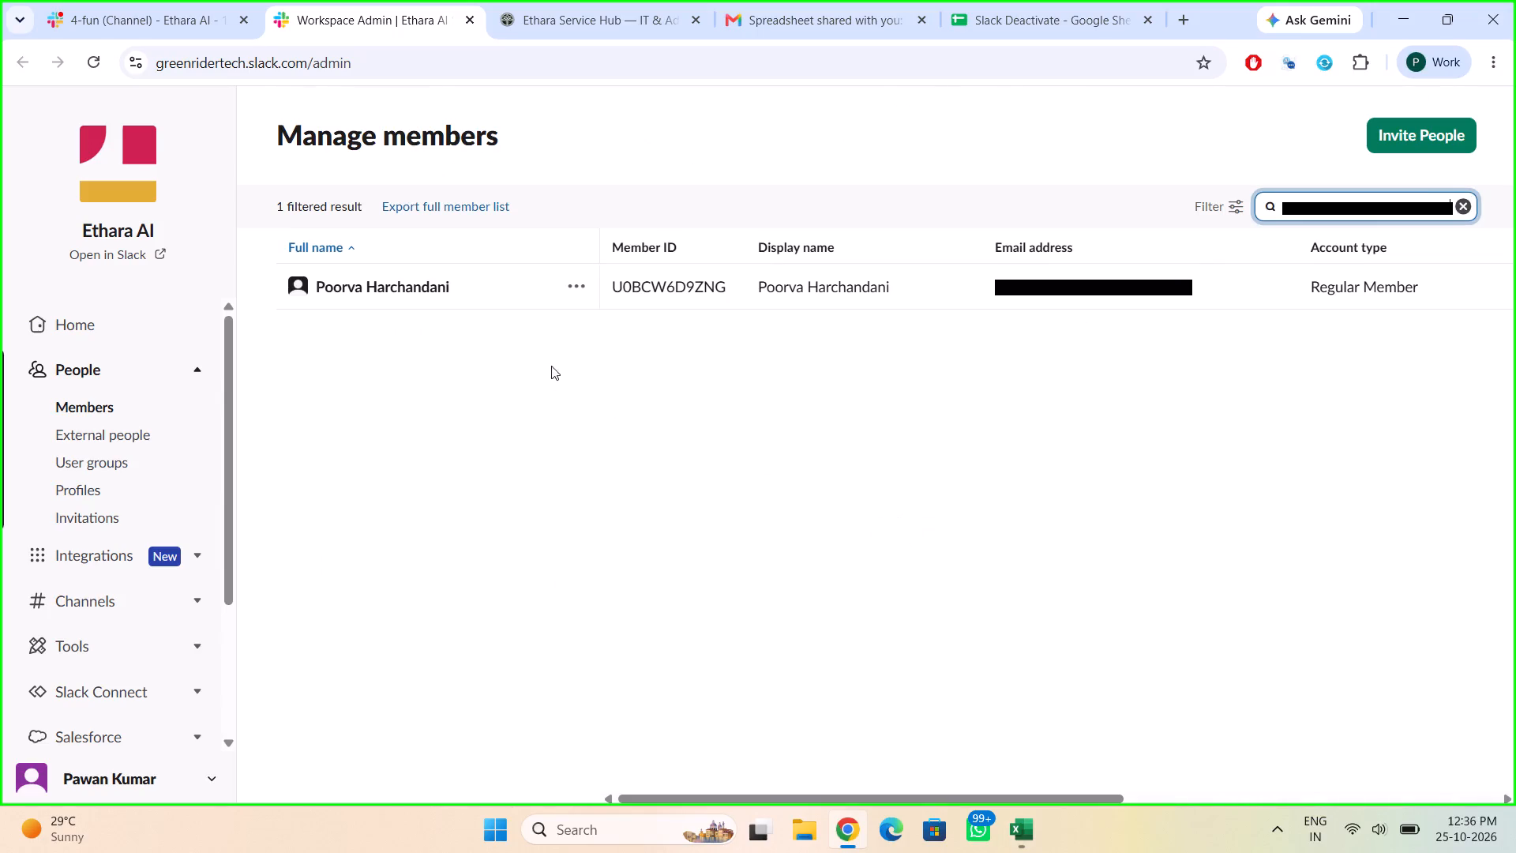
pyautogui.click(577, 287)
pyautogui.click(516, 422)
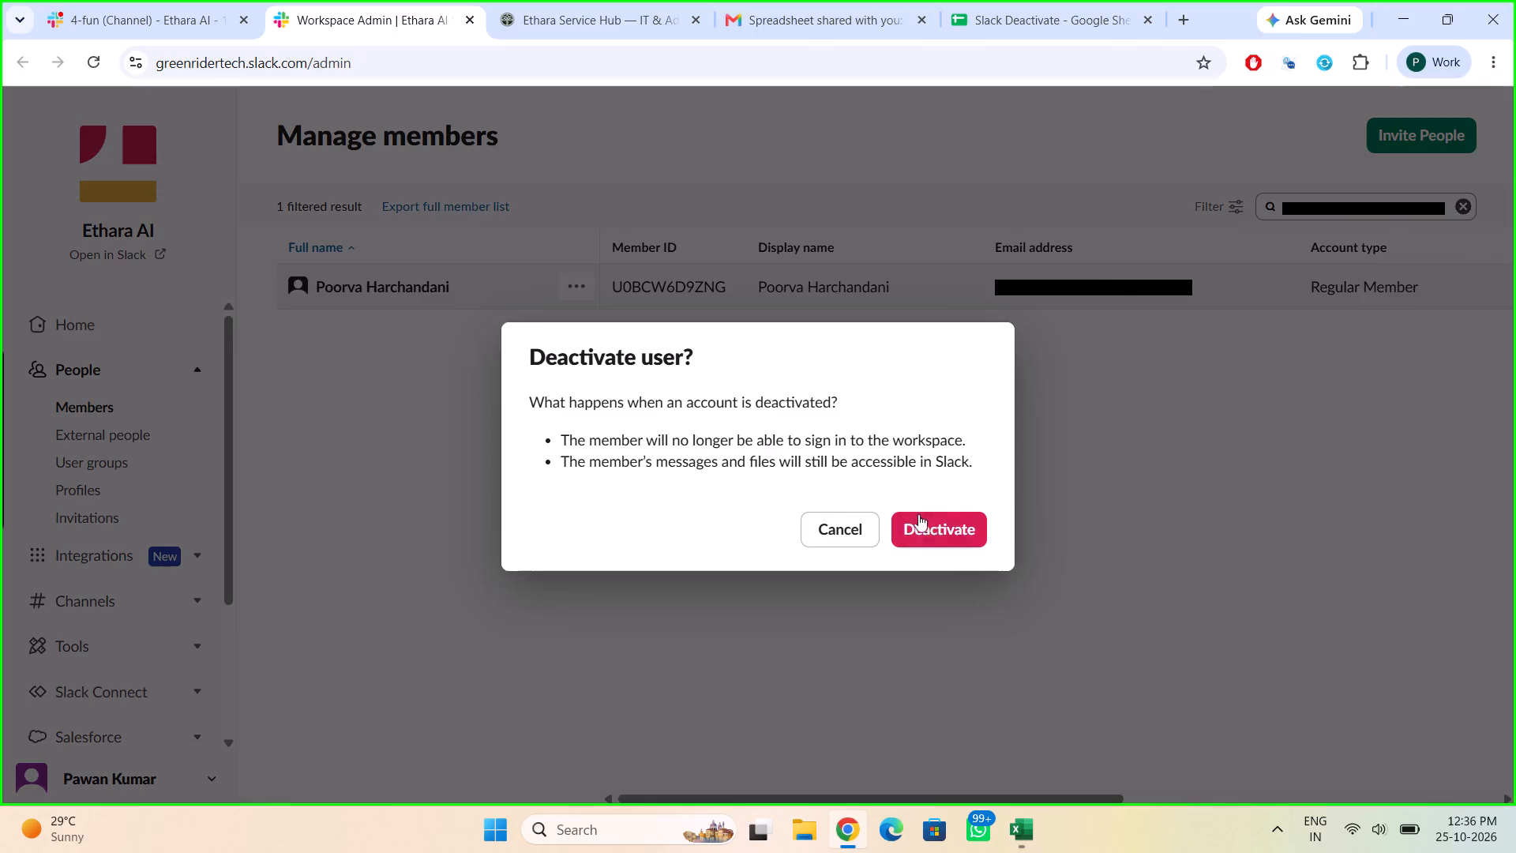
pyautogui.click(927, 518)
# Copy the thirty-sixth record's e-mail address from Excel cell C36, find it in Slack and deactivate the first listed matching member's account.
pyautogui.hotkey('alt', 'Tab')
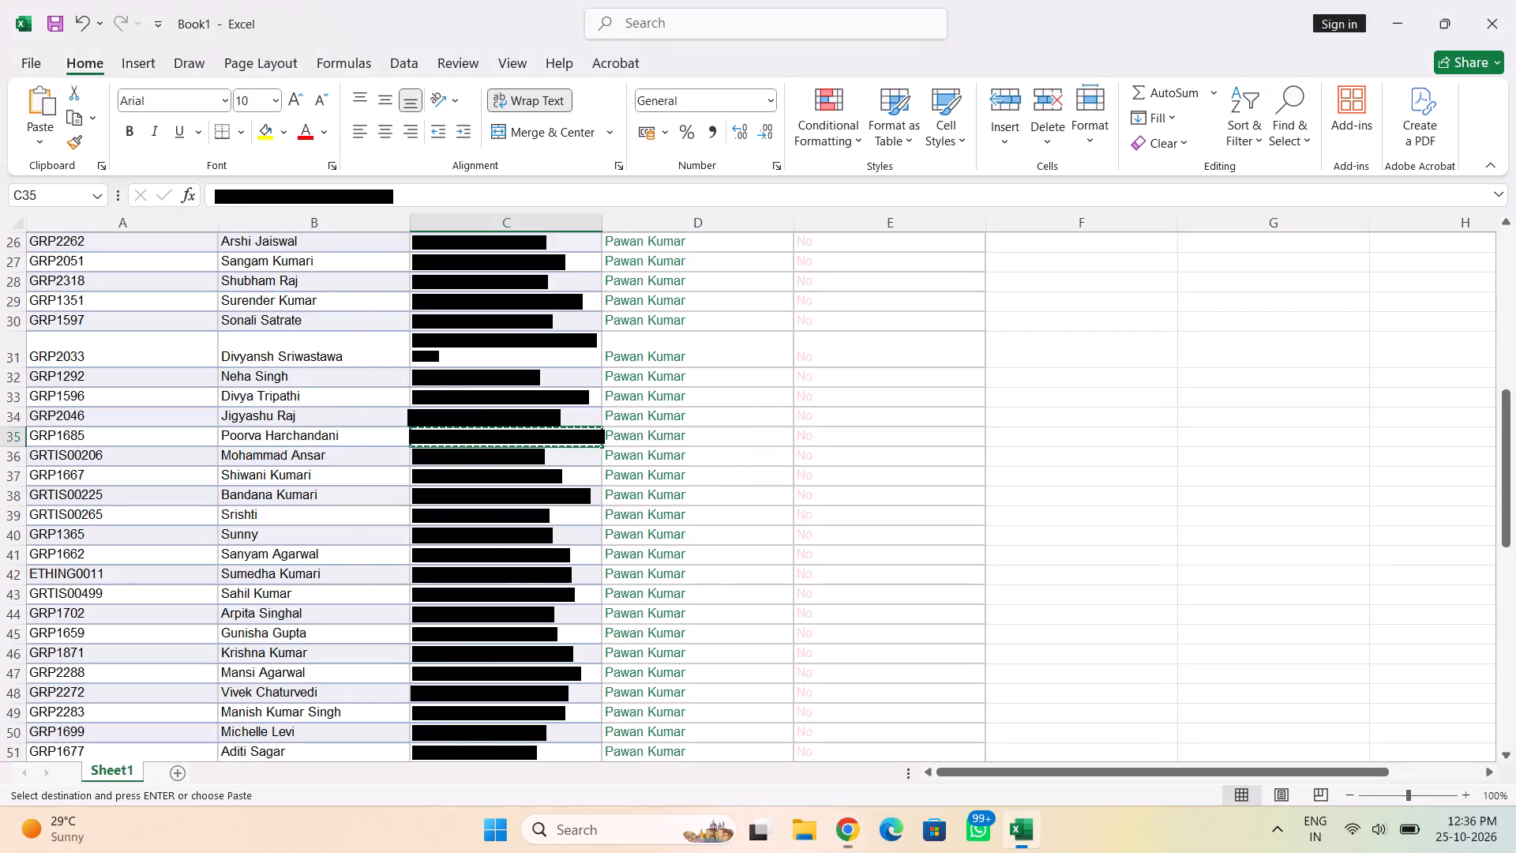
pyautogui.click(516, 454)
pyautogui.hotkey('ctrl', 'c')
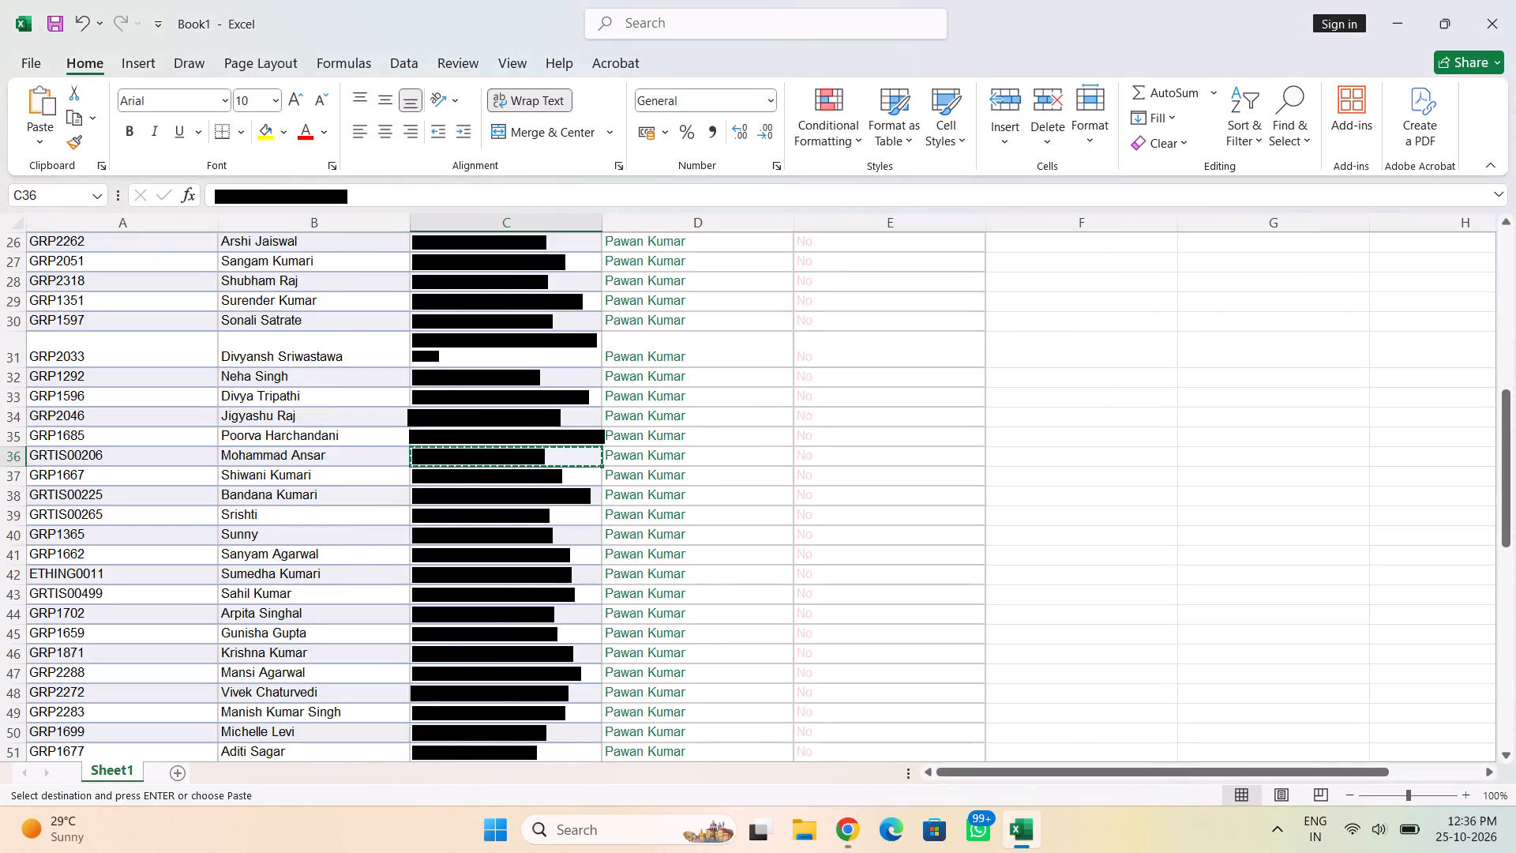
pyautogui.hotkey('alt', 'Tab')
pyautogui.click(1366, 202)
pyautogui.hotkey('ctrl', 'a')
pyautogui.hotkey('ctrl', 'v')
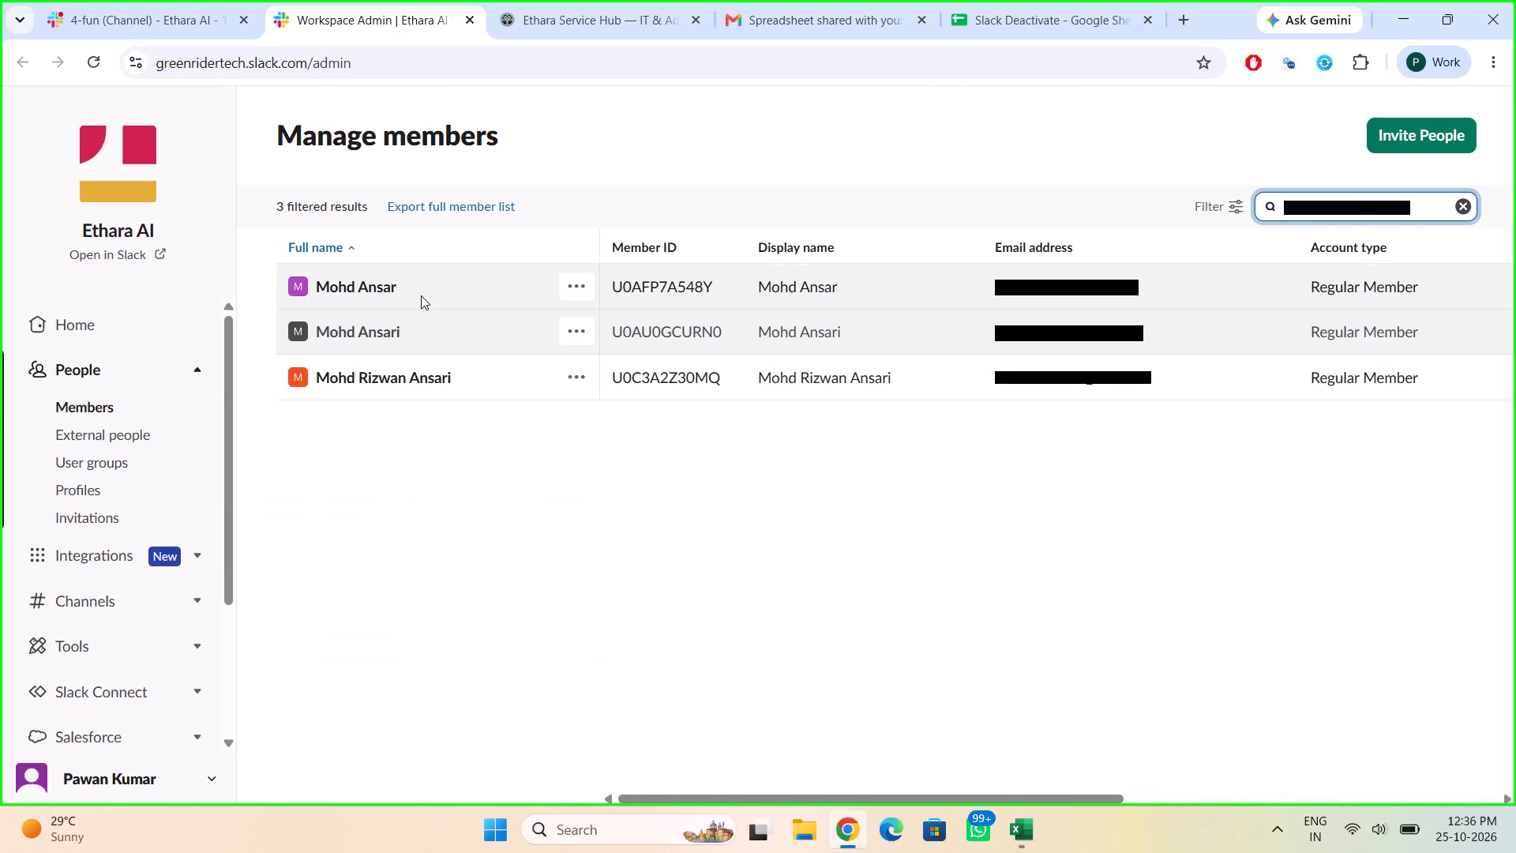
pyautogui.click(586, 288)
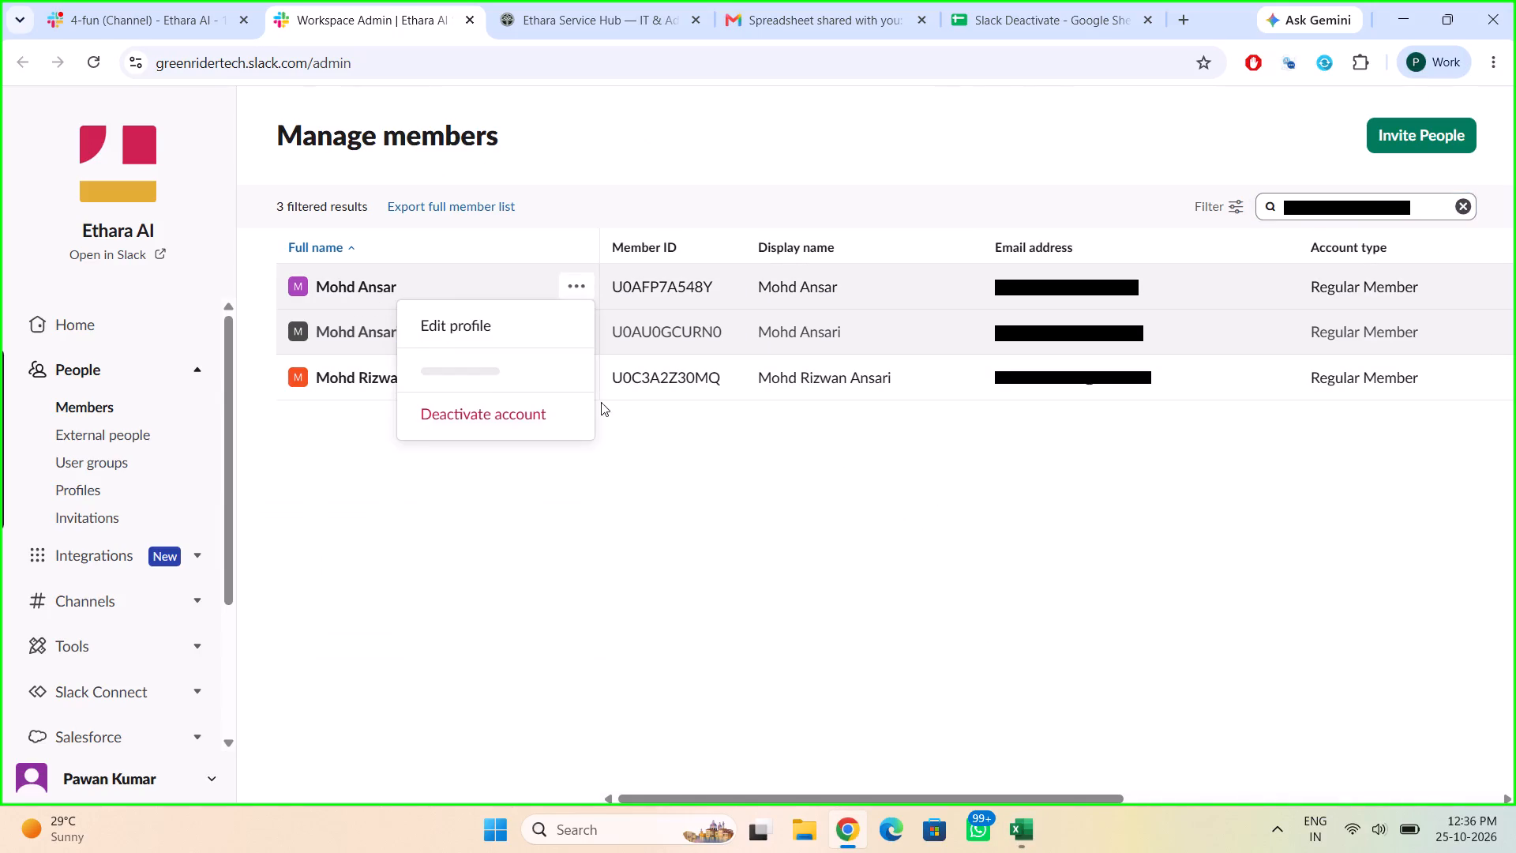
pyautogui.click(474, 419)
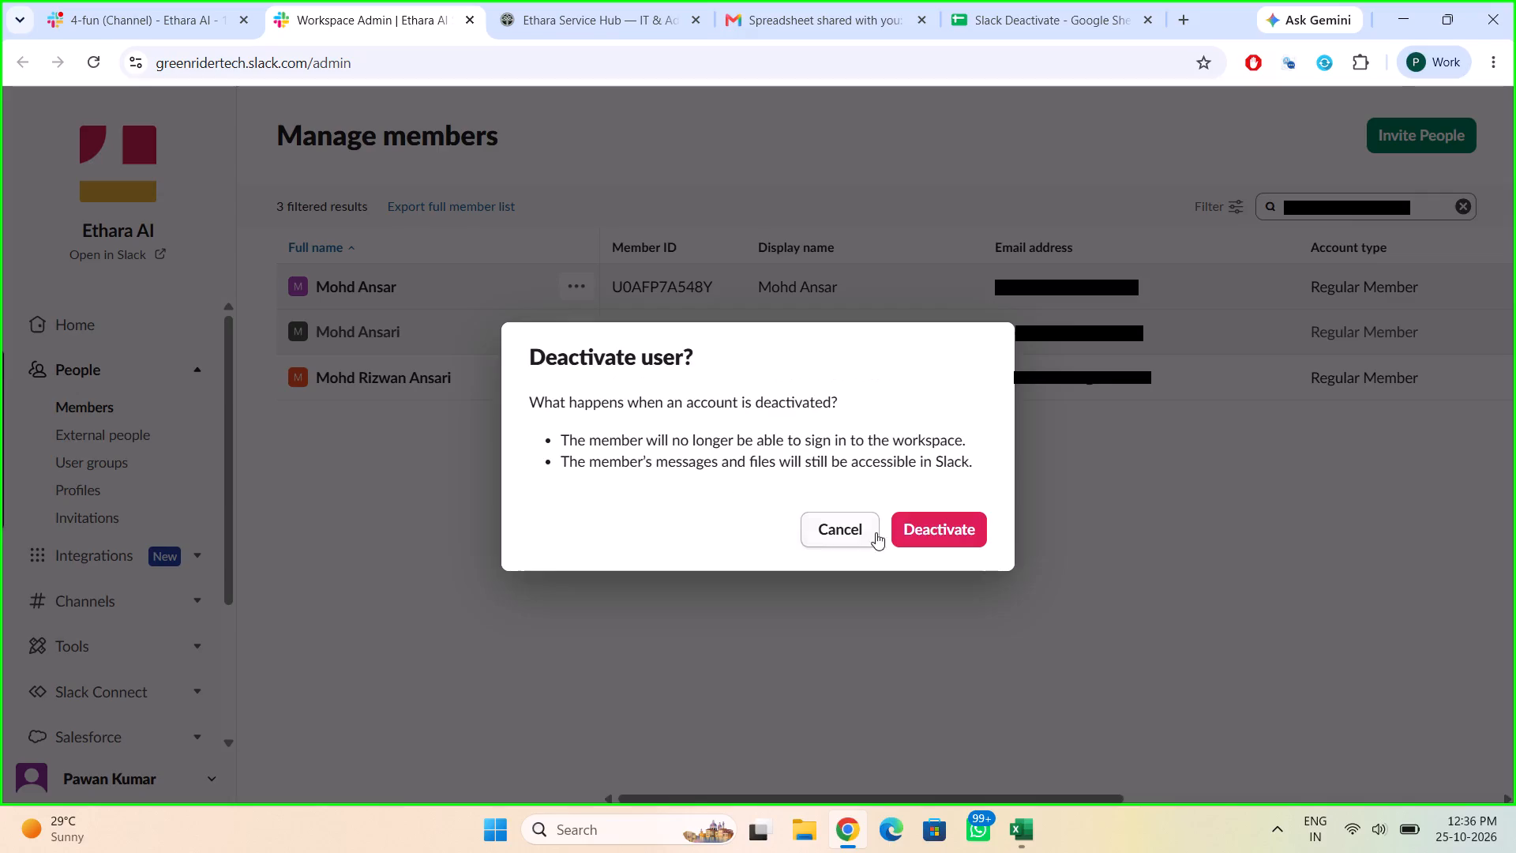
pyautogui.click(928, 522)
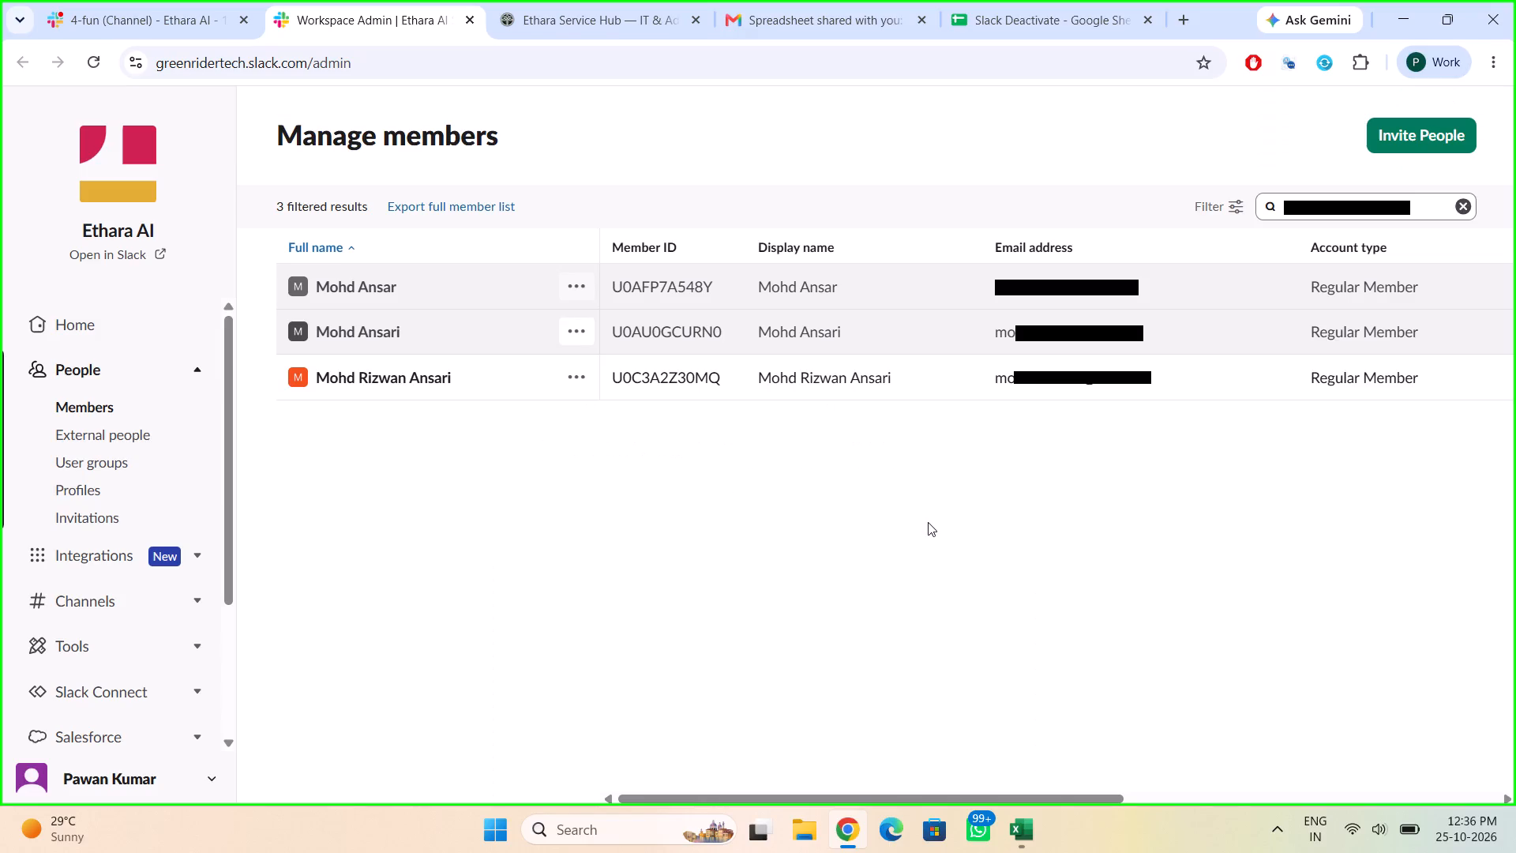
# Copy the thirty-seventh record's e-mail address from Excel cell C37, find that member in Slack and deactivate the account.
pyautogui.hotkey('alt', 'Tab')
pyautogui.click(495, 483)
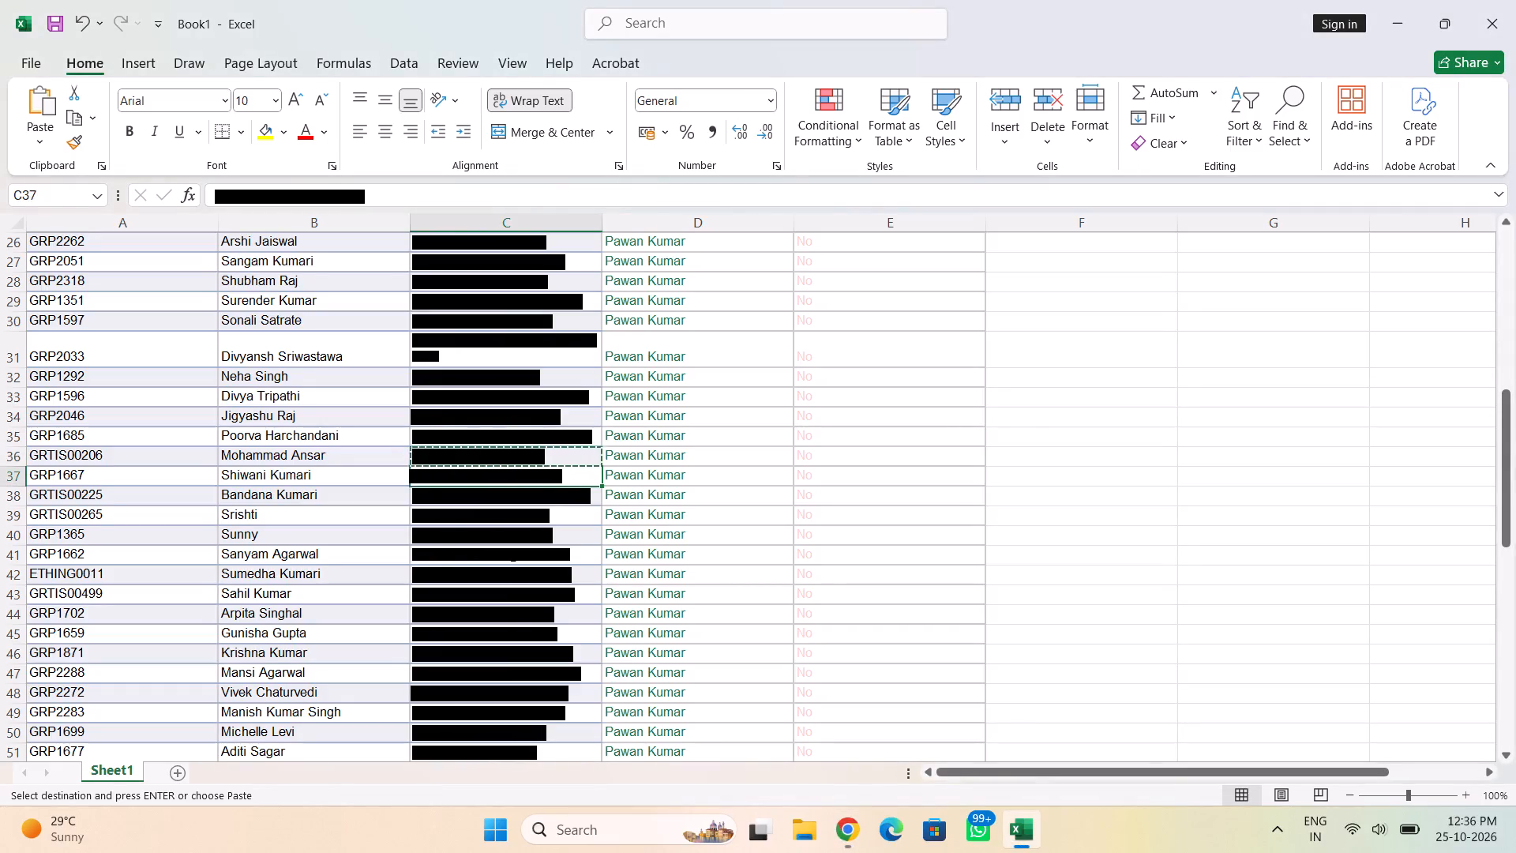
pyautogui.hotkey('ctrl', 'c')
pyautogui.hotkey('alt', 'Tab')
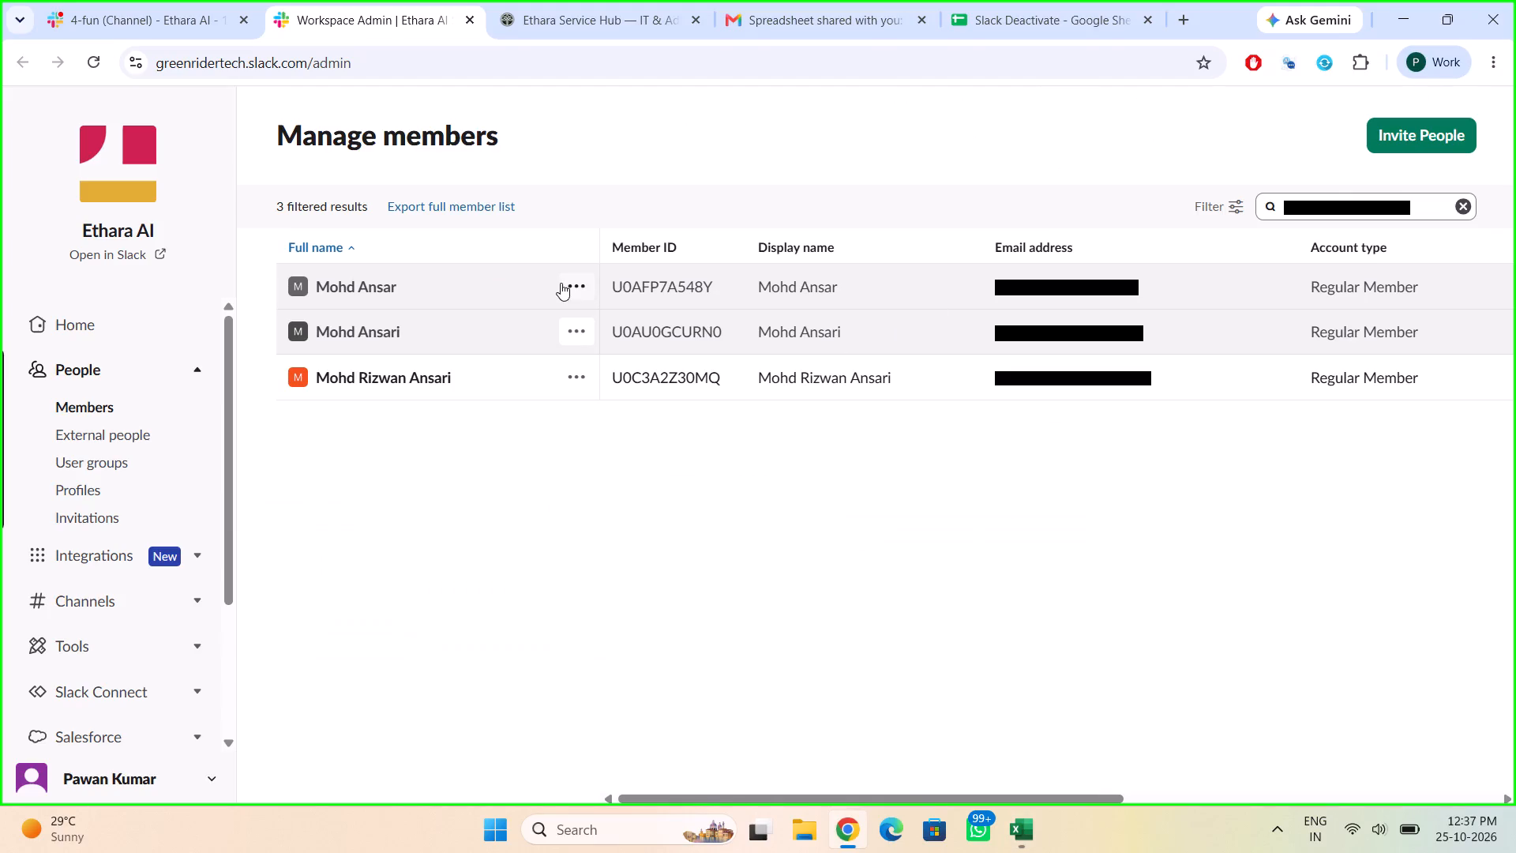
pyautogui.click(572, 286)
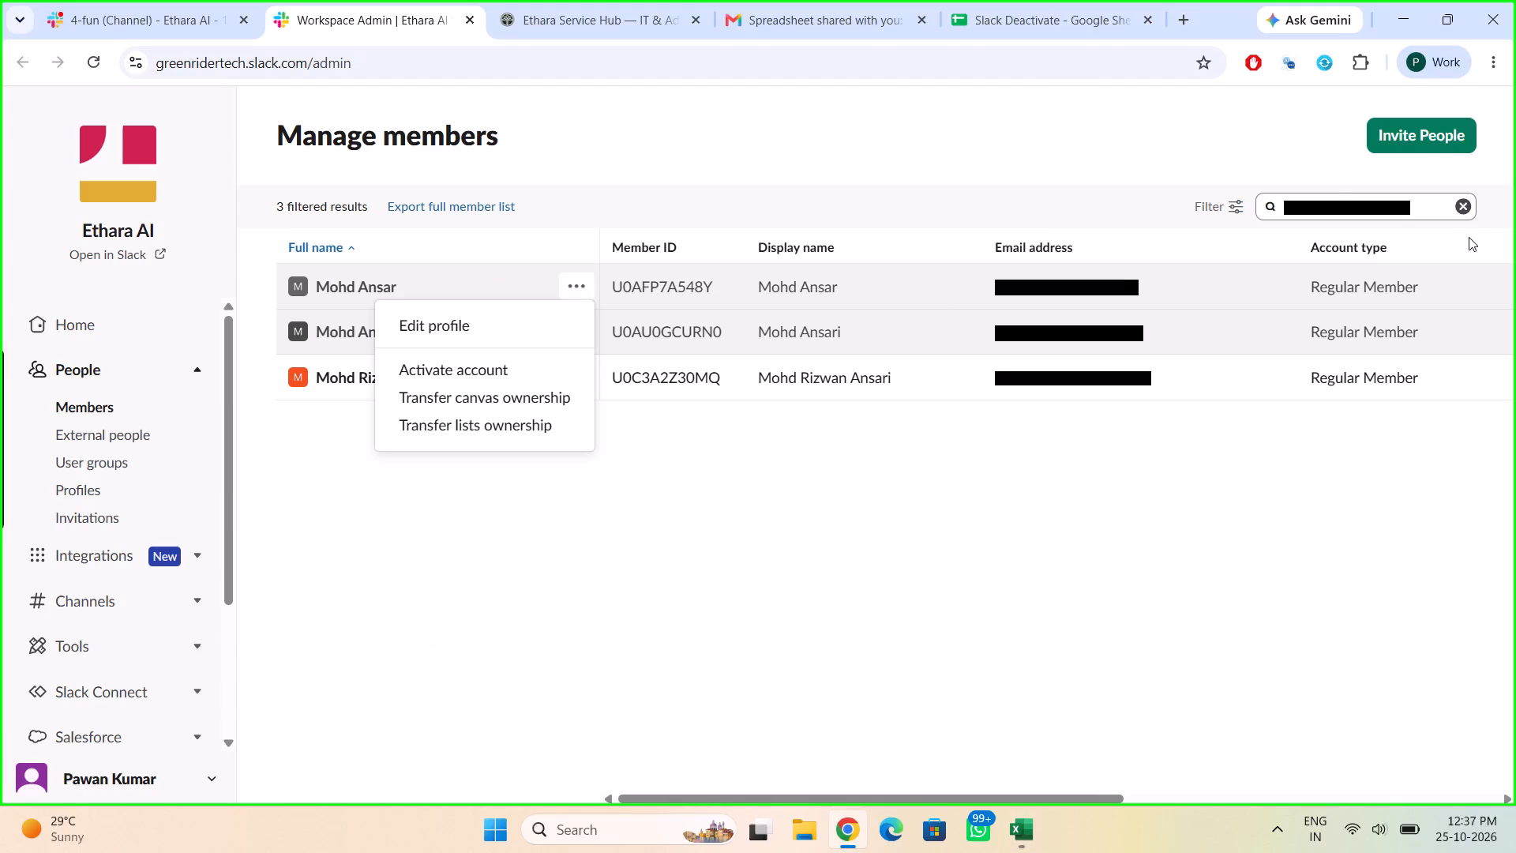
pyautogui.click(1393, 209)
pyautogui.moveTo(1413, 207); pyautogui.dragTo(1244, 191)
pyautogui.hotkey('ctrl', 'v')
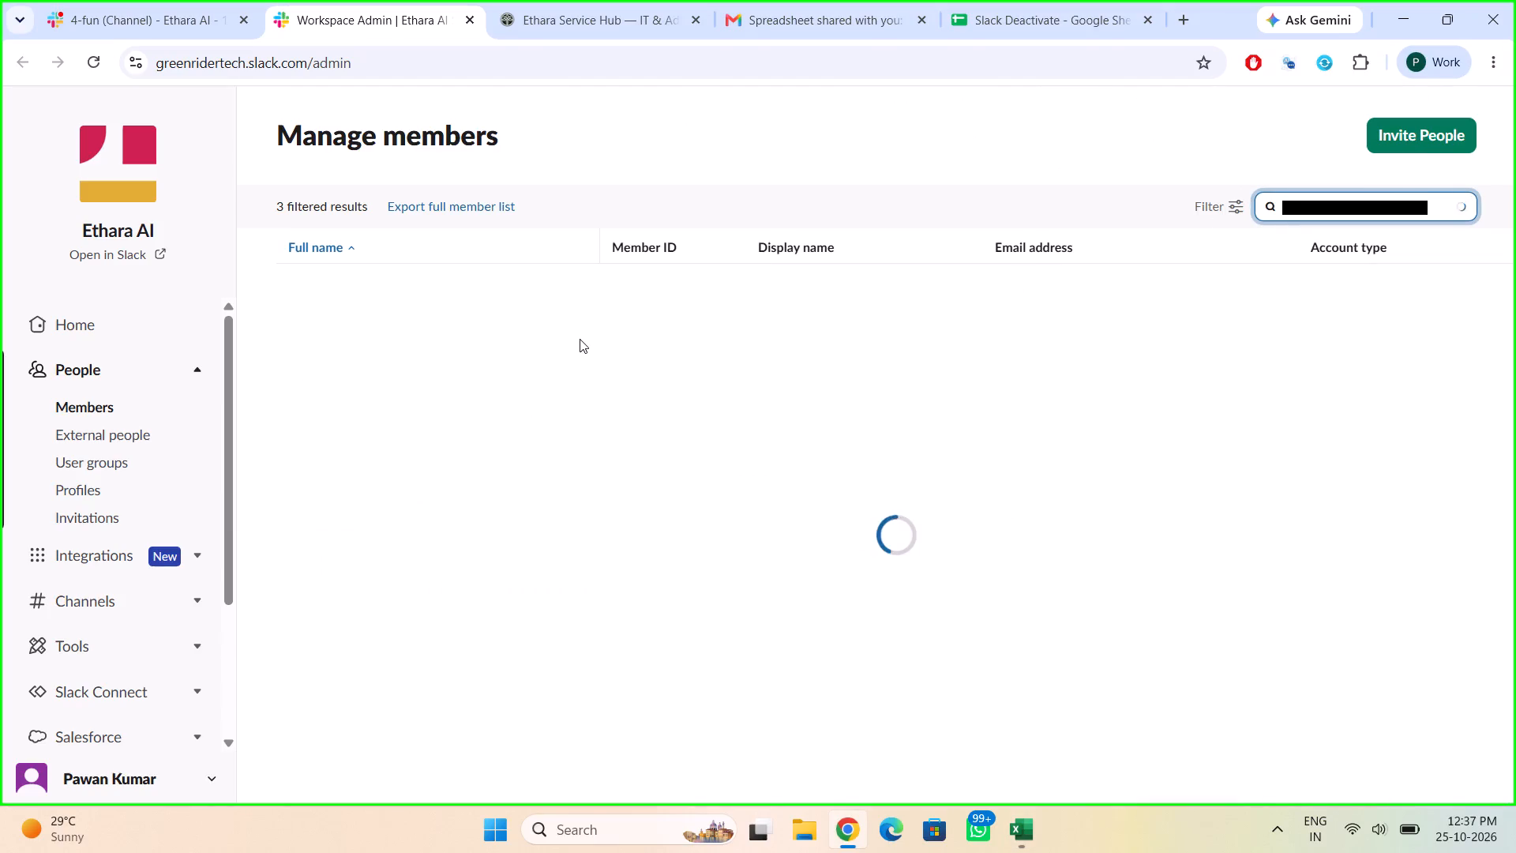
pyautogui.click(568, 289)
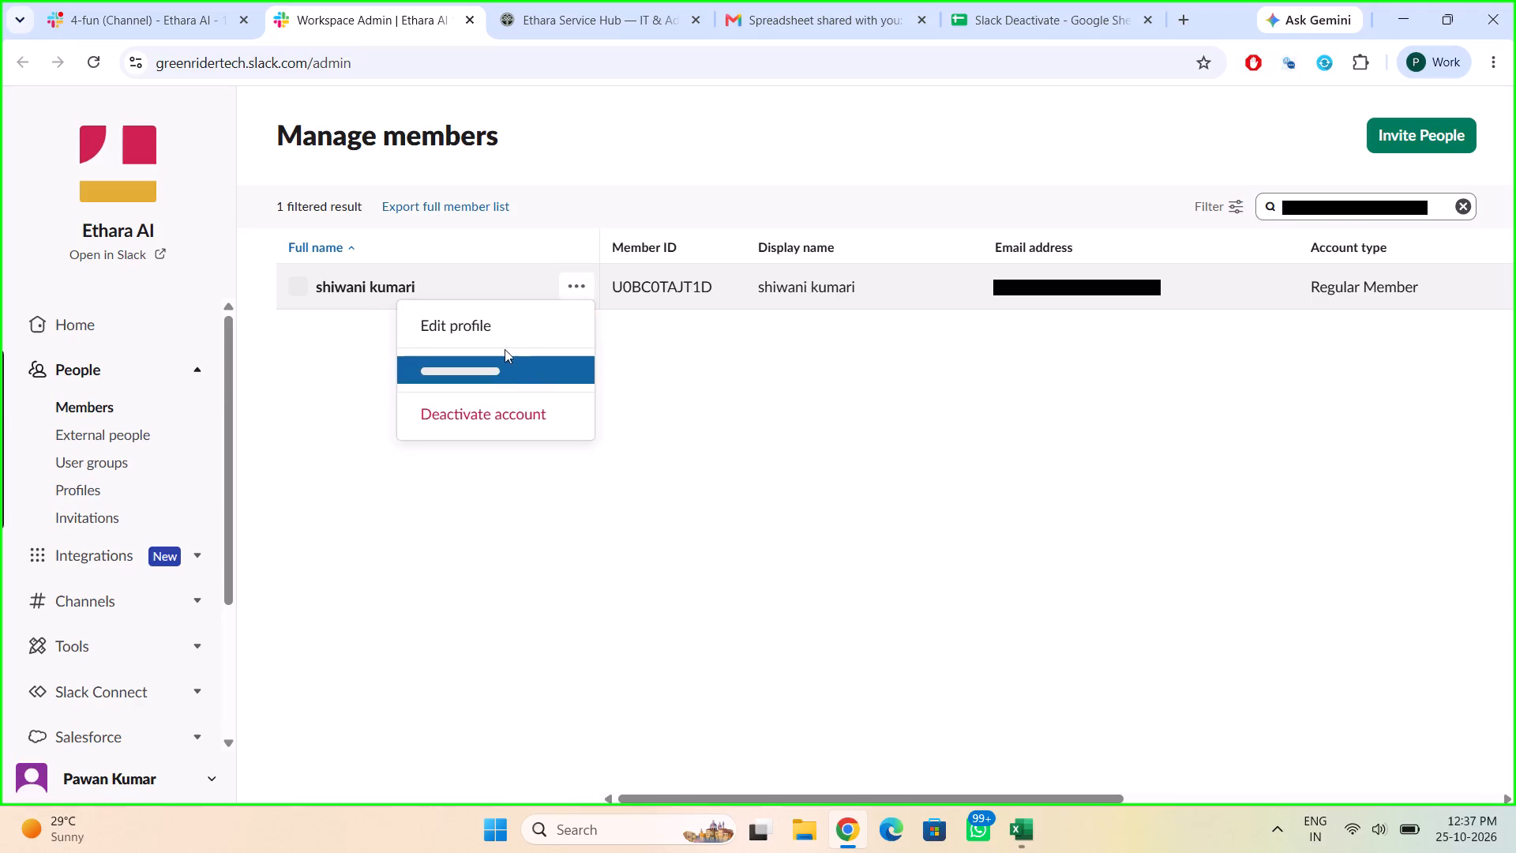
pyautogui.click(482, 412)
pyautogui.click(957, 530)
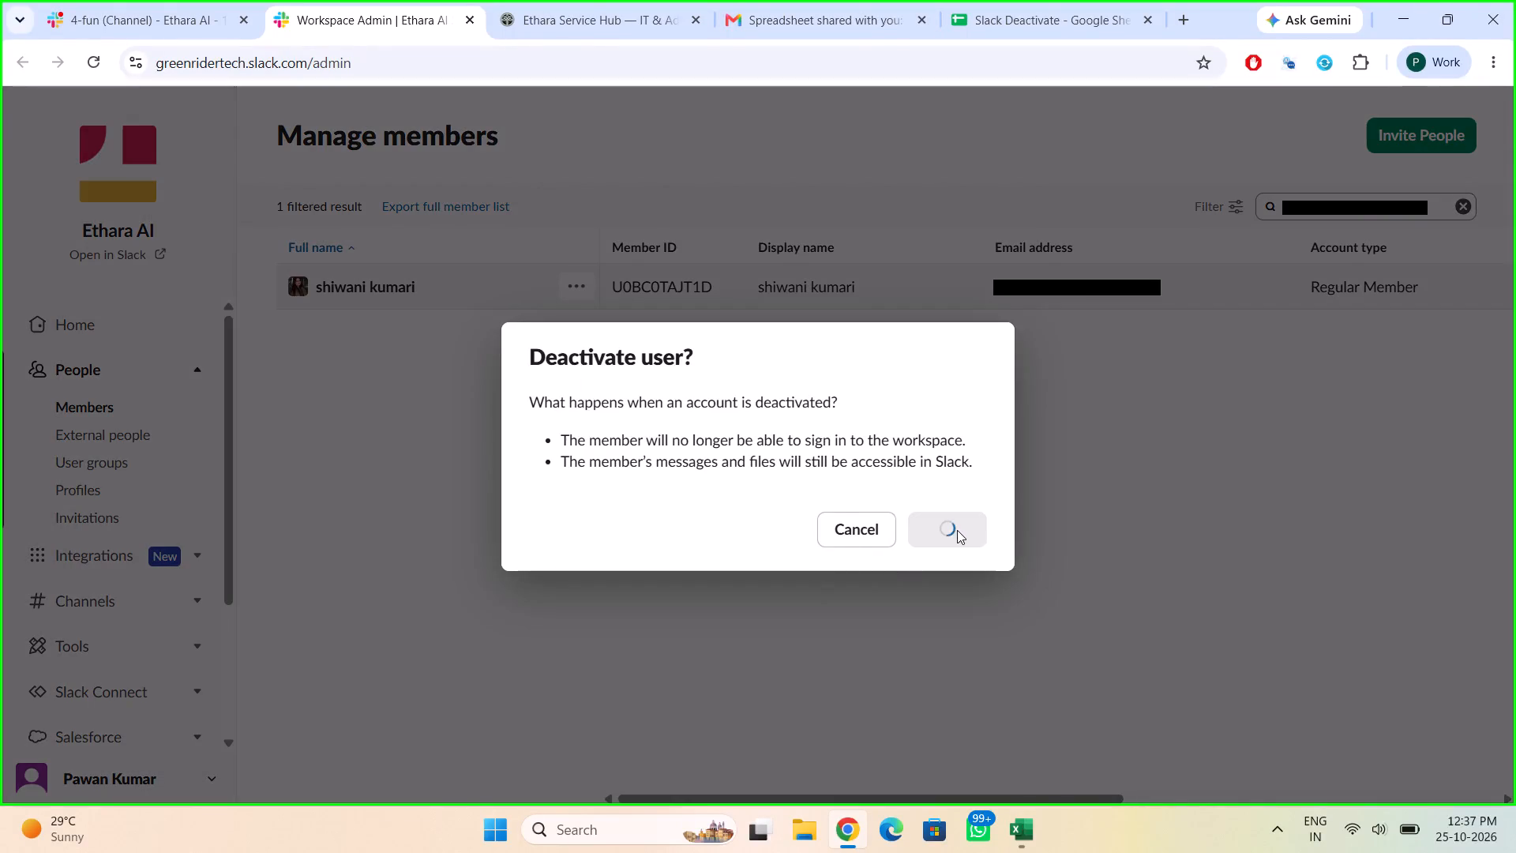
# Copy the thirty-eighth record's e-mail address from Excel cell C38, find that member in Slack and deactivate the account.
pyautogui.hotkey('alt', 'Tab')
pyautogui.click(501, 498)
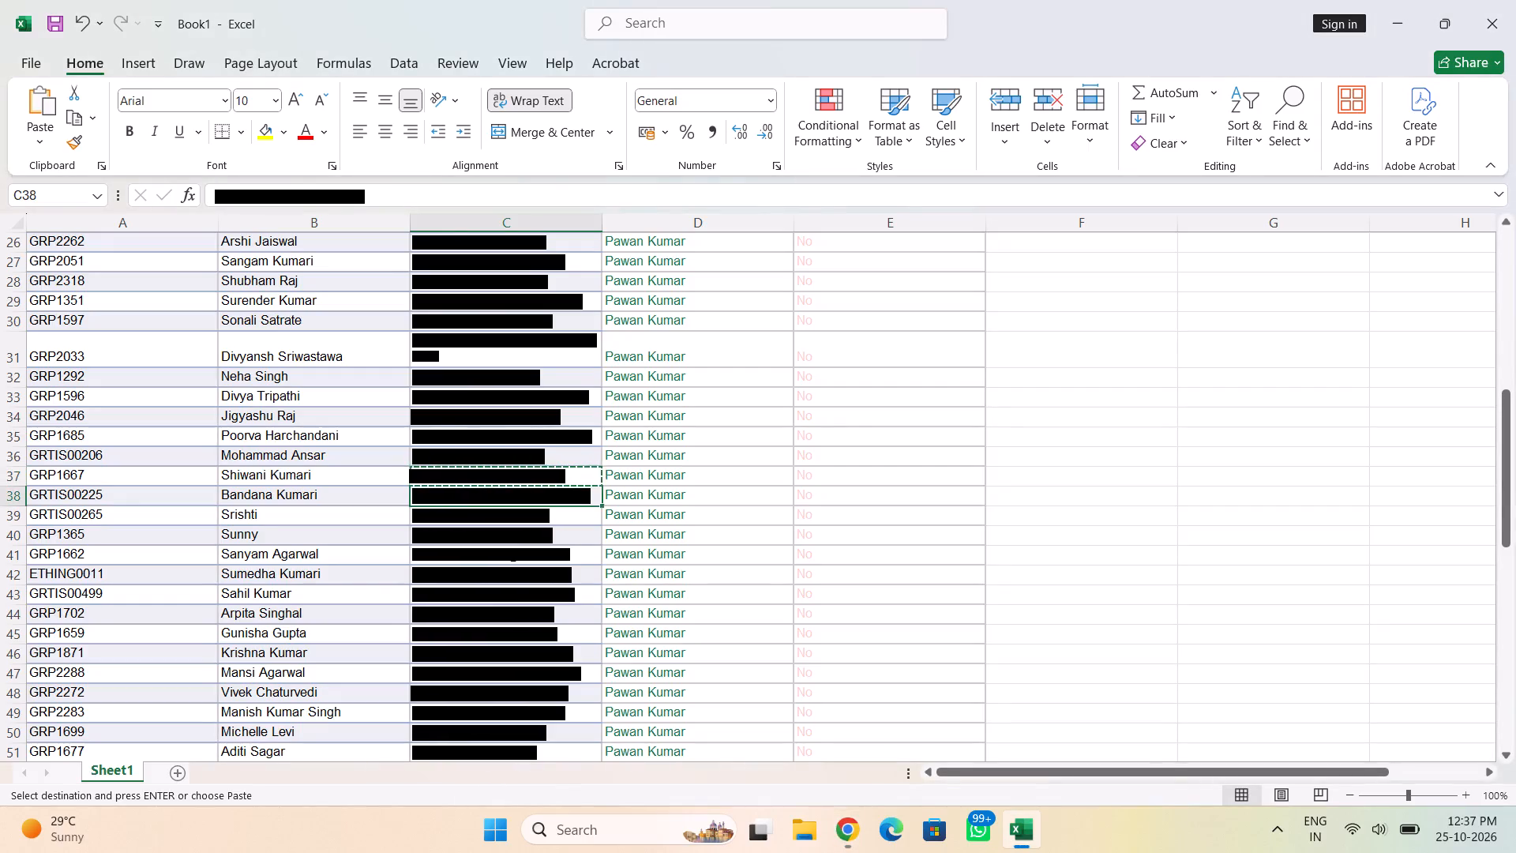
pyautogui.hotkey('ctrl', 'v')
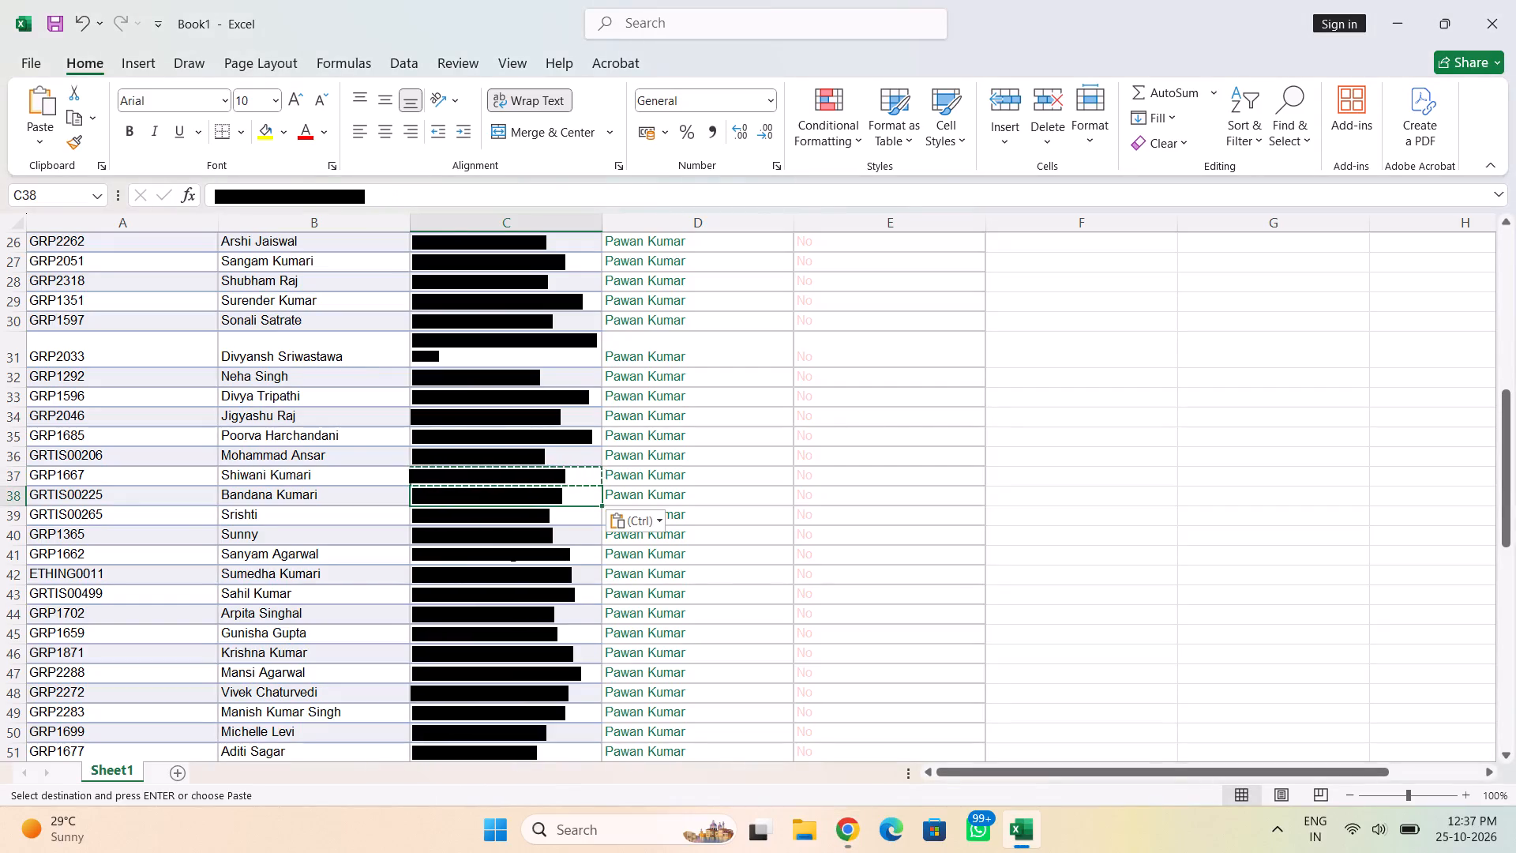
pyautogui.hotkey('ctrl', 'z')
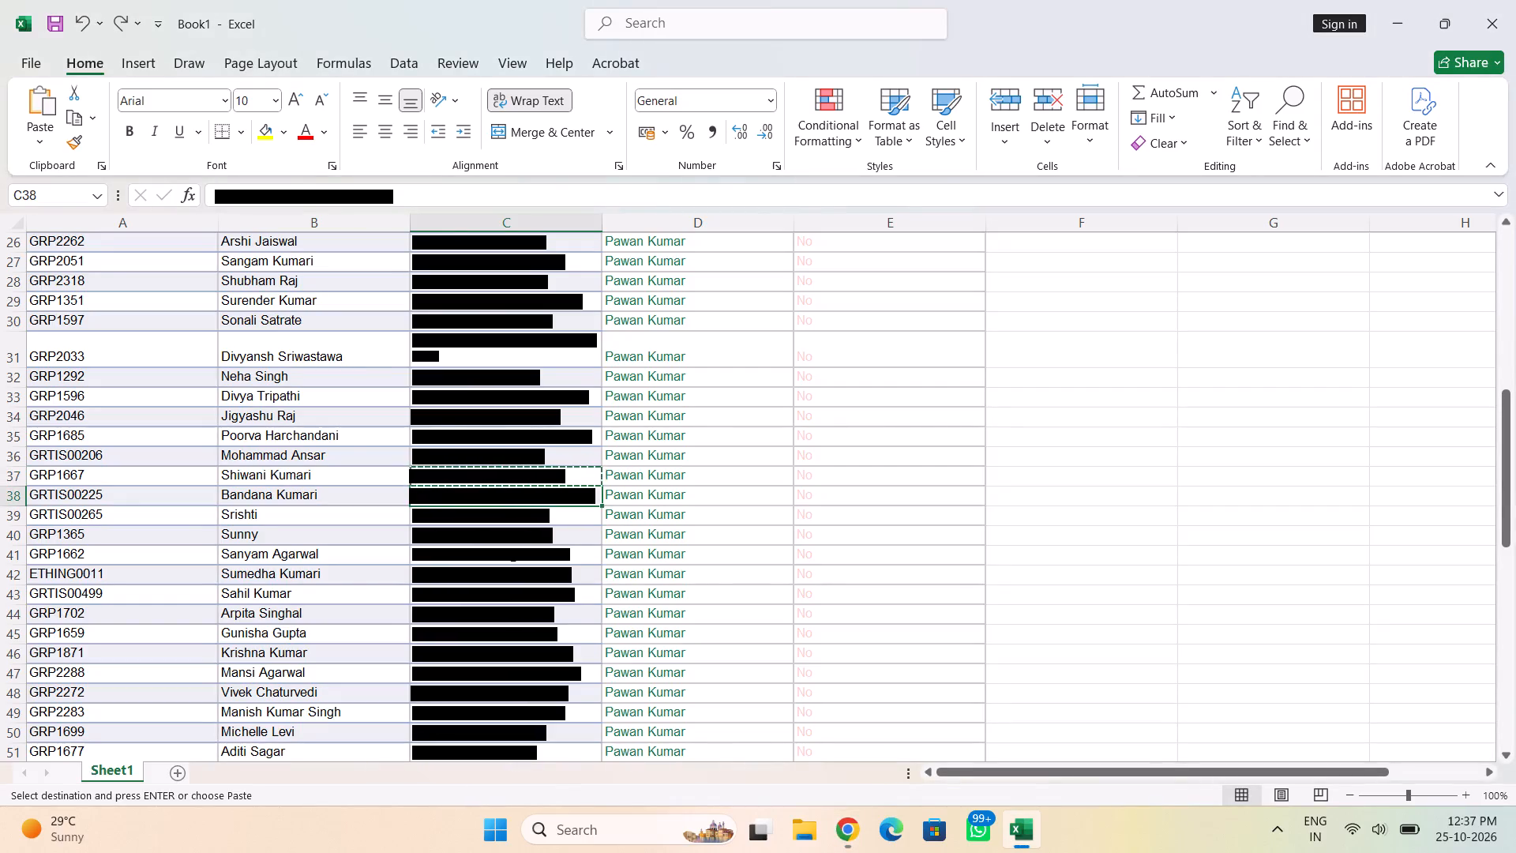
pyautogui.hotkey('ctrl', 'c')
pyautogui.hotkey('ctrl', 'c')
pyautogui.hotkey('alt', 'Tab')
pyautogui.click(1351, 203)
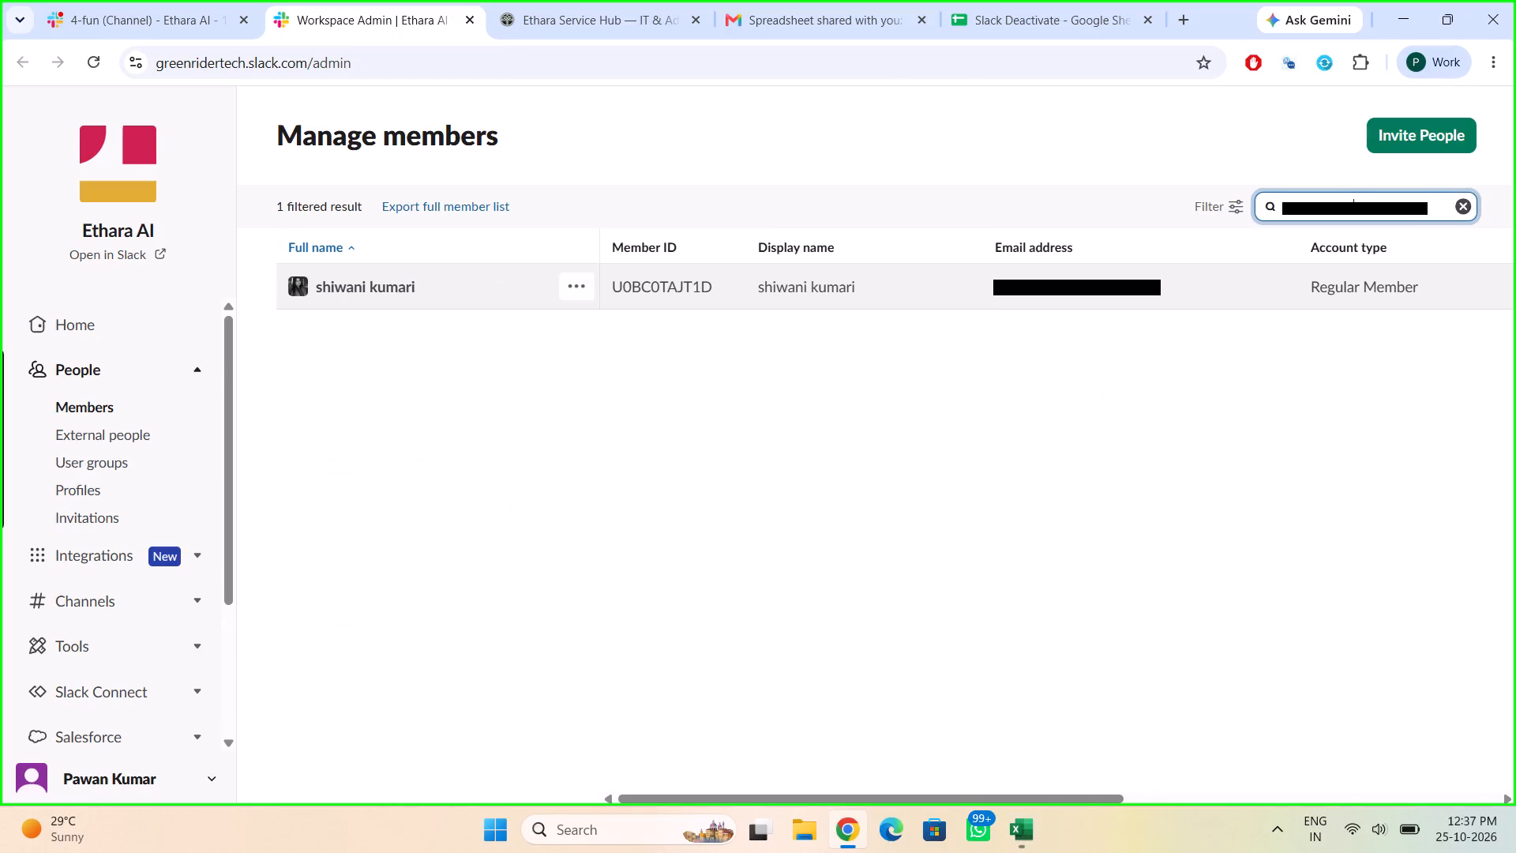
pyautogui.hotkey('ctrl', 'a')
pyautogui.hotkey('ctrl', 'v')
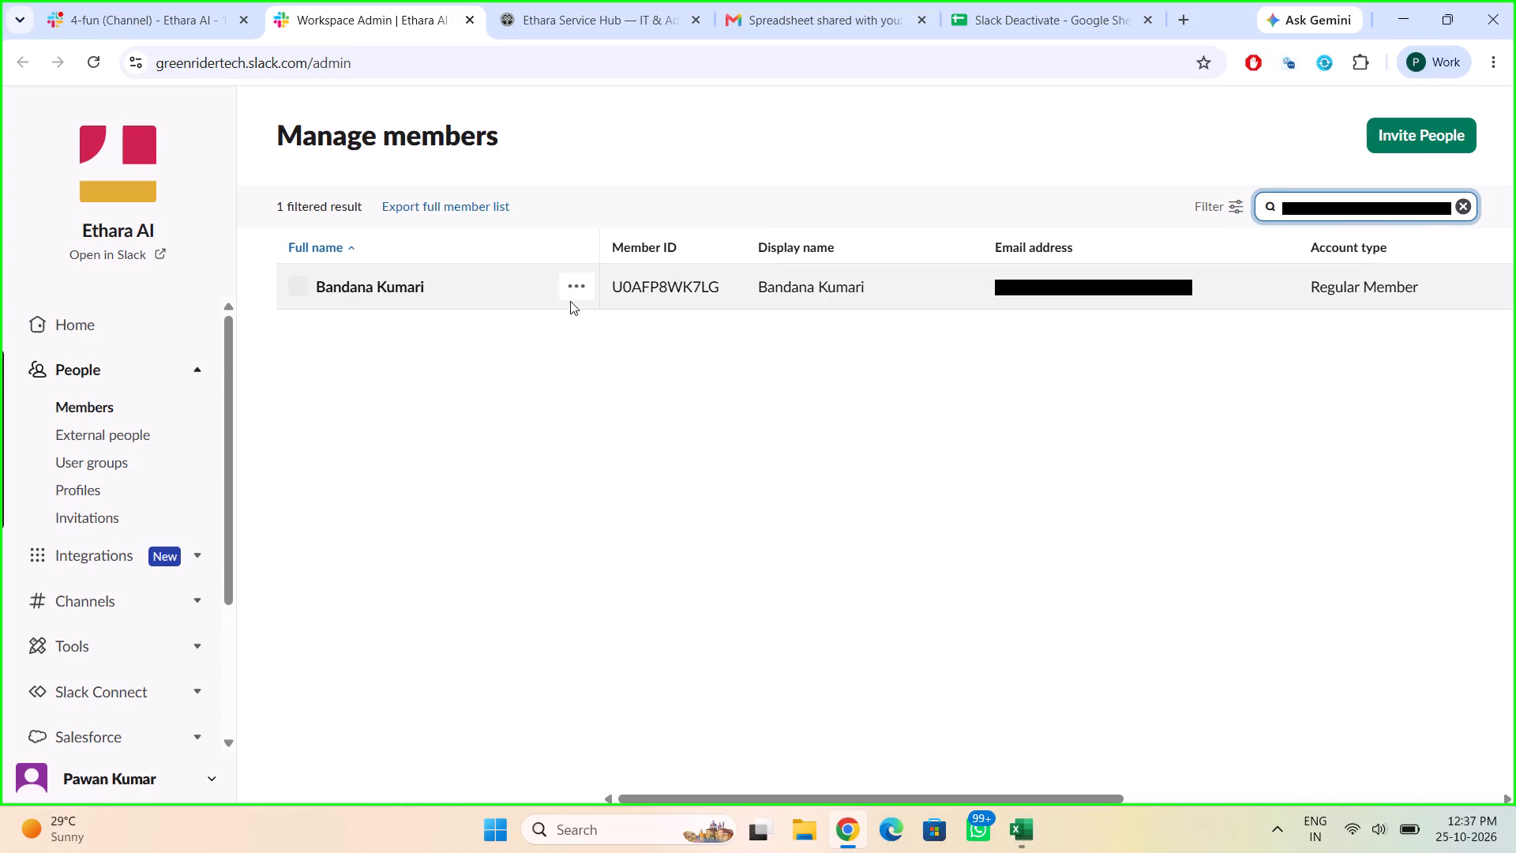
pyautogui.click(575, 287)
pyautogui.click(558, 415)
pyautogui.click(978, 535)
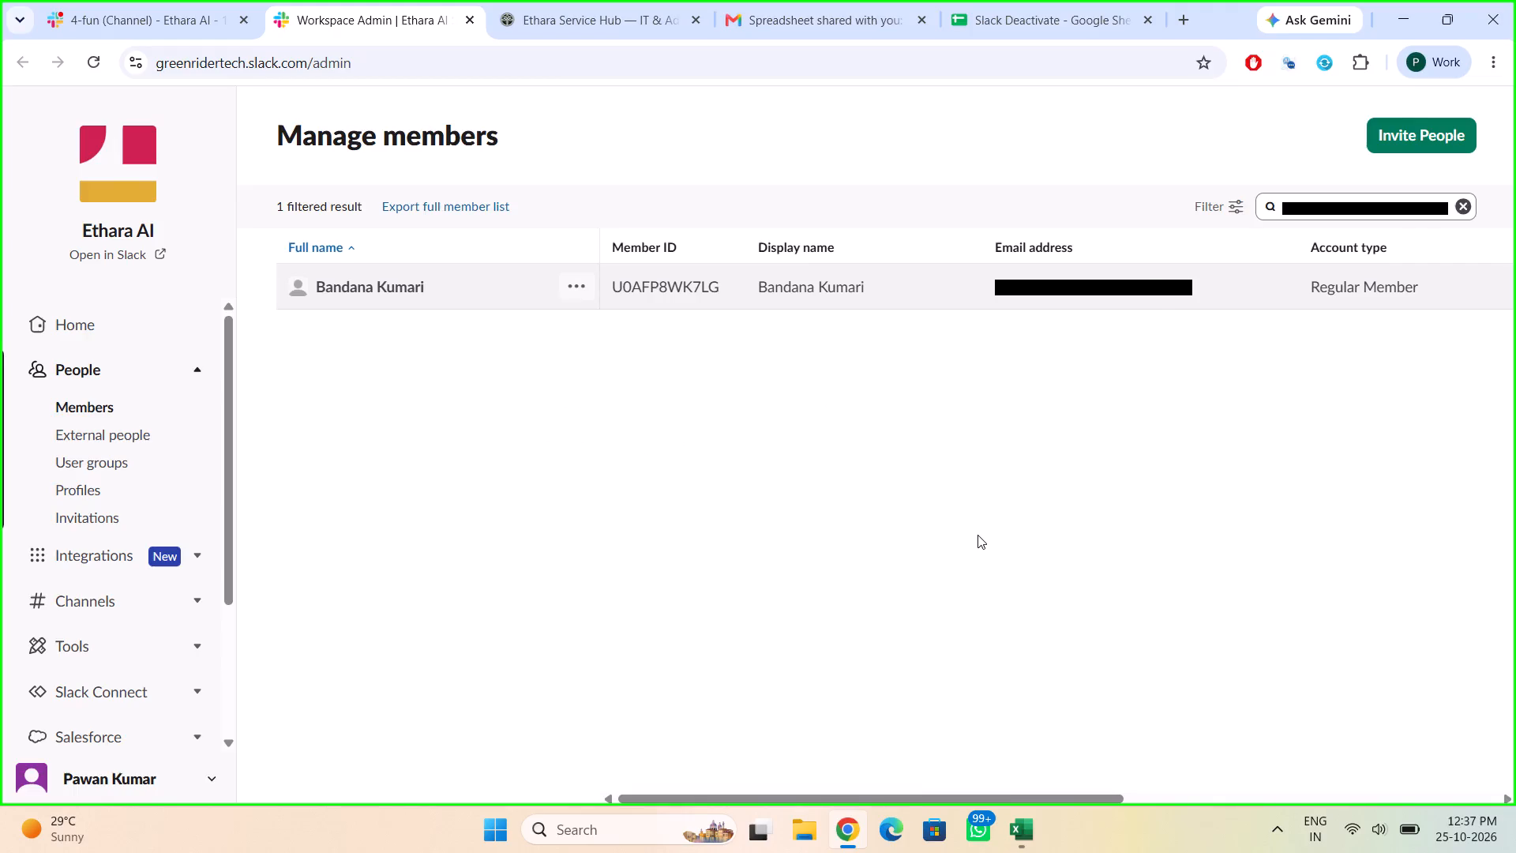
# Copy the thirty-ninth record's e-mail address from Excel cell C39, find it in Slack and deactivate the first listed matching member's account.
pyautogui.hotkey('alt', 'Tab')
pyautogui.click(458, 513)
pyautogui.hotkey('ctrl', 'c')
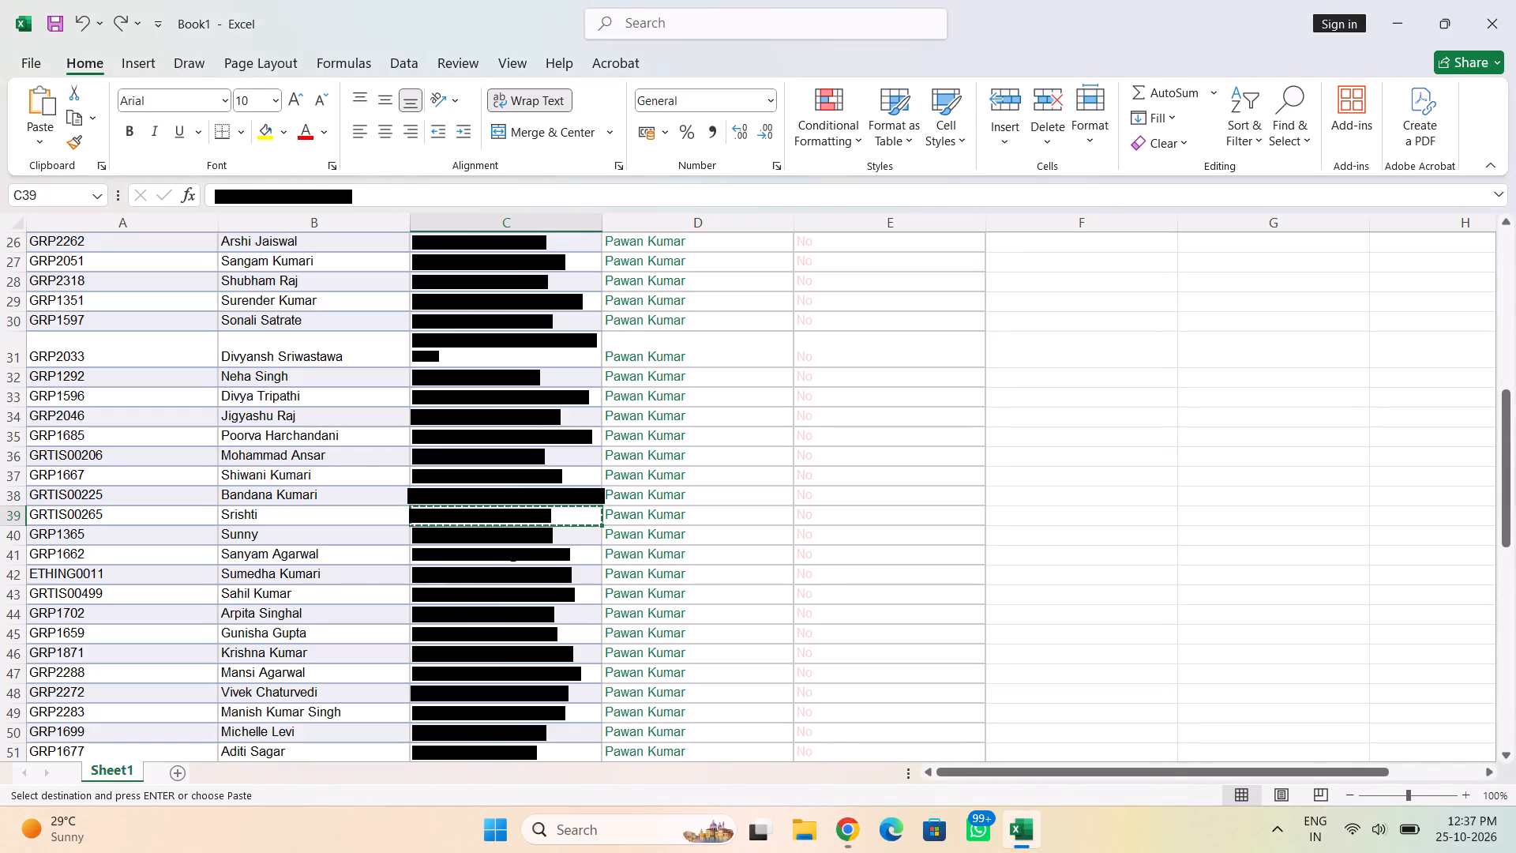
pyautogui.hotkey('alt', 'Tab')
pyautogui.click(1353, 209)
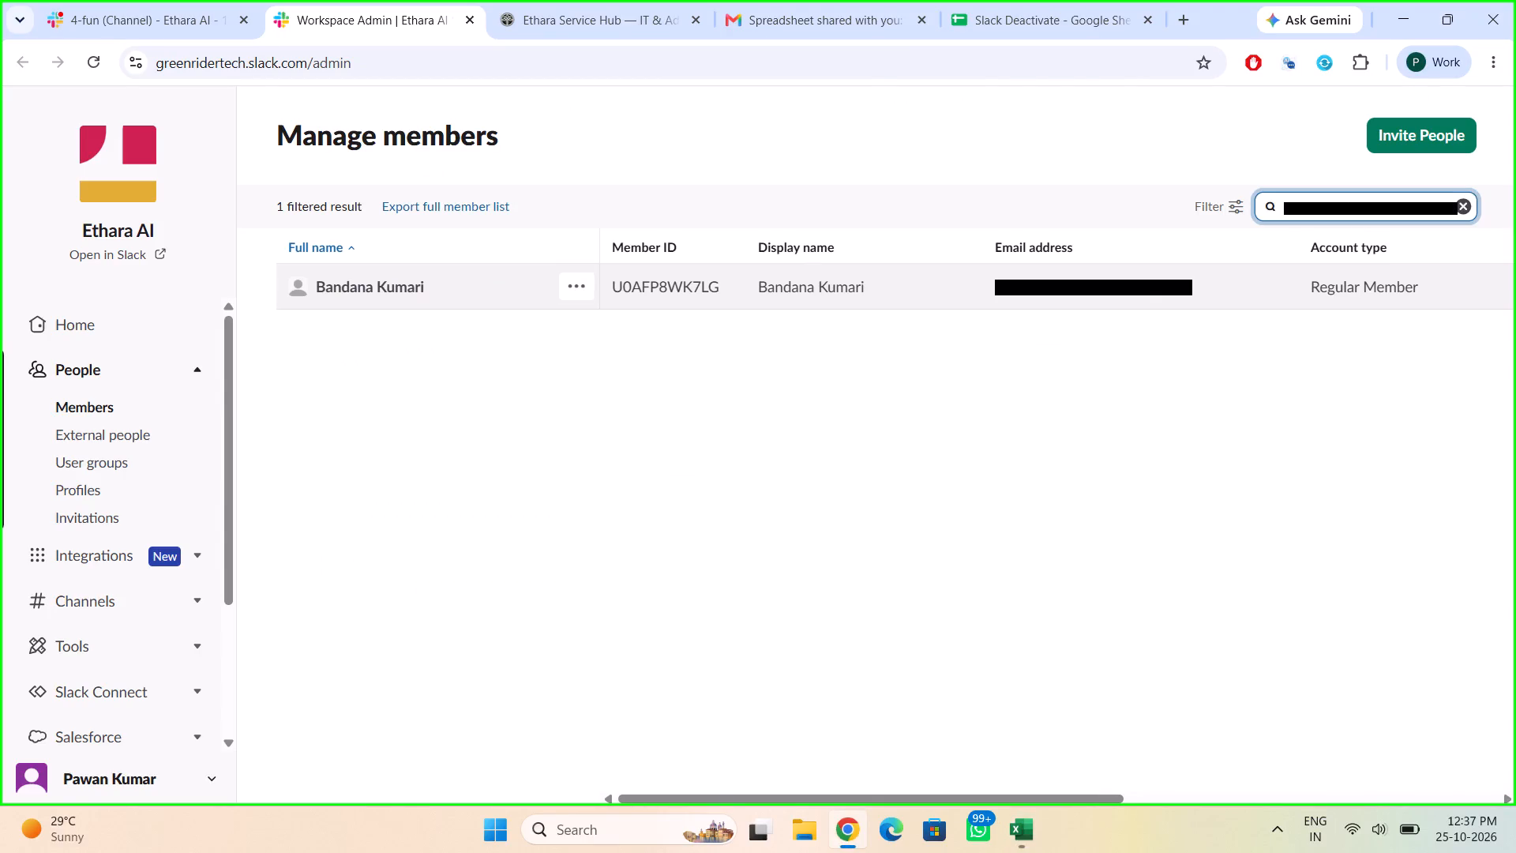
pyautogui.hotkey('ctrl', 'a')
pyautogui.hotkey('ctrl', 'v')
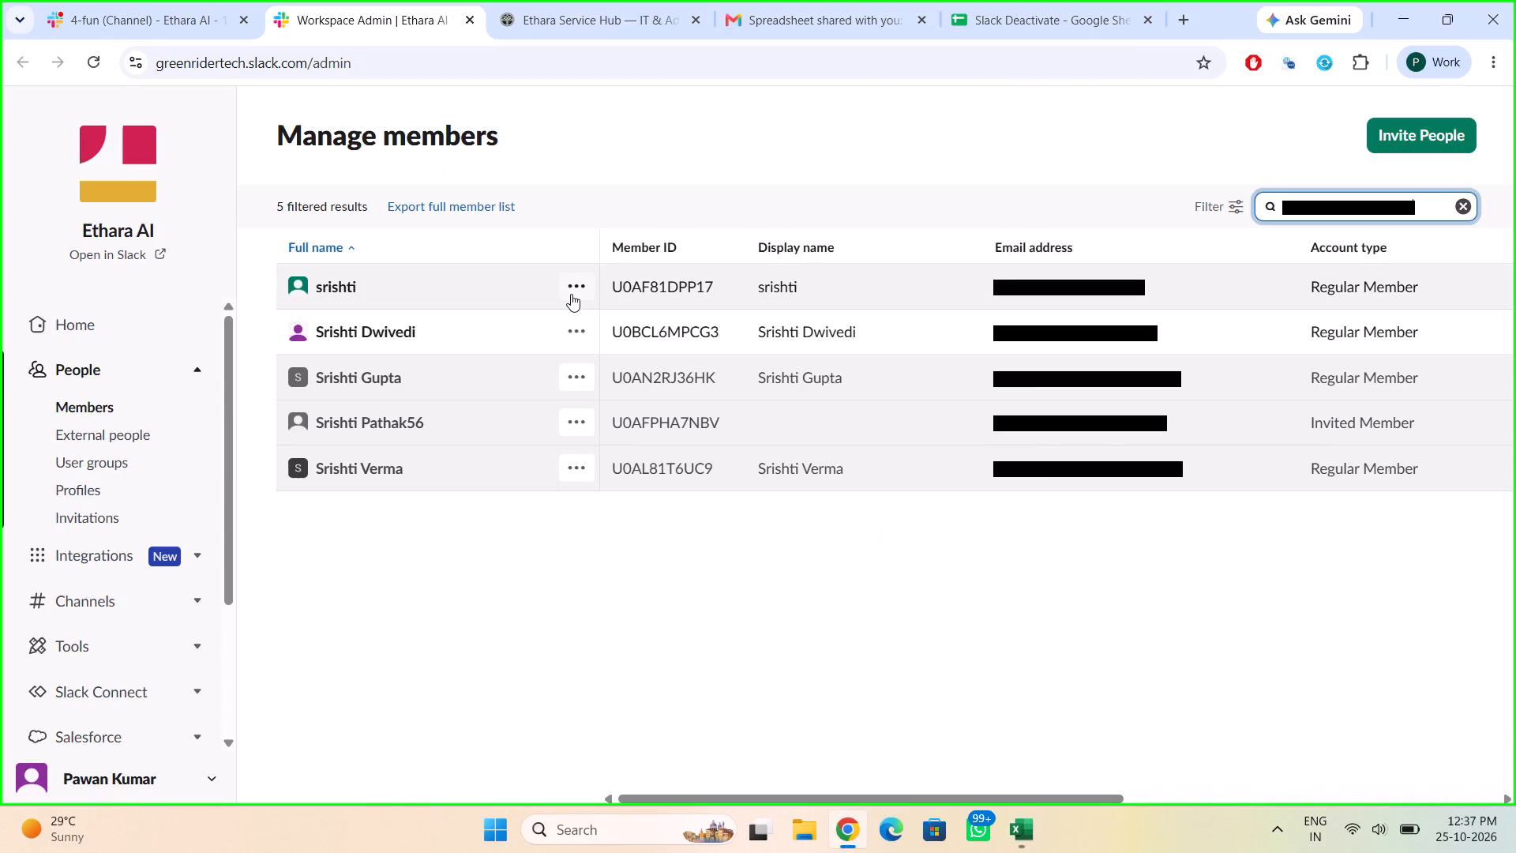
pyautogui.click(571, 294)
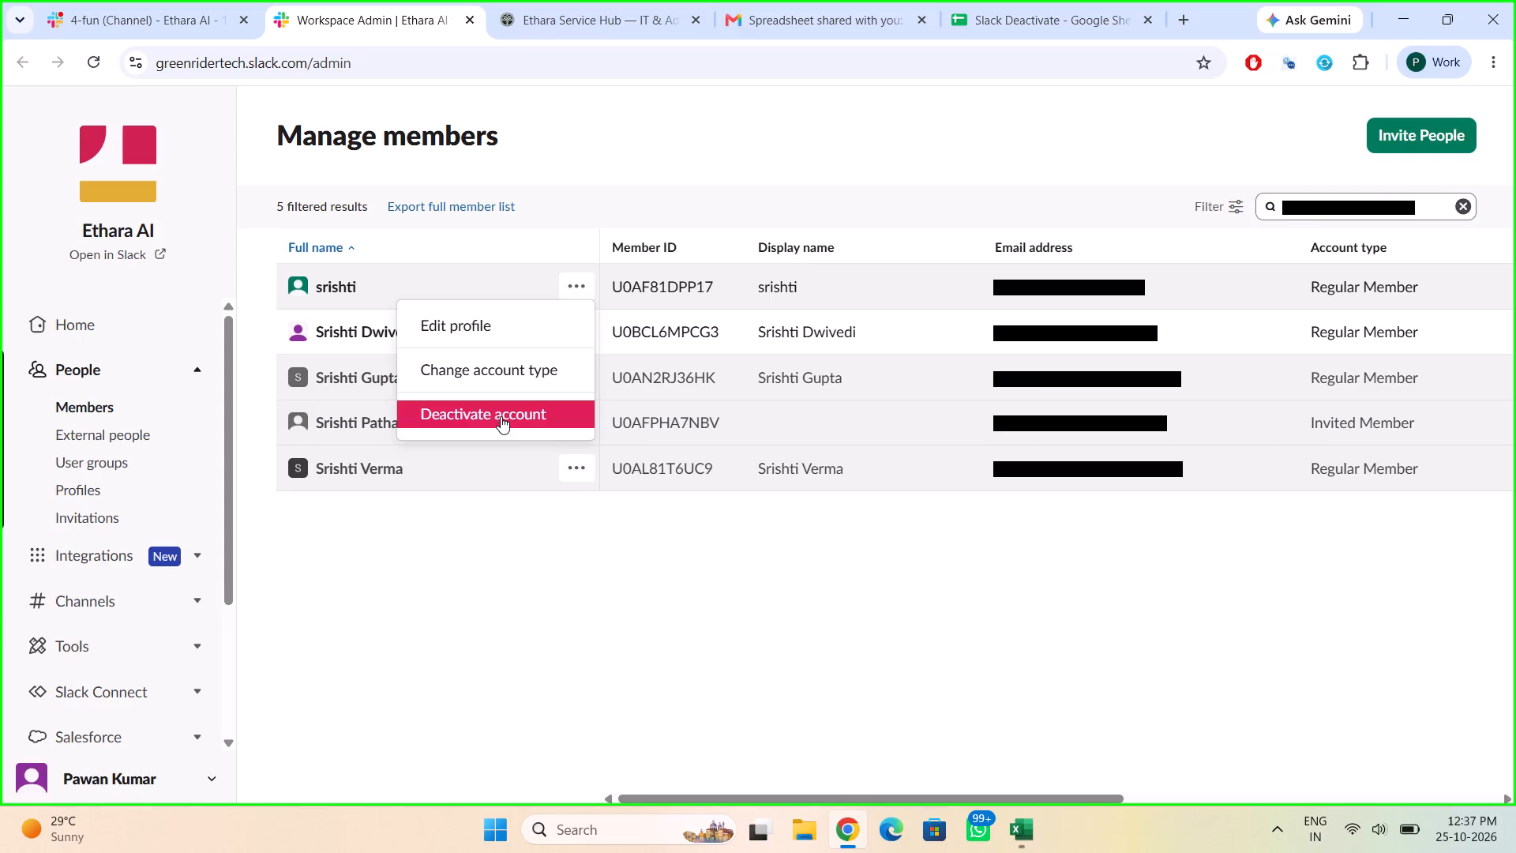
pyautogui.click(501, 416)
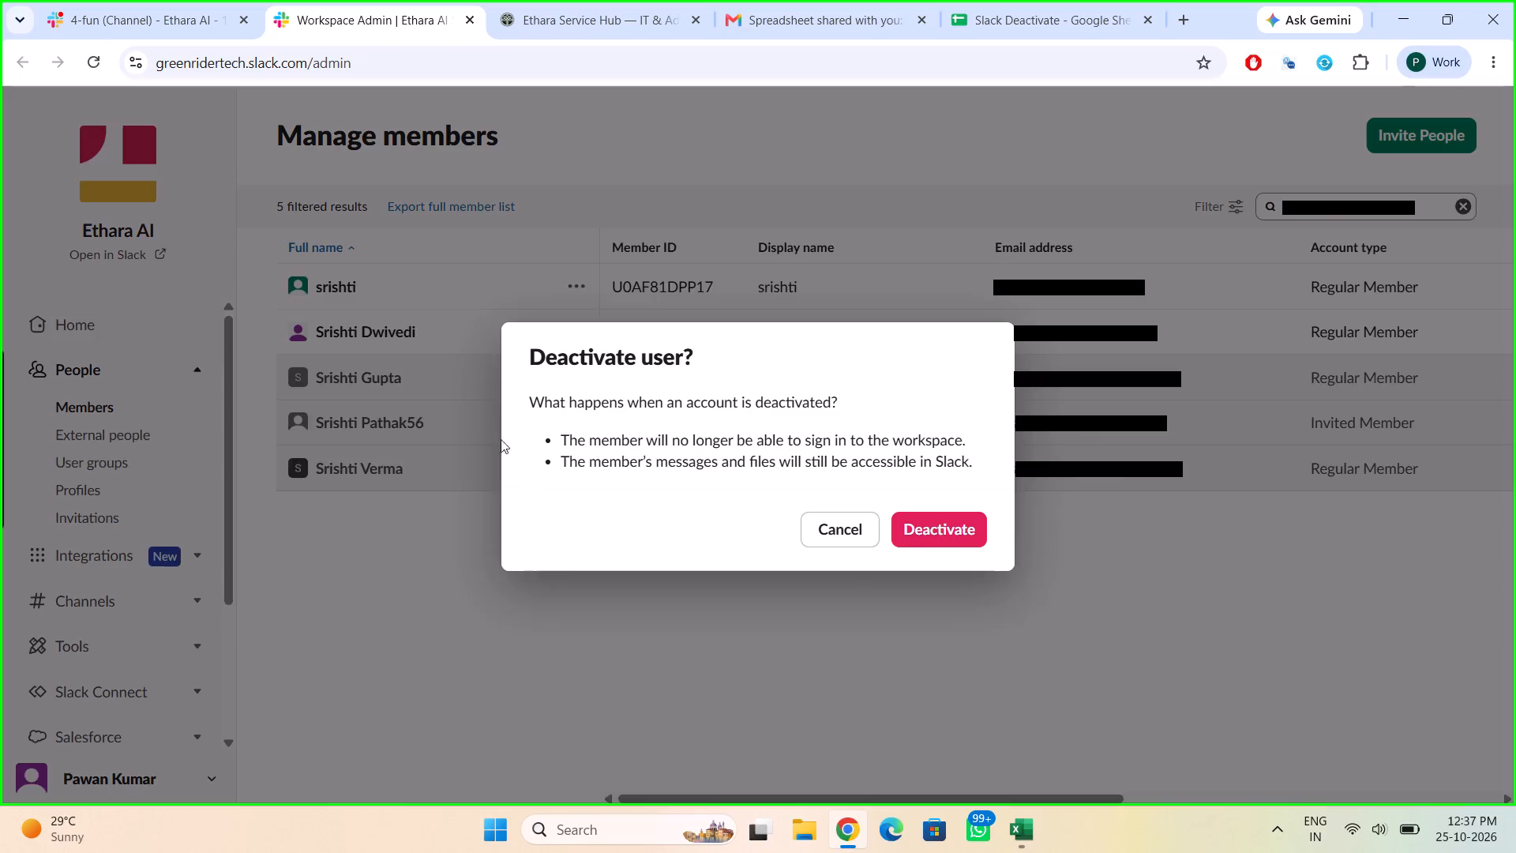
pyautogui.click(916, 536)
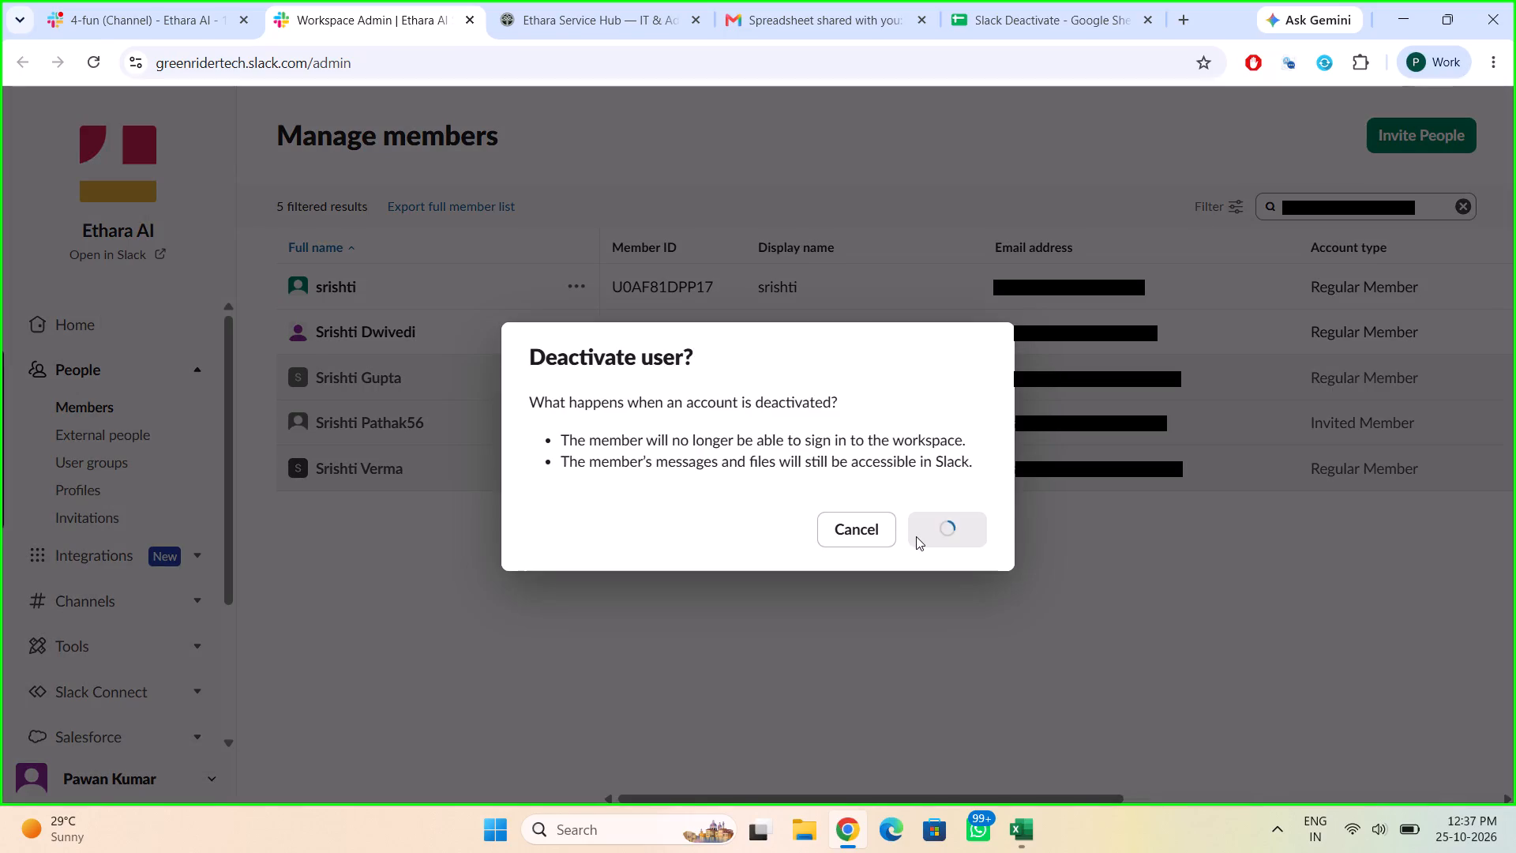
# Copy the fortieth record's e-mail address from Excel cell C40, find it in Slack and deactivate the first listed matching member's account.
pyautogui.hotkey('alt', 'Tab')
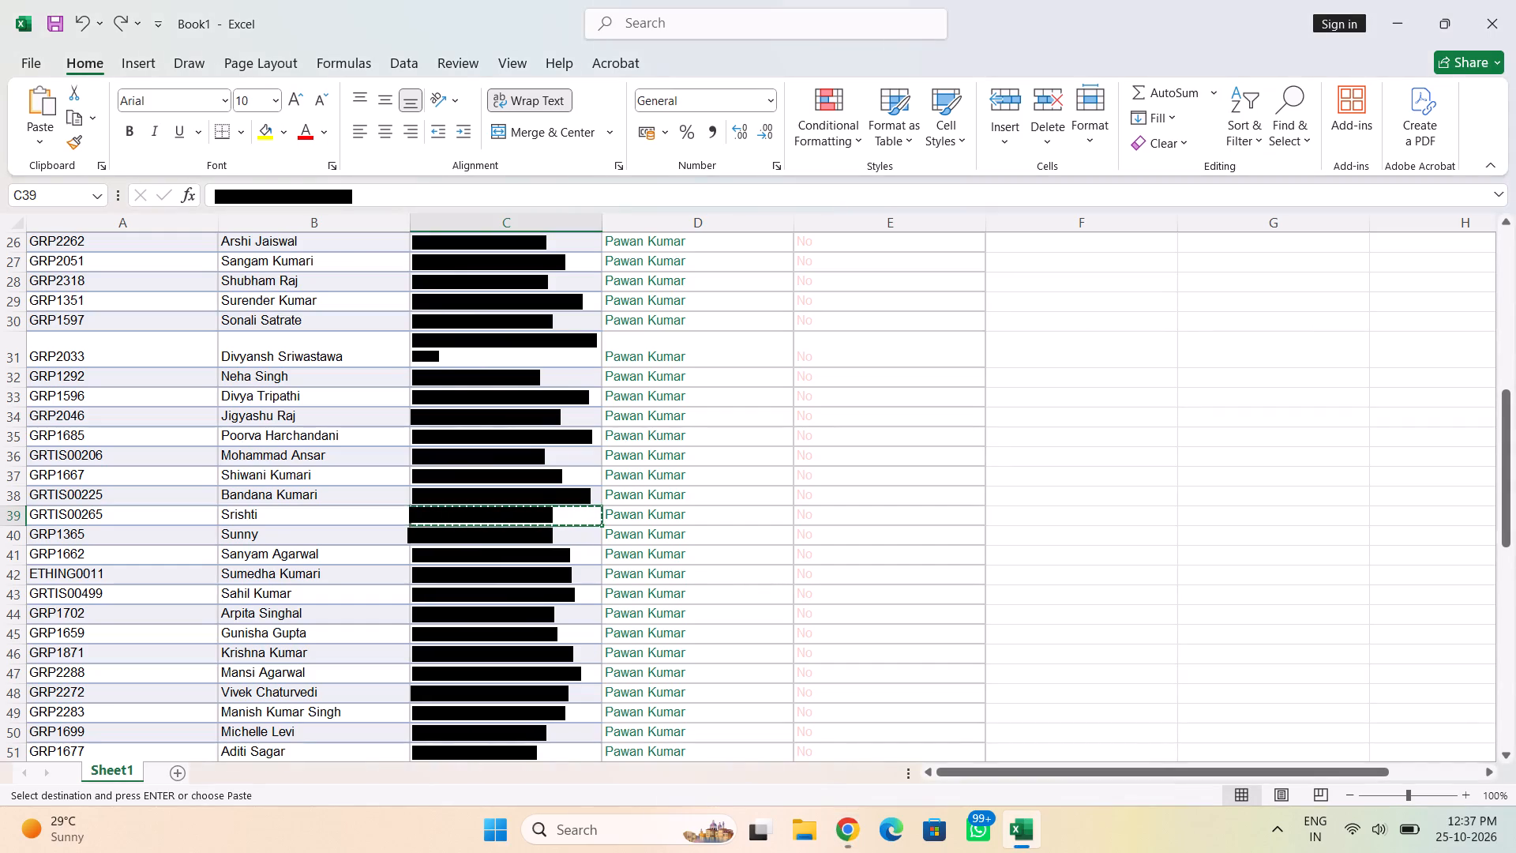
pyautogui.click(506, 542)
pyautogui.hotkey('ctrl', 'c')
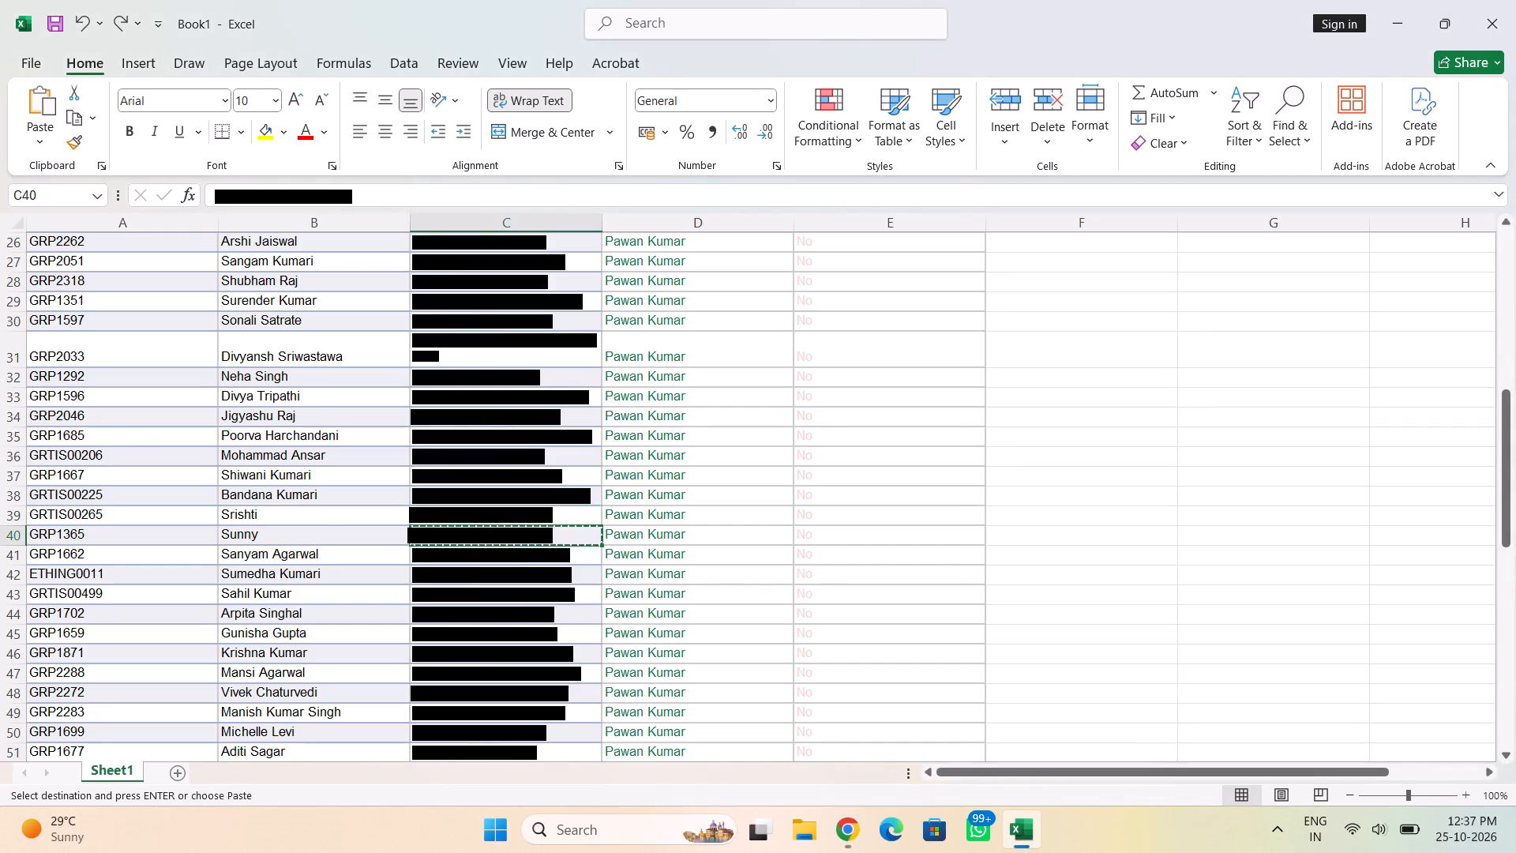
pyautogui.hotkey('alt', 'Tab')
pyautogui.click(1377, 208)
pyautogui.hotkey('ctrl', 'a')
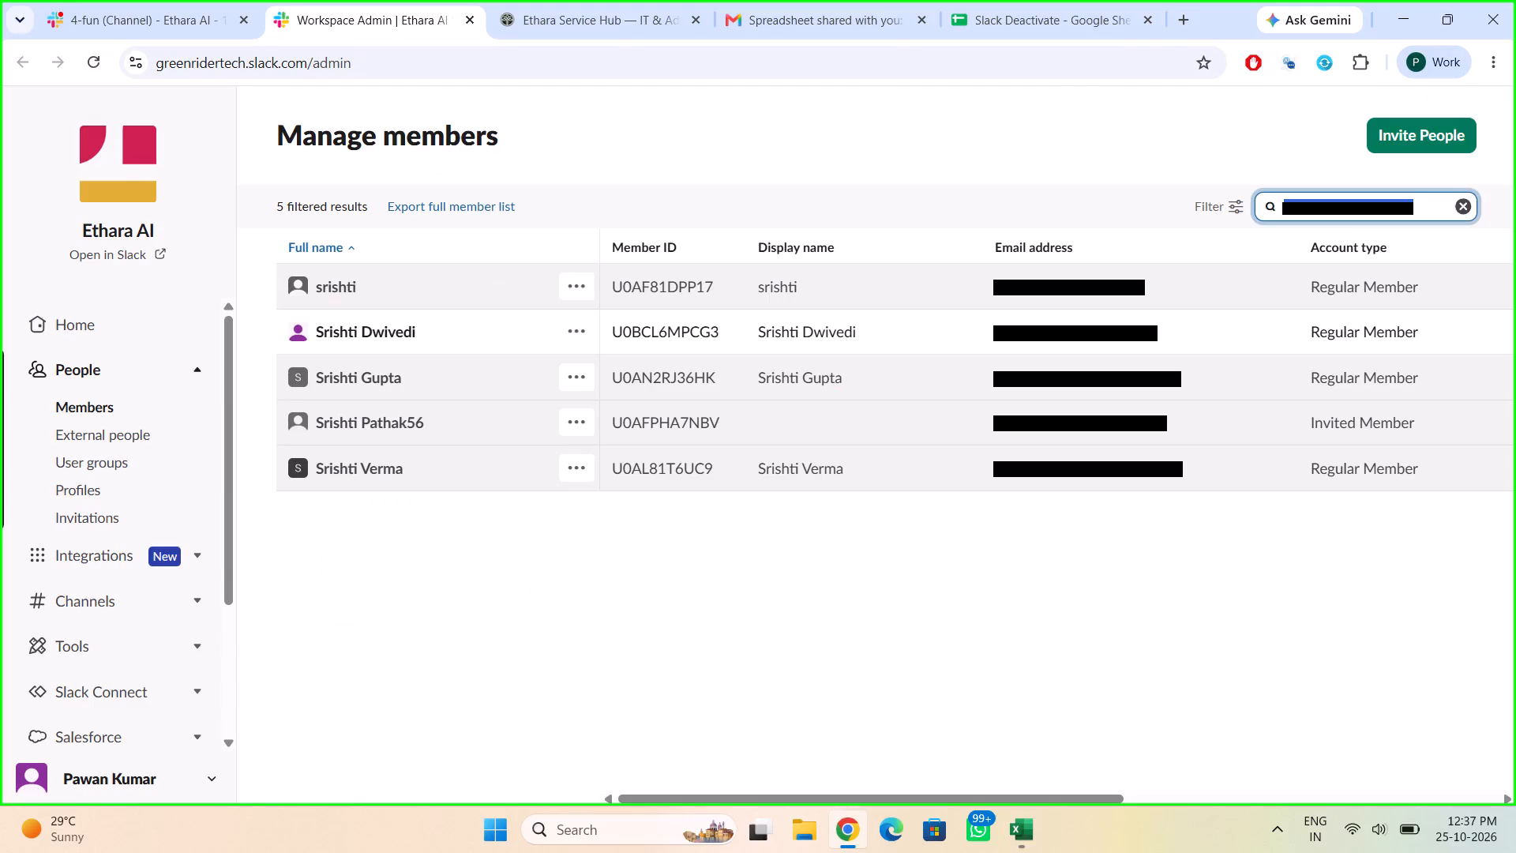
pyautogui.hotkey('ctrl', 'v')
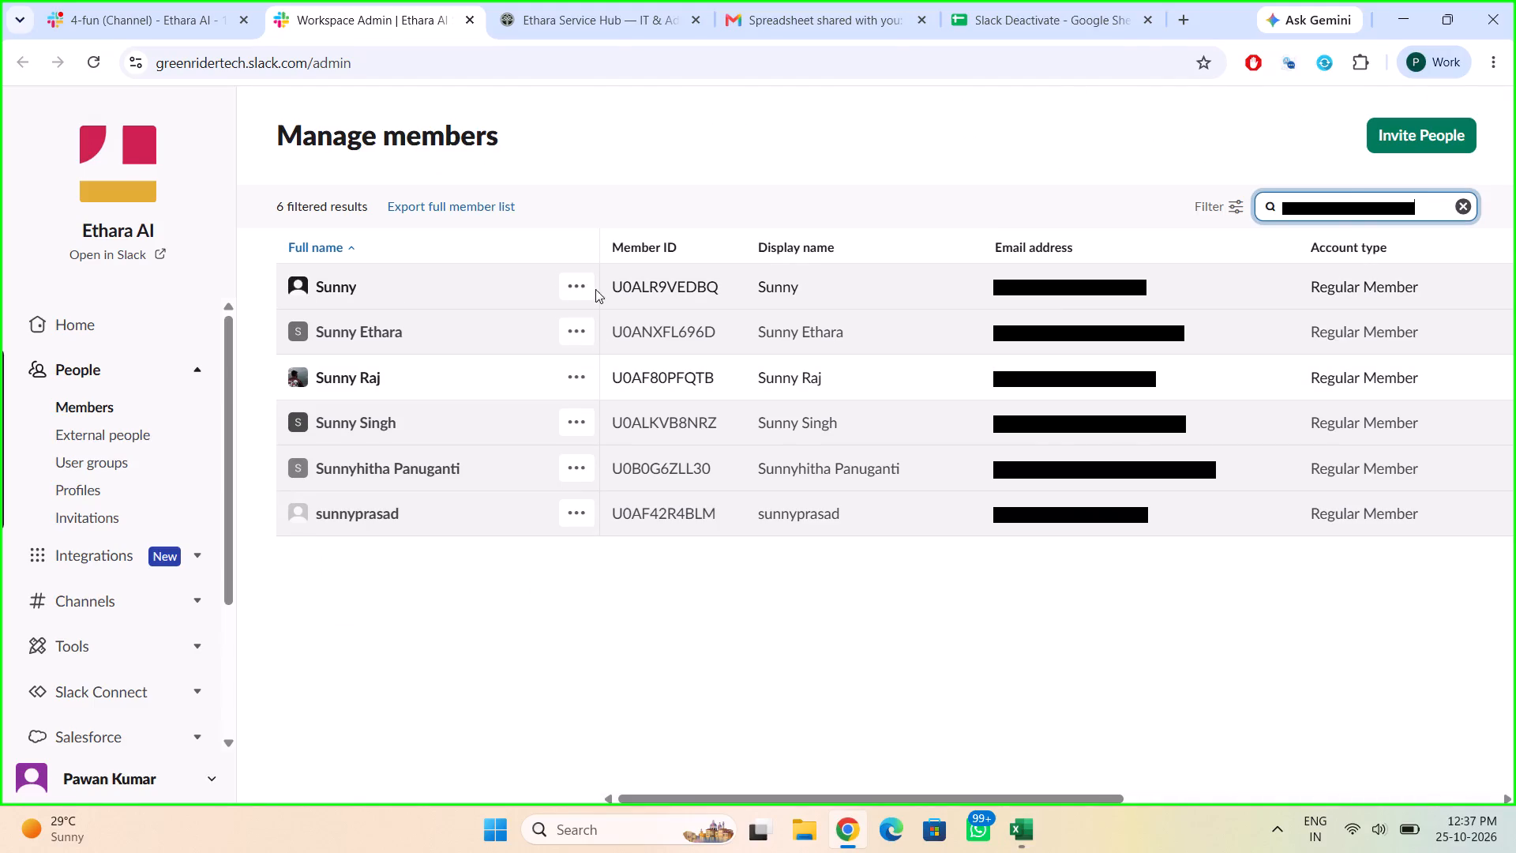
pyautogui.click(569, 291)
pyautogui.click(535, 415)
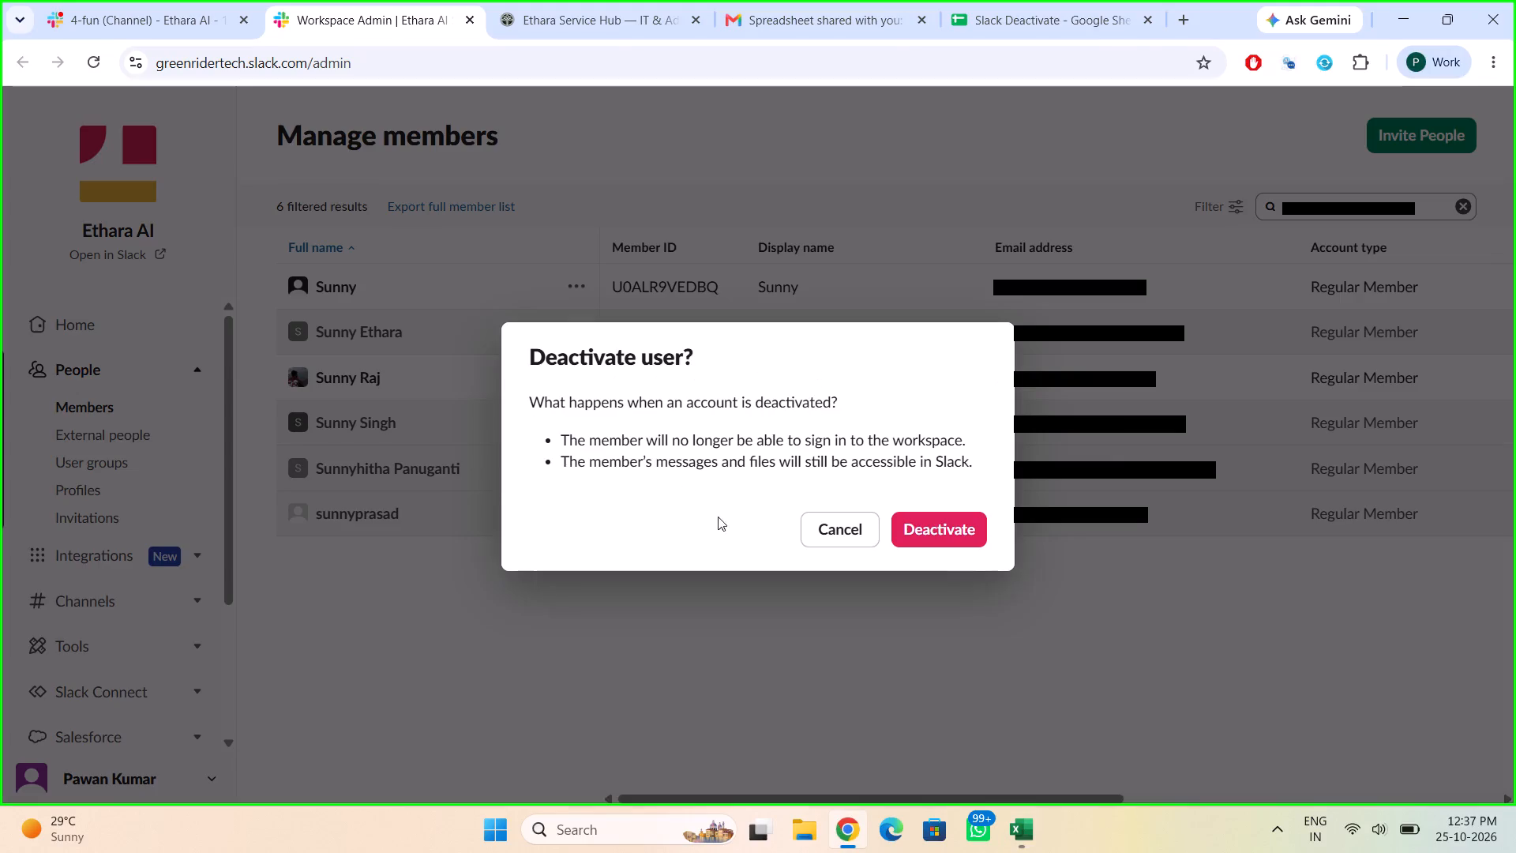
pyautogui.click(973, 536)
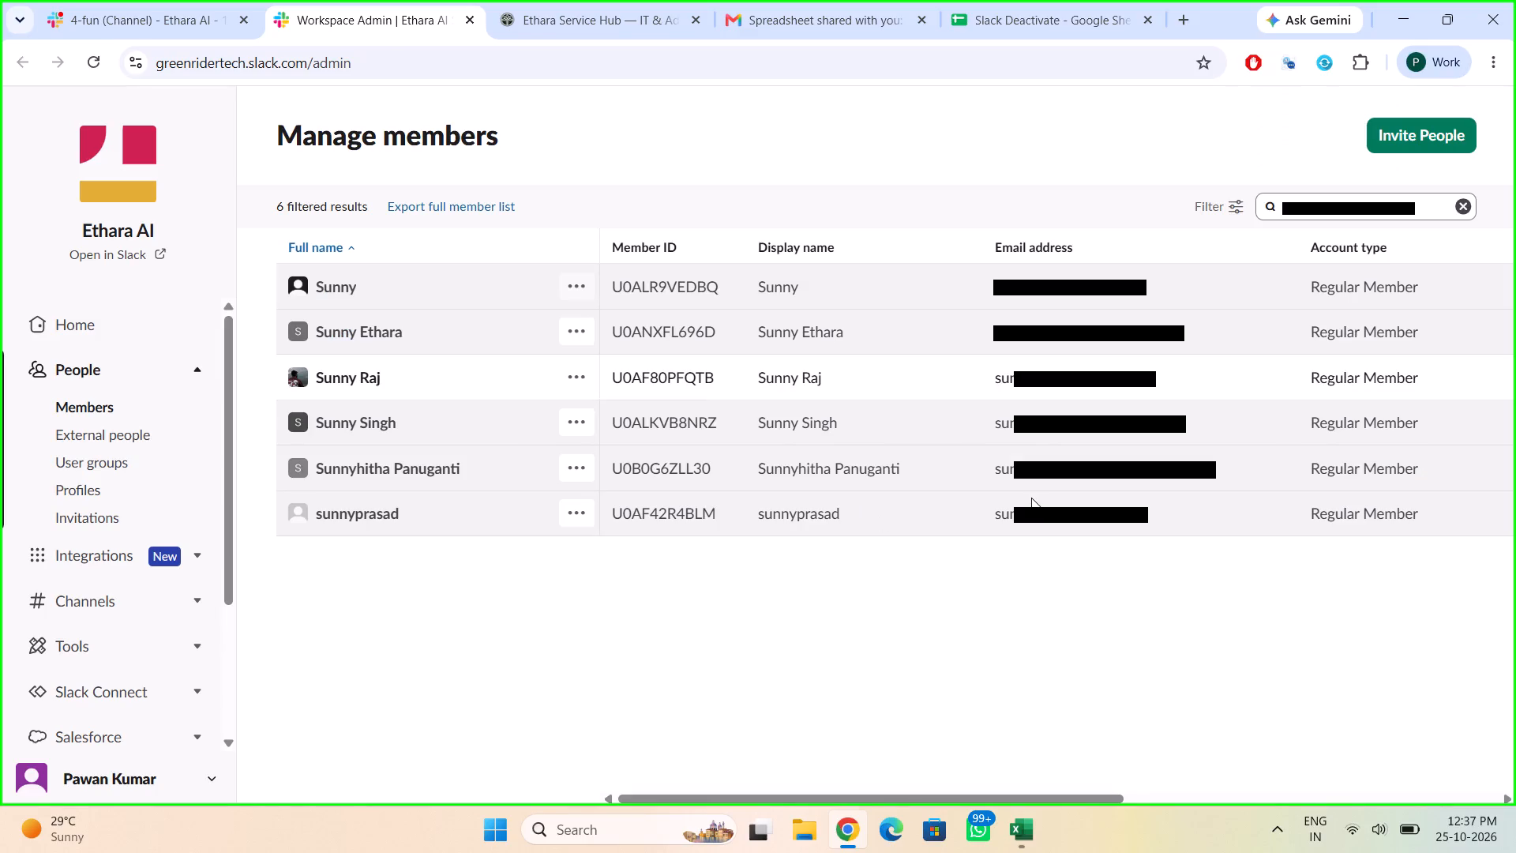
# Copy the forty-first record's e-mail address from Excel cell C41, find that member in Slack and deactivate the account.
pyautogui.hotkey('alt', 'Tab')
pyautogui.click(505, 562)
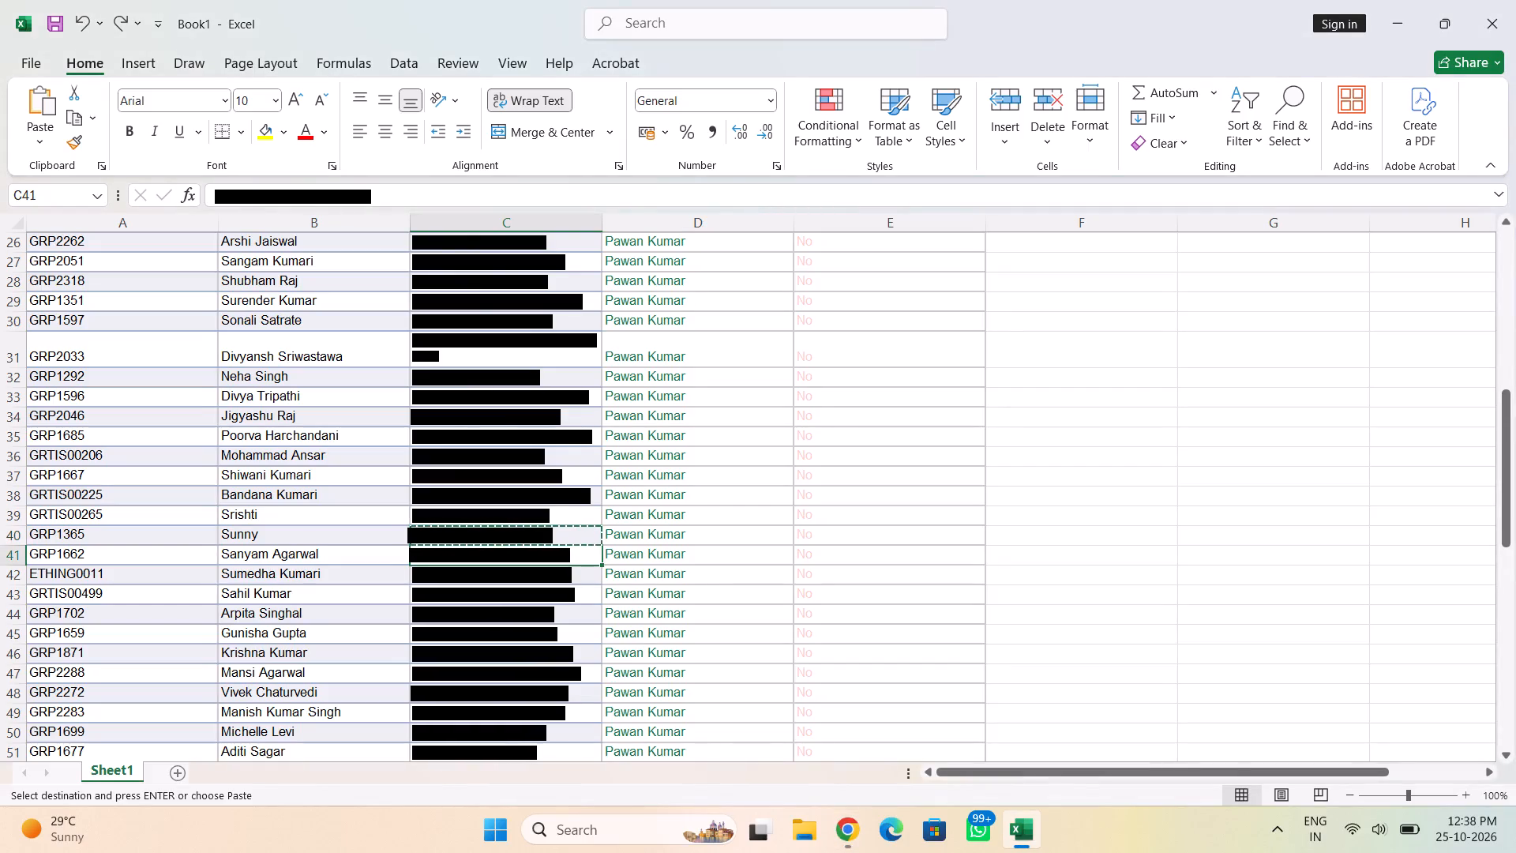
pyautogui.hotkey('ctrl', 'c')
pyautogui.hotkey('alt', 'Tab')
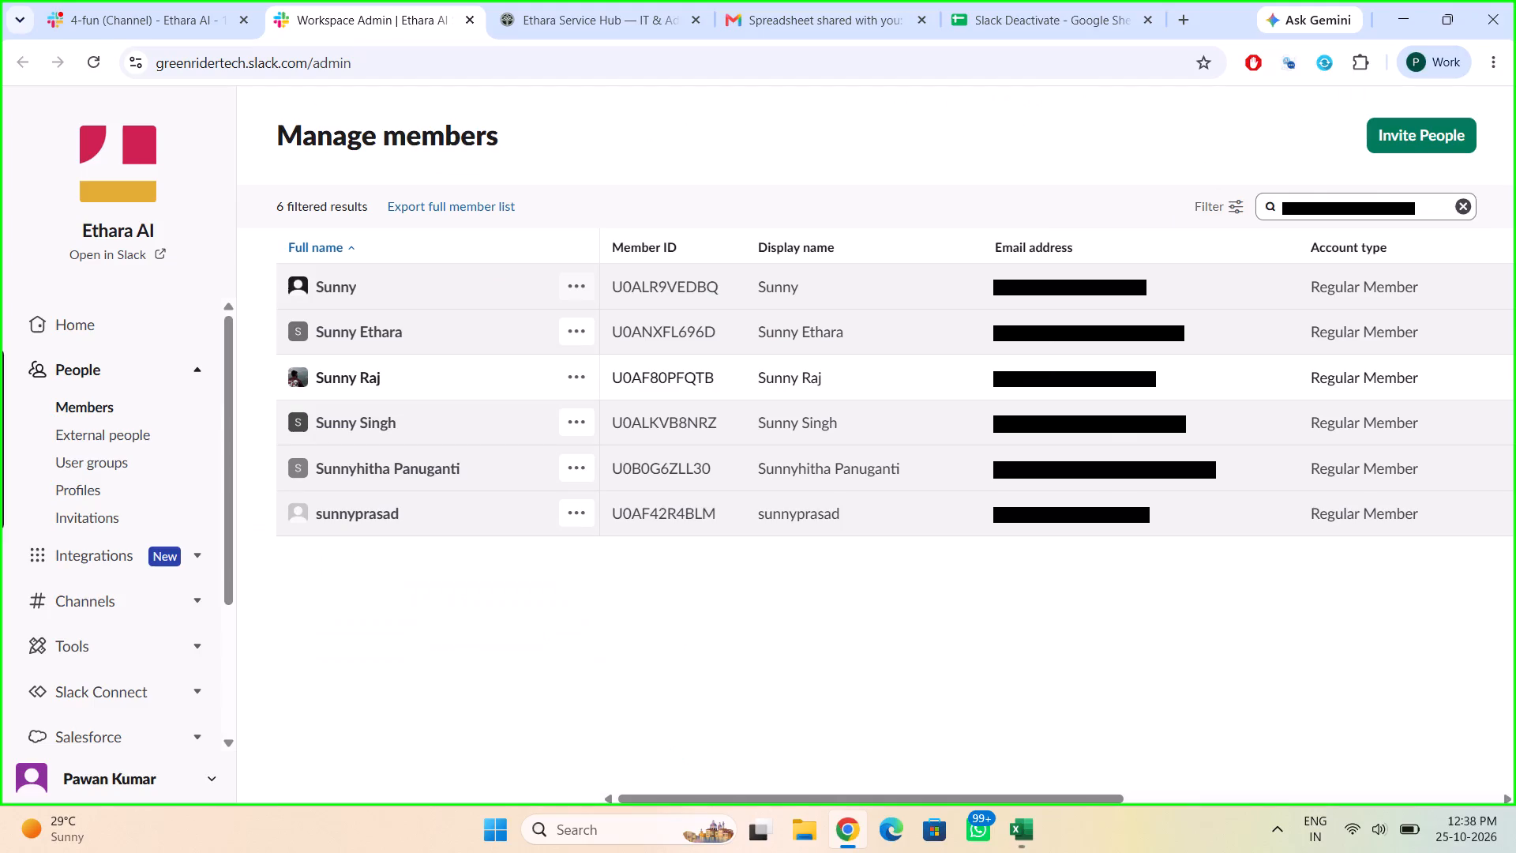
pyautogui.click(1319, 201)
pyautogui.hotkey('ctrl', 'a')
pyautogui.hotkey('ctrl', 'v')
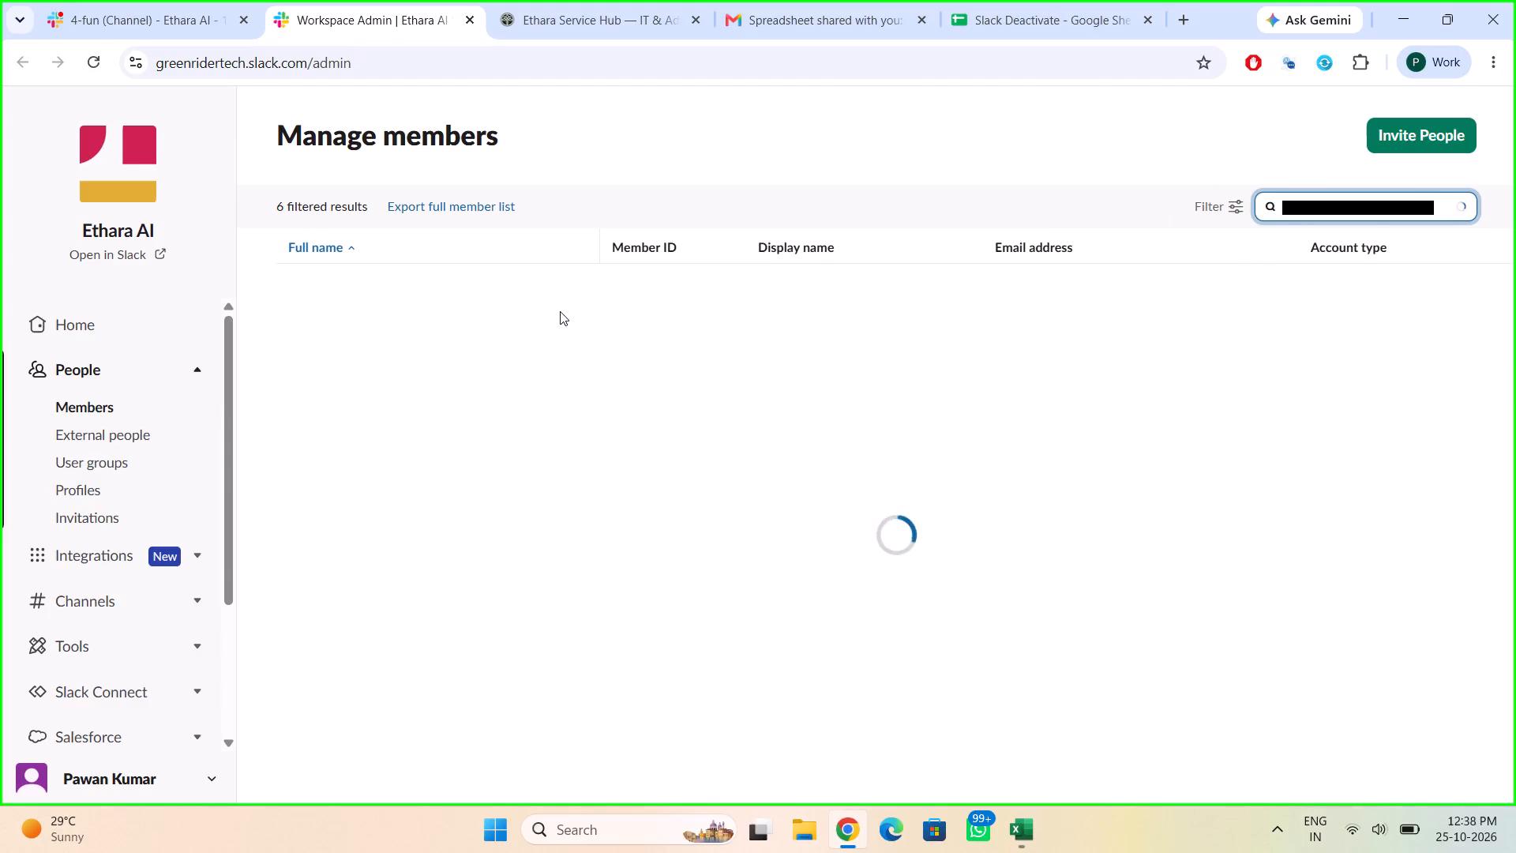
pyautogui.click(570, 290)
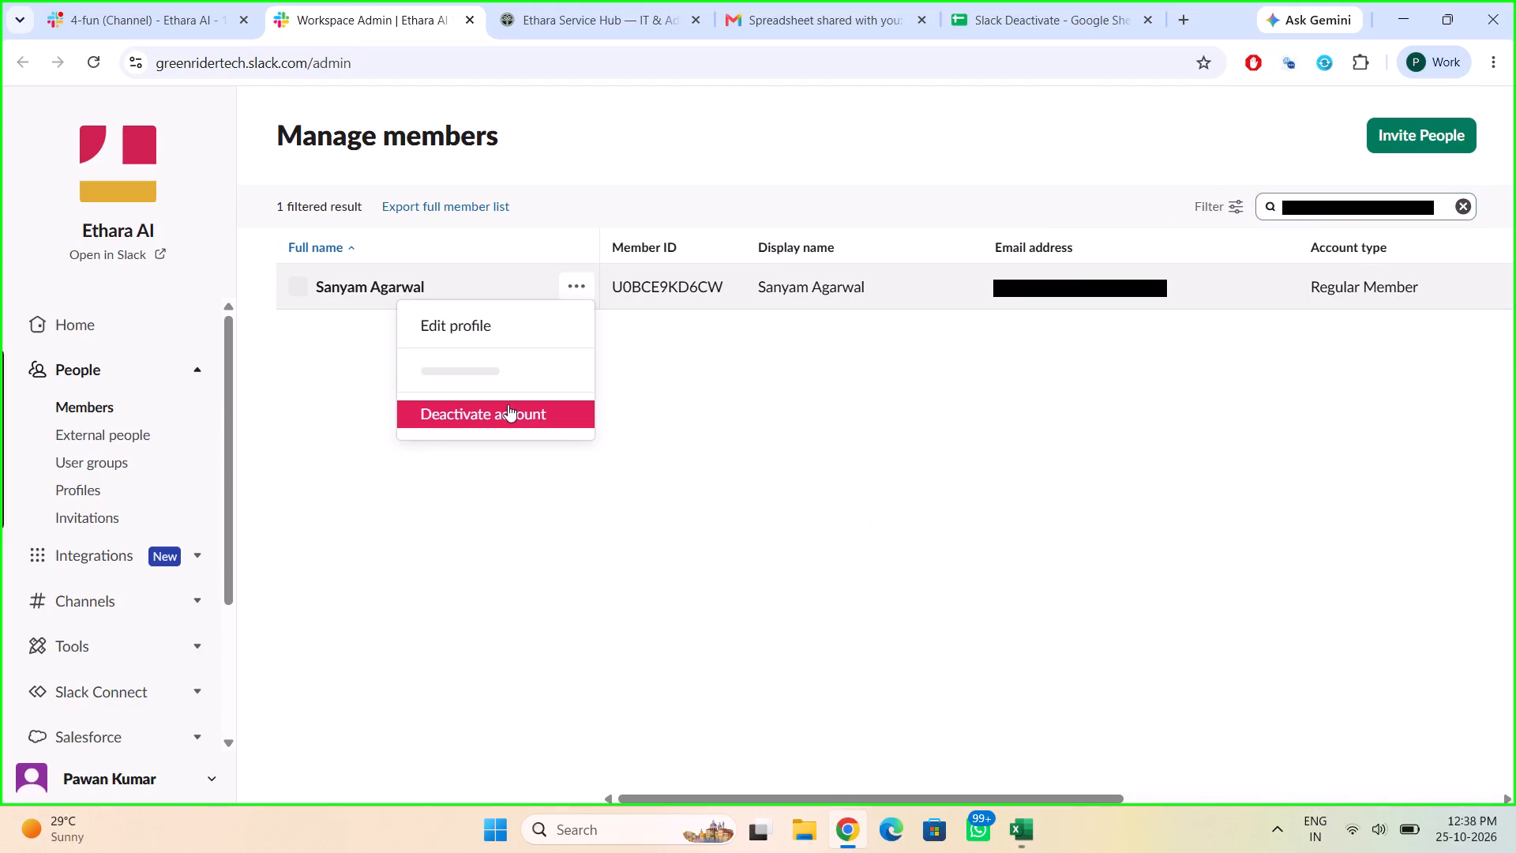
pyautogui.click(508, 411)
pyautogui.click(962, 535)
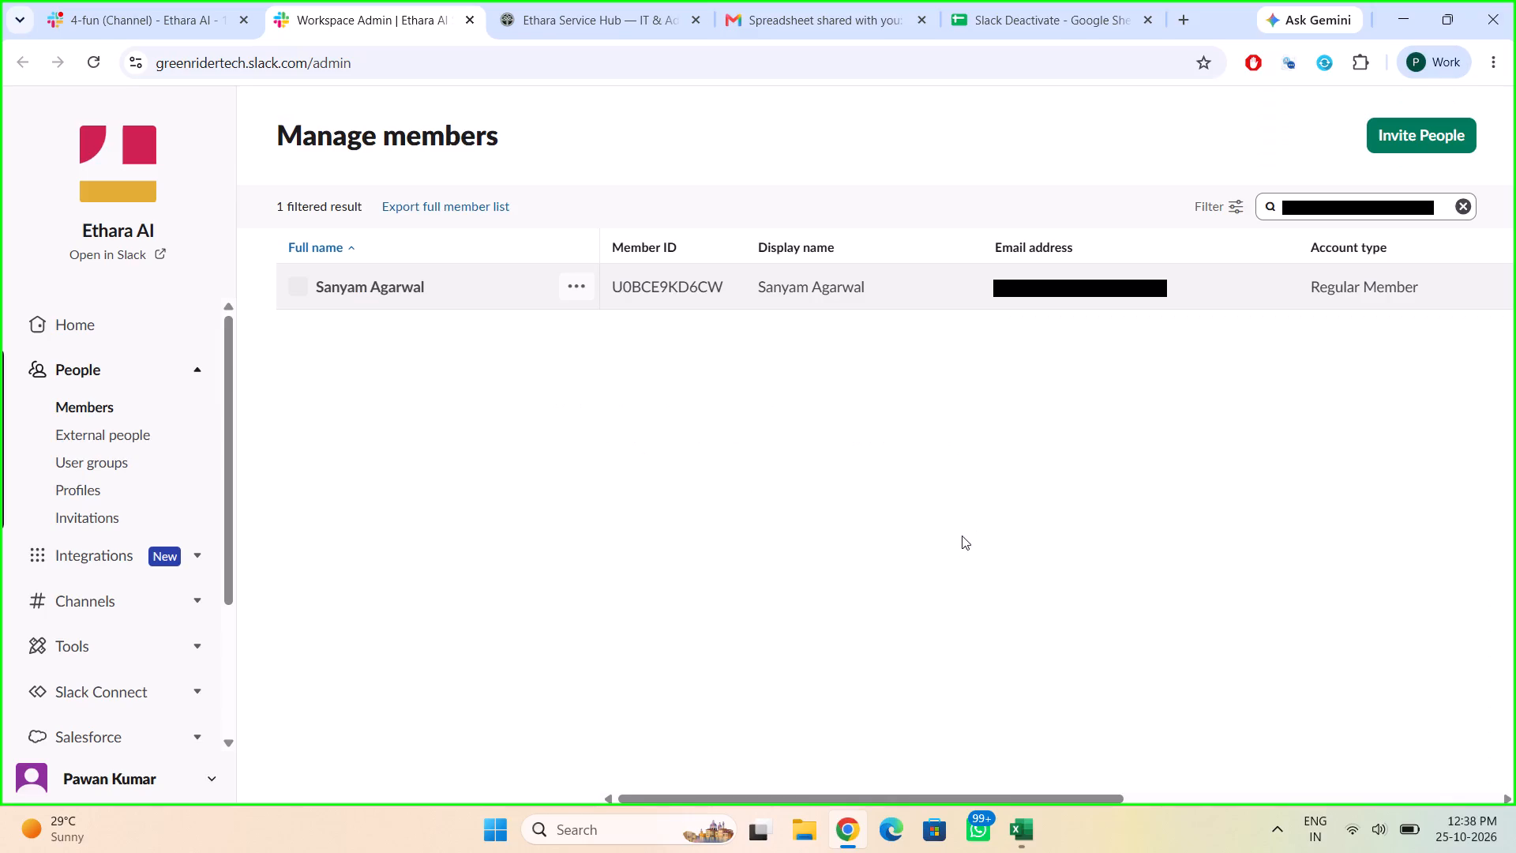
# Copy the forty-second record's e-mail address from Excel cell C42, find that member in Slack and deactivate the account.
pyautogui.hotkey('alt', 'Tab')
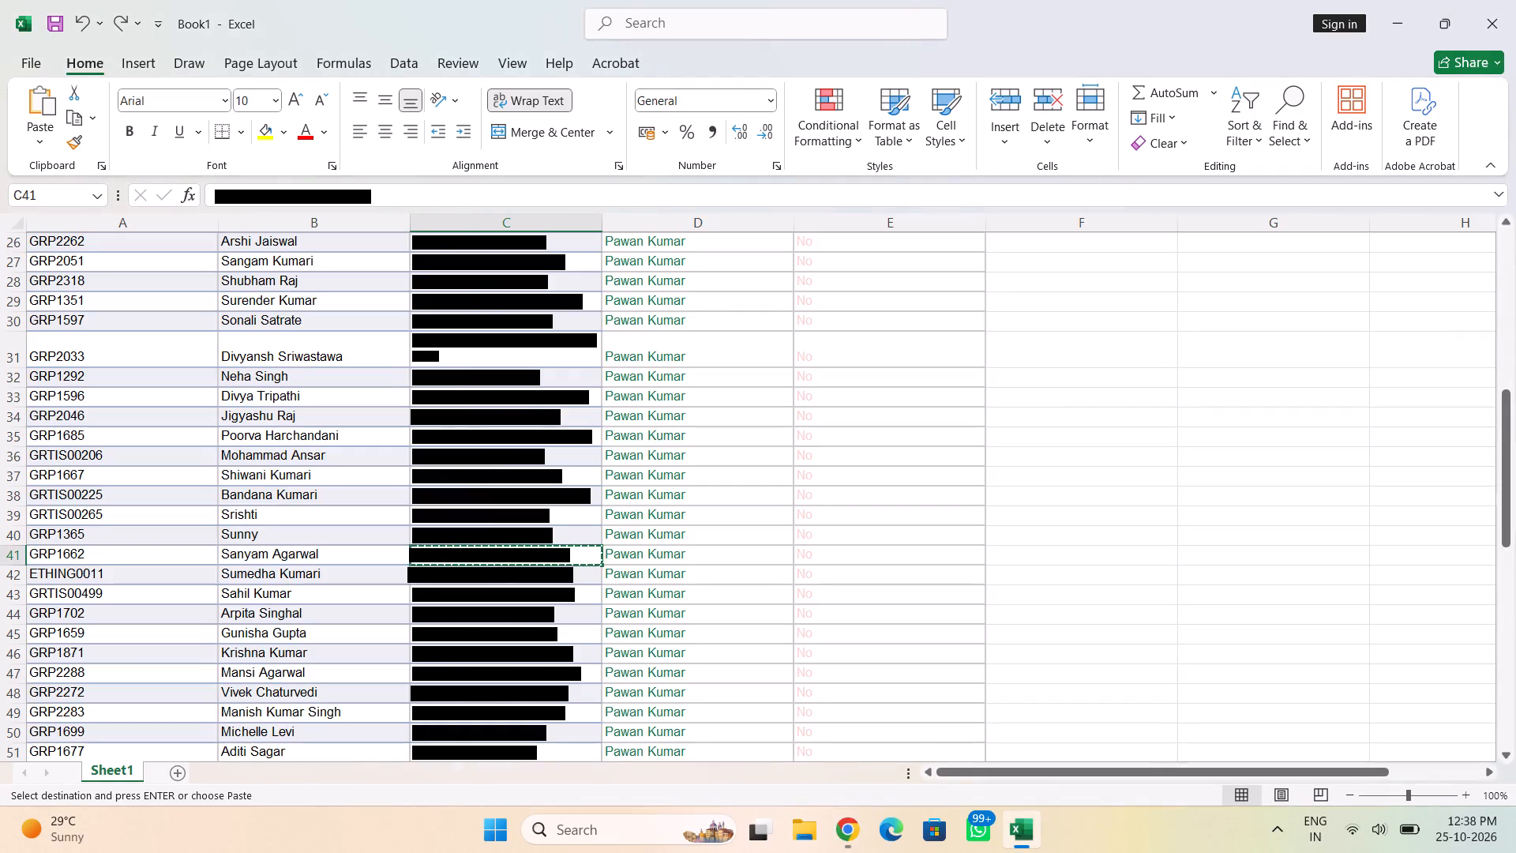
pyautogui.click(521, 578)
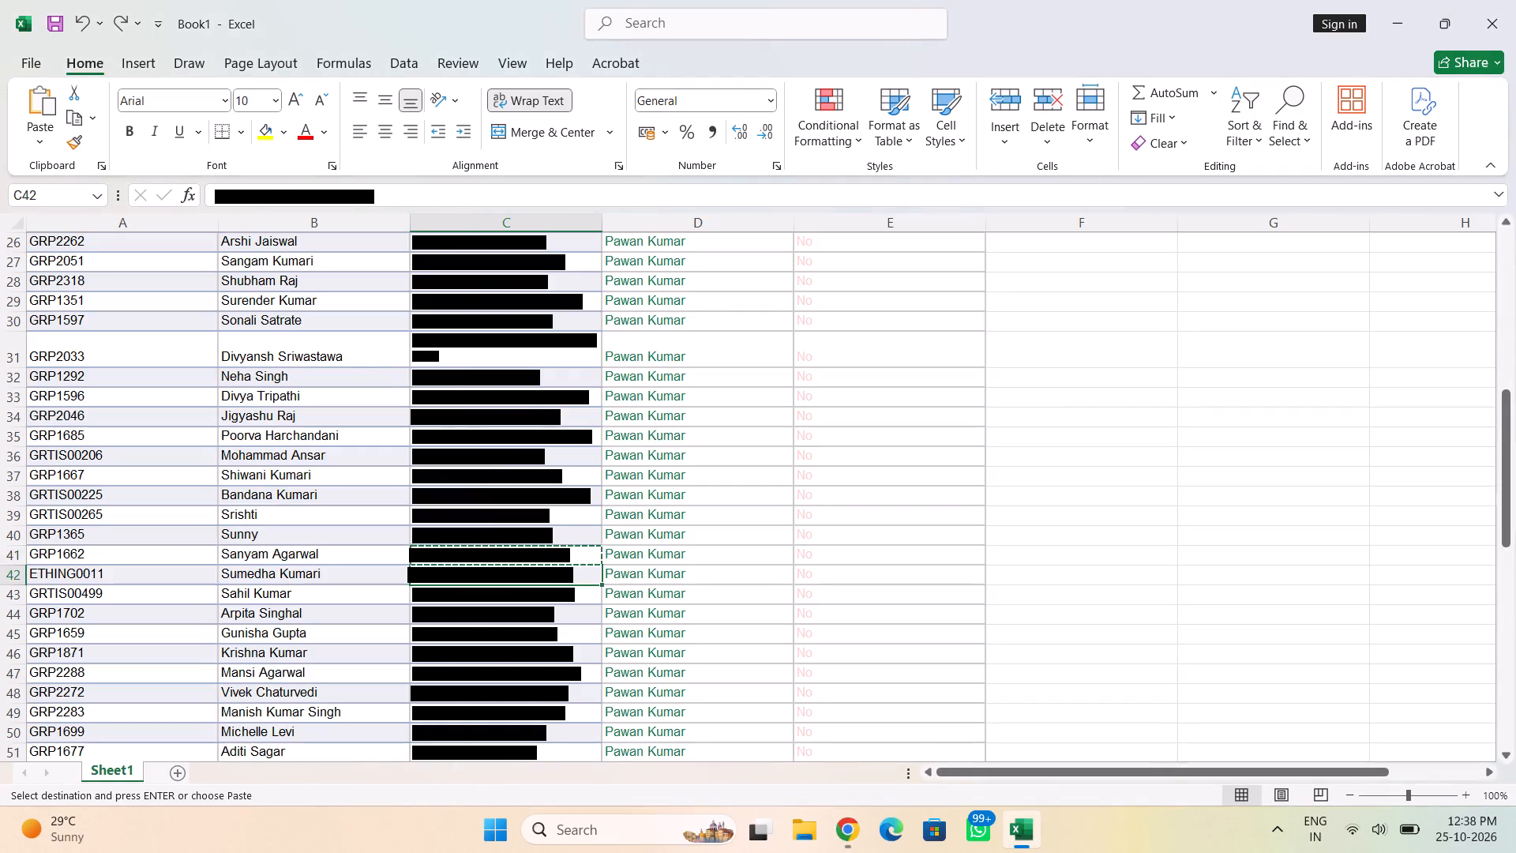
pyautogui.hotkey('ctrl', 'c')
pyautogui.hotkey('alt', 'Tab')
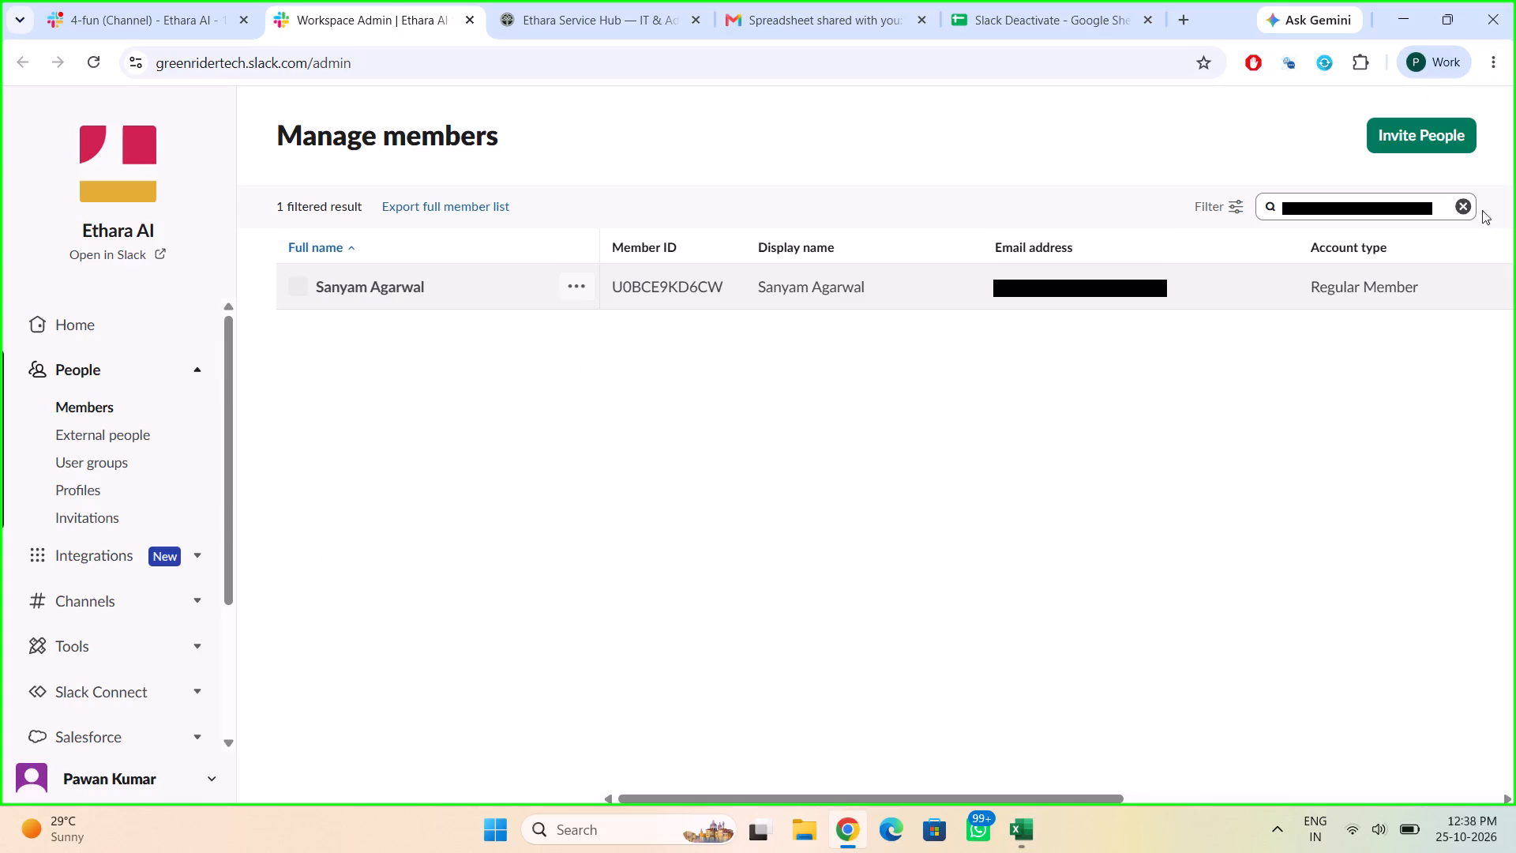
pyautogui.click(1404, 205)
pyautogui.hotkey('ctrl', 'a')
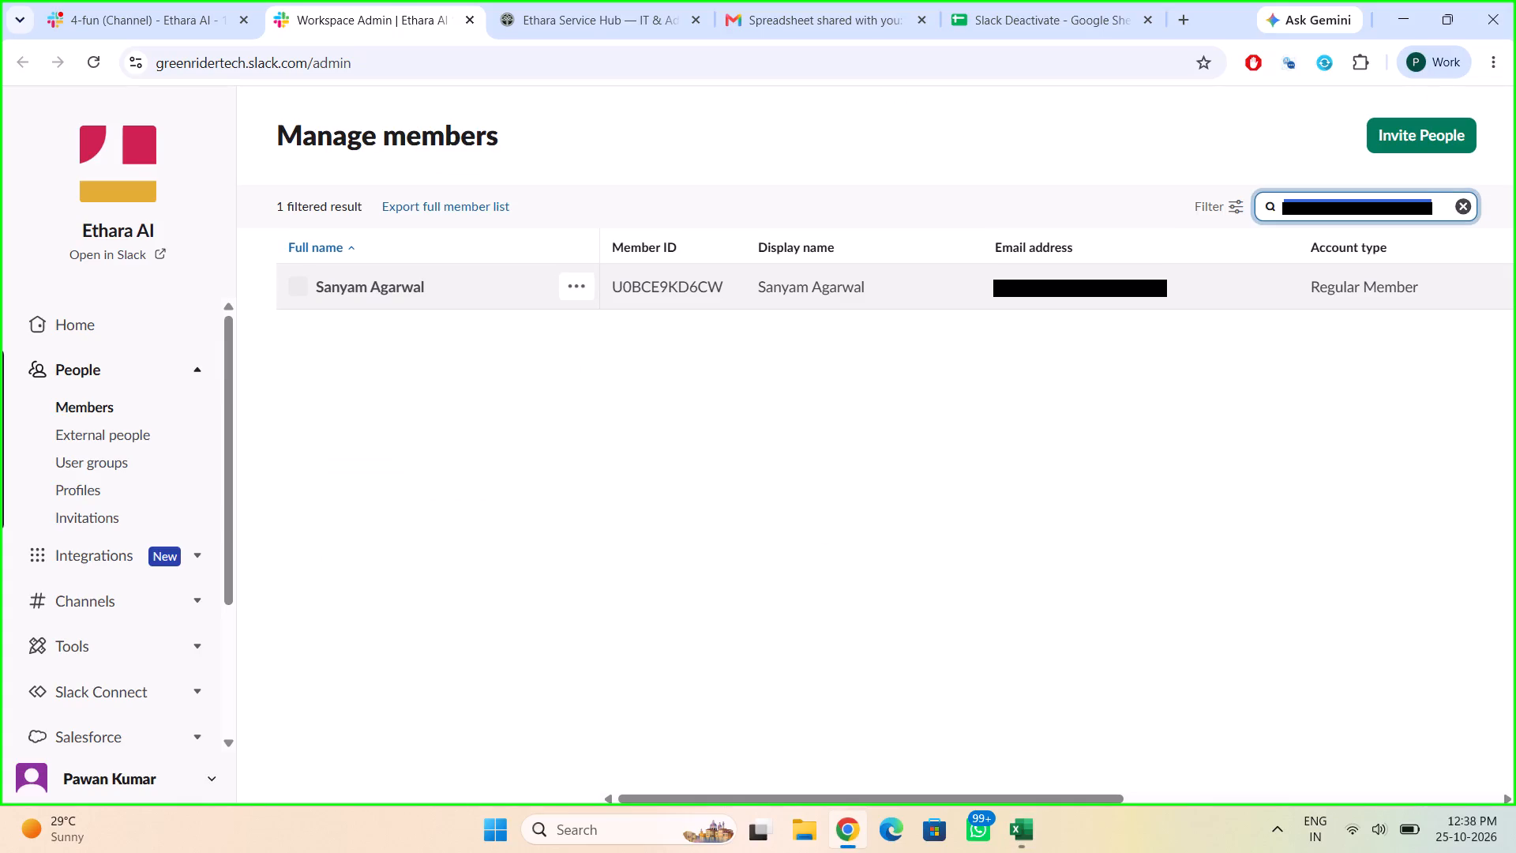
pyautogui.hotkey('ctrl', 'v')
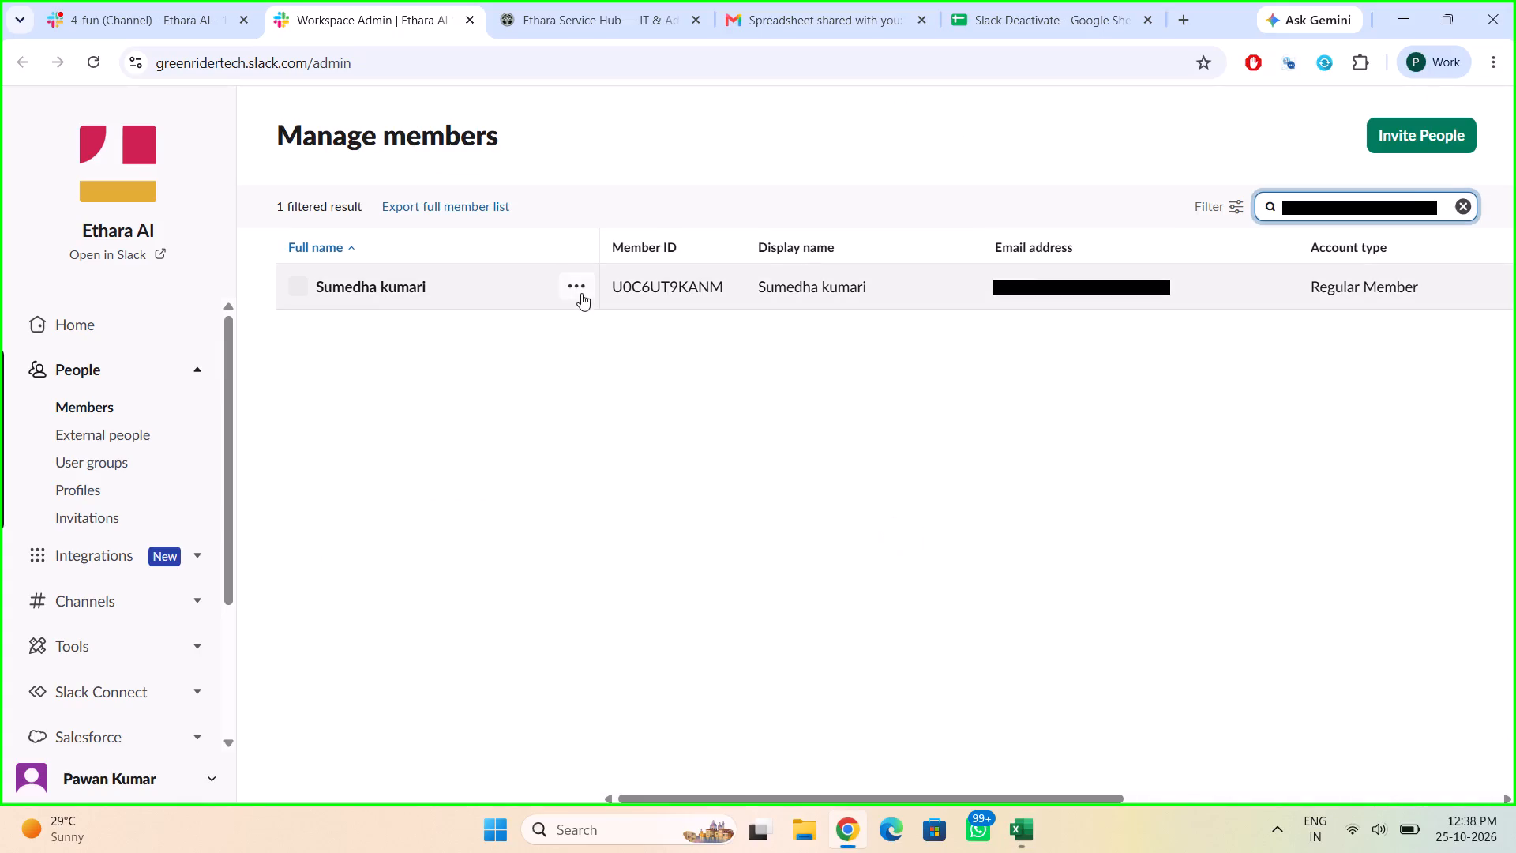
pyautogui.click(581, 293)
pyautogui.click(542, 426)
pyautogui.click(966, 536)
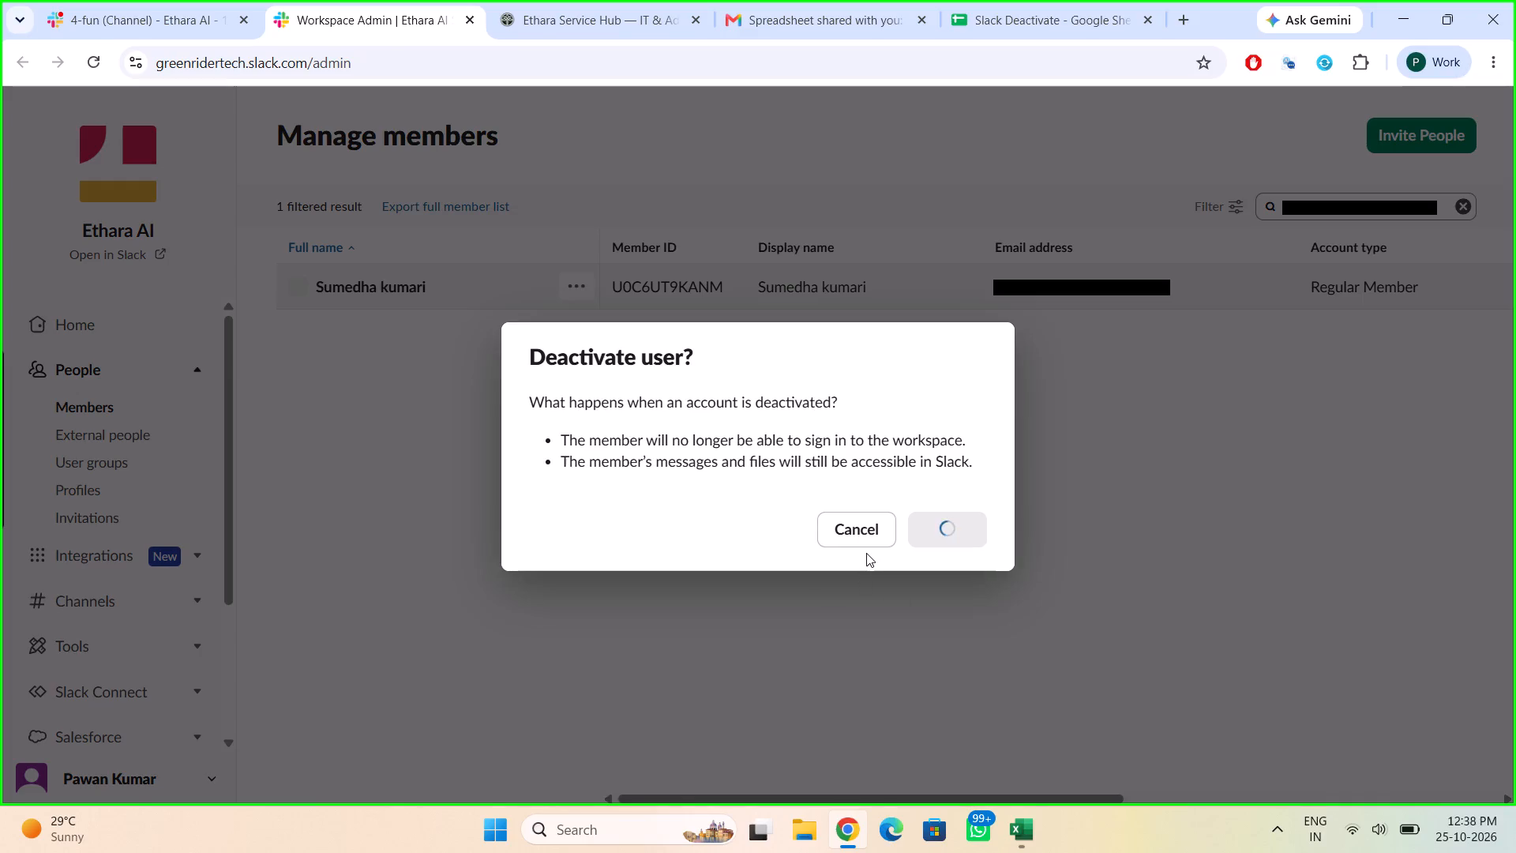
# Copy the forty-third record's e-mail address from Excel cell C43, find that member in Slack and deactivate the account.
pyautogui.hotkey('alt', 'Tab')
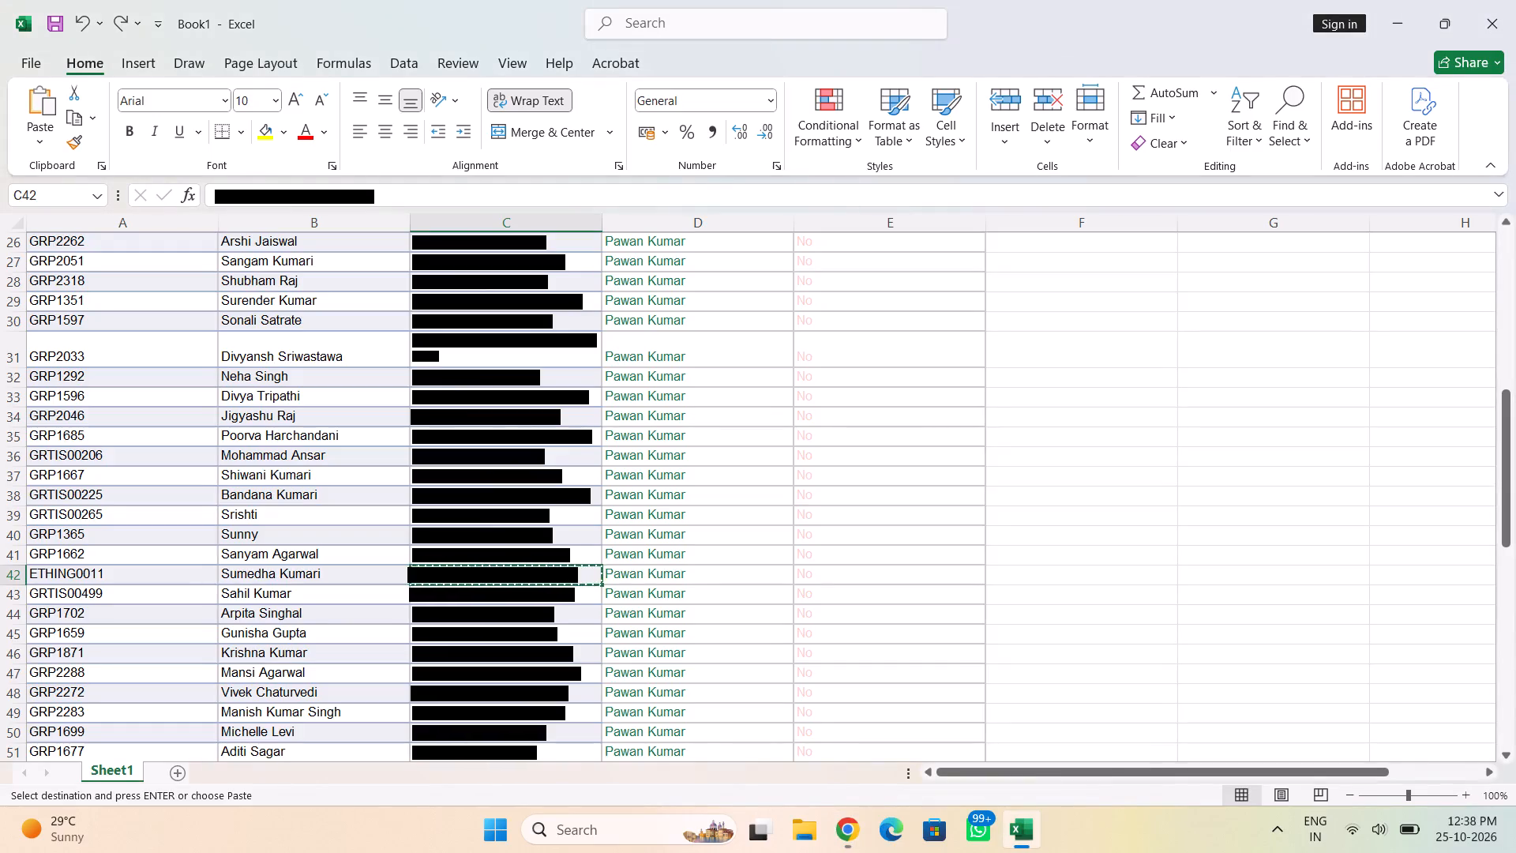
pyautogui.click(513, 599)
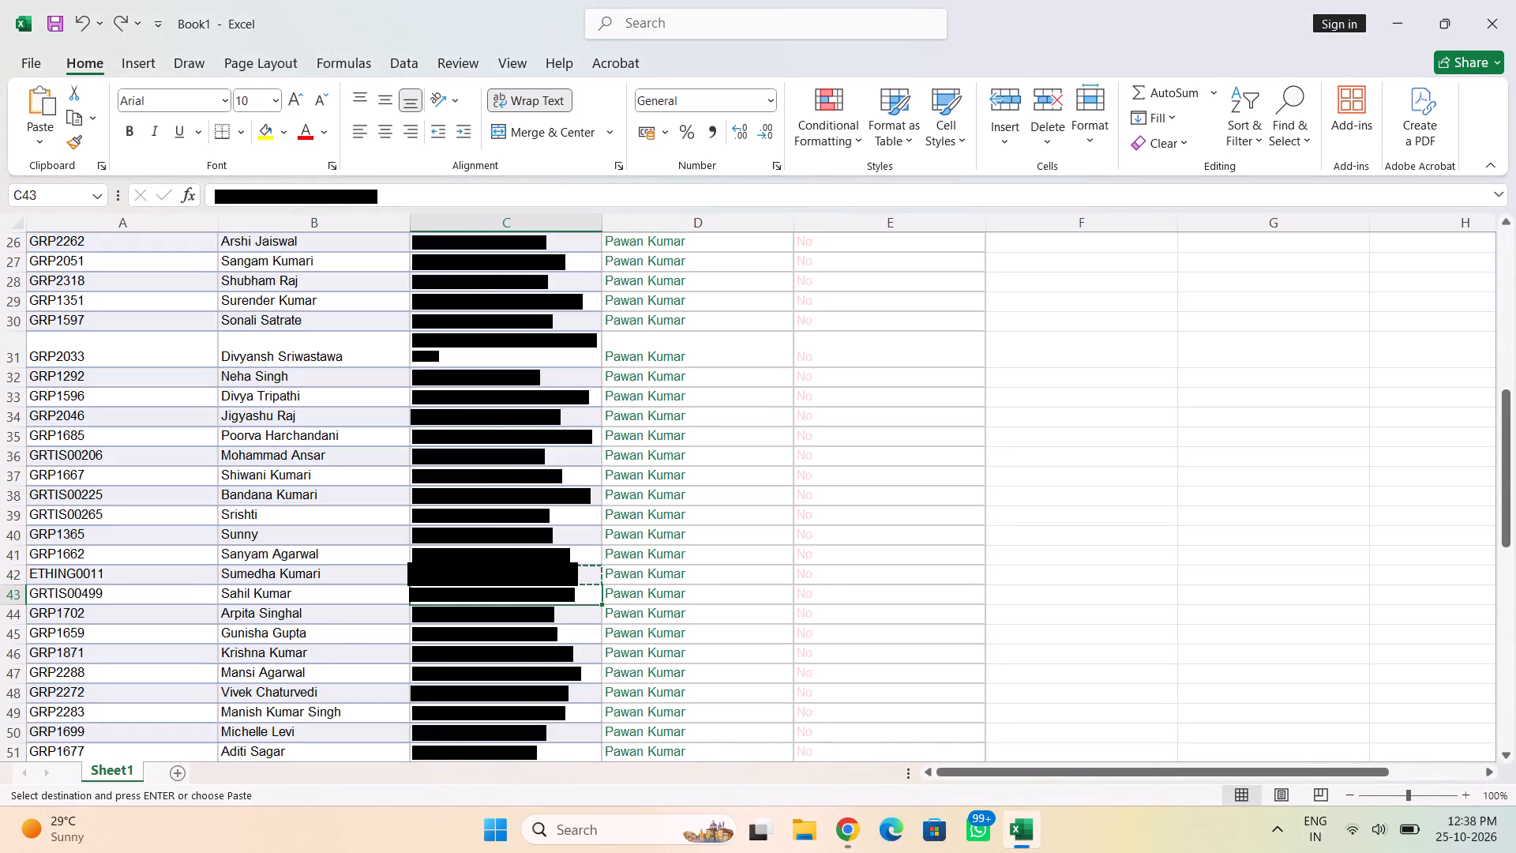
pyautogui.hotkey('ctrl', 'c')
pyautogui.hotkey('alt', 'Tab')
pyautogui.click(1406, 202)
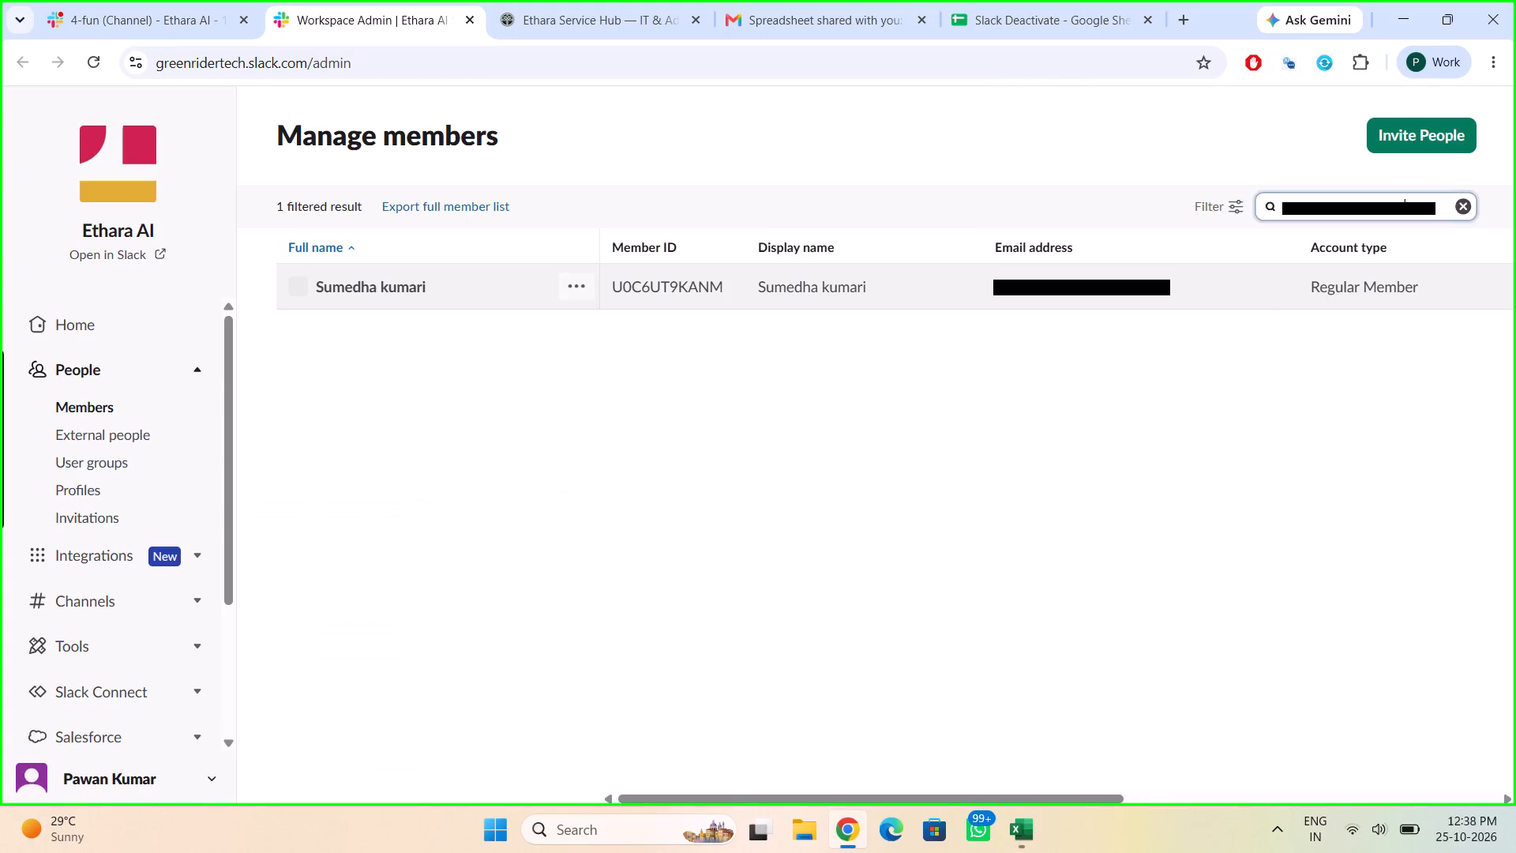
pyautogui.hotkey('ctrl', 'a')
pyautogui.hotkey('ctrl', 'v')
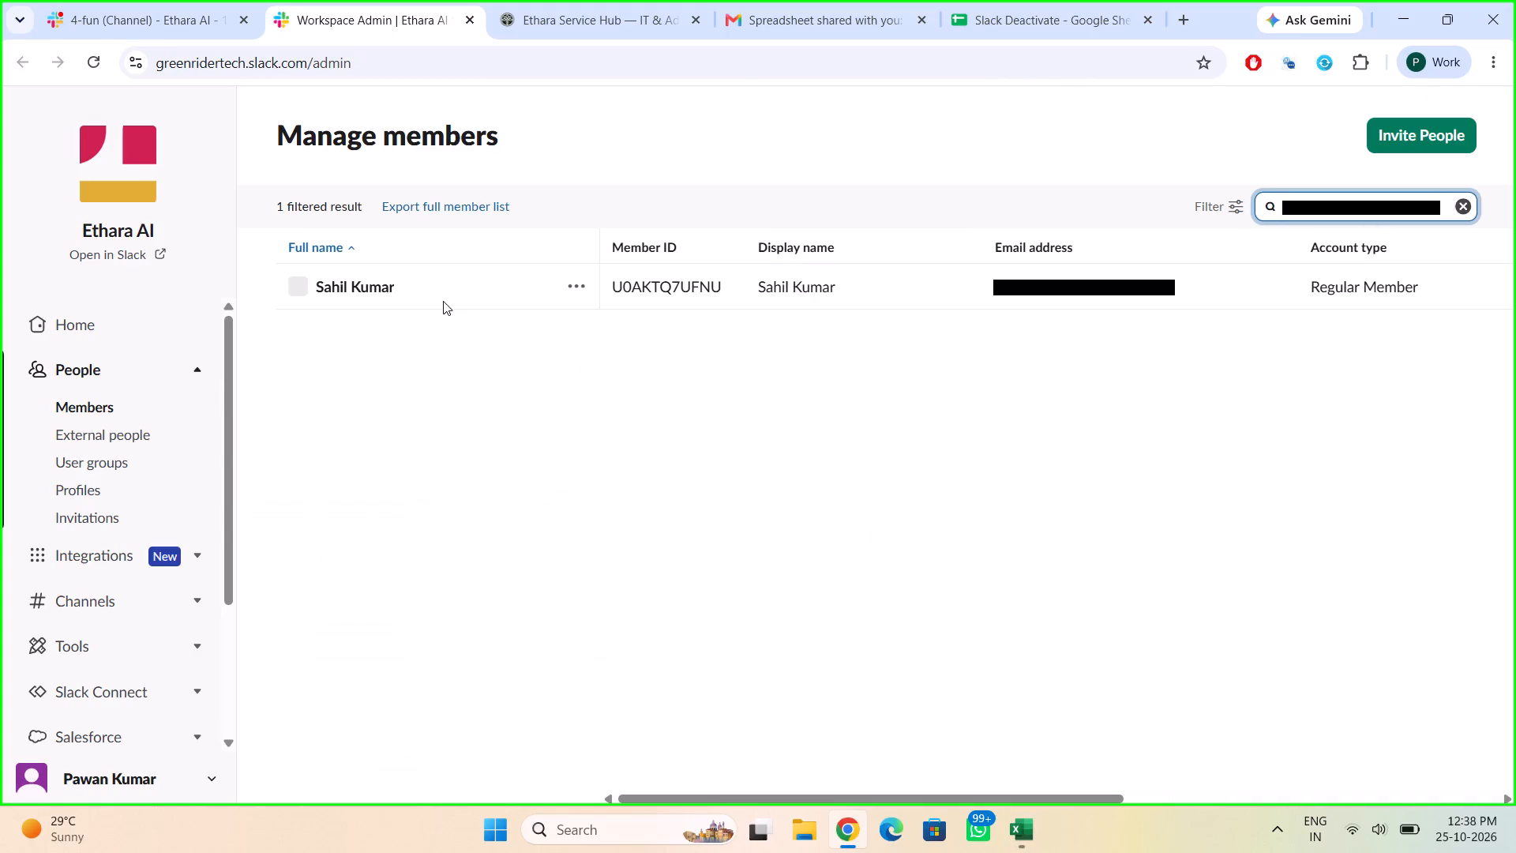
pyautogui.click(568, 284)
pyautogui.click(522, 411)
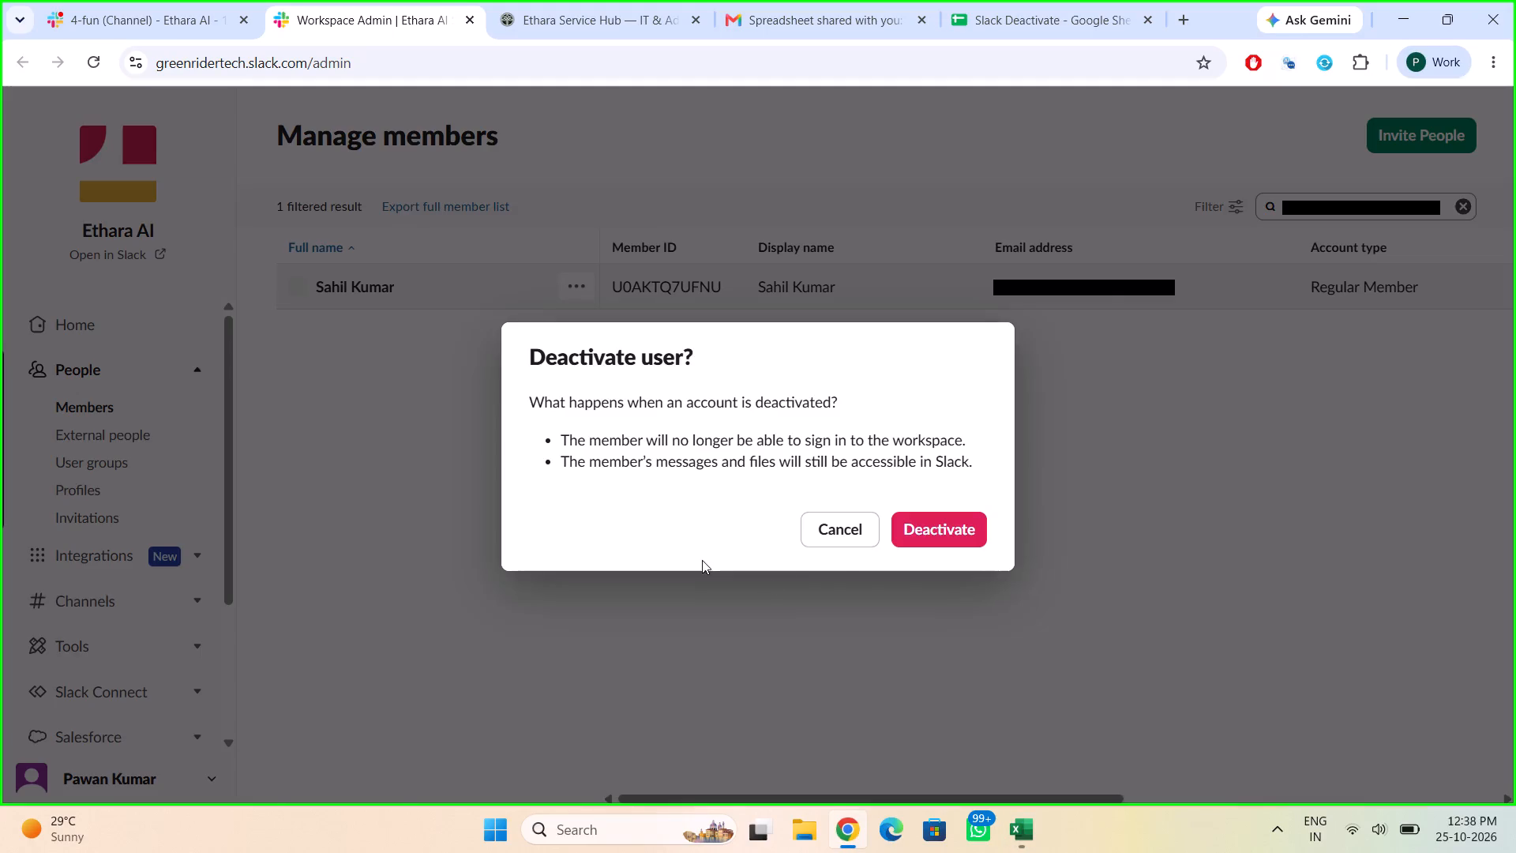
pyautogui.click(944, 536)
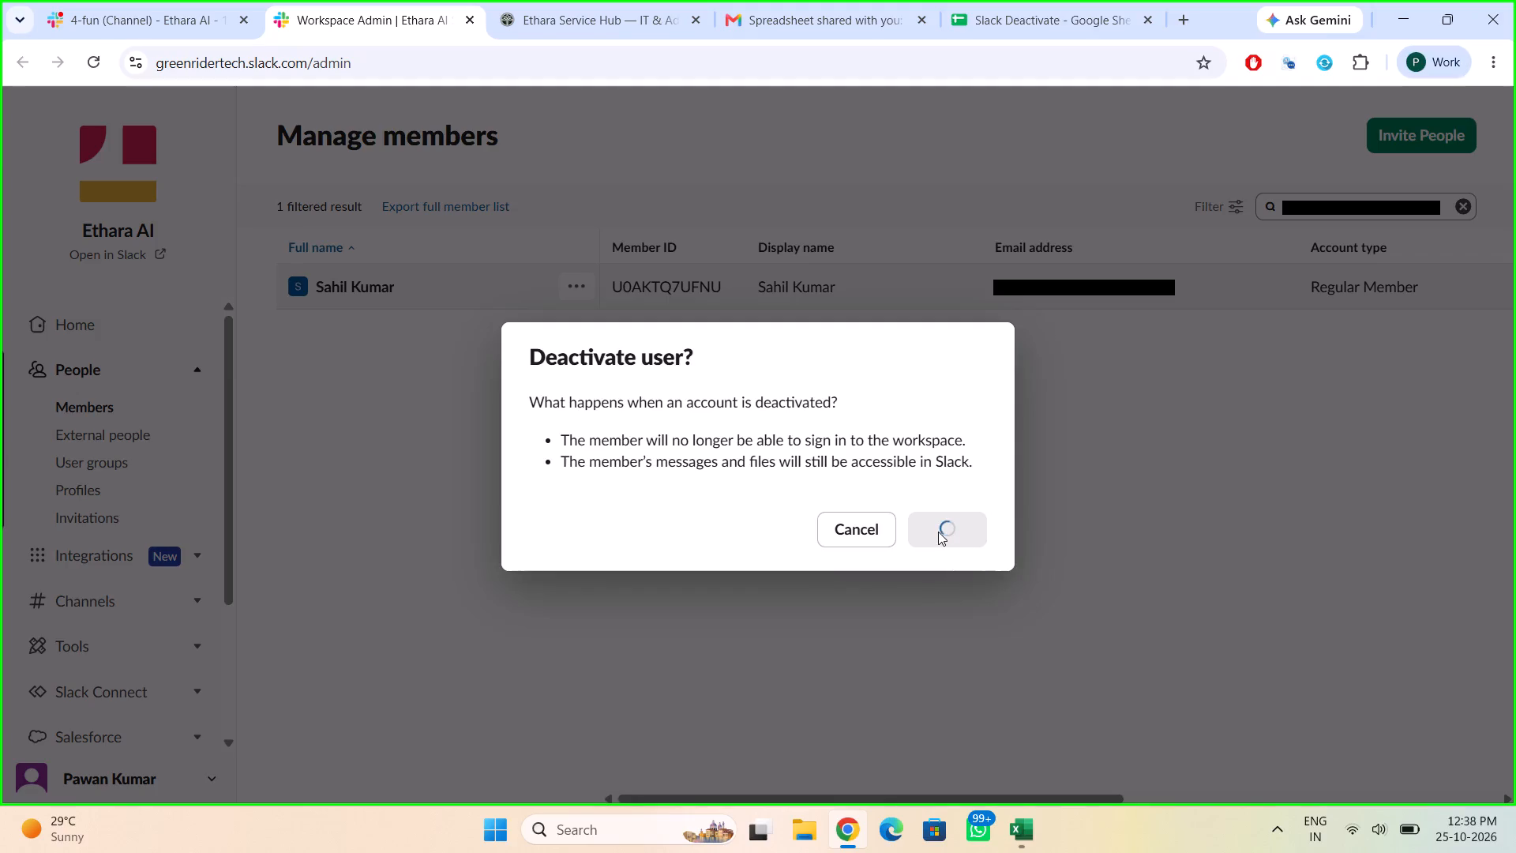
# Copy the forty-fourth record's e-mail address from Excel cell C44, find that member in Slack and deactivate the account.
pyautogui.hotkey('alt', 'Tab')
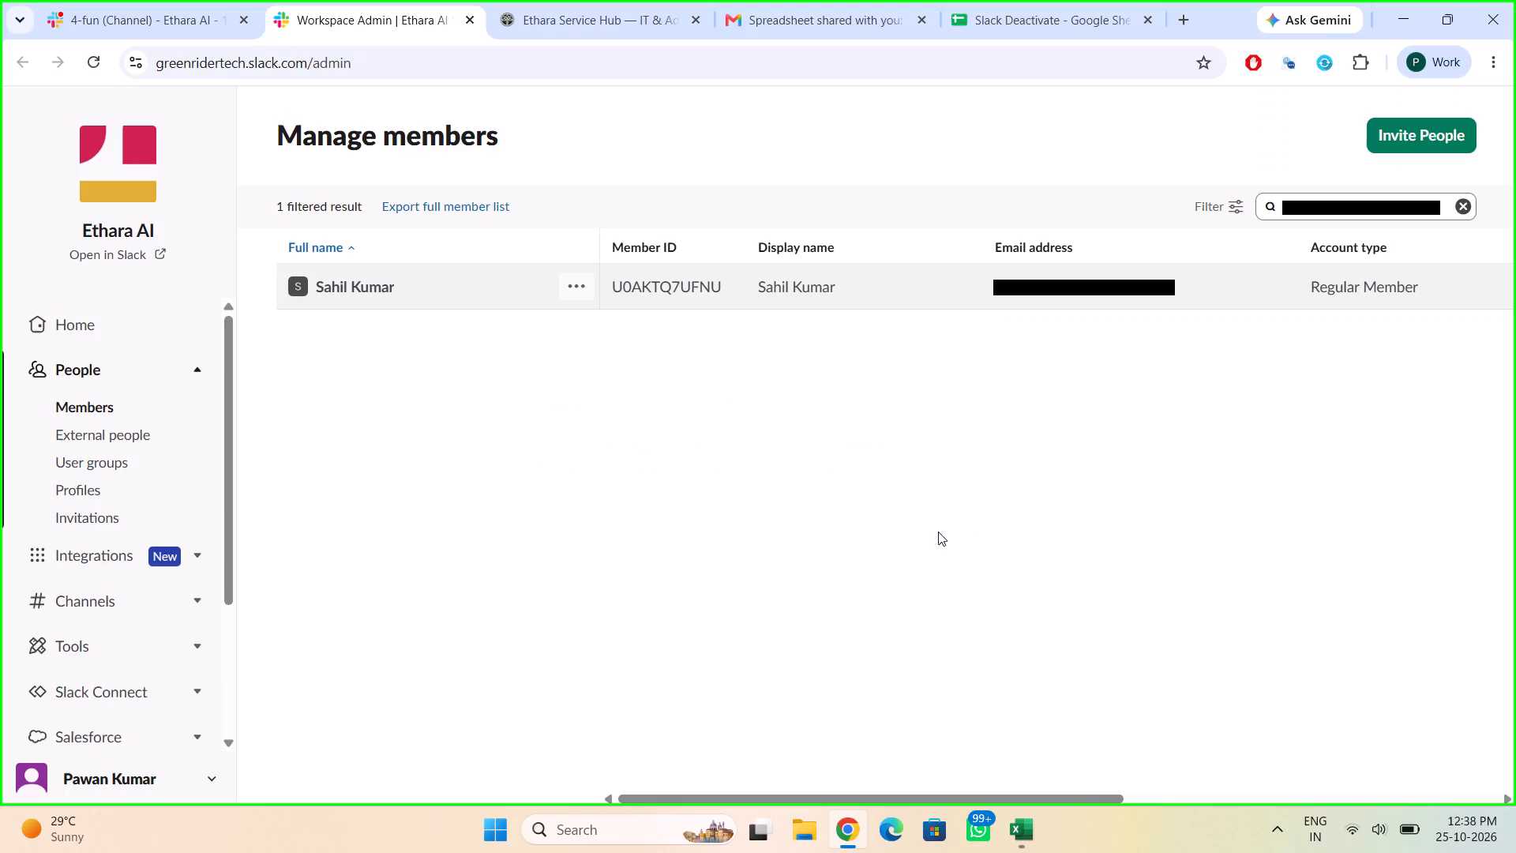
pyautogui.click(514, 617)
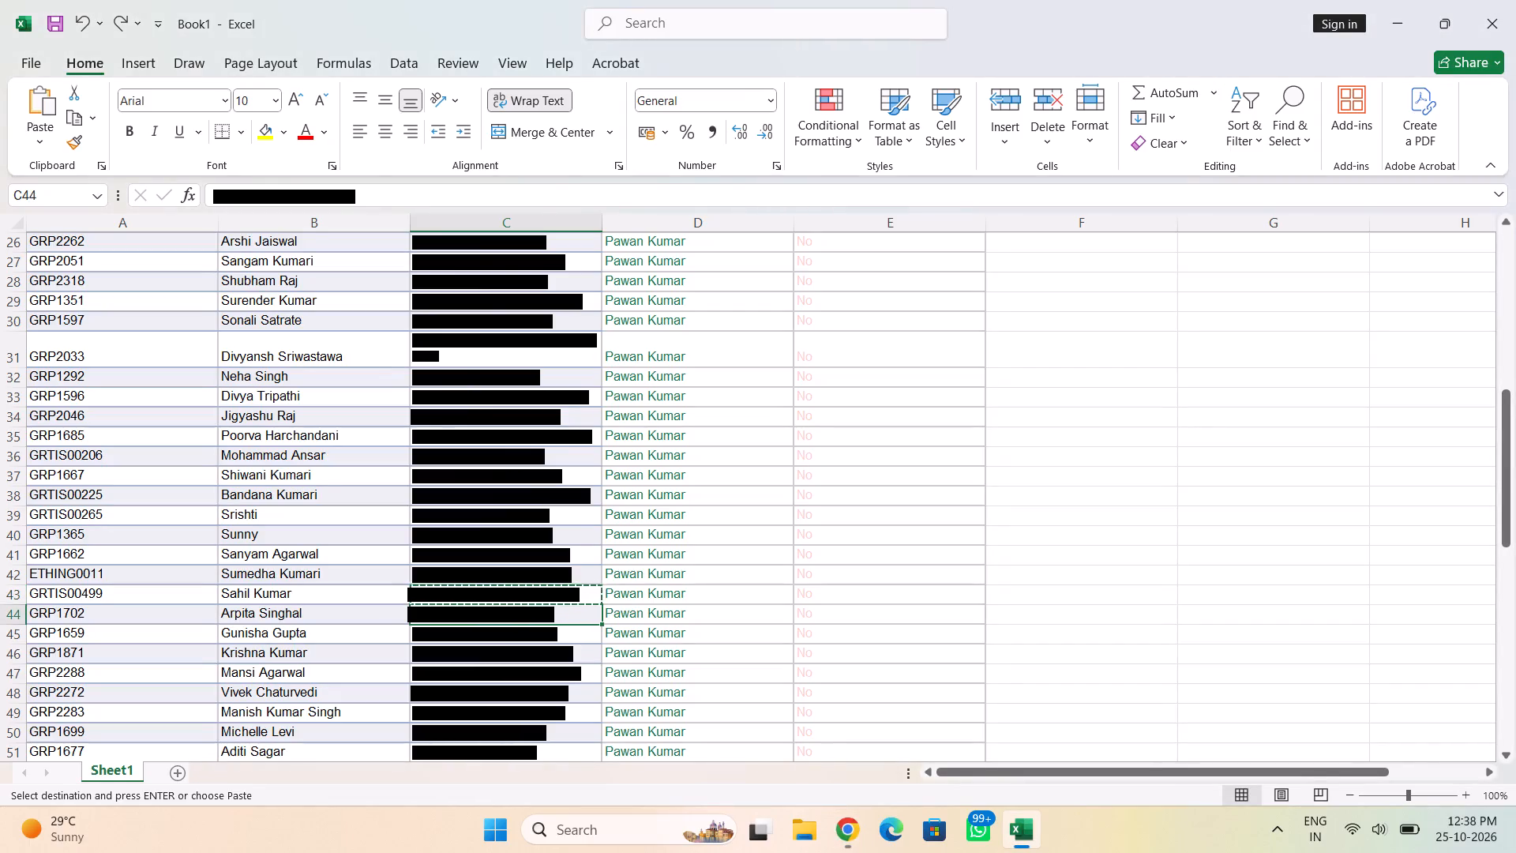
pyautogui.hotkey('ctrl', 'c')
pyautogui.hotkey('alt', 'Tab')
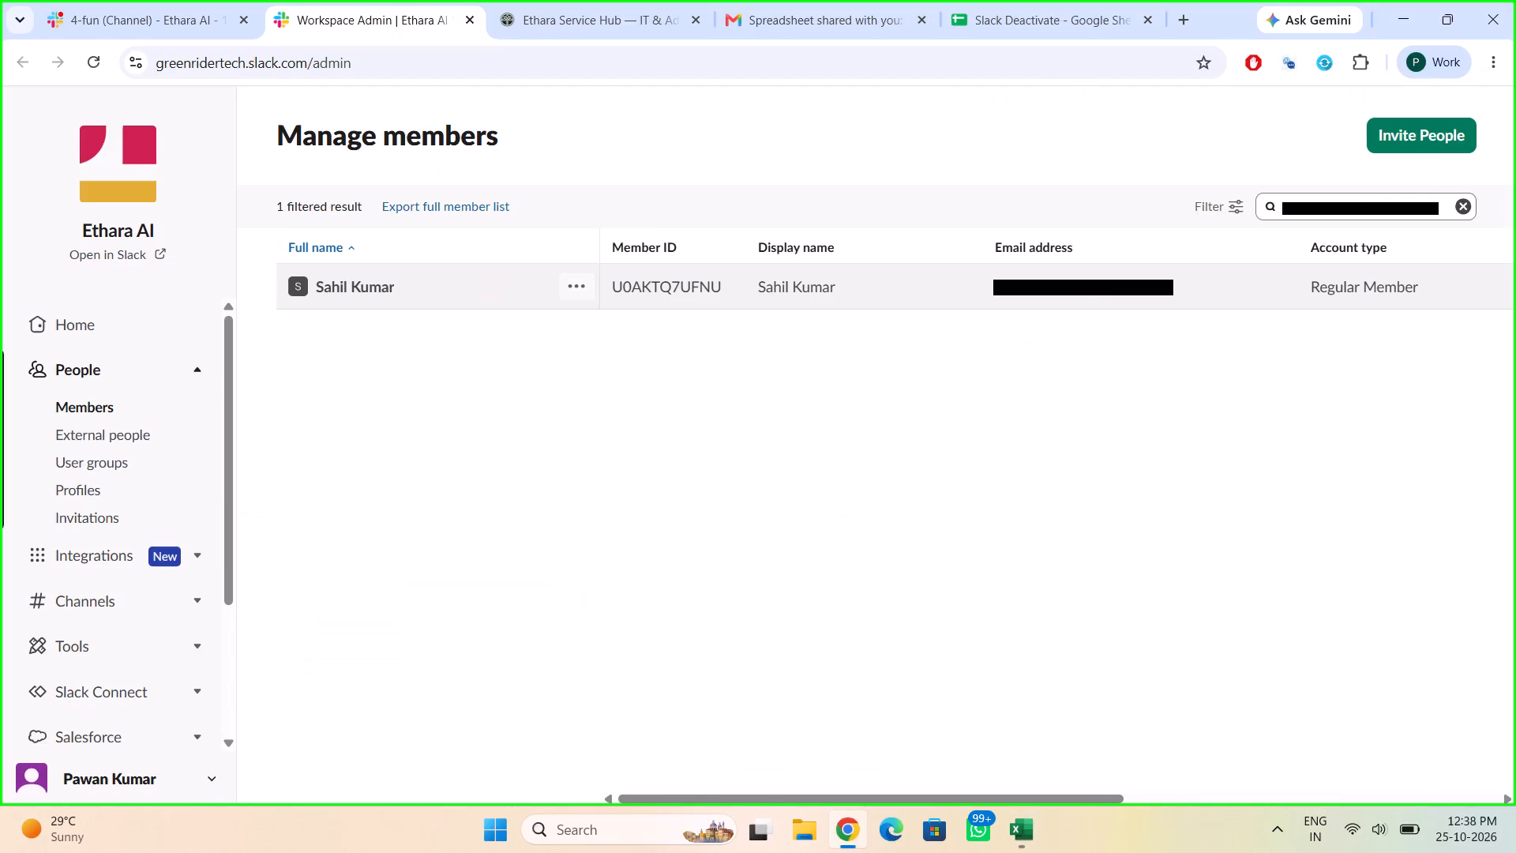
pyautogui.click(1413, 209)
pyautogui.hotkey('ctrl', 'a')
pyautogui.hotkey('ctrl', 'v')
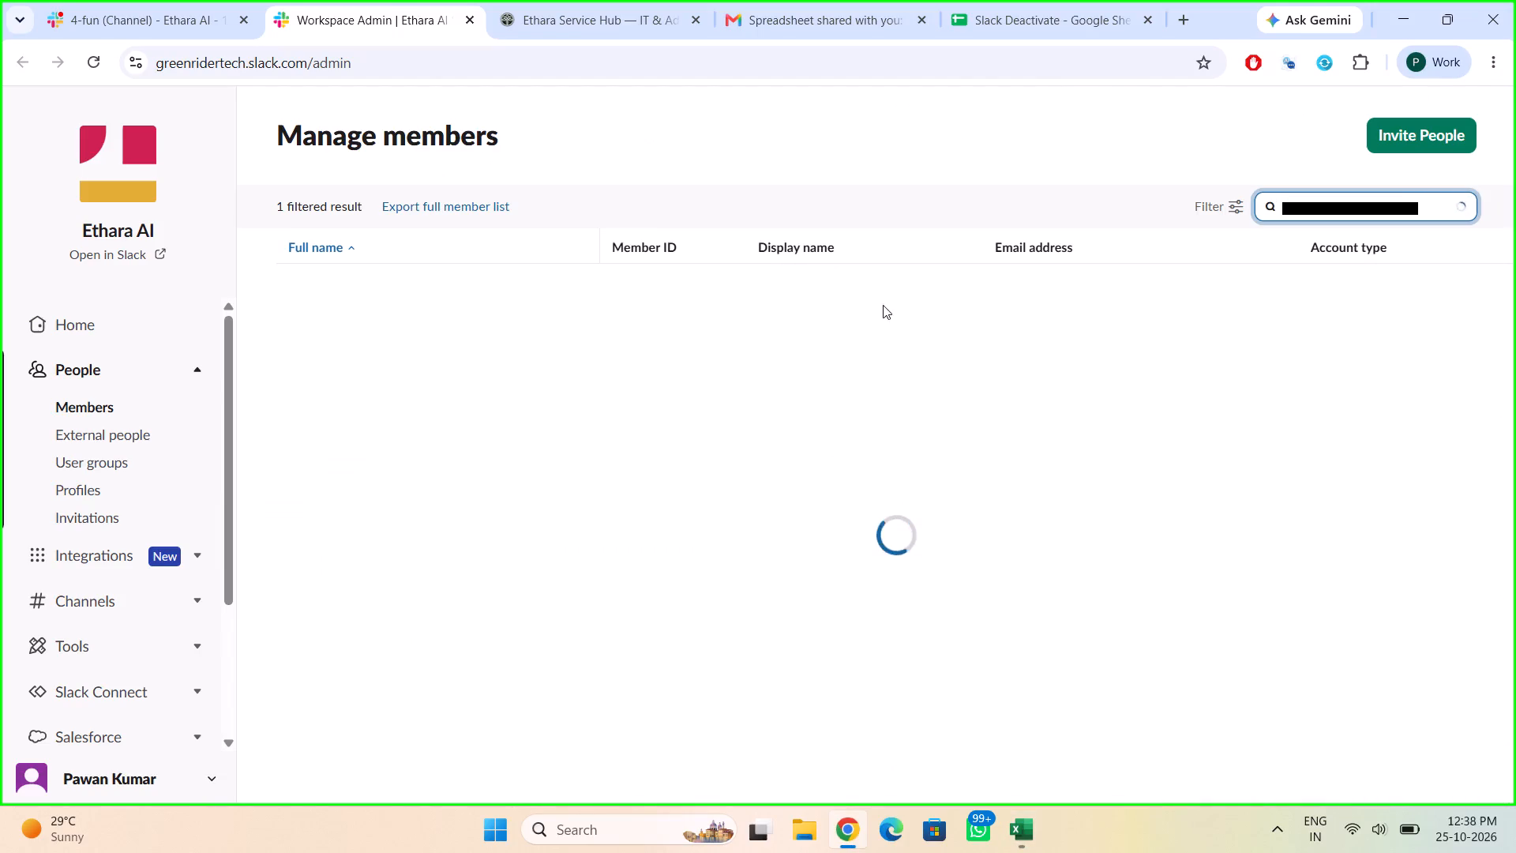
pyautogui.click(568, 286)
pyautogui.click(546, 417)
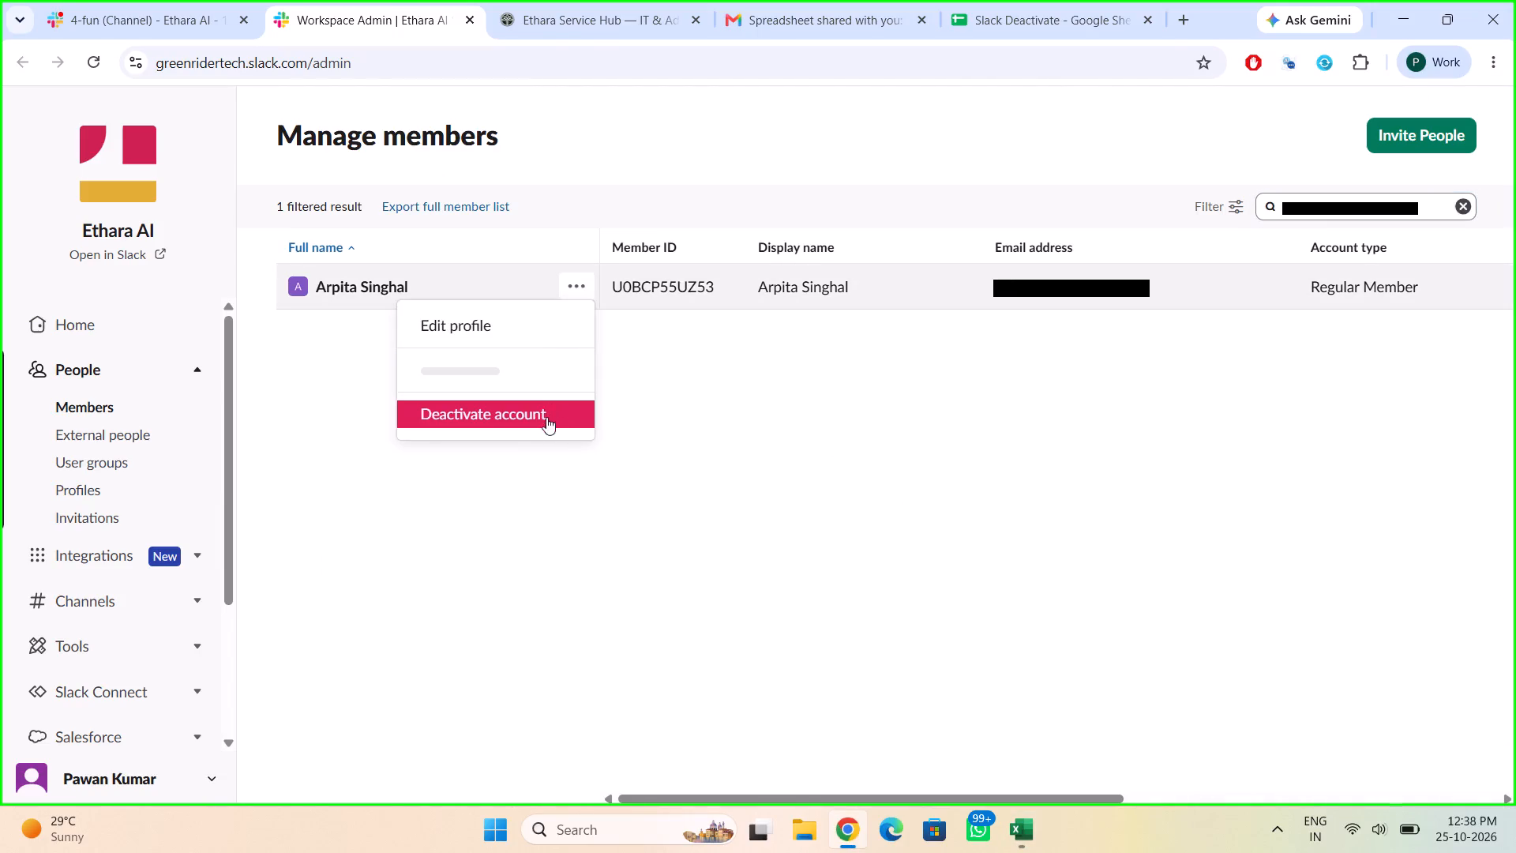
pyautogui.click(977, 530)
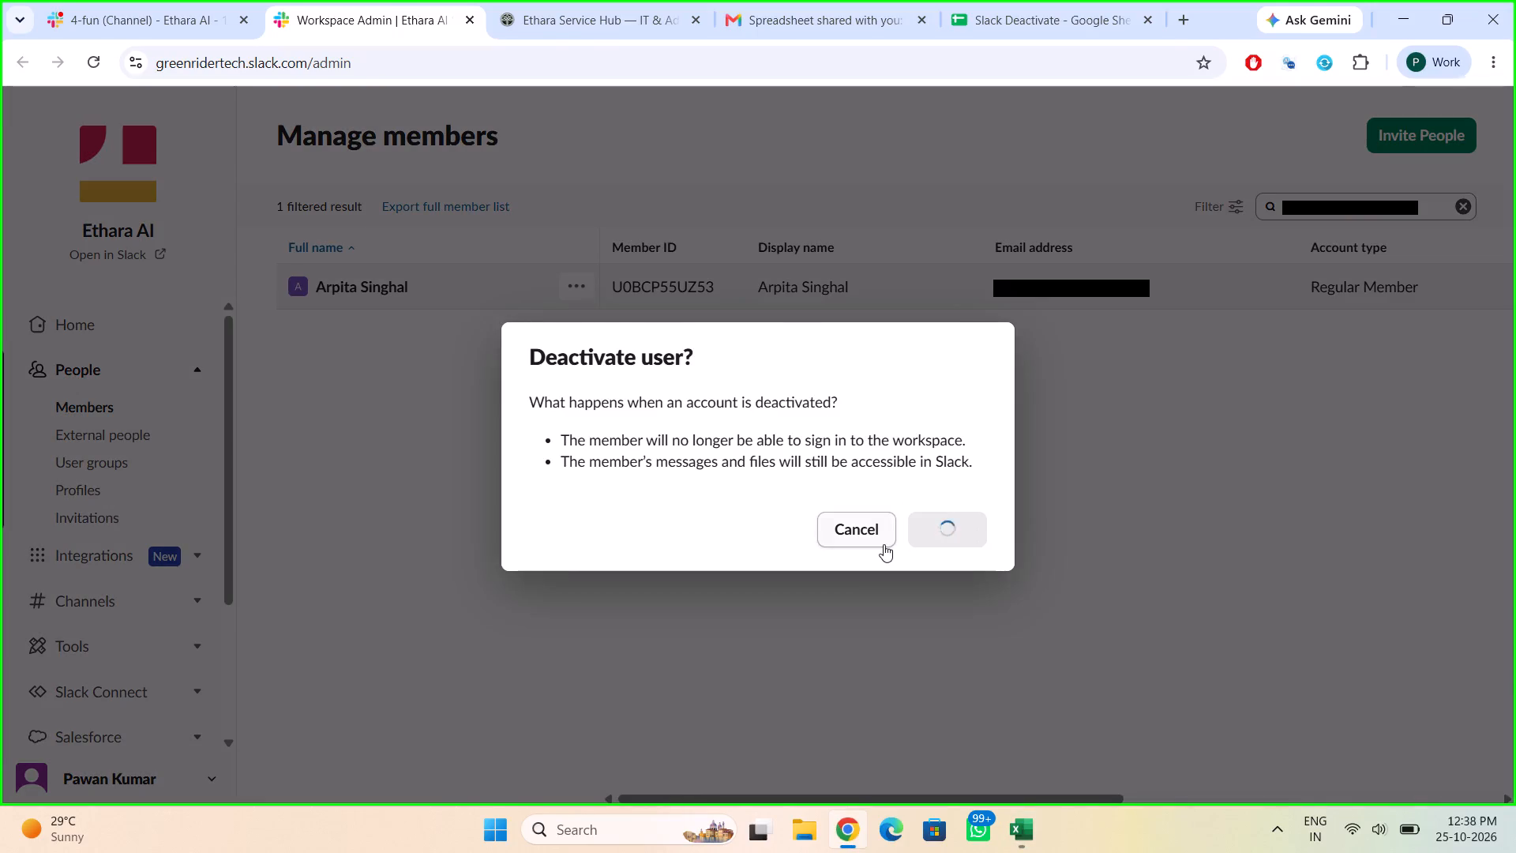
# Copy the forty-fifth record's e-mail address from Excel cell C45, find that member in Slack and deactivate the account.
pyautogui.hotkey('alt', 'Tab')
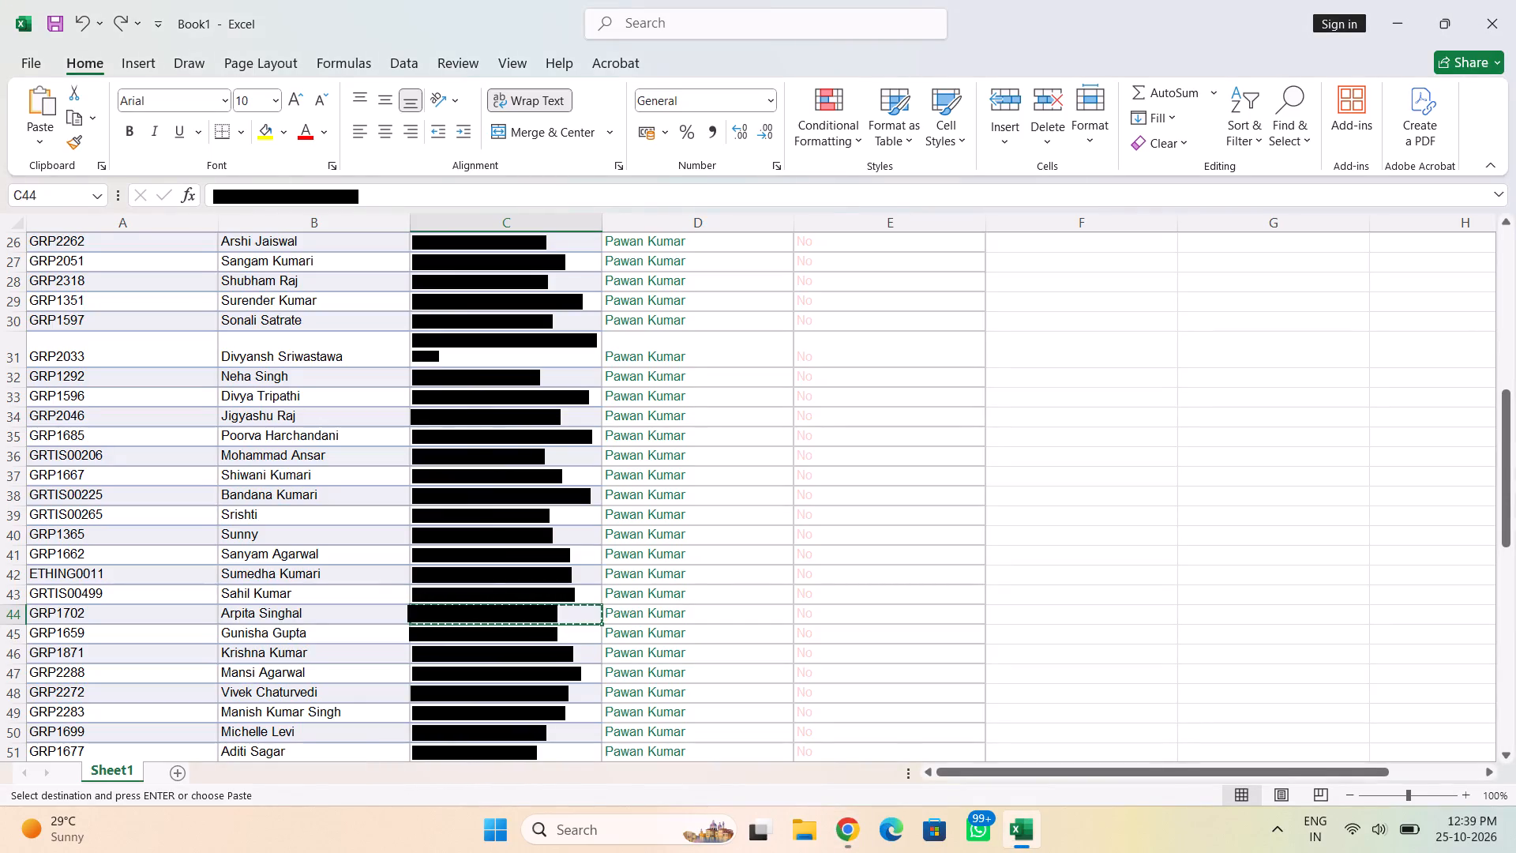
pyautogui.click(453, 633)
pyautogui.hotkey('ctrl', 'c')
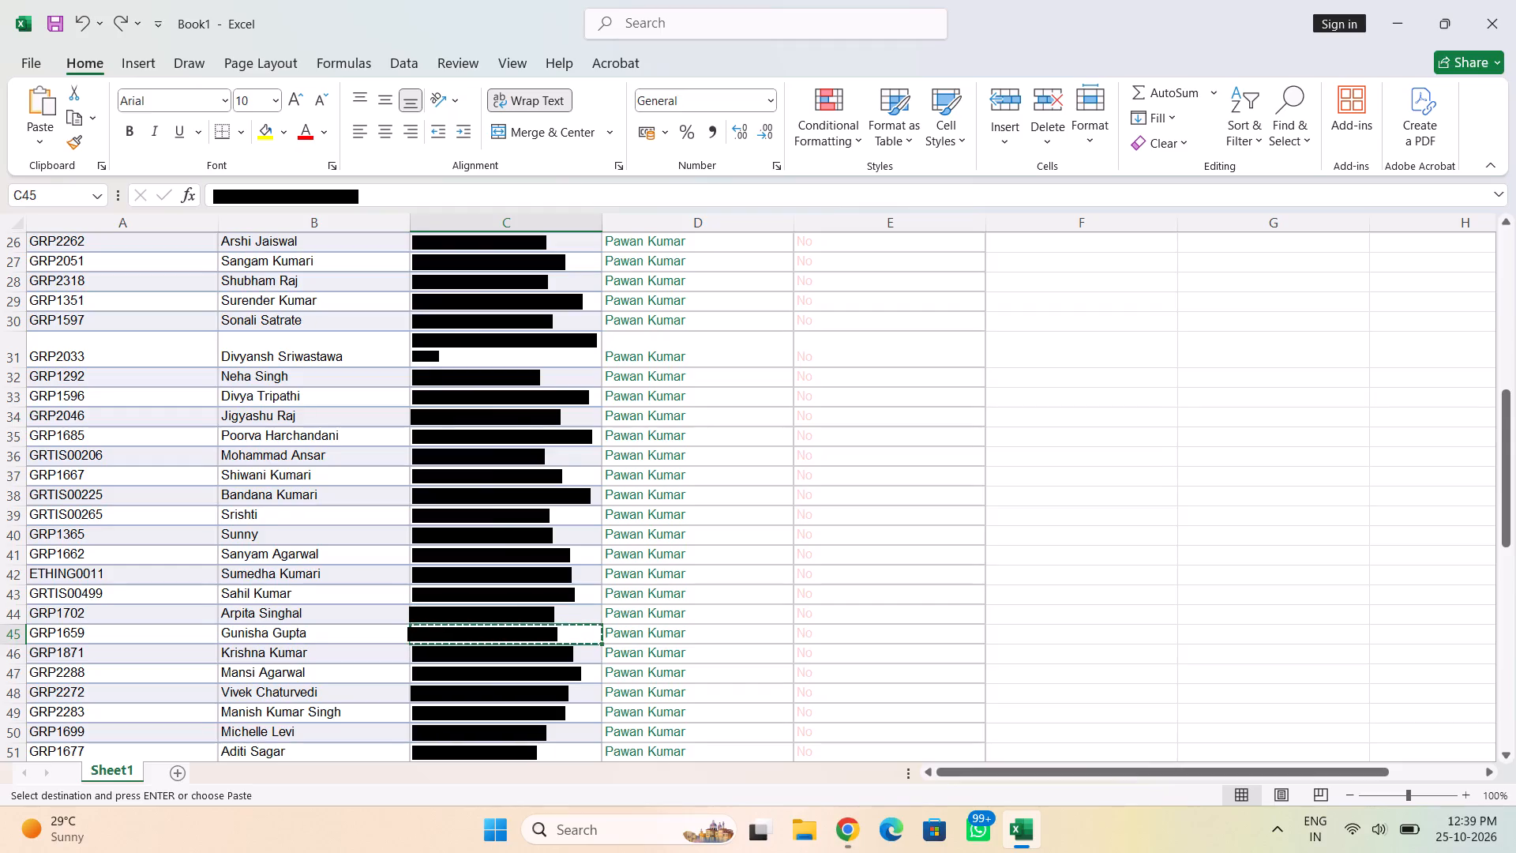
pyautogui.hotkey('alt', 'Tab')
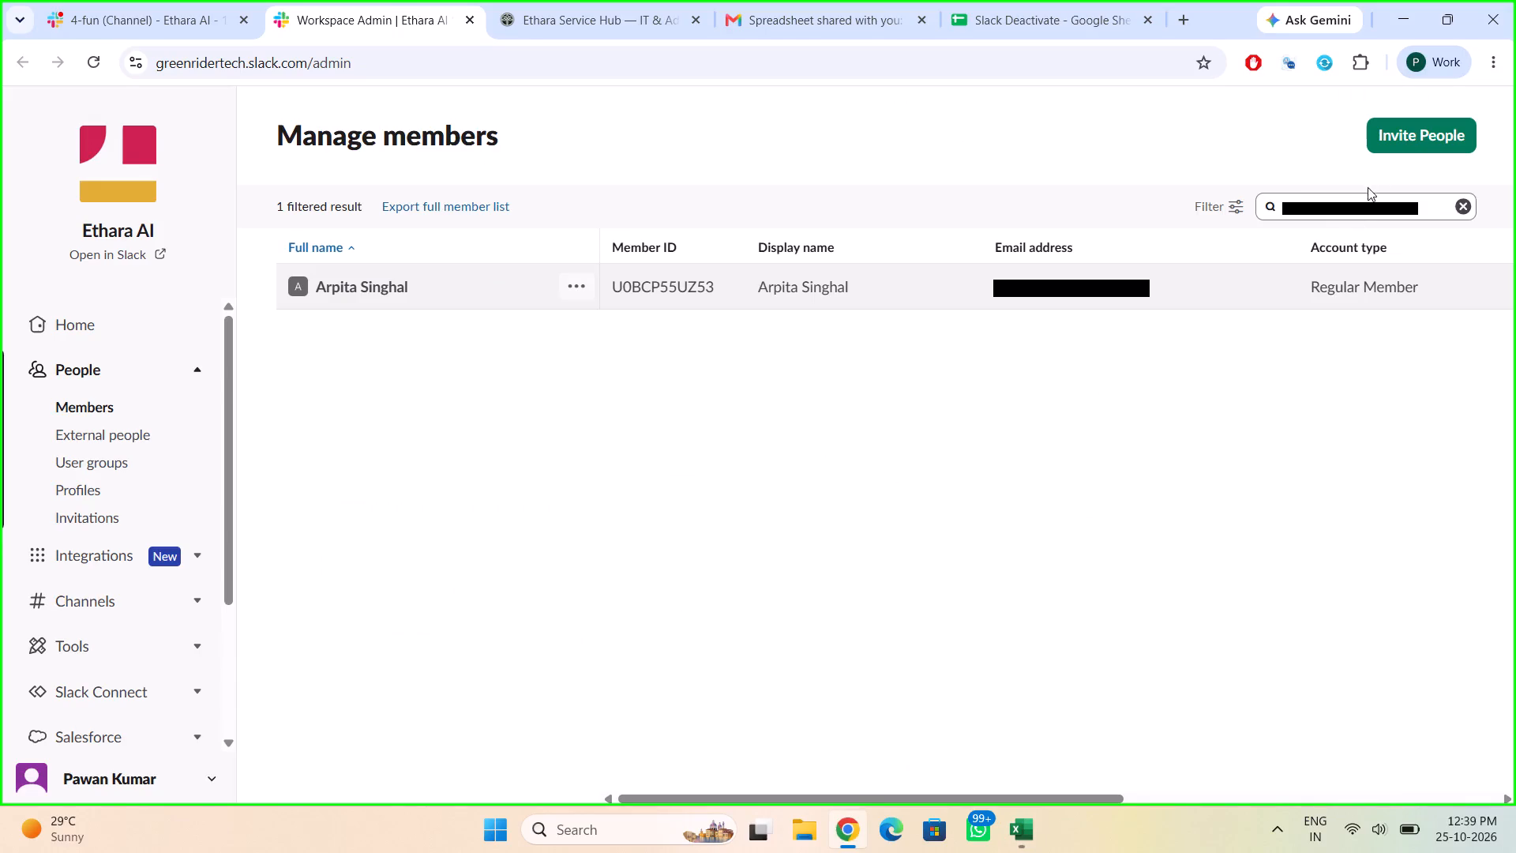
pyautogui.click(1368, 209)
pyautogui.hotkey('ctrl', 'a')
pyautogui.hotkey('ctrl', 'v')
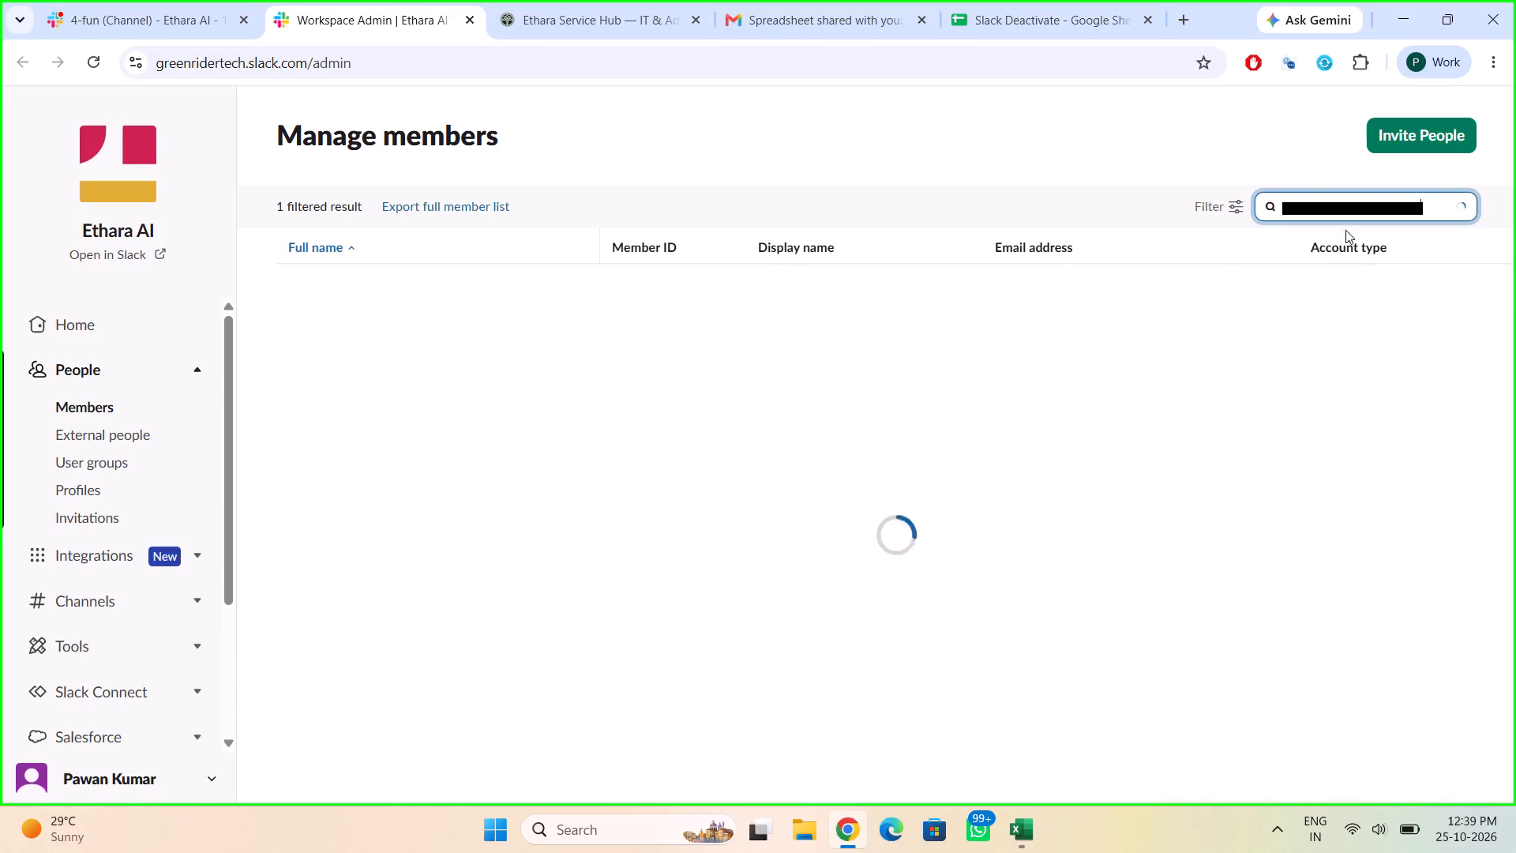
pyautogui.click(568, 285)
pyautogui.click(510, 406)
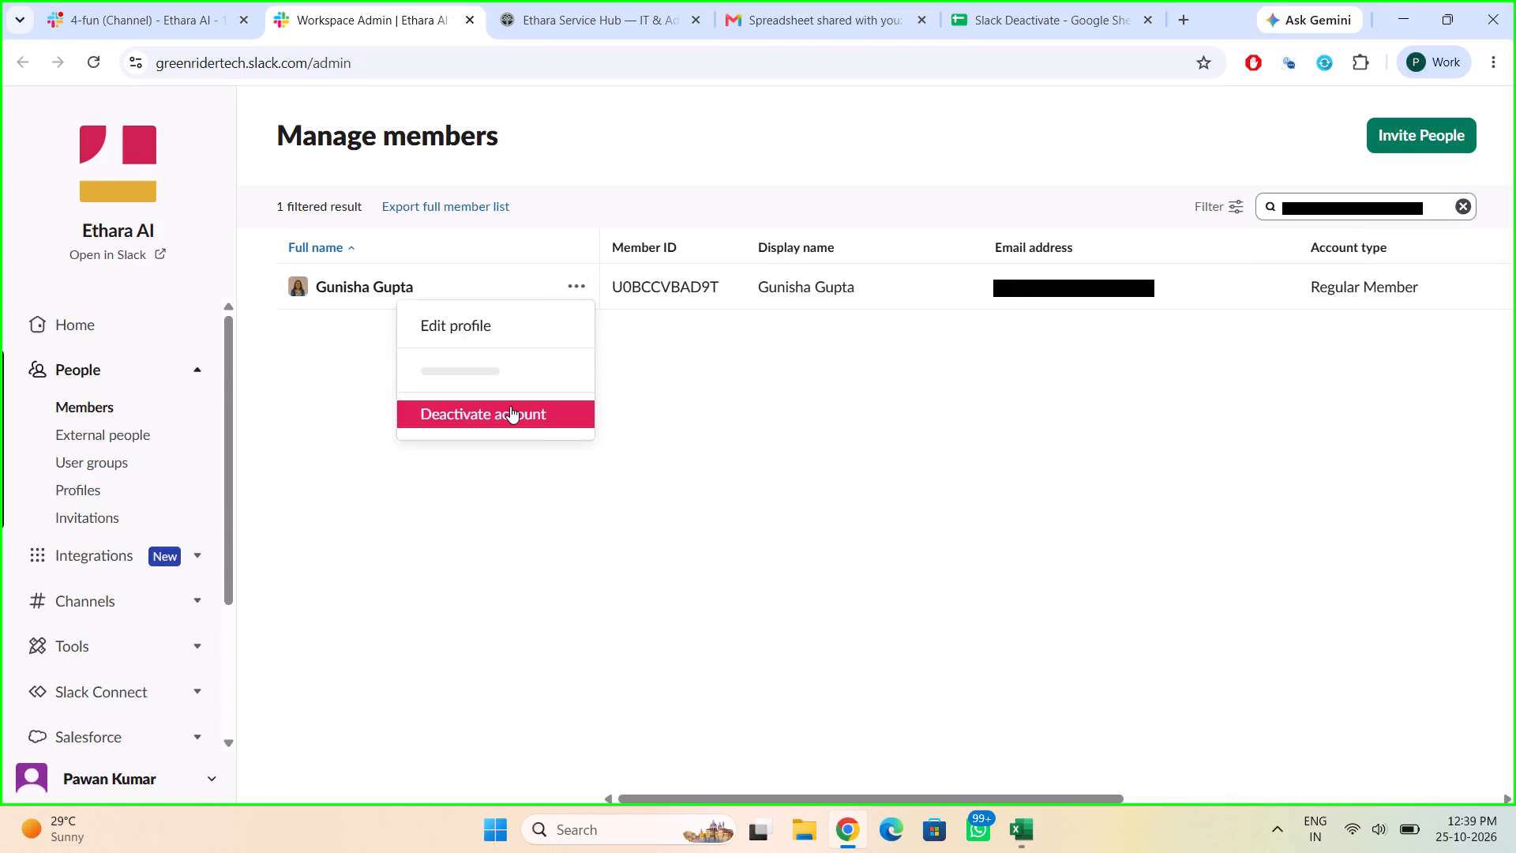
pyautogui.click(957, 528)
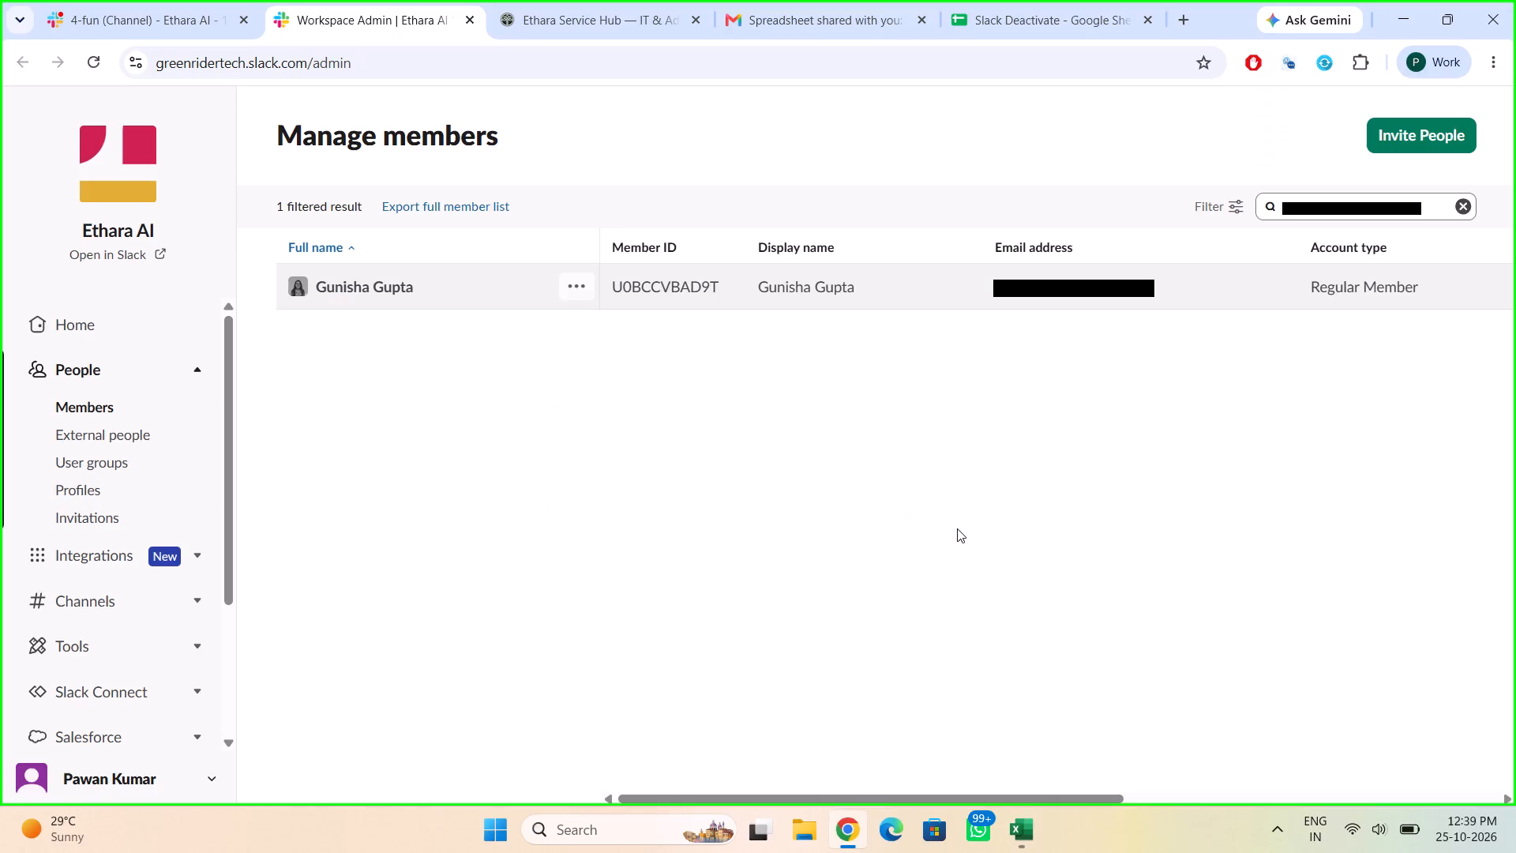
# Copy the forty-sixth record's e-mail address from Excel cell C46, find that member in Slack and deactivate the account.
pyautogui.hotkey('alt', 'Tab')
pyautogui.click(566, 657)
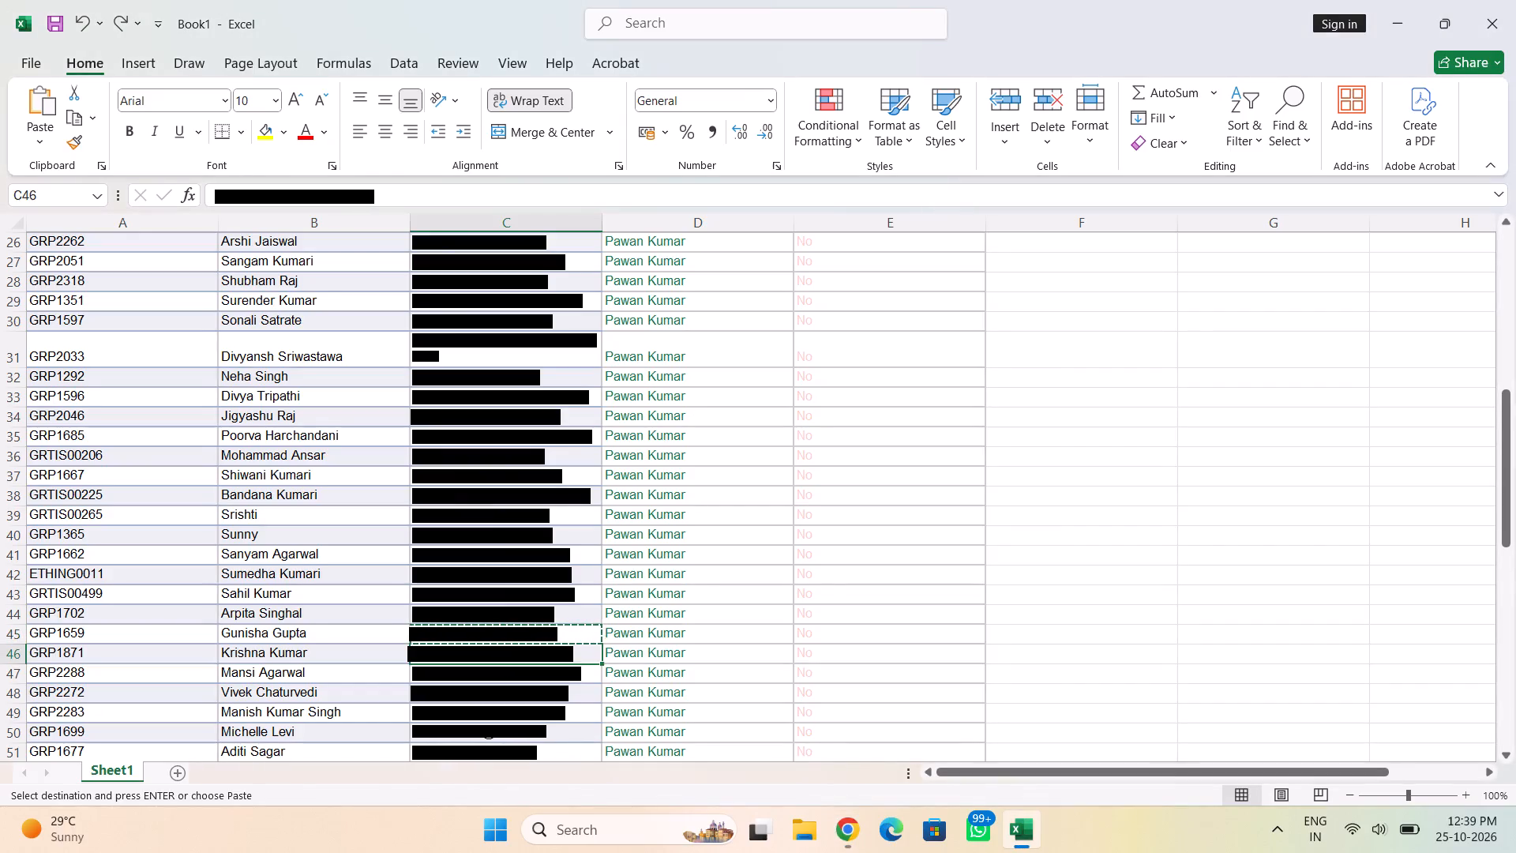
pyautogui.hotkey('ctrl', 'c')
pyautogui.hotkey('alt', 'Tab')
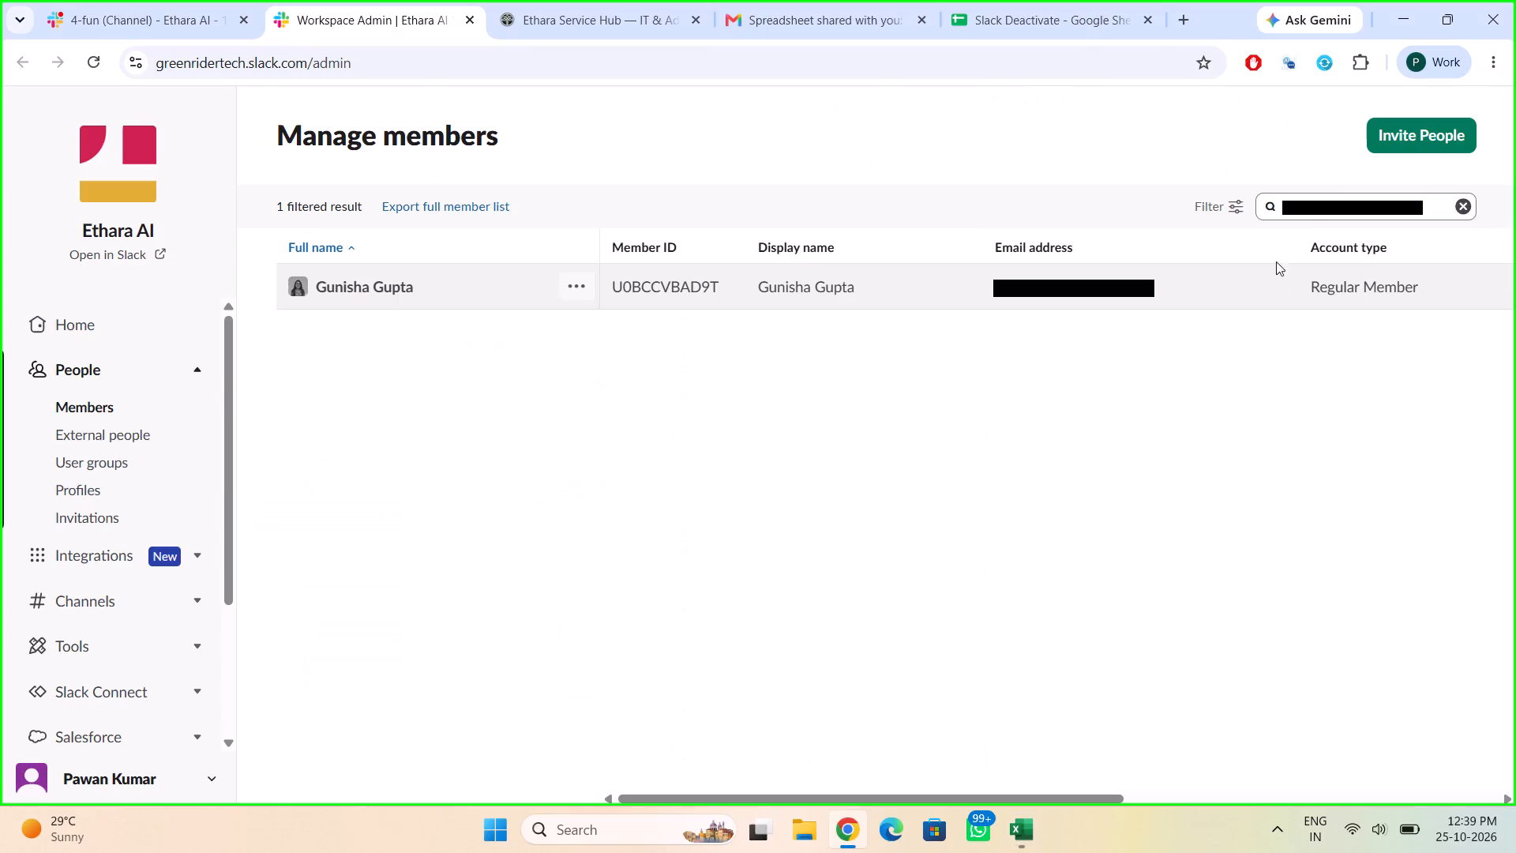
pyautogui.click(1339, 197)
pyautogui.click(1342, 208)
pyautogui.hotkey('ctrl', 'a')
pyautogui.hotkey('ctrl', 'v')
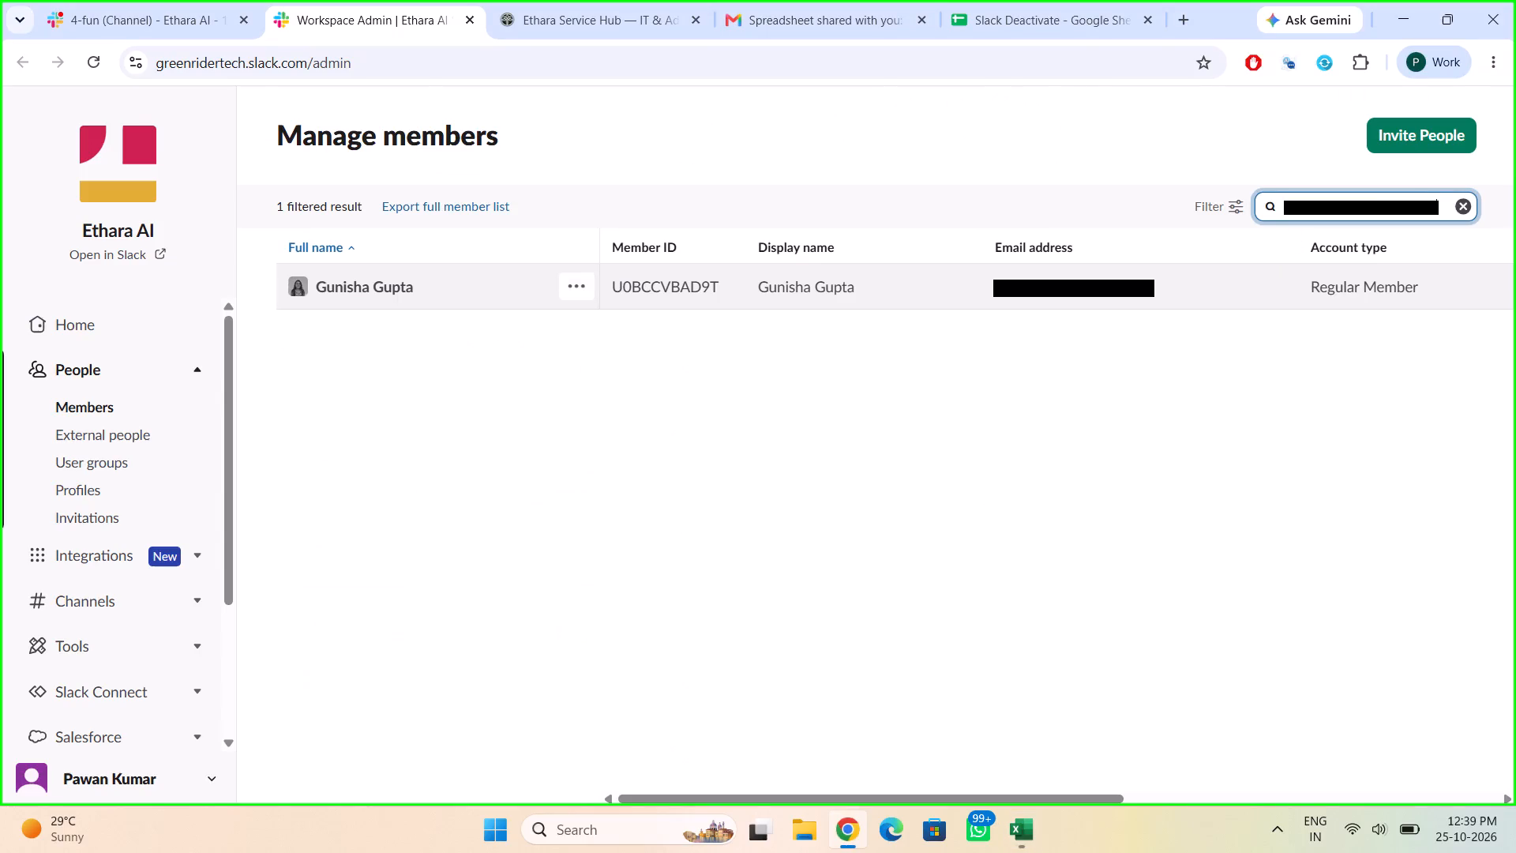
pyautogui.click(584, 287)
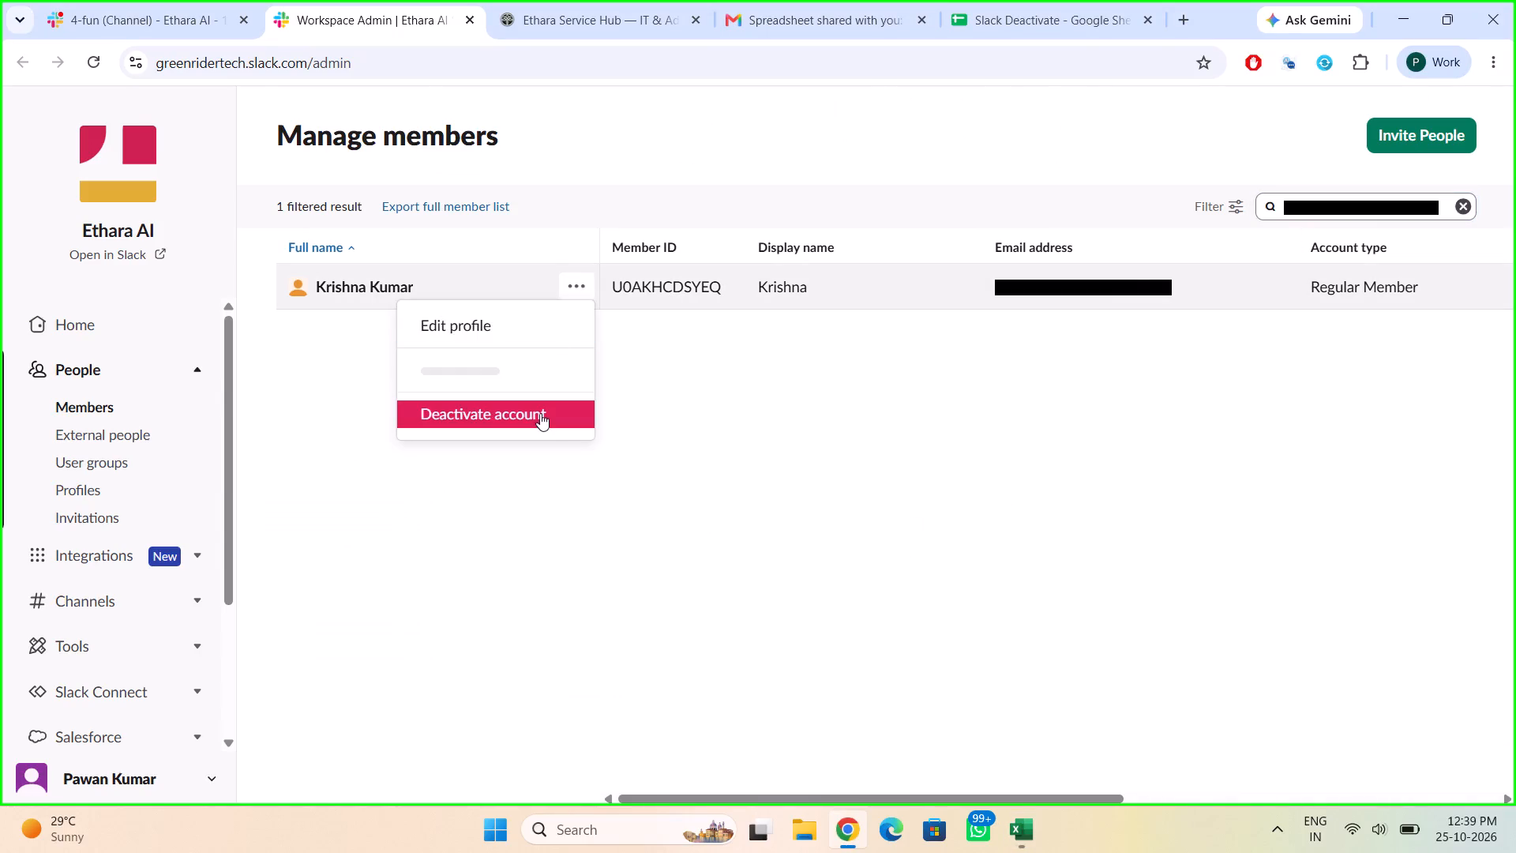
pyautogui.click(540, 414)
pyautogui.click(939, 526)
# Copy the forty-seventh record's e-mail address from Excel cell C47, find that member in Slack and deactivate the account.
pyautogui.hotkey('alt', 'Tab')
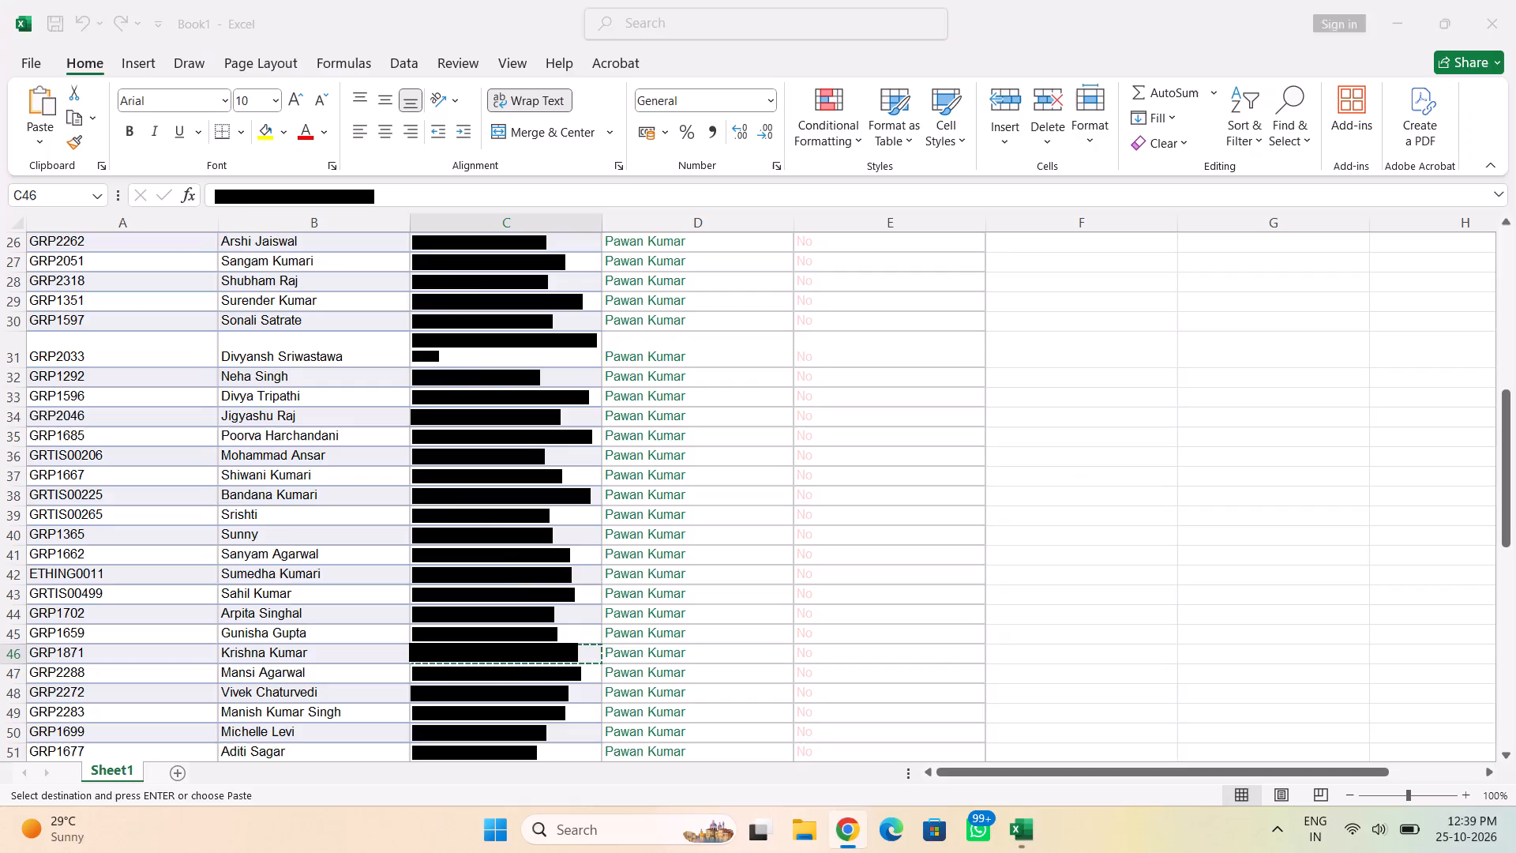
pyautogui.click(483, 681)
pyautogui.hotkey('ctrl', 'c')
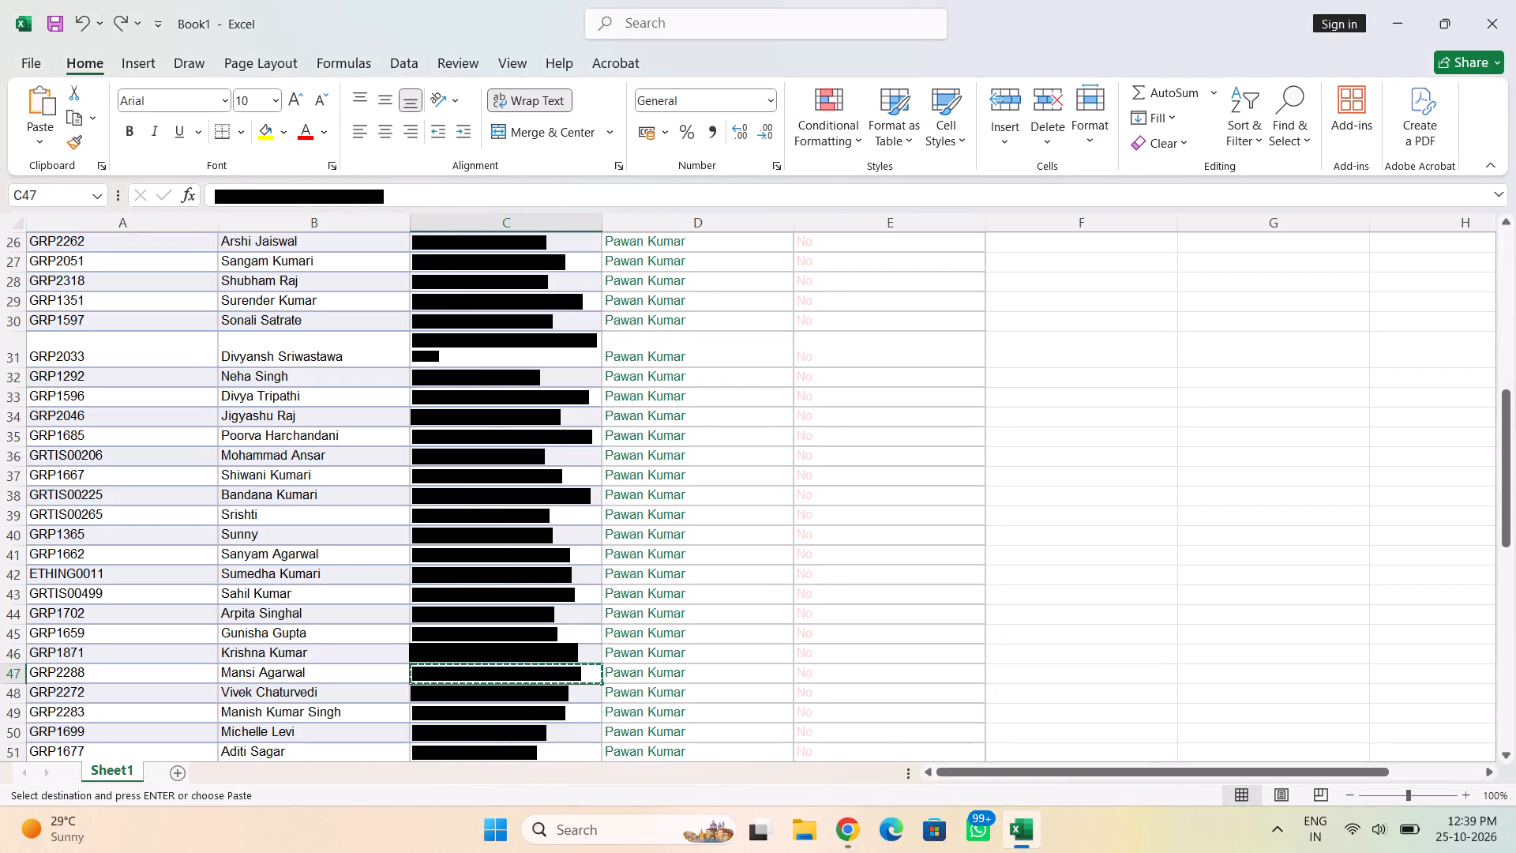
pyautogui.hotkey('alt', 'Tab')
pyautogui.click(1402, 211)
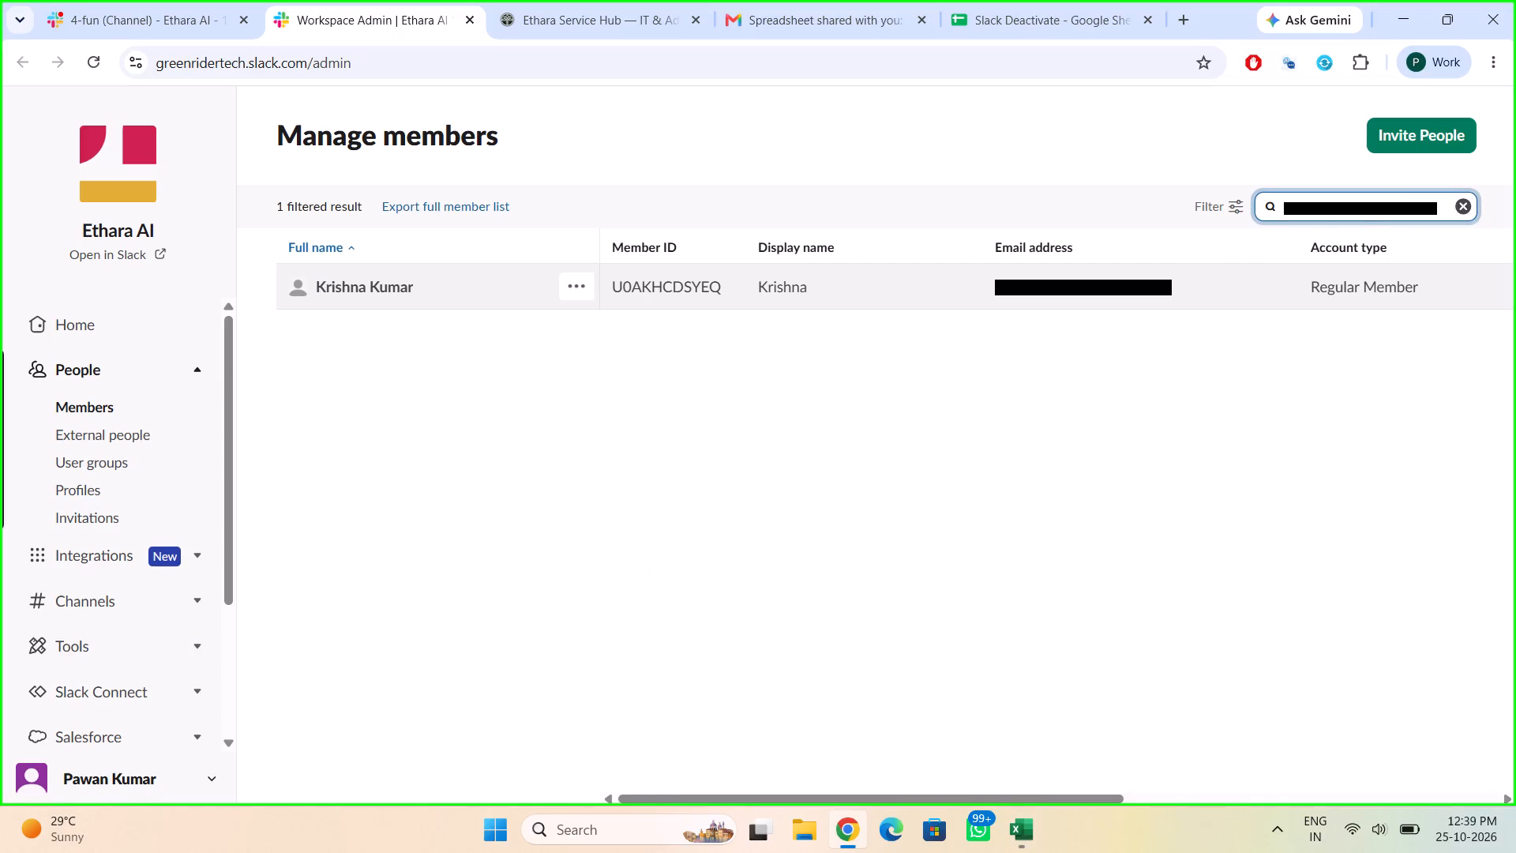
pyautogui.hotkey('ctrl', 'a')
pyautogui.hotkey('ctrl', 'v')
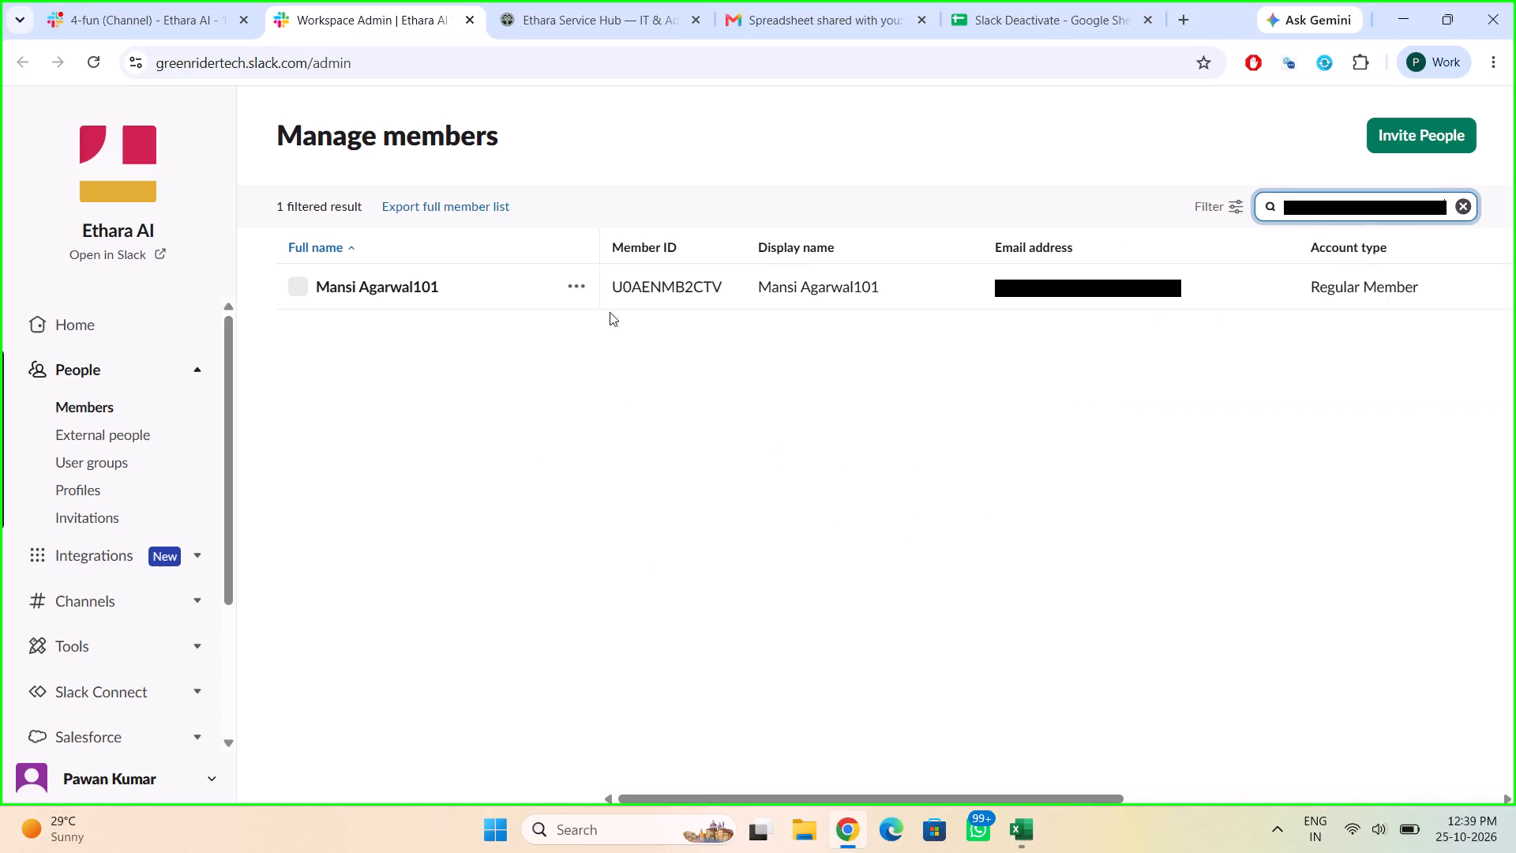
pyautogui.click(583, 288)
pyautogui.click(498, 432)
pyautogui.click(501, 411)
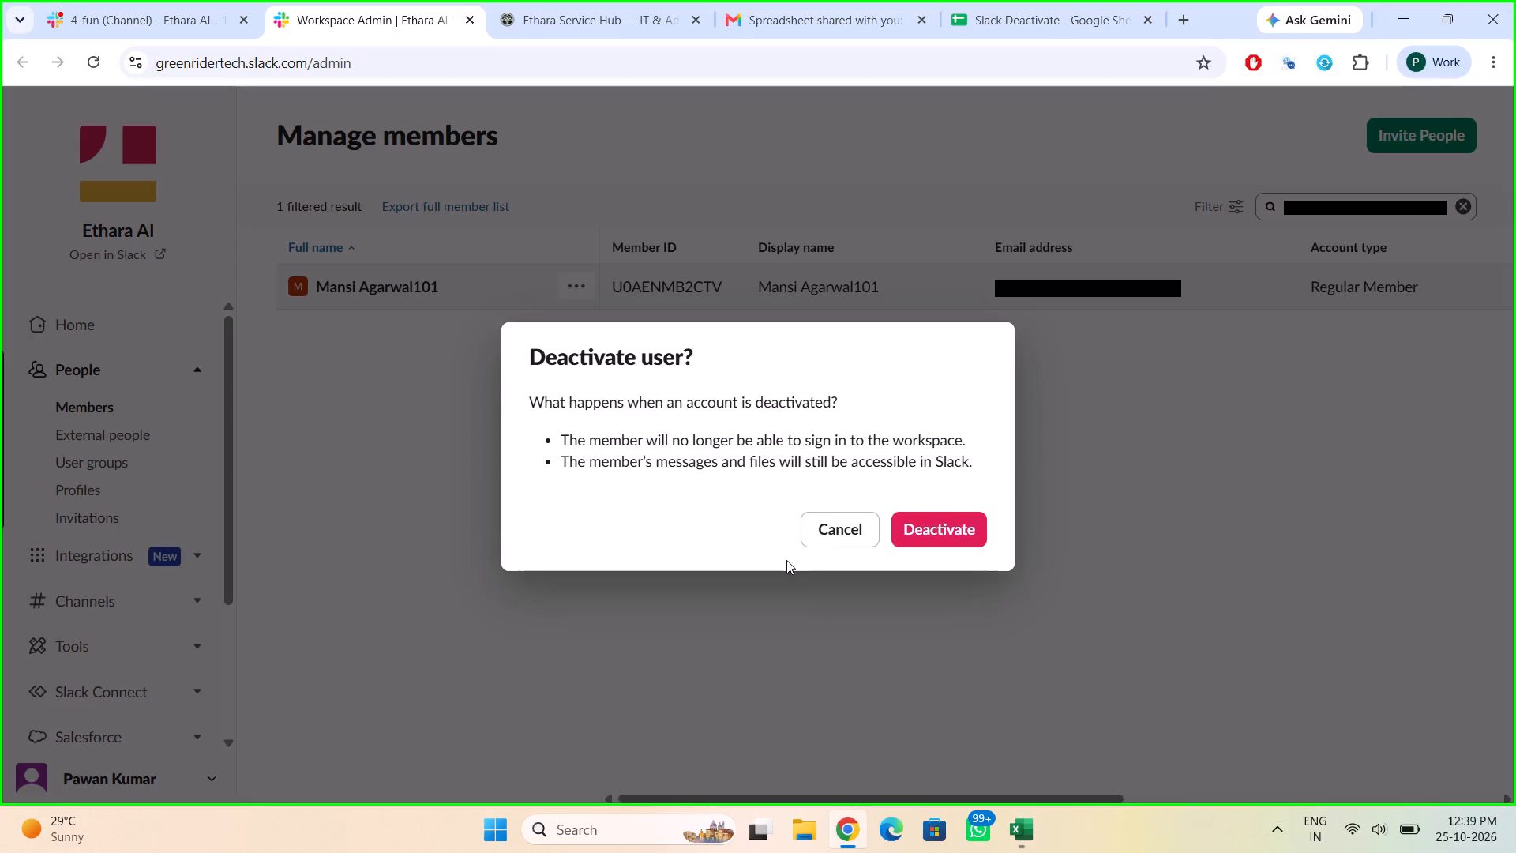
pyautogui.click(963, 529)
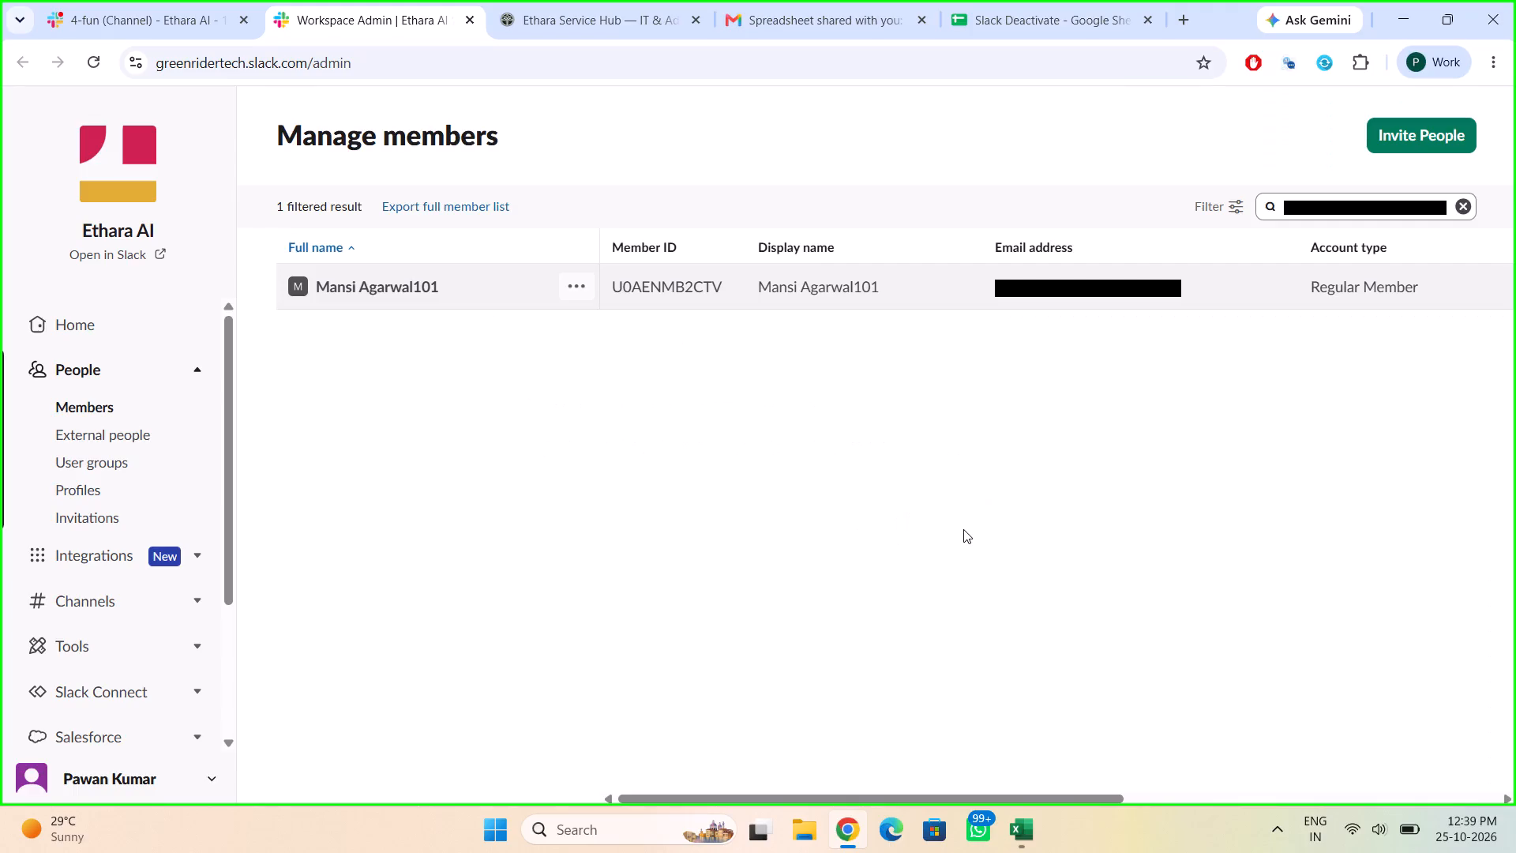
# Copy the forty-eighth record's e-mail address from Excel cell C48, find that member in Slack and deactivate the account.
pyautogui.hotkey('alt', 'Tab')
pyautogui.click(572, 690)
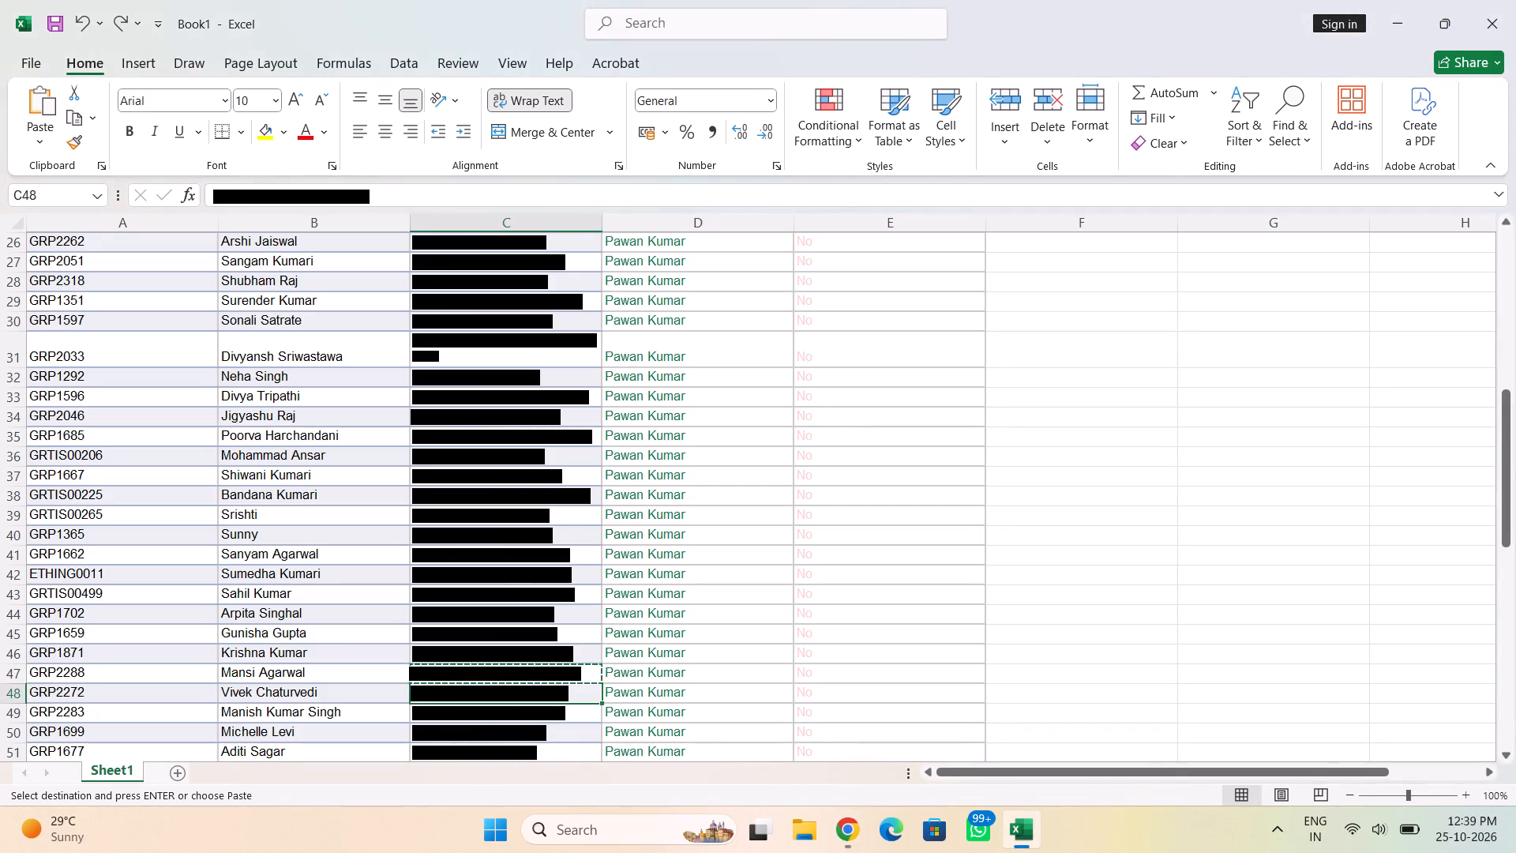
pyautogui.hotkey('ctrl', 'c')
pyautogui.hotkey('alt', 'Tab')
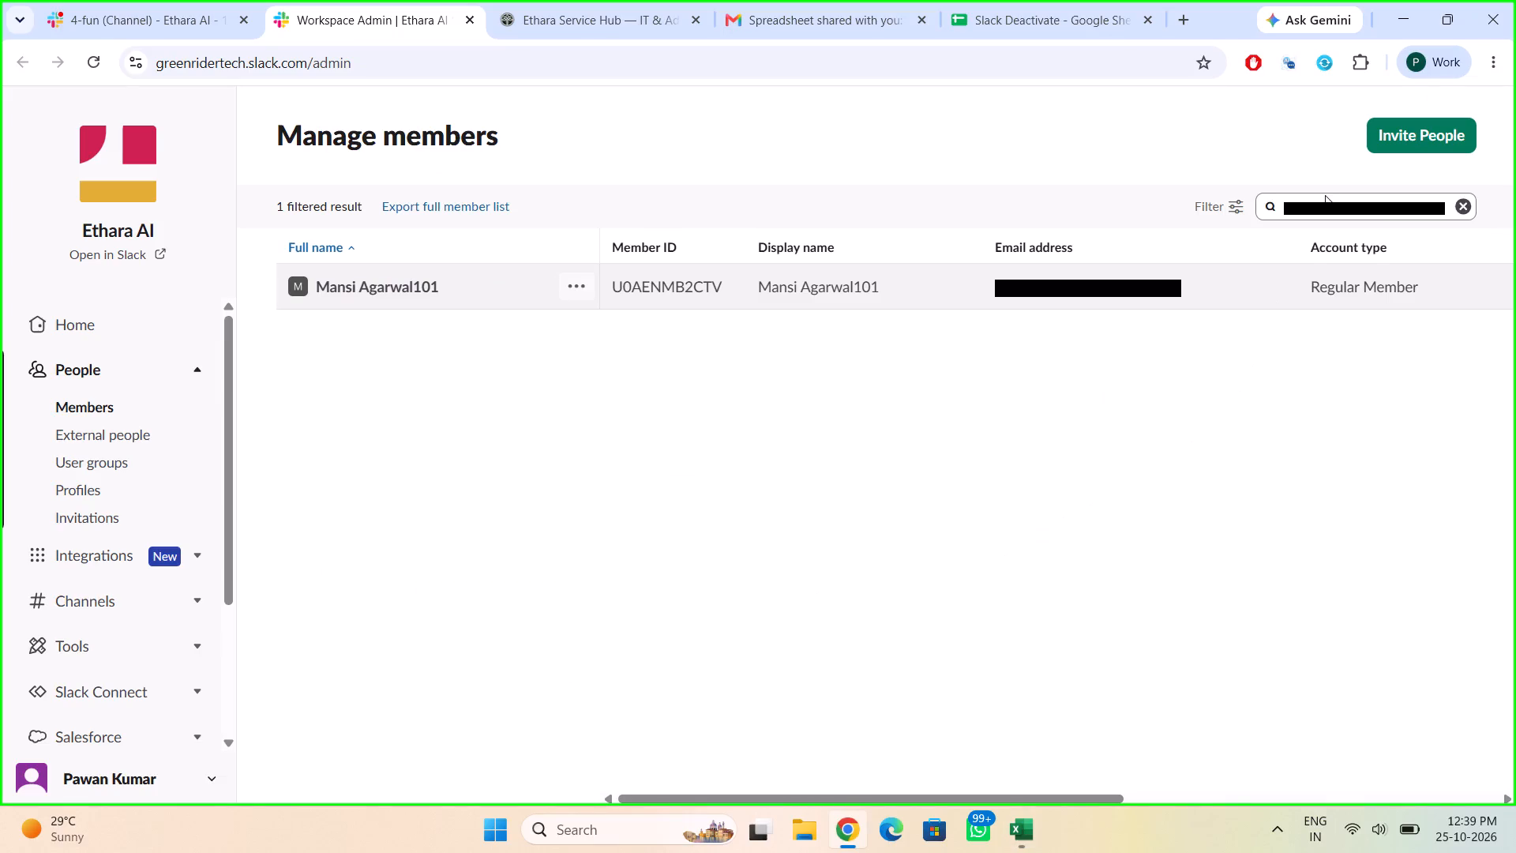
pyautogui.click(1328, 209)
pyautogui.hotkey('ctrl', 'a')
pyautogui.hotkey('ctrl', 'v')
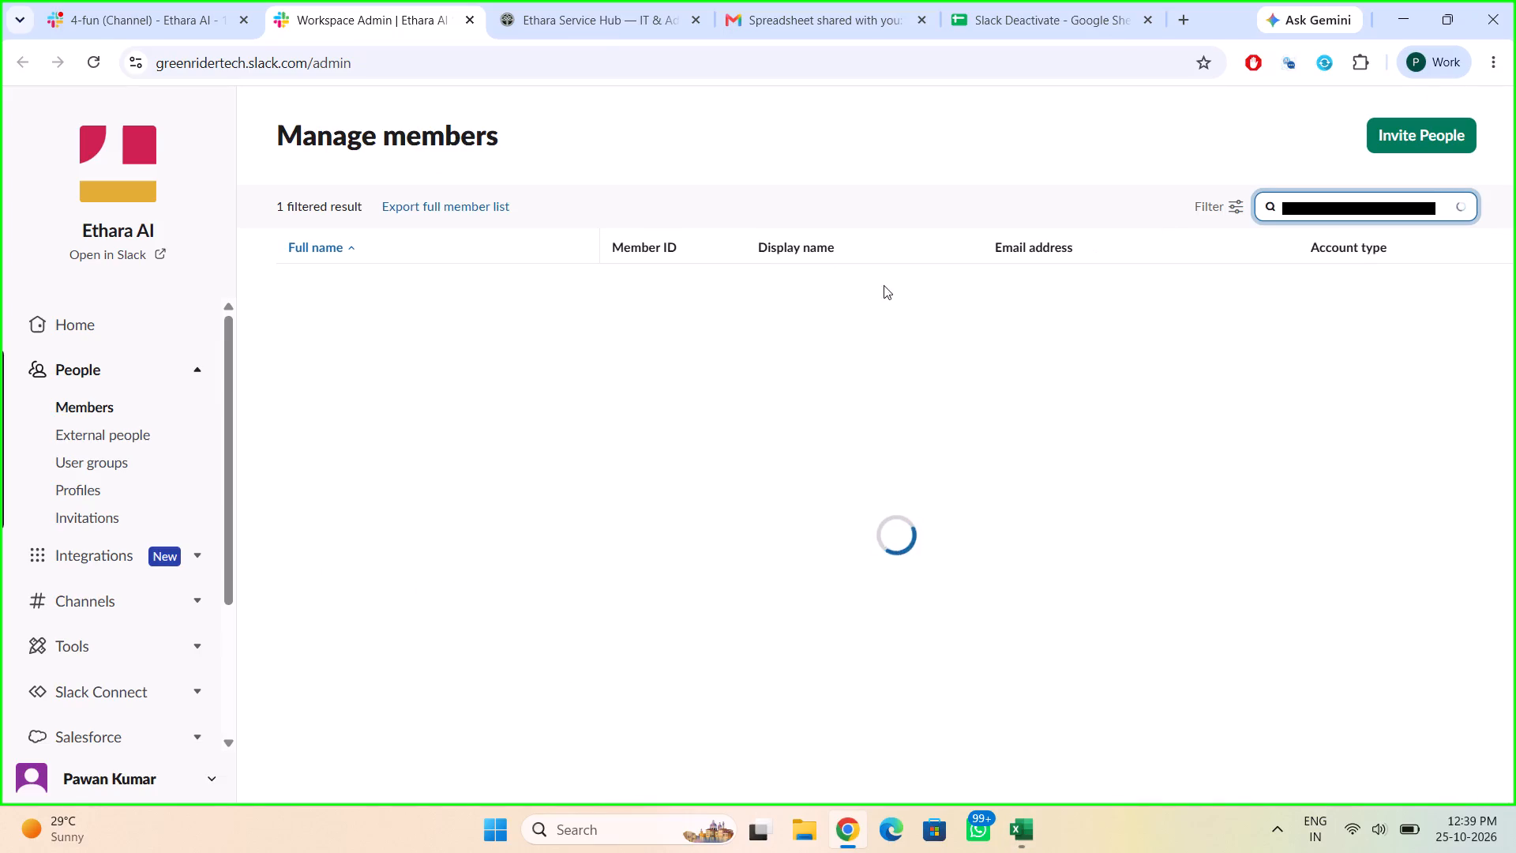
pyautogui.click(578, 287)
pyautogui.click(542, 408)
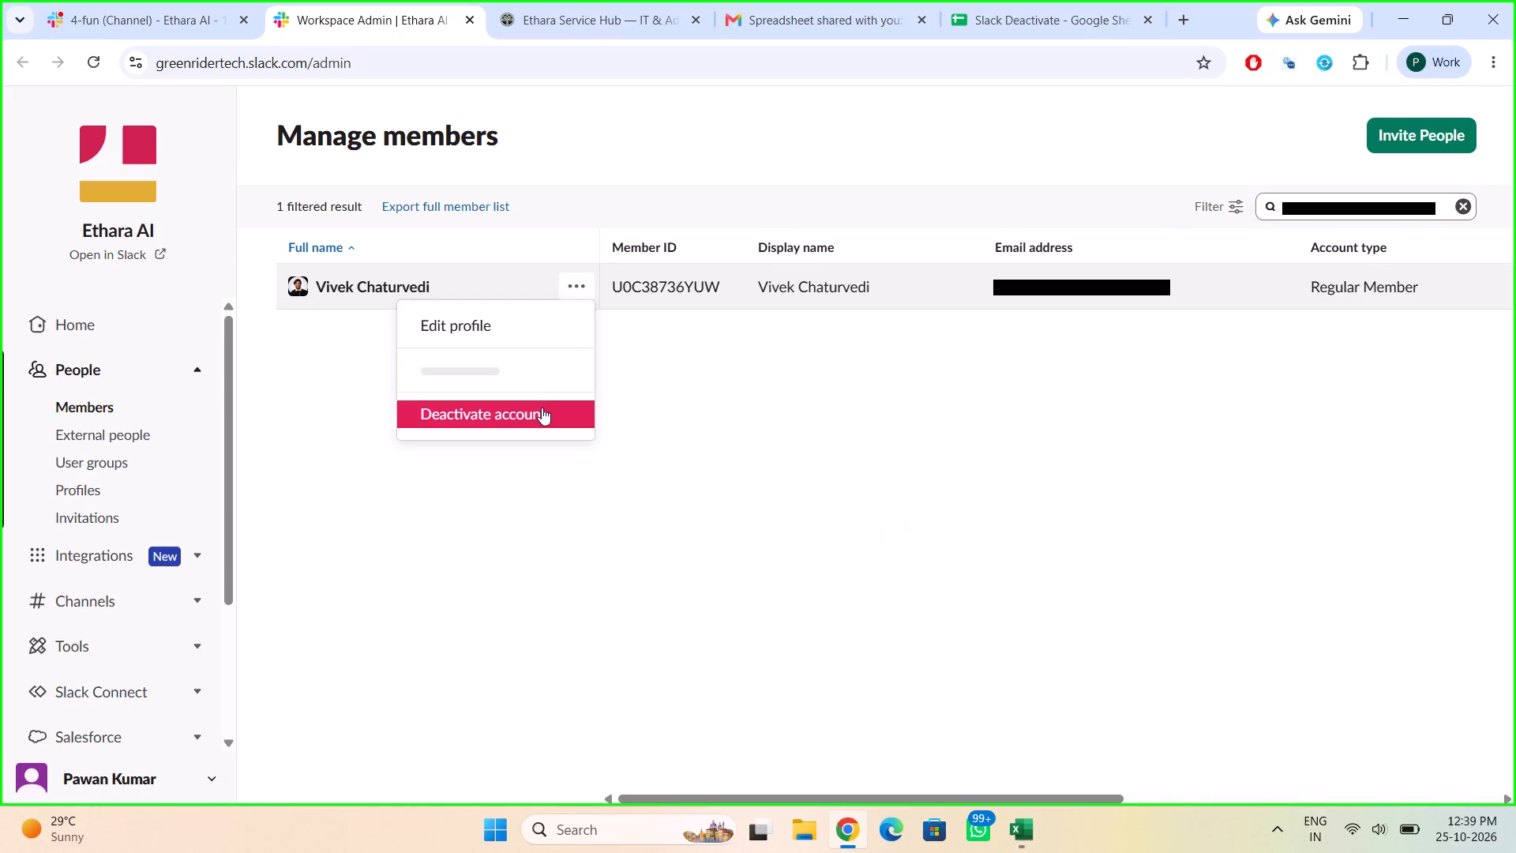
pyautogui.click(948, 533)
# Copy the forty-ninth record's e-mail address from Excel cell C49, find that member in Slack and deactivate the account.
pyautogui.hotkey('alt', 'Tab')
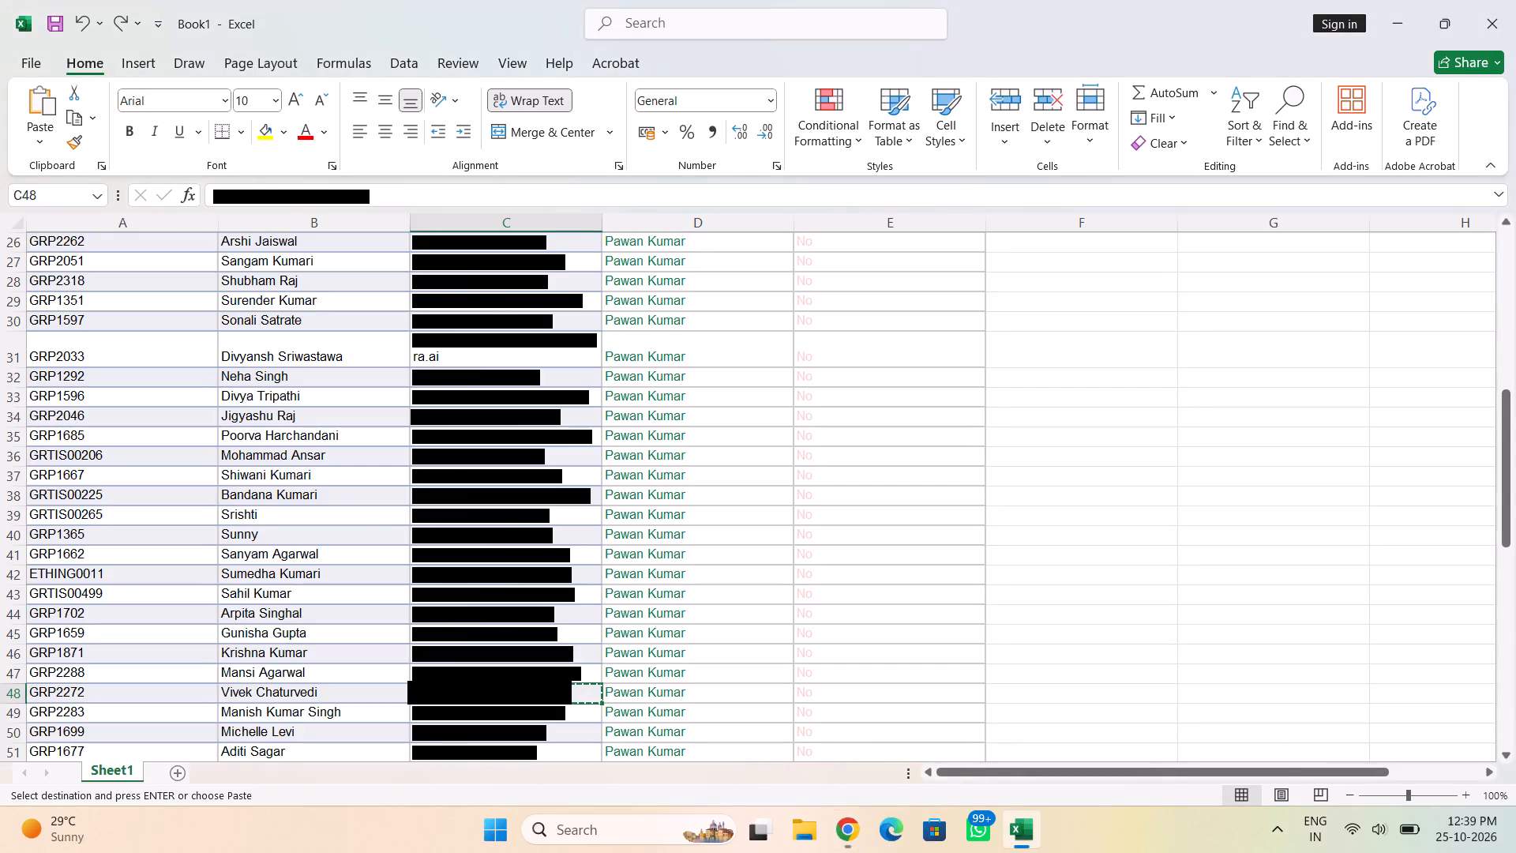
pyautogui.click(563, 716)
pyautogui.hotkey('ctrl', 'c')
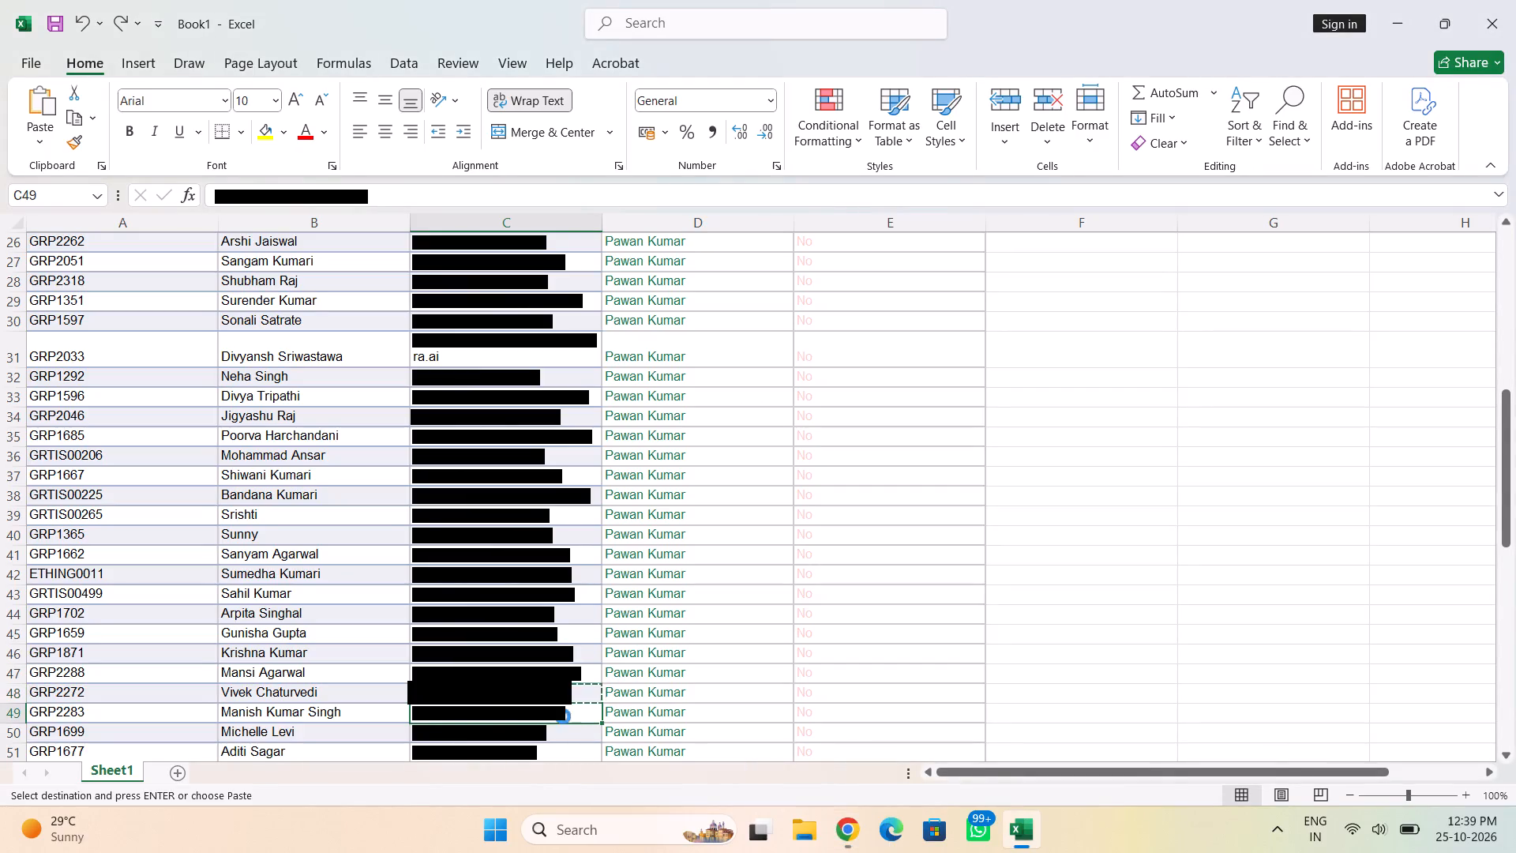
pyautogui.hotkey('alt', 'Tab')
pyautogui.click(1364, 209)
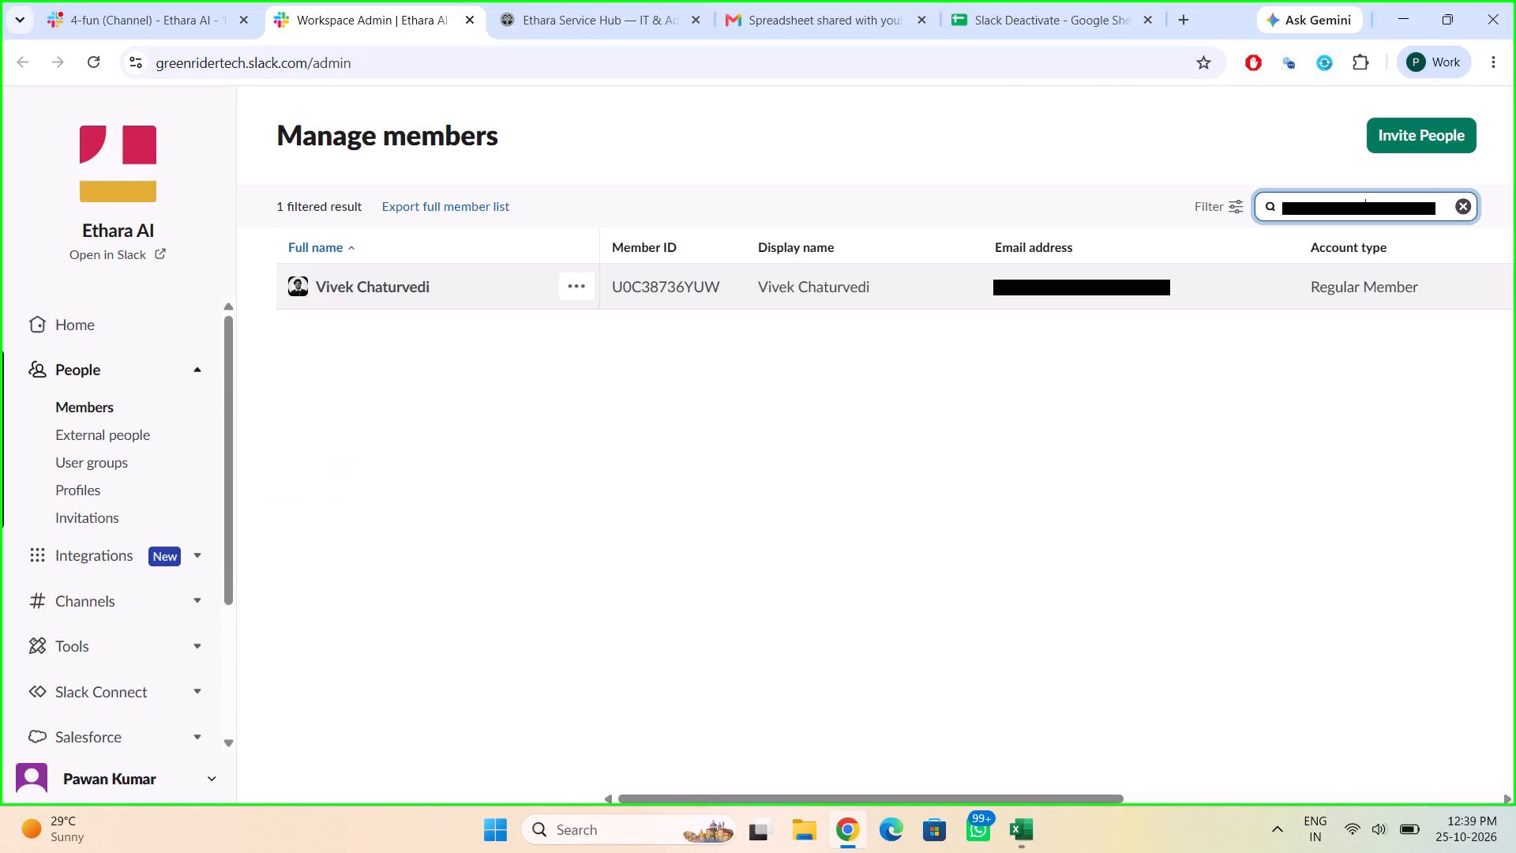
pyautogui.hotkey('ctrl', 'a')
pyautogui.hotkey('ctrl', 'v')
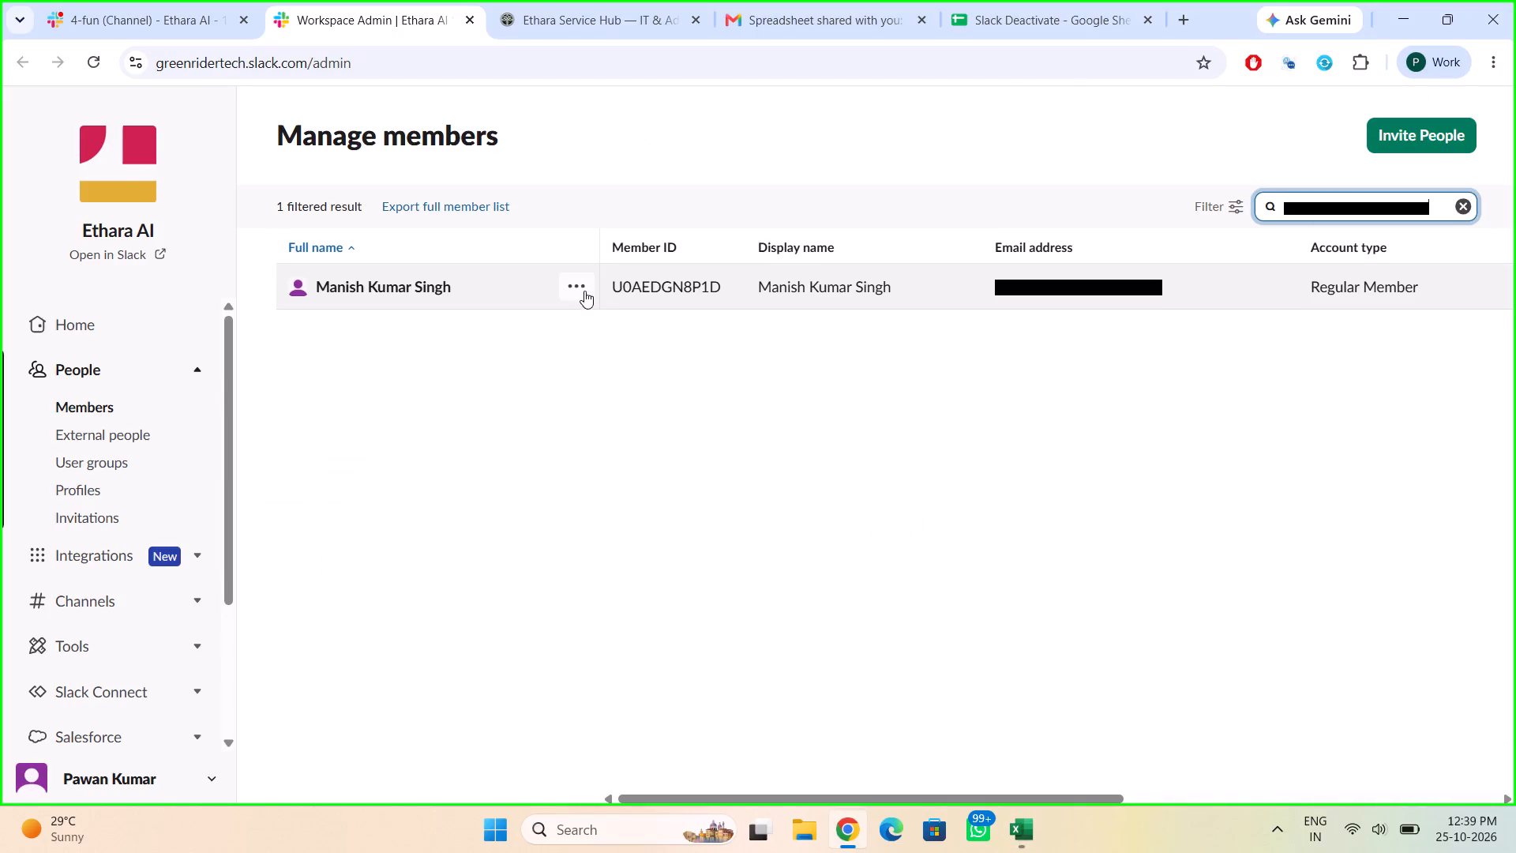
pyautogui.click(576, 286)
pyautogui.click(503, 413)
pyautogui.click(943, 524)
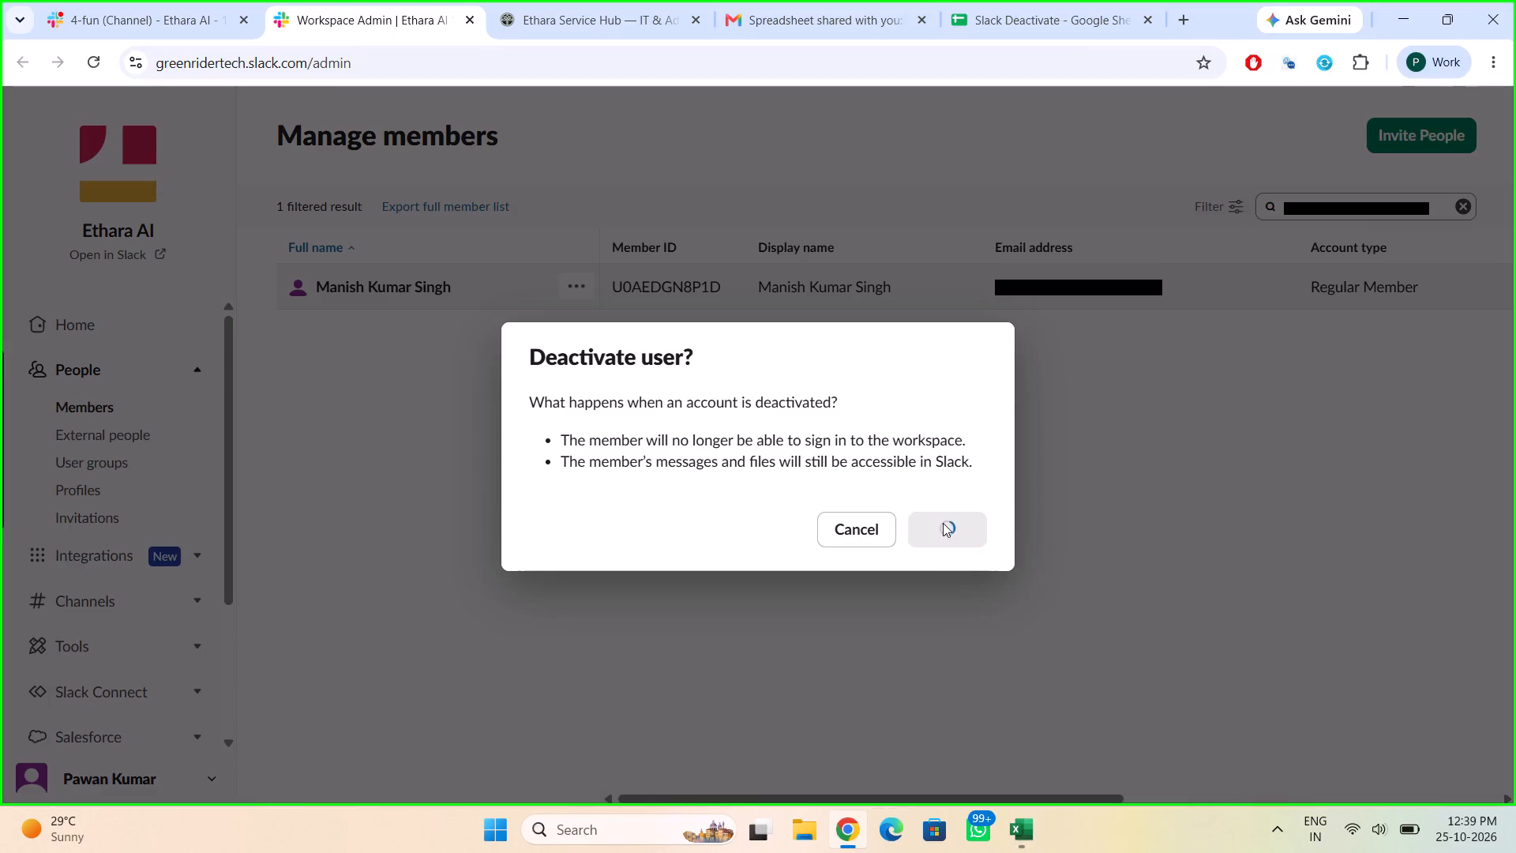
# Copy the fiftieth record's e-mail address from Excel cell C50, find that member in Slack and deactivate the account.
pyautogui.hotkey('alt', 'Tab')
pyautogui.click(503, 737)
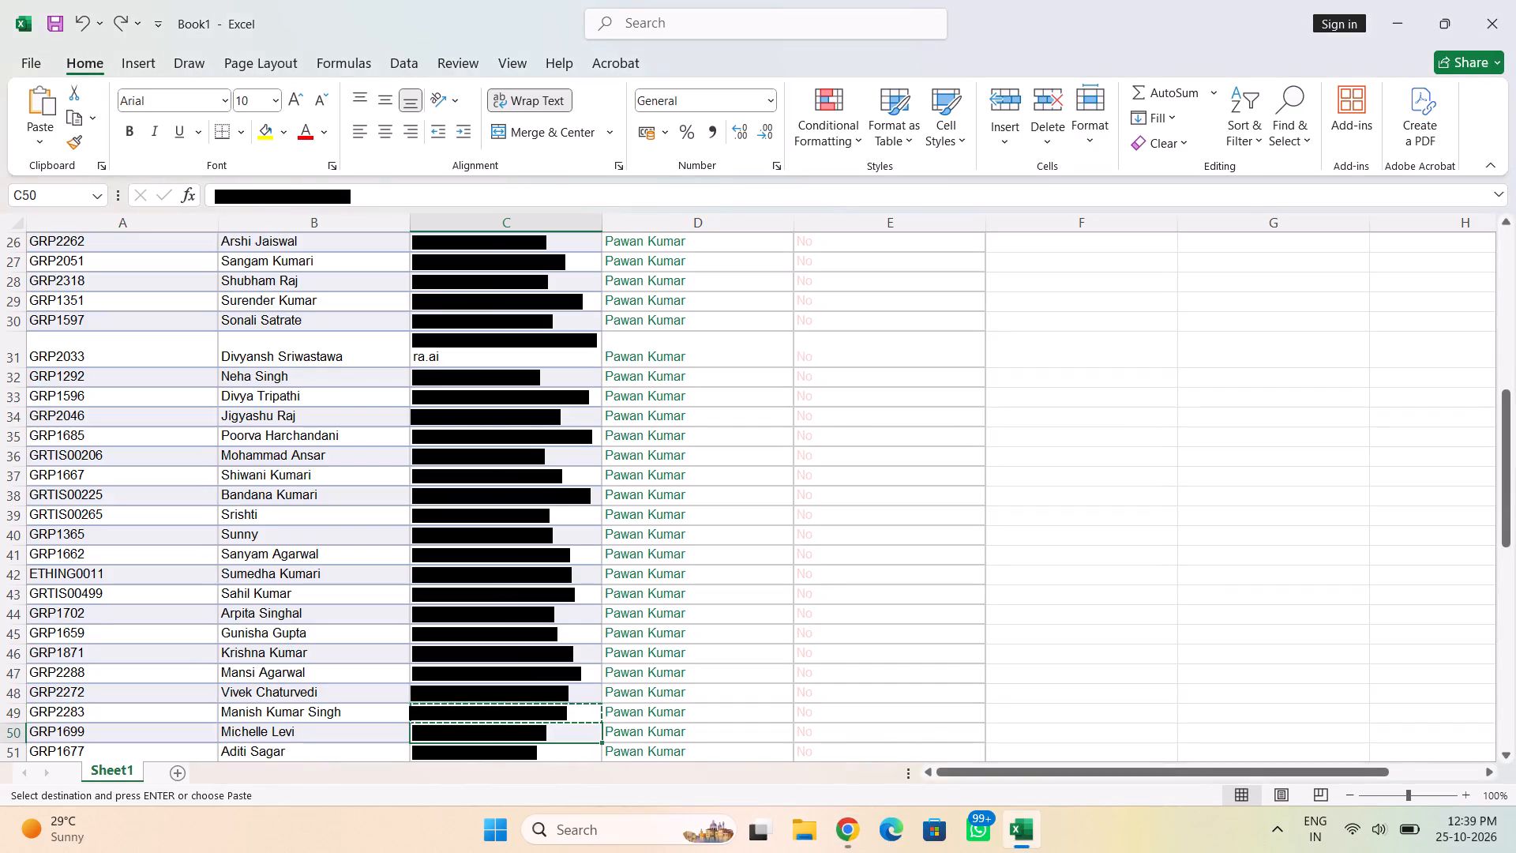
pyautogui.hotkey('ctrl', 'c')
pyautogui.hotkey('alt', 'Tab')
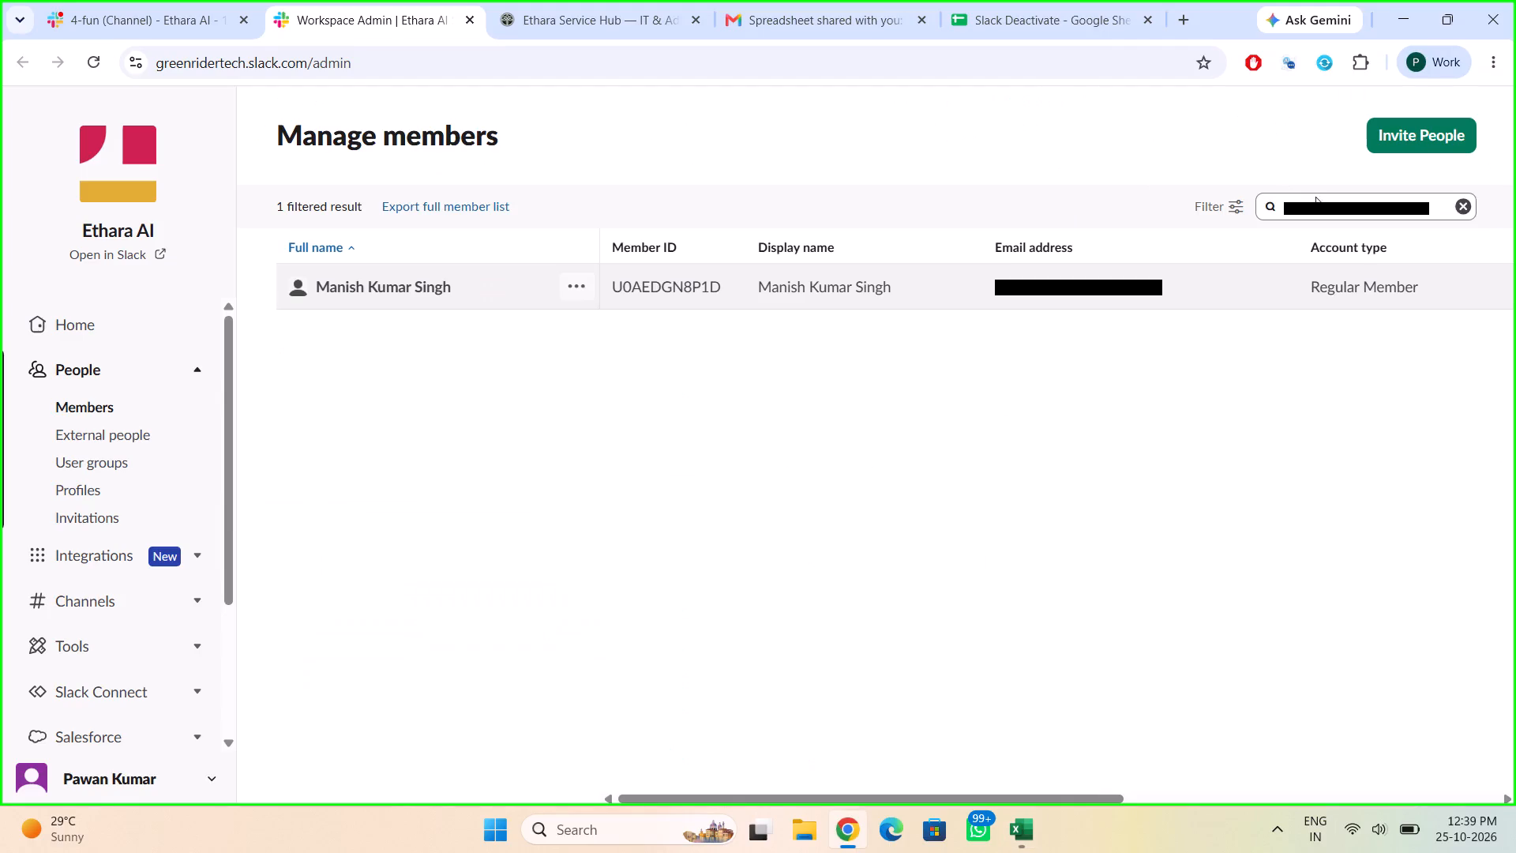
pyautogui.click(1344, 204)
pyautogui.hotkey('ctrl', 'a')
pyautogui.hotkey('ctrl', 'v')
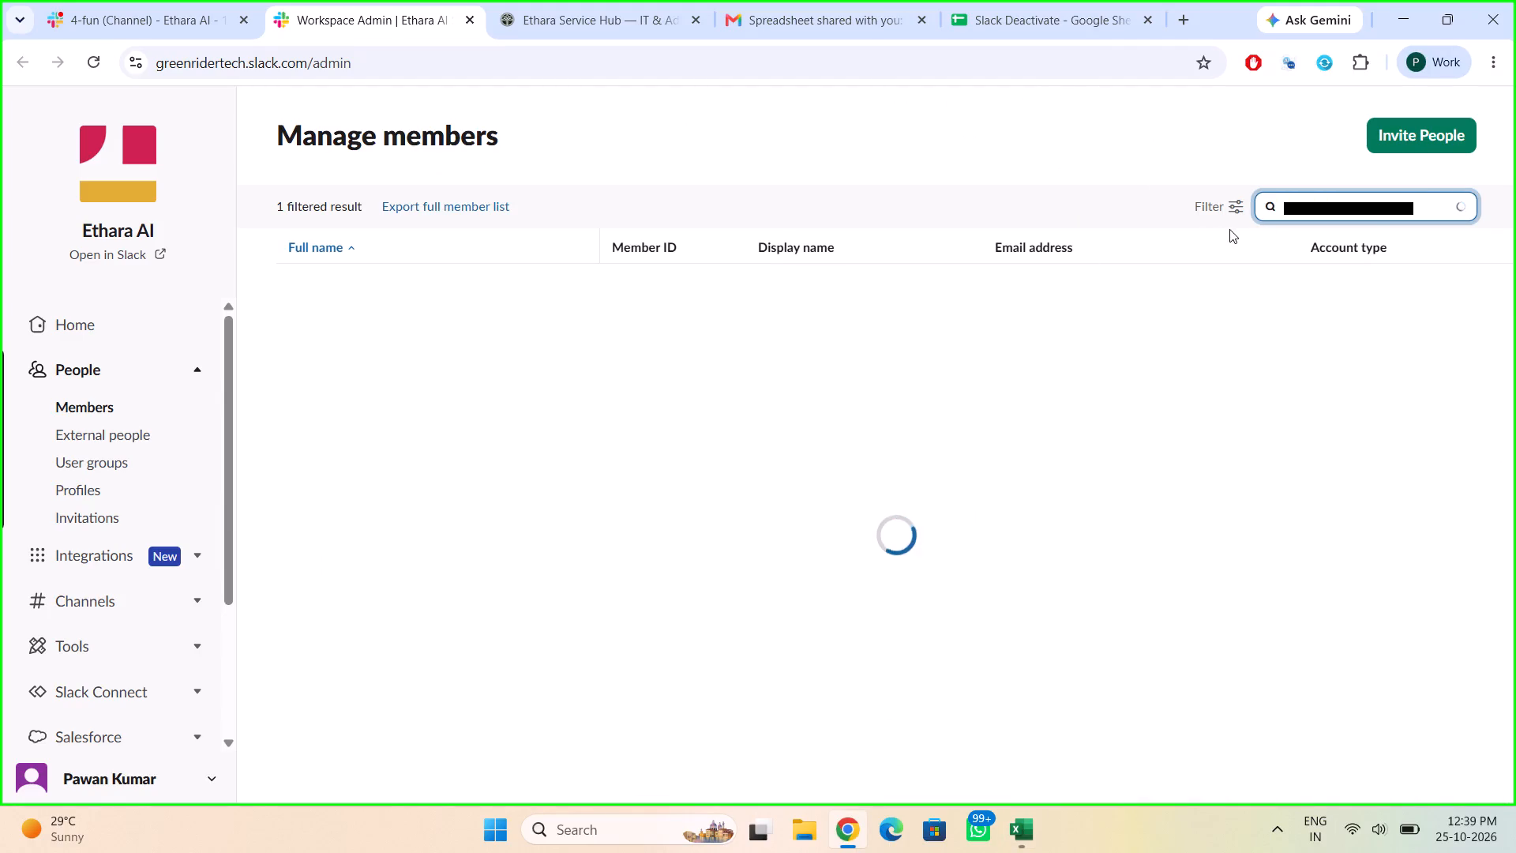
pyautogui.click(574, 287)
pyautogui.click(514, 416)
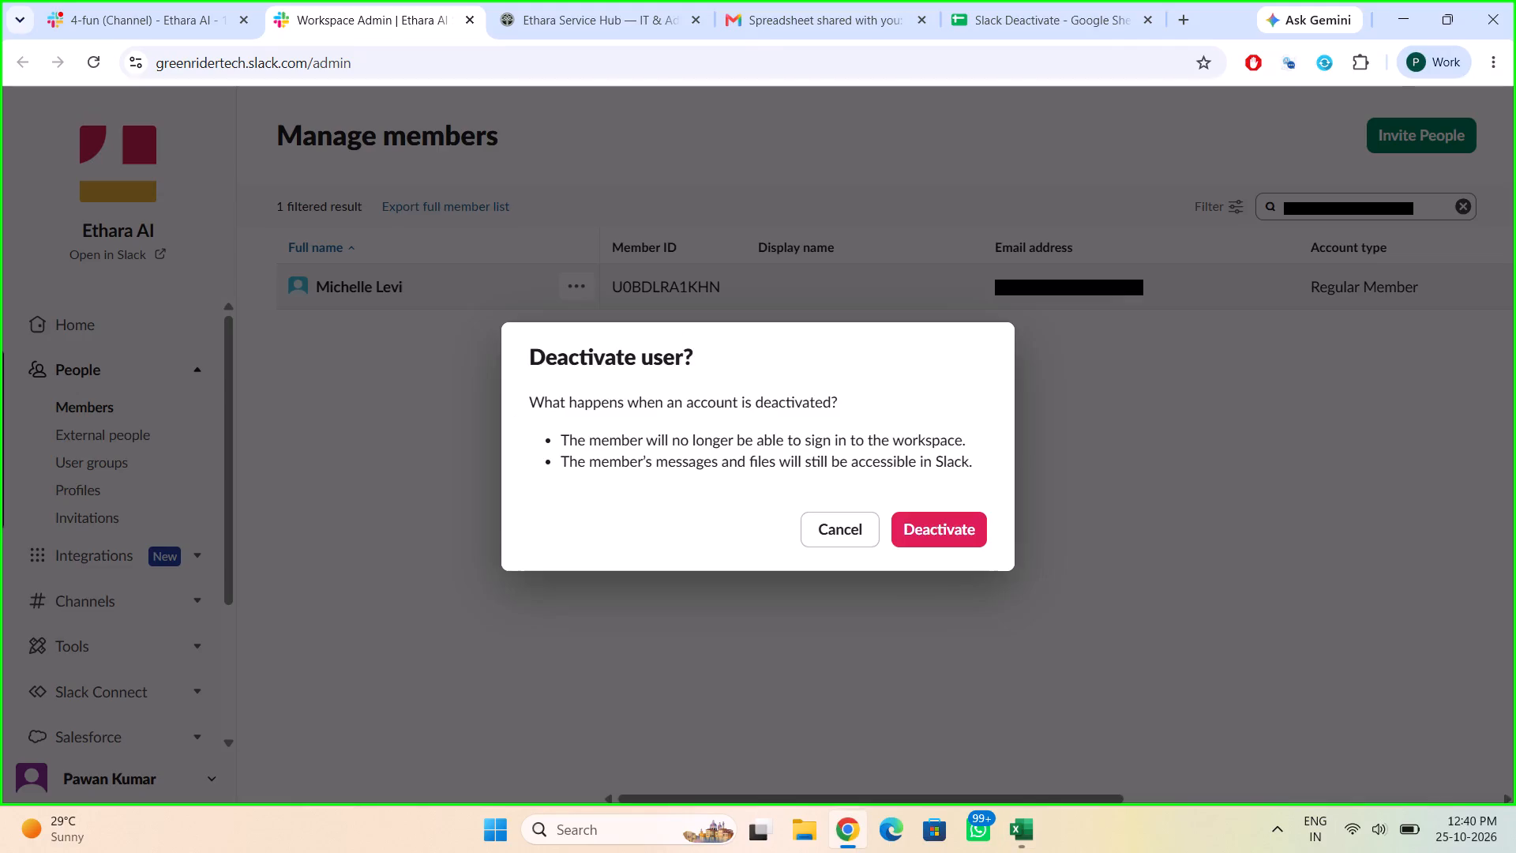
pyautogui.click(958, 524)
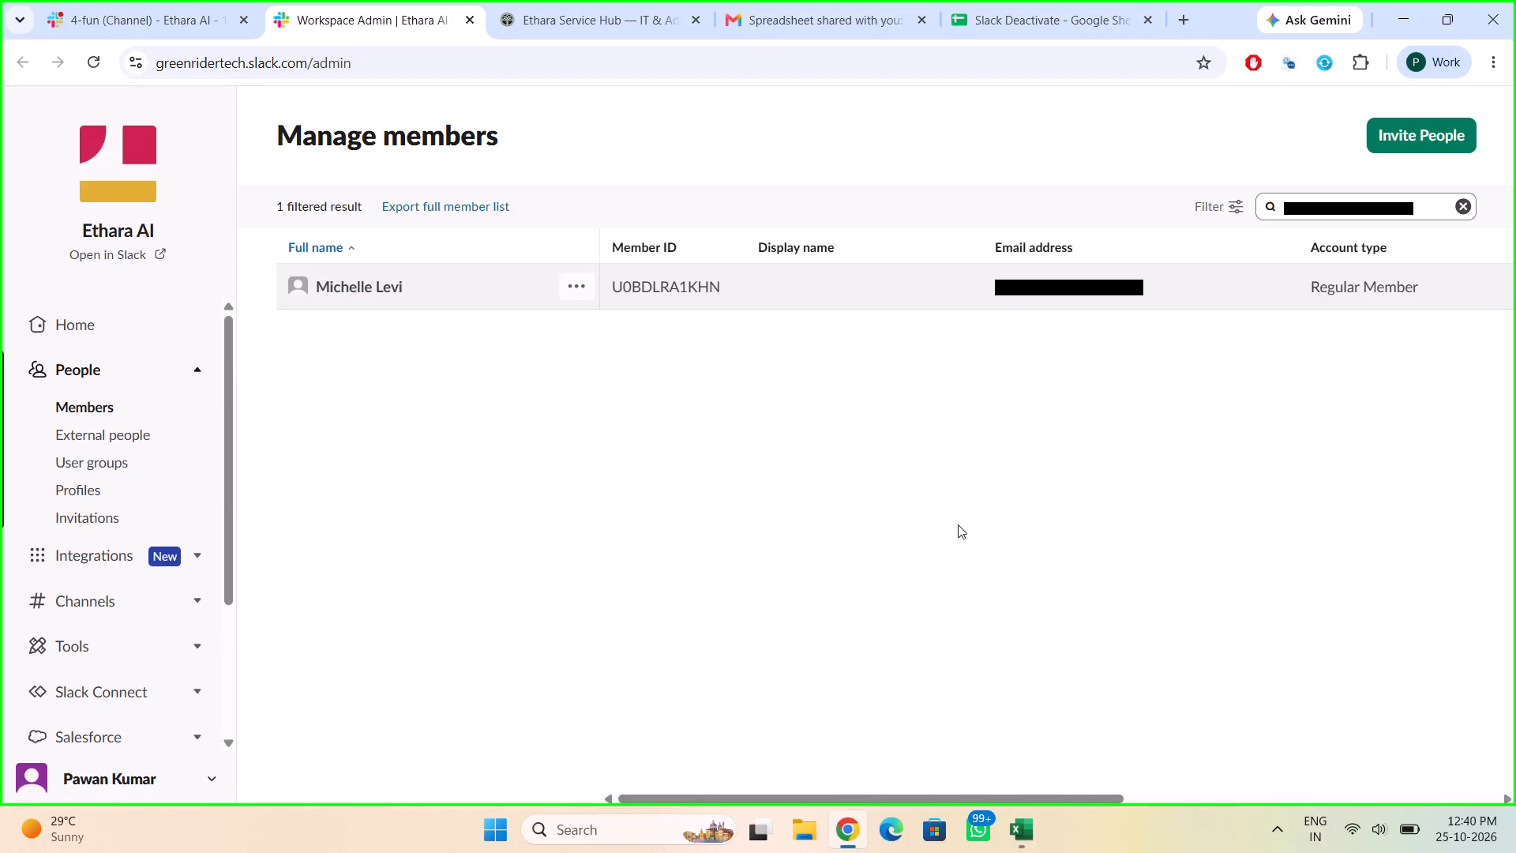
# Copy the fifty-first record's e-mail address from Excel cell C51, find that member in Slack and deactivate the account.
pyautogui.hotkey('alt', 'Tab')
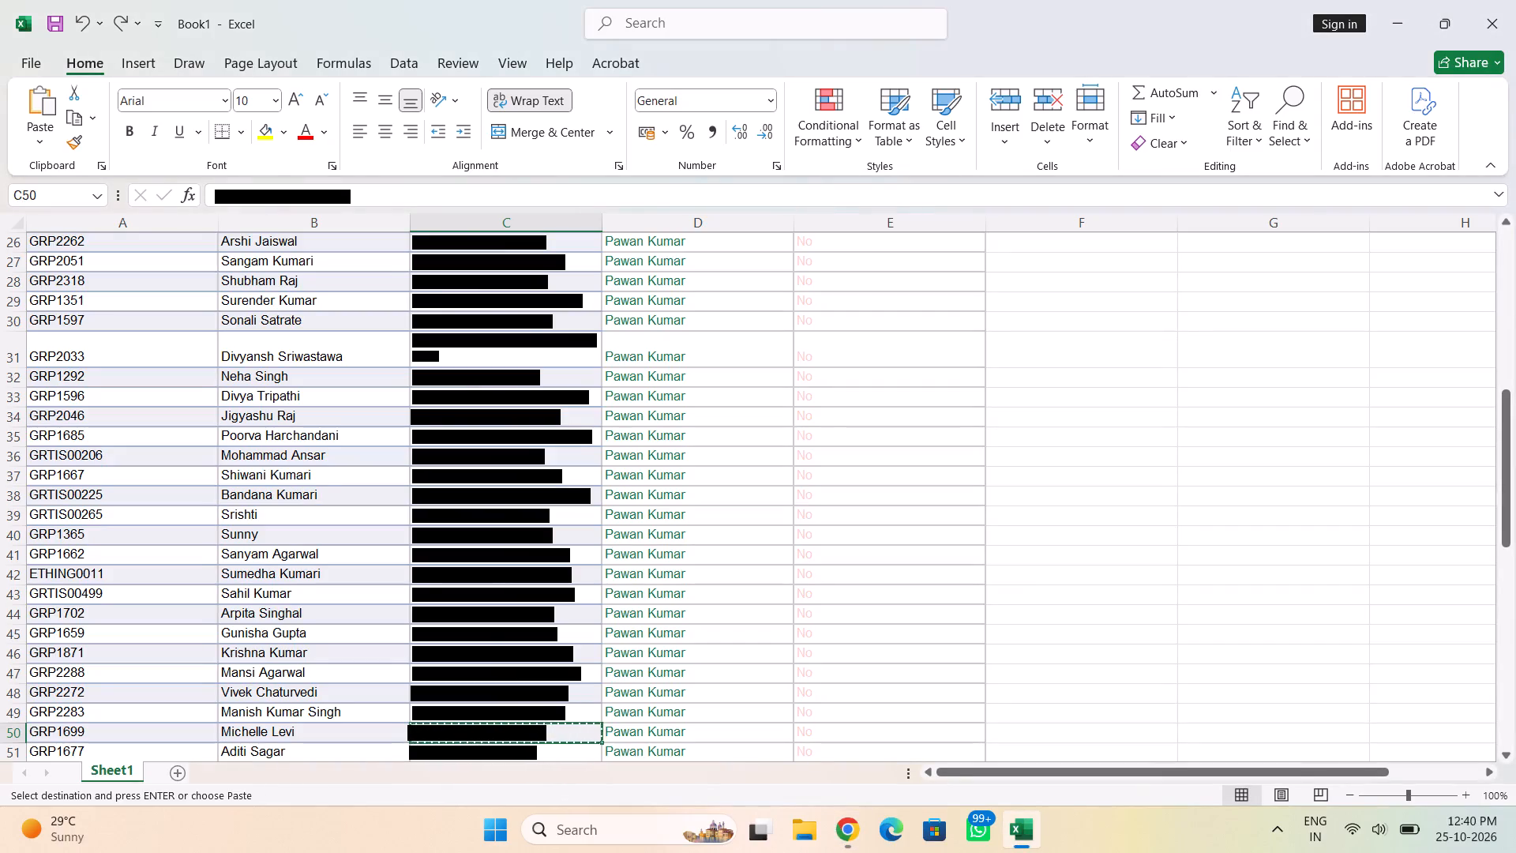
pyautogui.click(540, 753)
pyautogui.hotkey('ctrl', 'c')
pyautogui.hotkey('alt', 'Tab')
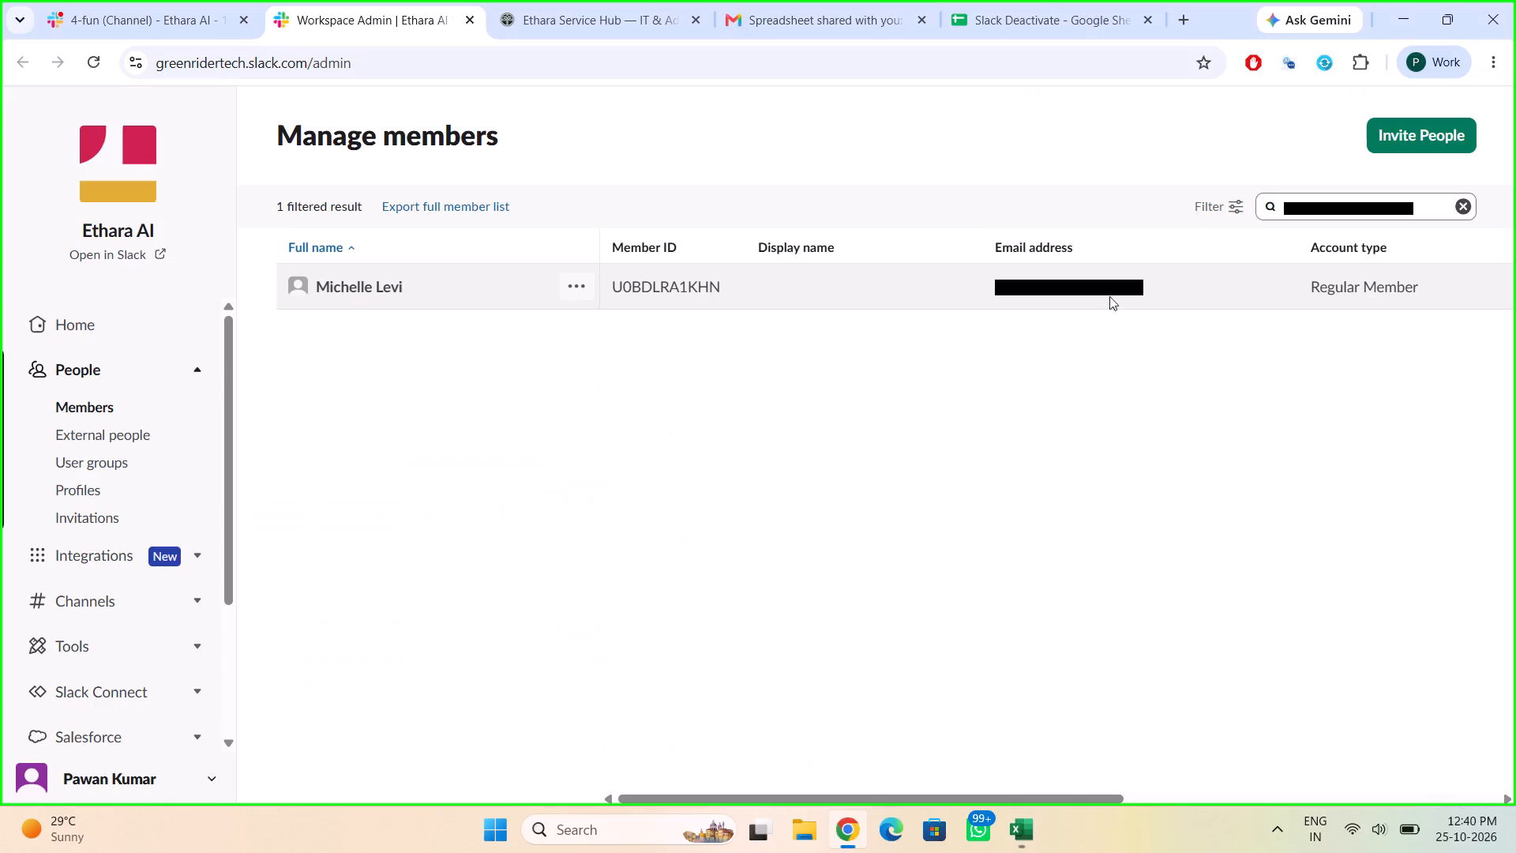
pyautogui.click(1330, 201)
pyautogui.hotkey('ctrl', 'a')
pyautogui.hotkey('ctrl', 'v')
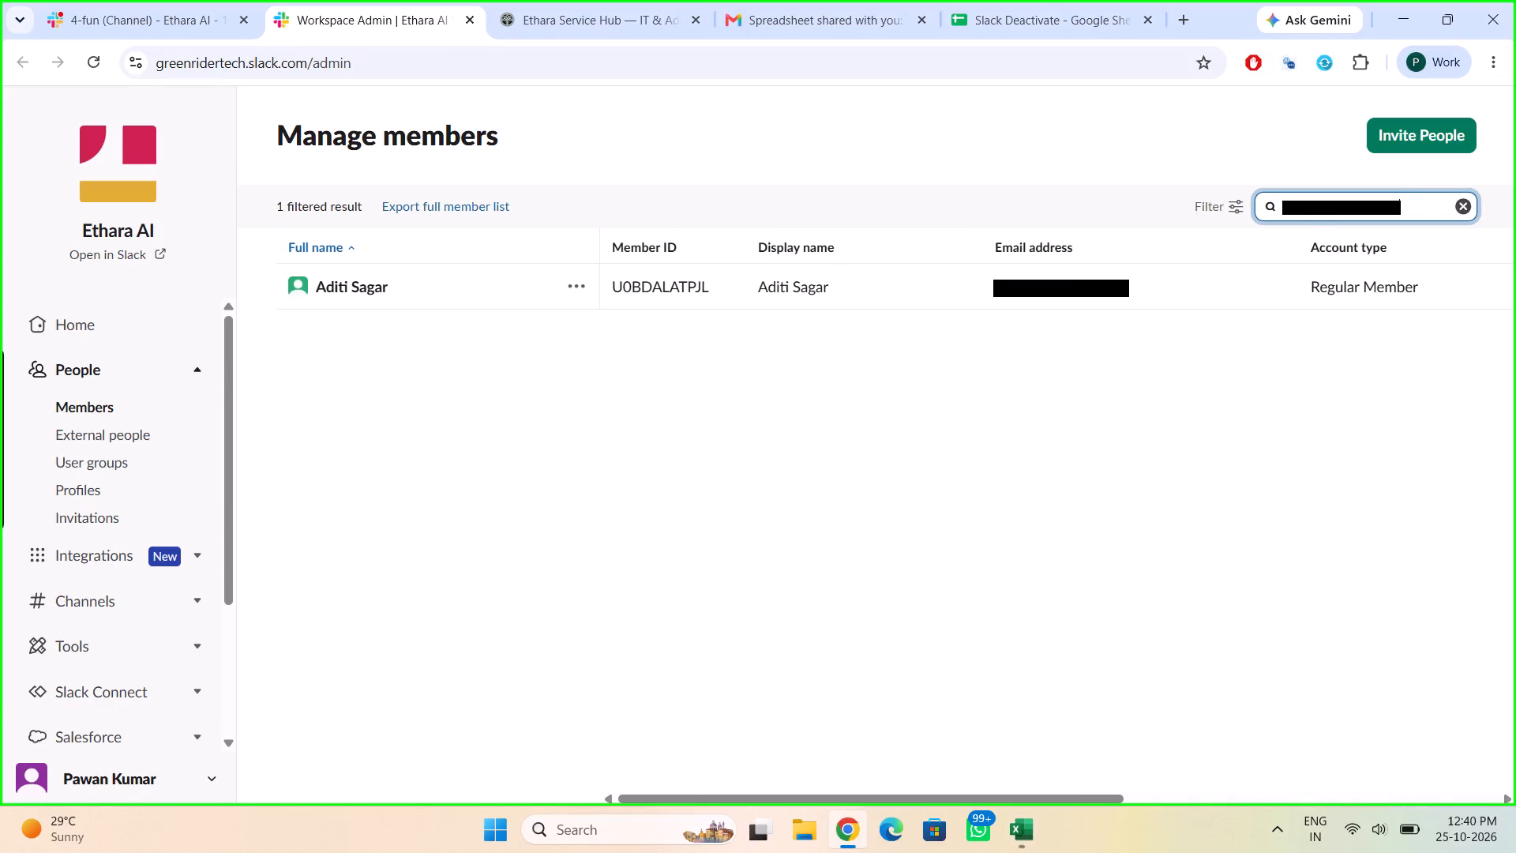
pyautogui.click(578, 291)
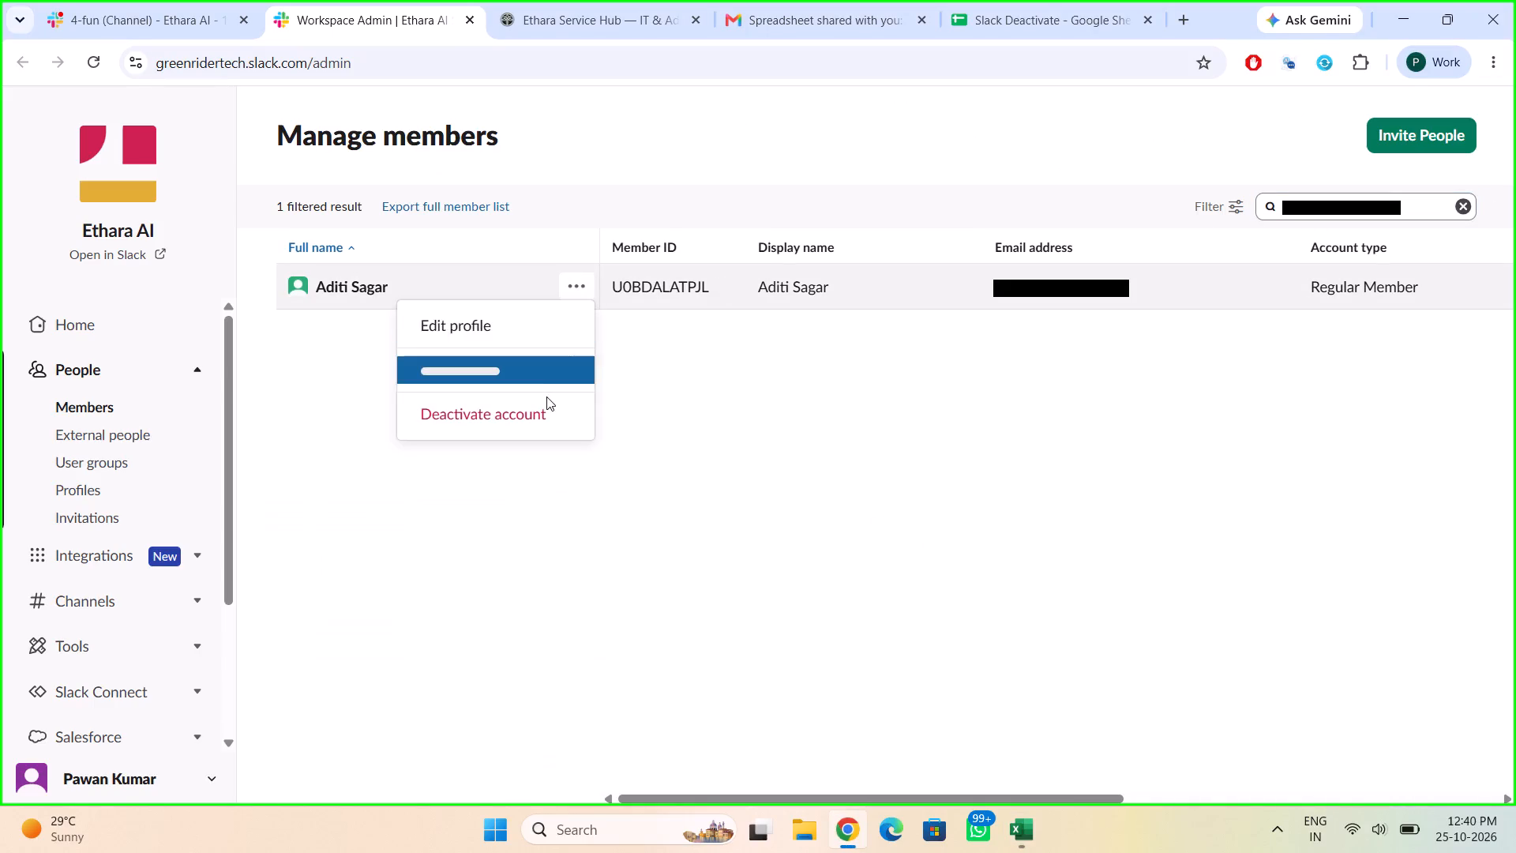
pyautogui.click(546, 413)
pyautogui.click(969, 527)
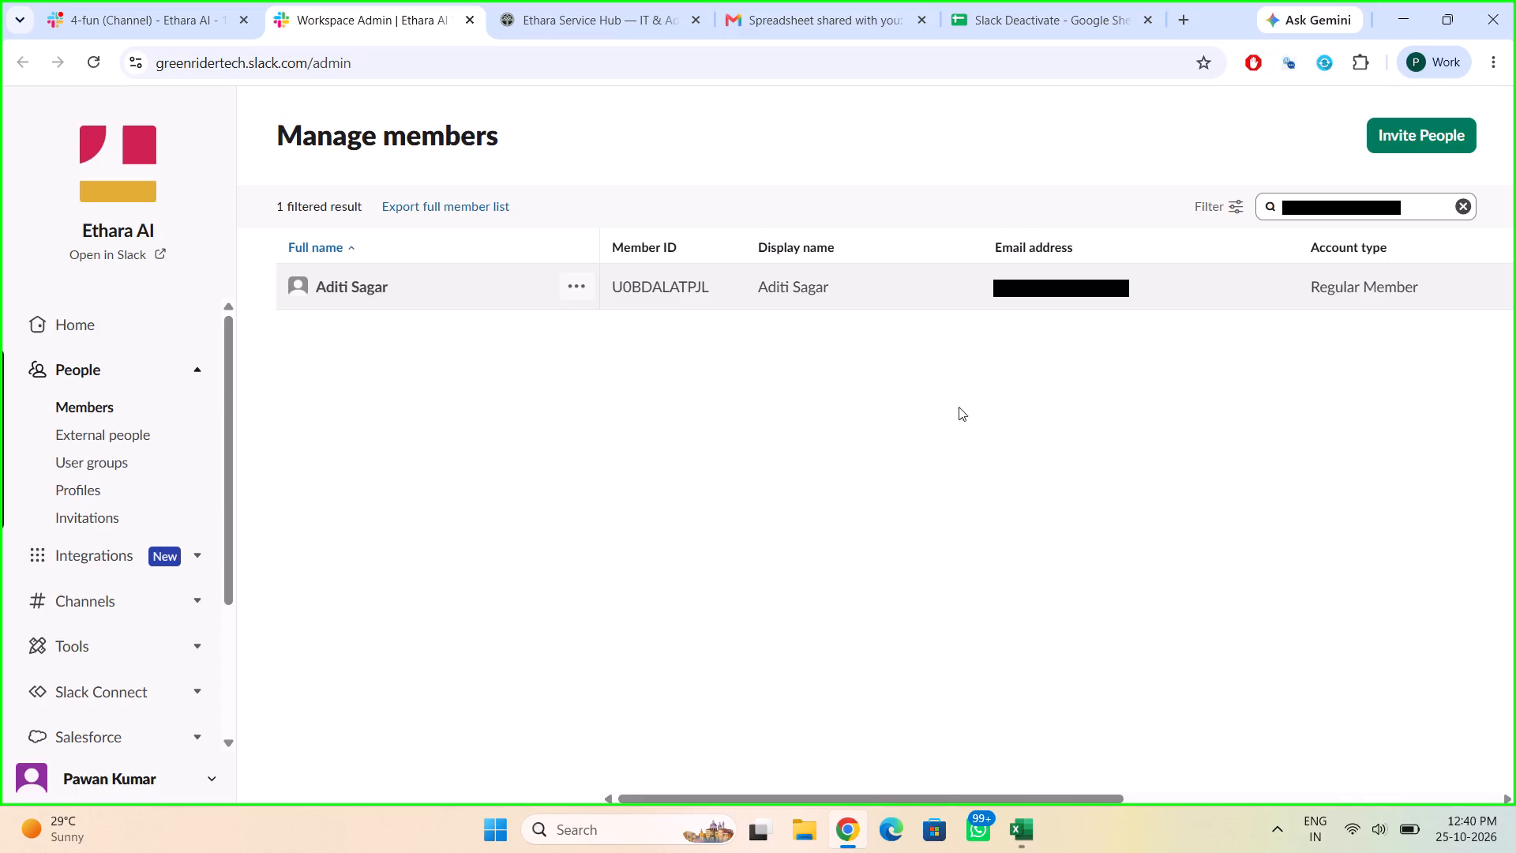
# Switch to Excel and colour the processed e-mail addresses in cells C28 to C51 red.
pyautogui.hotkey('alt', 'Tab')
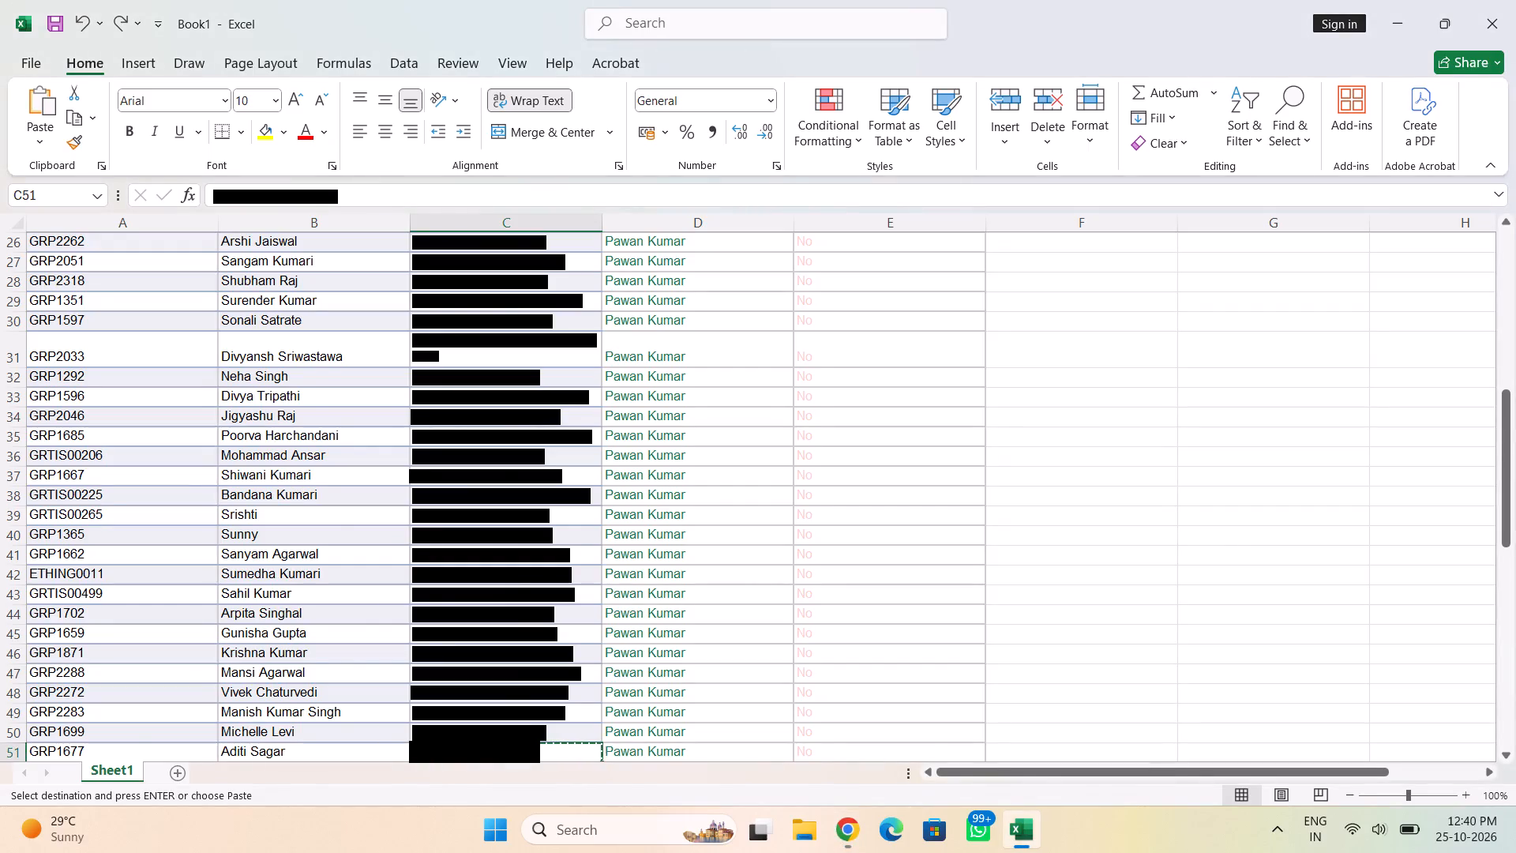
pyautogui.scroll(-1, 561, 697)
pyautogui.scroll(1, 576, 686)
pyautogui.scroll(-1, 576, 685)
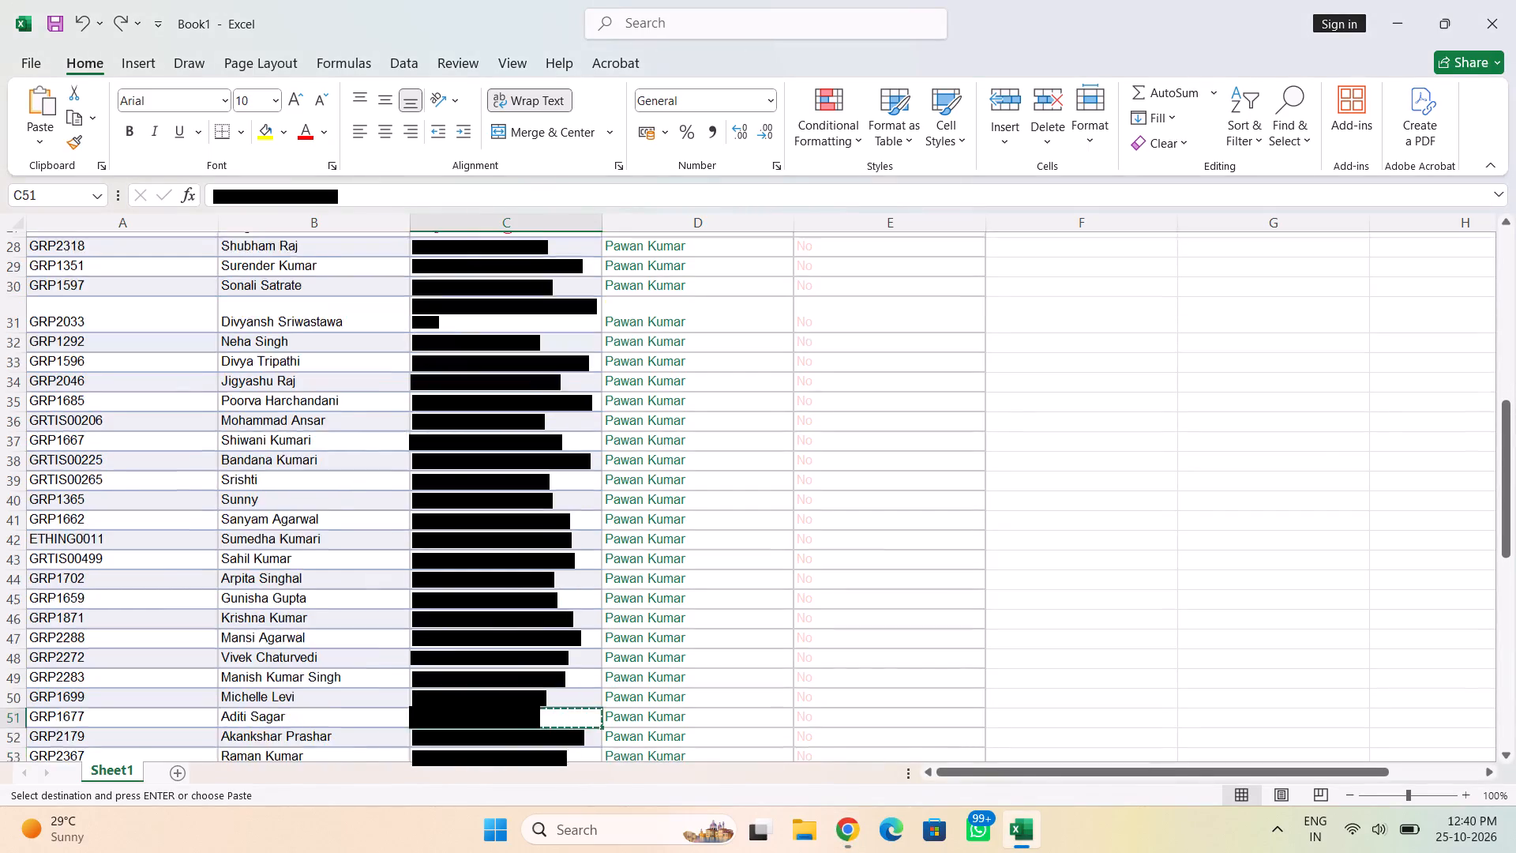
pyautogui.scroll(-1, 576, 685)
pyautogui.scroll(2, 527, 446)
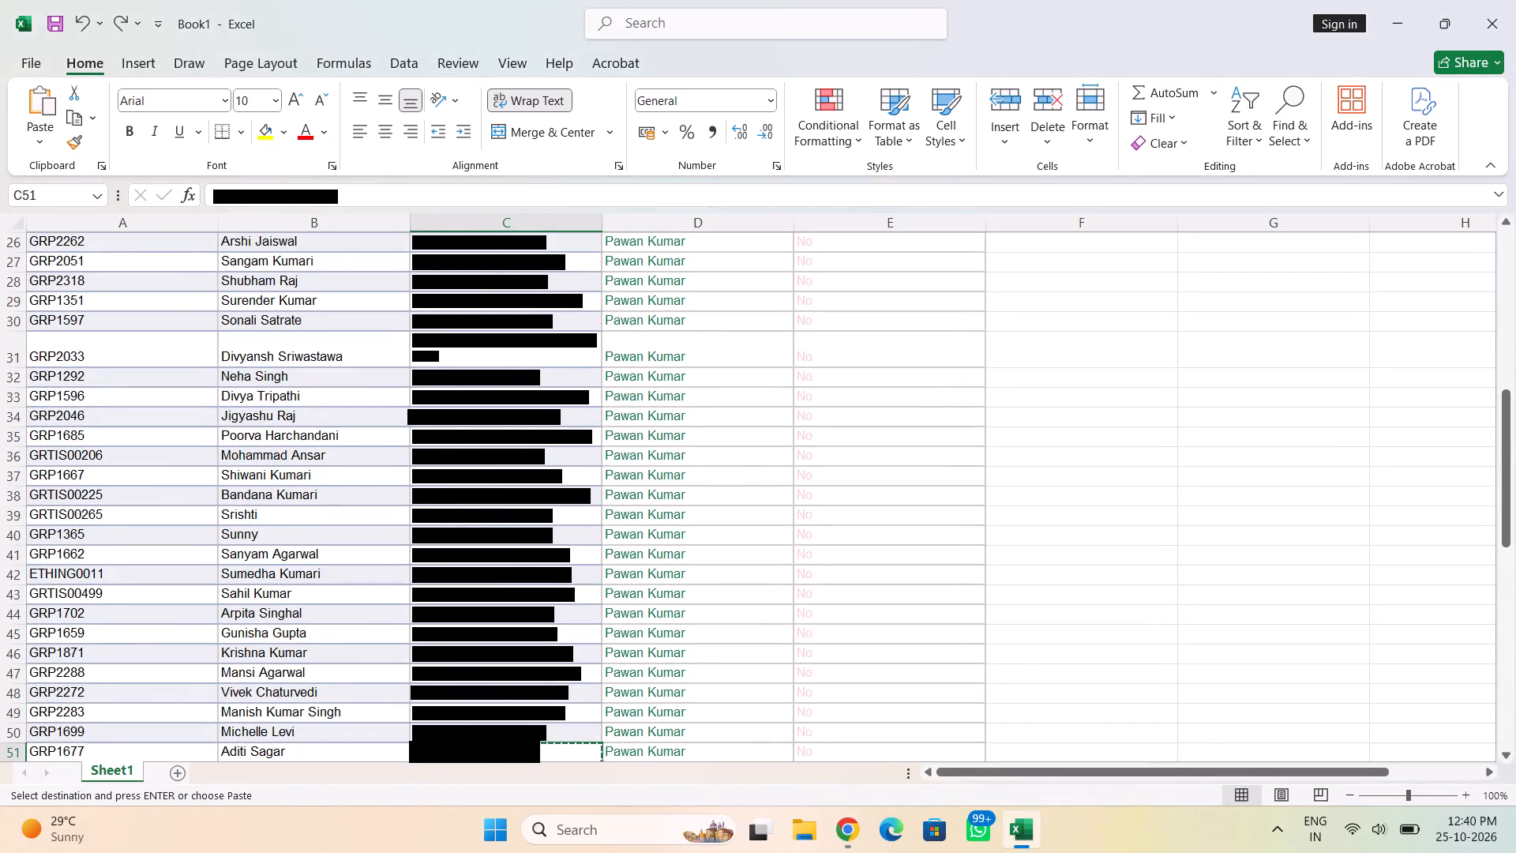
pyautogui.moveTo(528, 280); pyautogui.dragTo(571, 743)
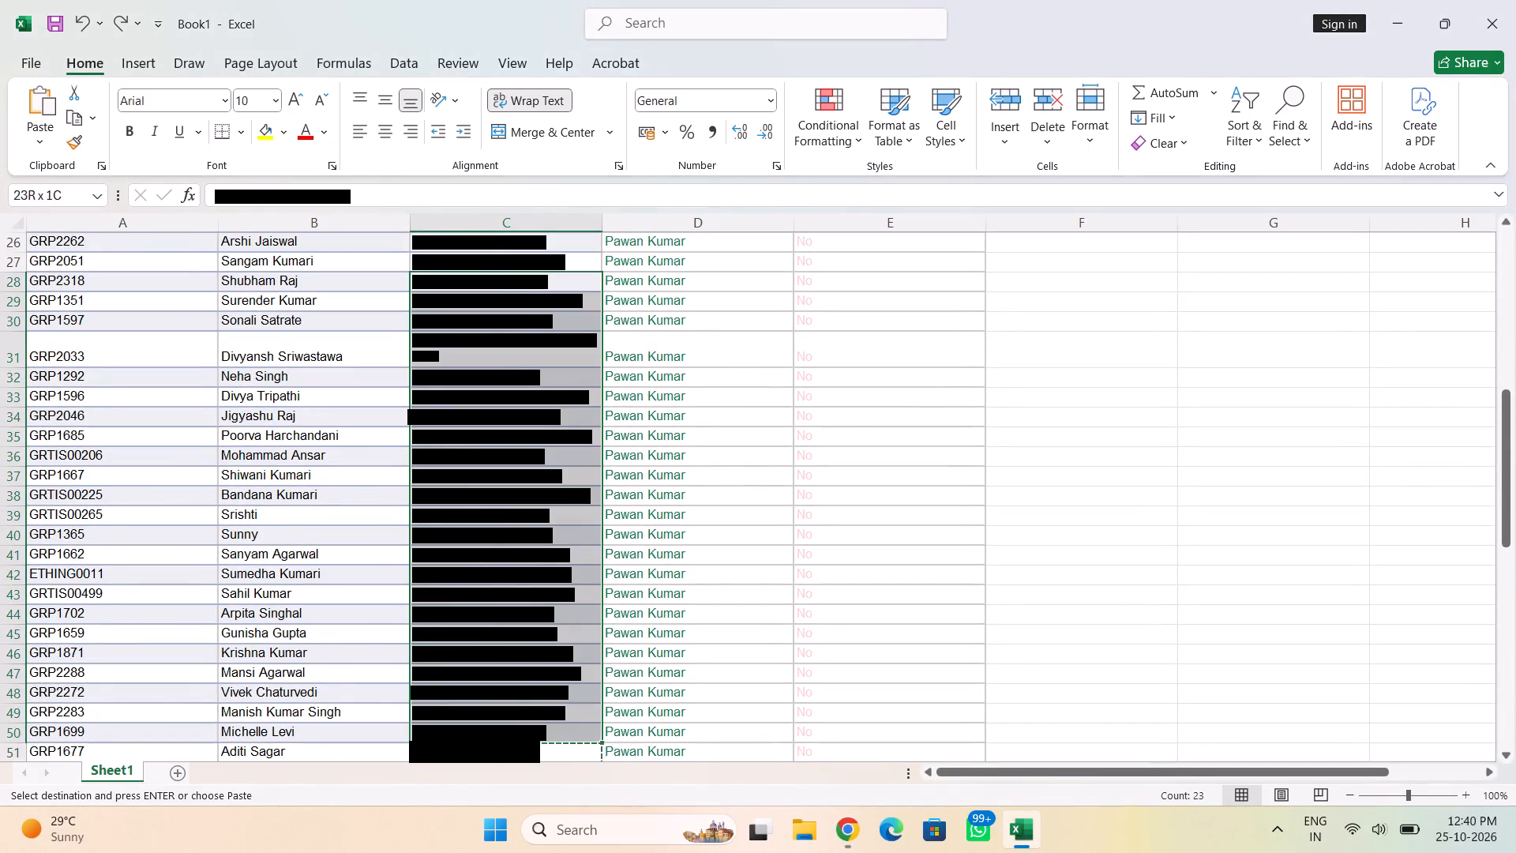
pyautogui.moveTo(571, 743); pyautogui.dragTo(572, 749)
pyautogui.click(306, 135)
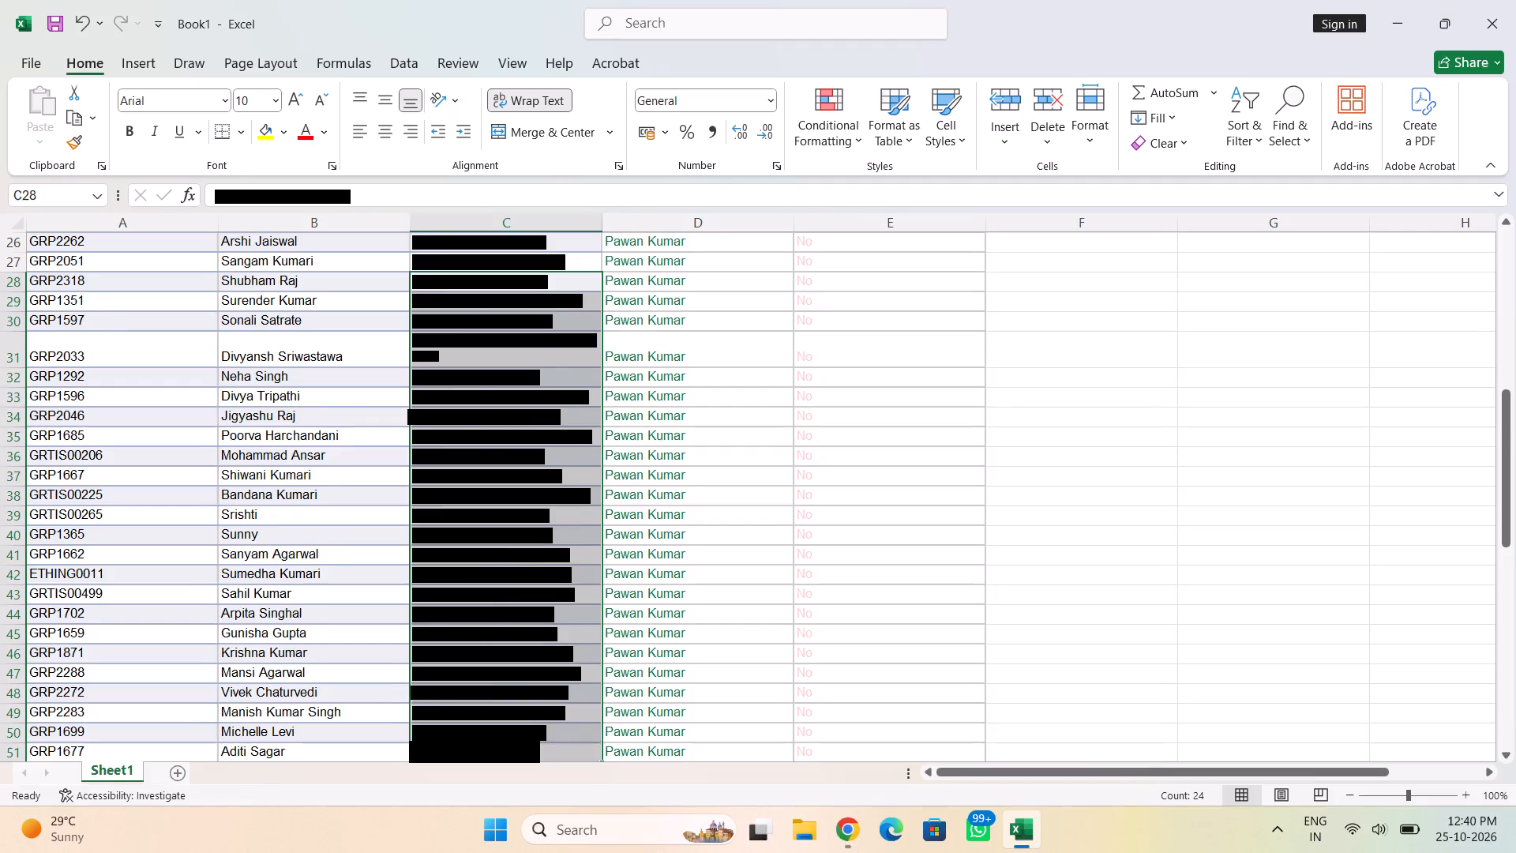
# Look through the remaining unprocessed employee records from row 52 down to the end of the list.
pyautogui.scroll(-9, 625, 324)
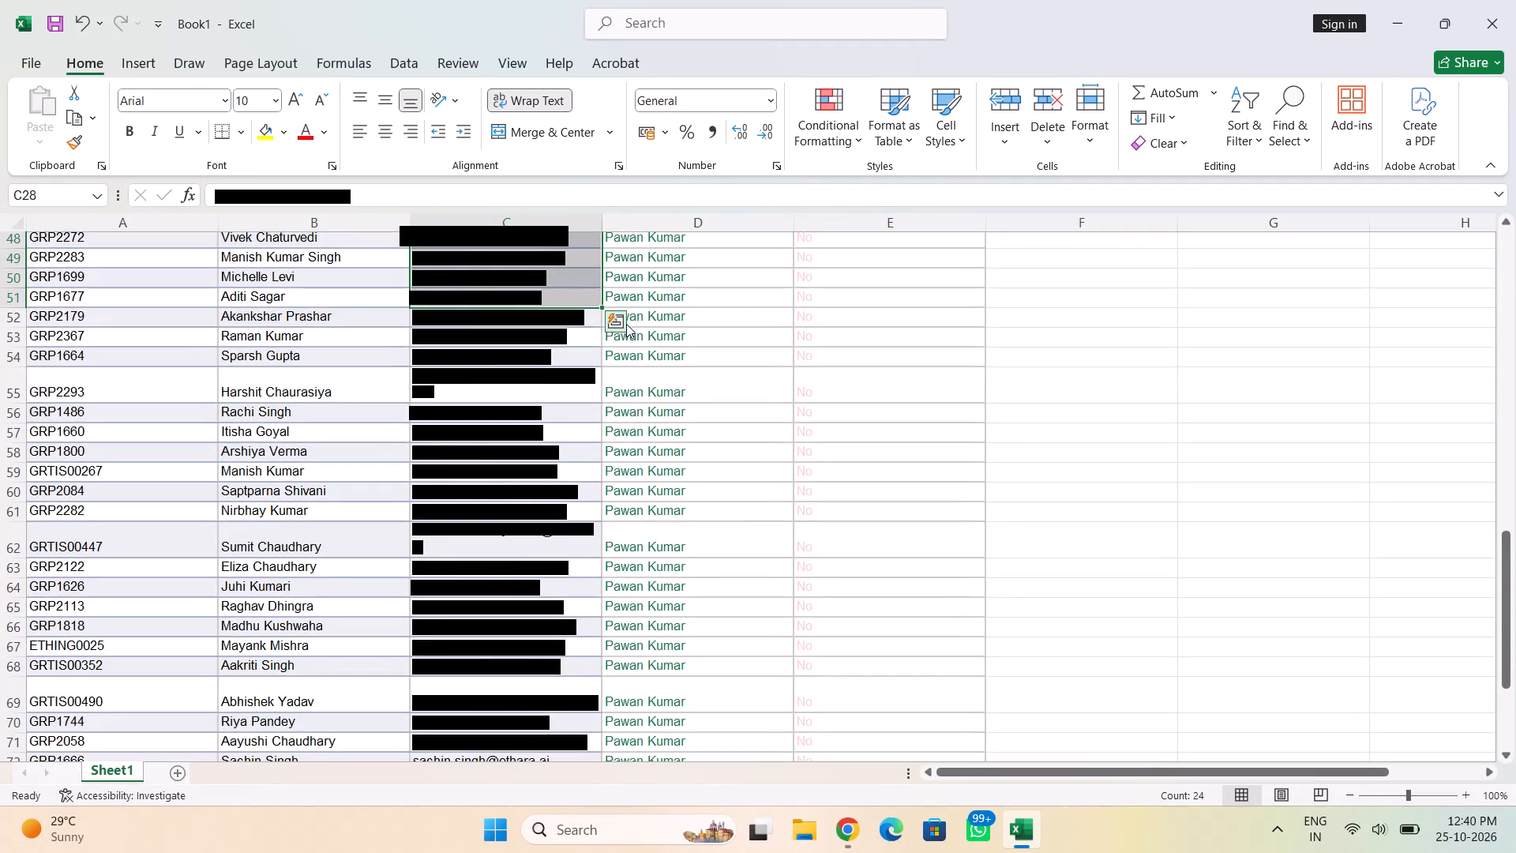
pyautogui.scroll(-4, 626, 324)
pyautogui.scroll(-4, 1206, 388)
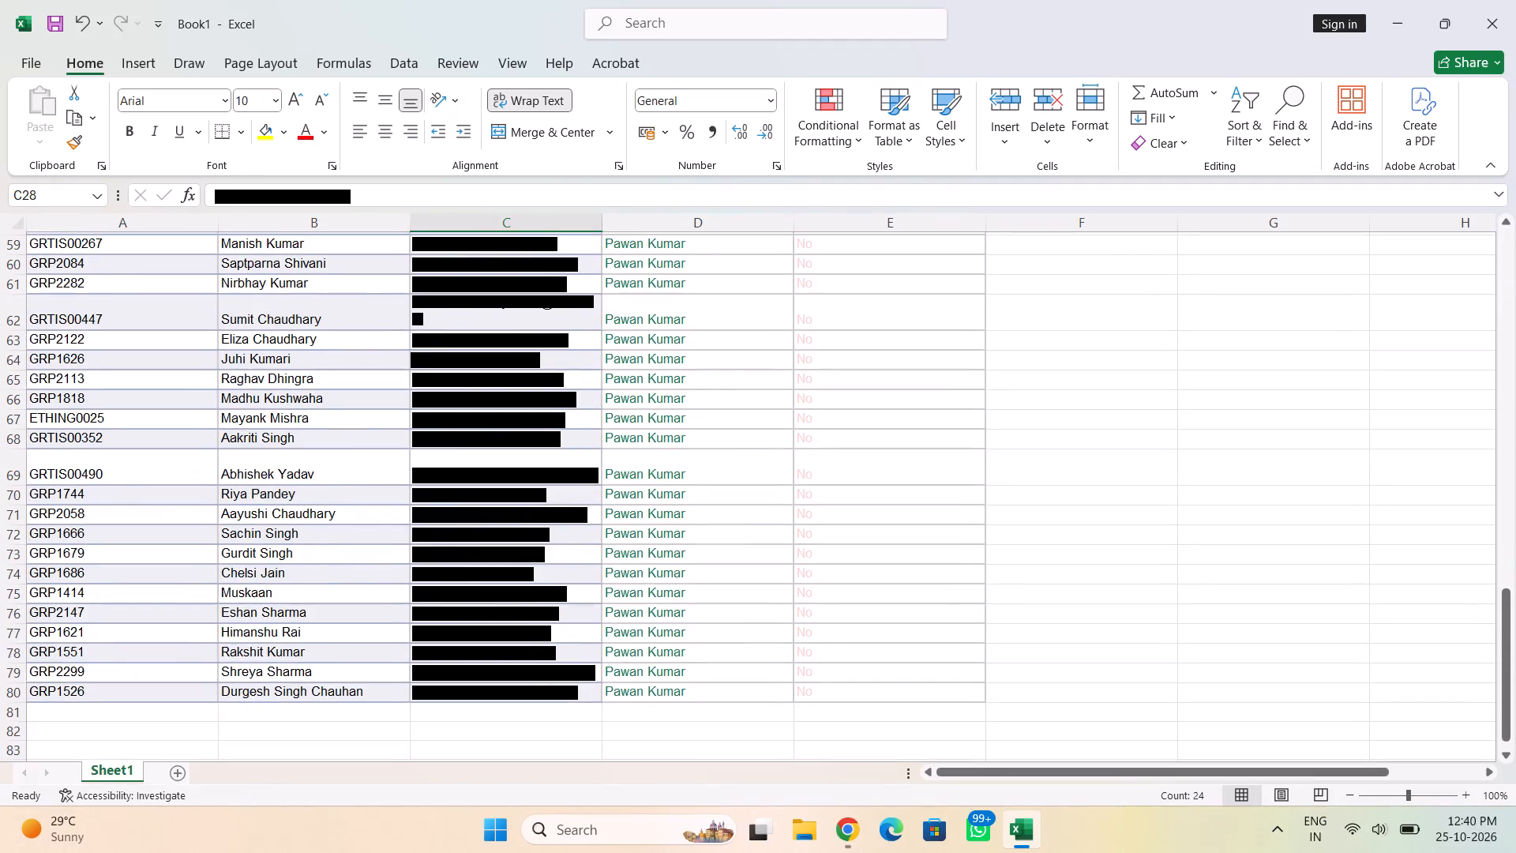
pyautogui.scroll(-1, 807, 467)
pyautogui.scroll(4, 807, 467)
pyautogui.scroll(-3, 645, 438)
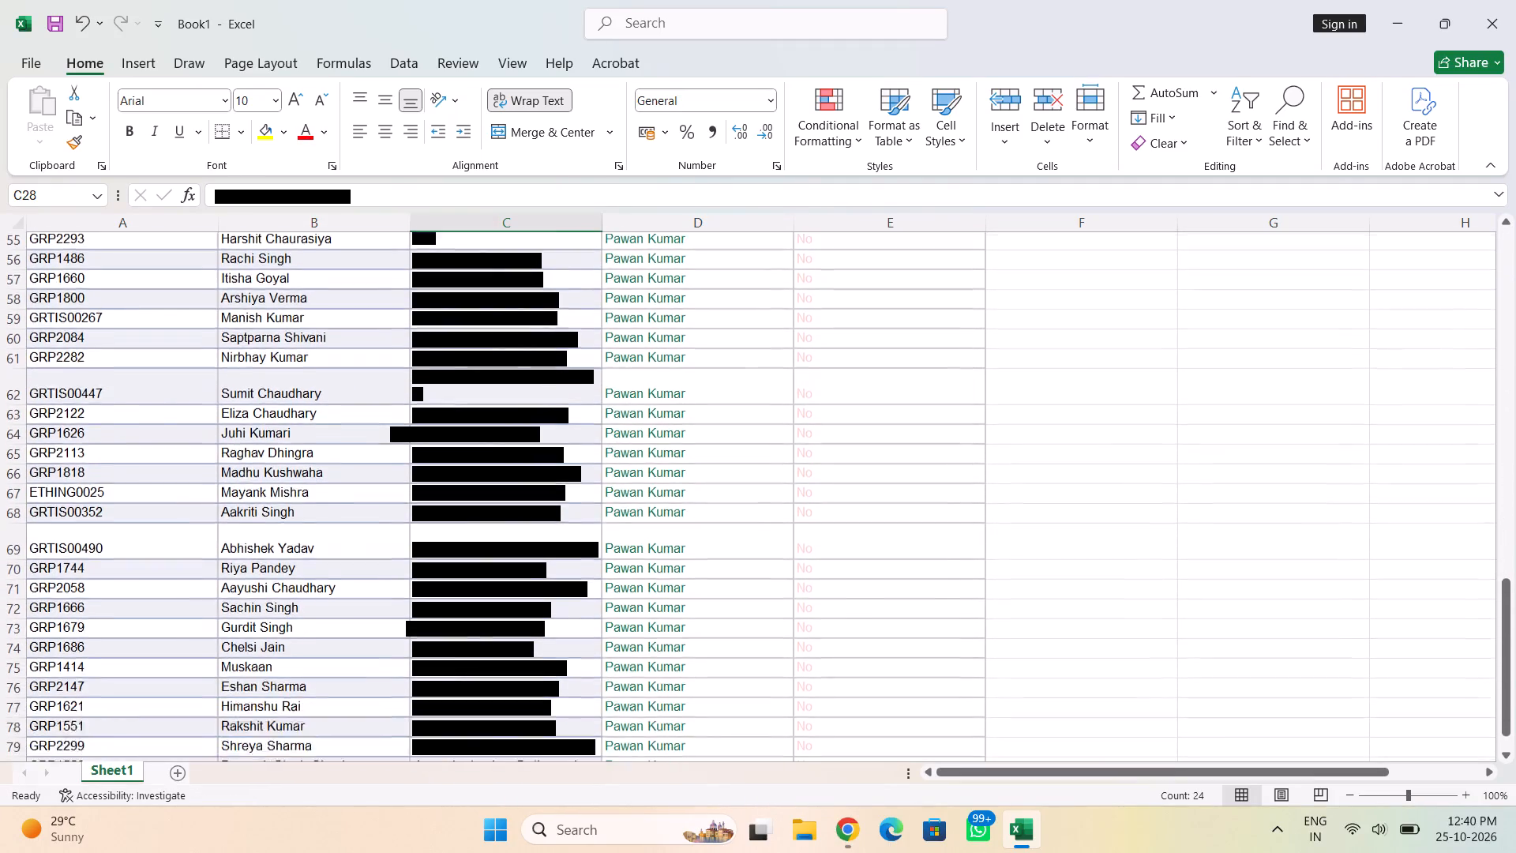
pyautogui.scroll(2, 645, 438)
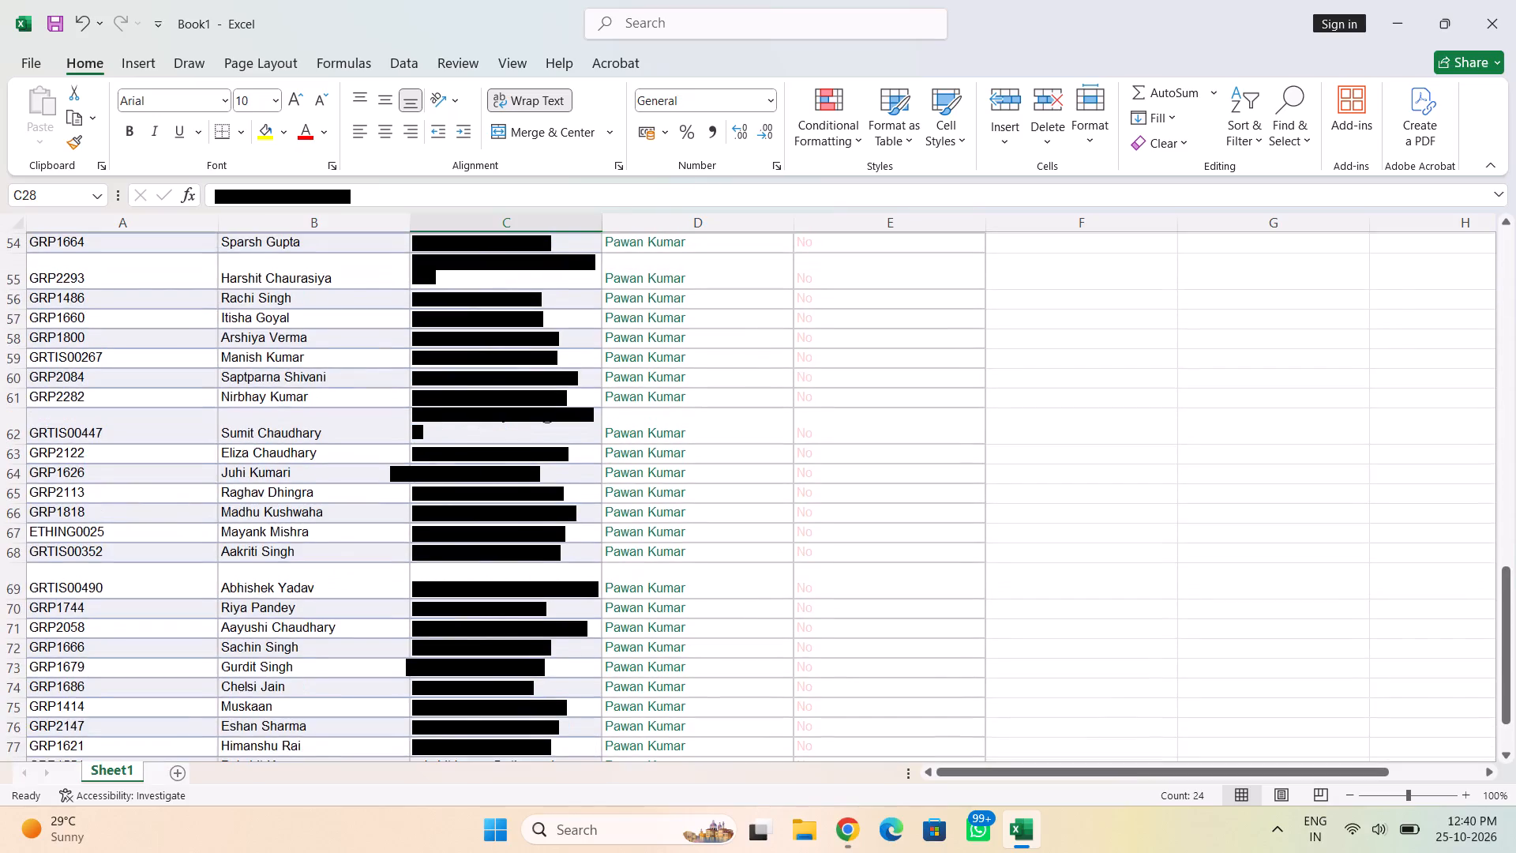
pyautogui.scroll(1, 626, 430)
# Copy the e-mail address from Excel cell C52, find that member in Slack and deactivate the account.
pyautogui.click(522, 259)
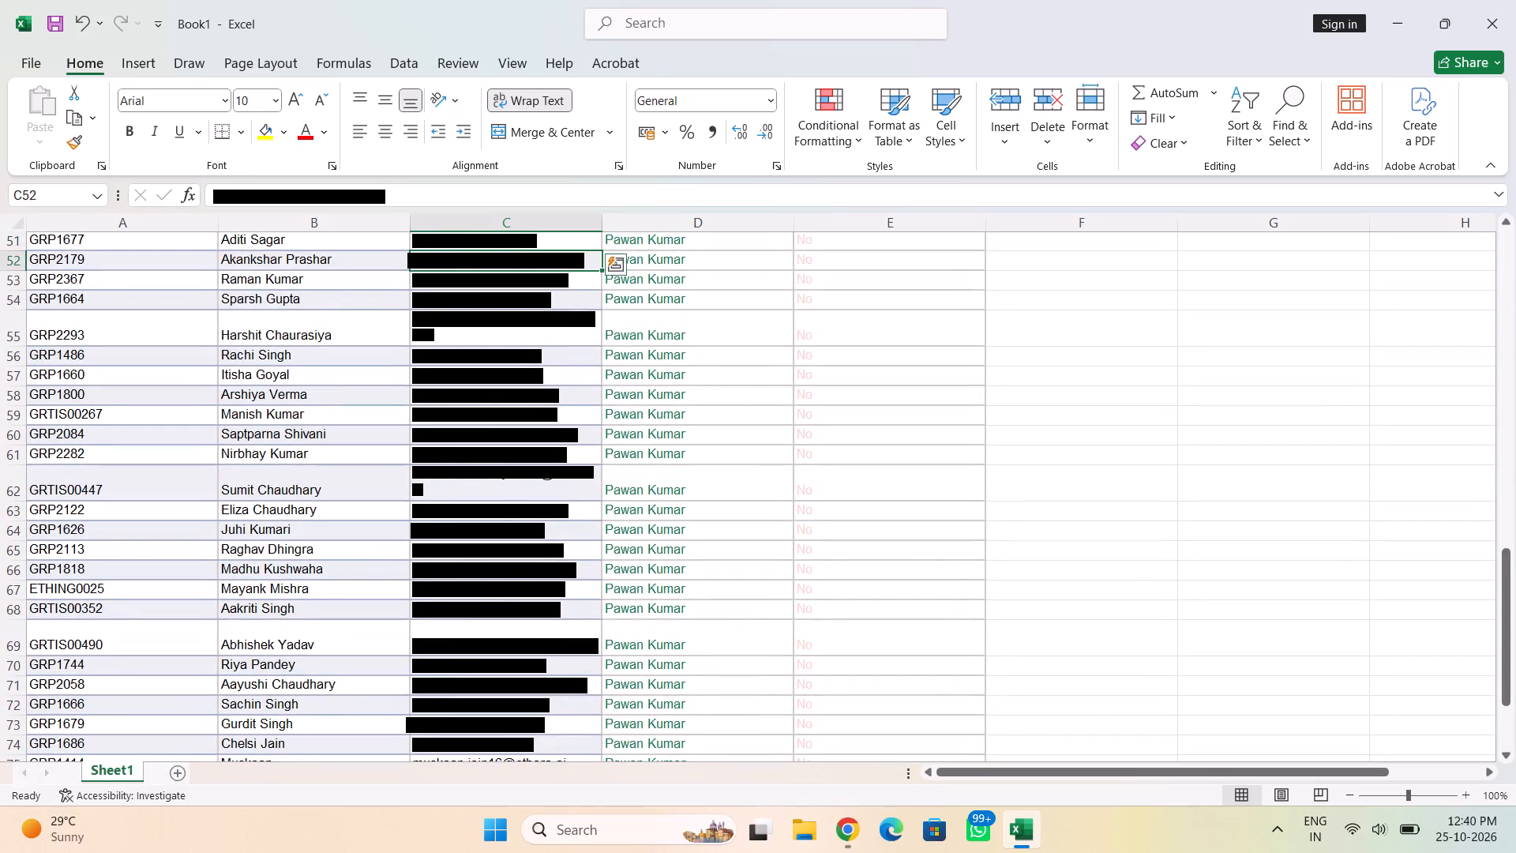
pyautogui.hotkey('ctrl', 'c')
pyautogui.hotkey('alt', 'Tab')
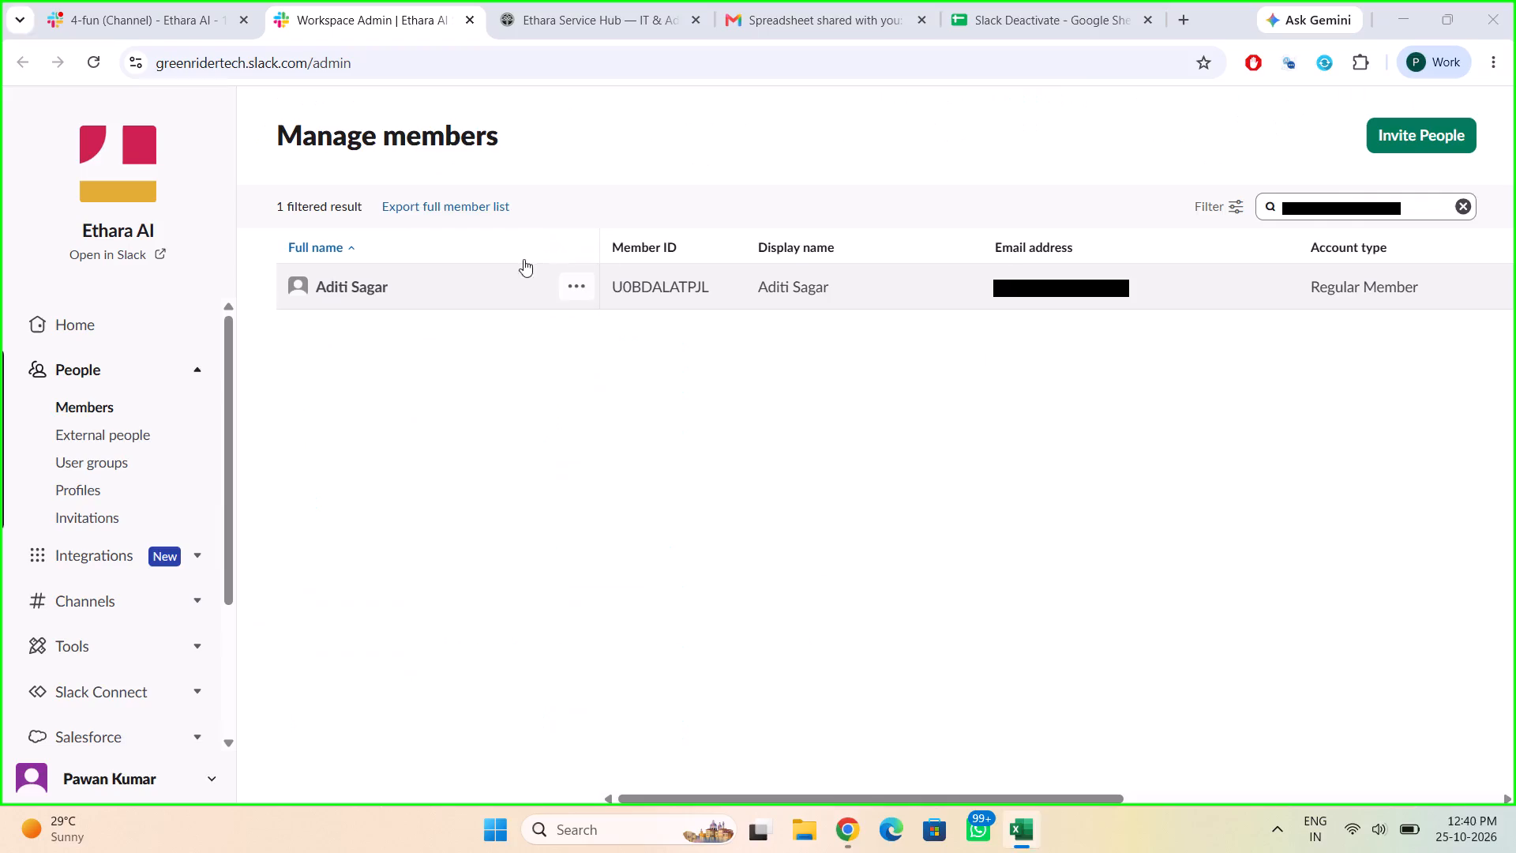
pyautogui.click(1346, 207)
pyautogui.hotkey('ctrl', 'a')
pyautogui.hotkey('ctrl', 'v')
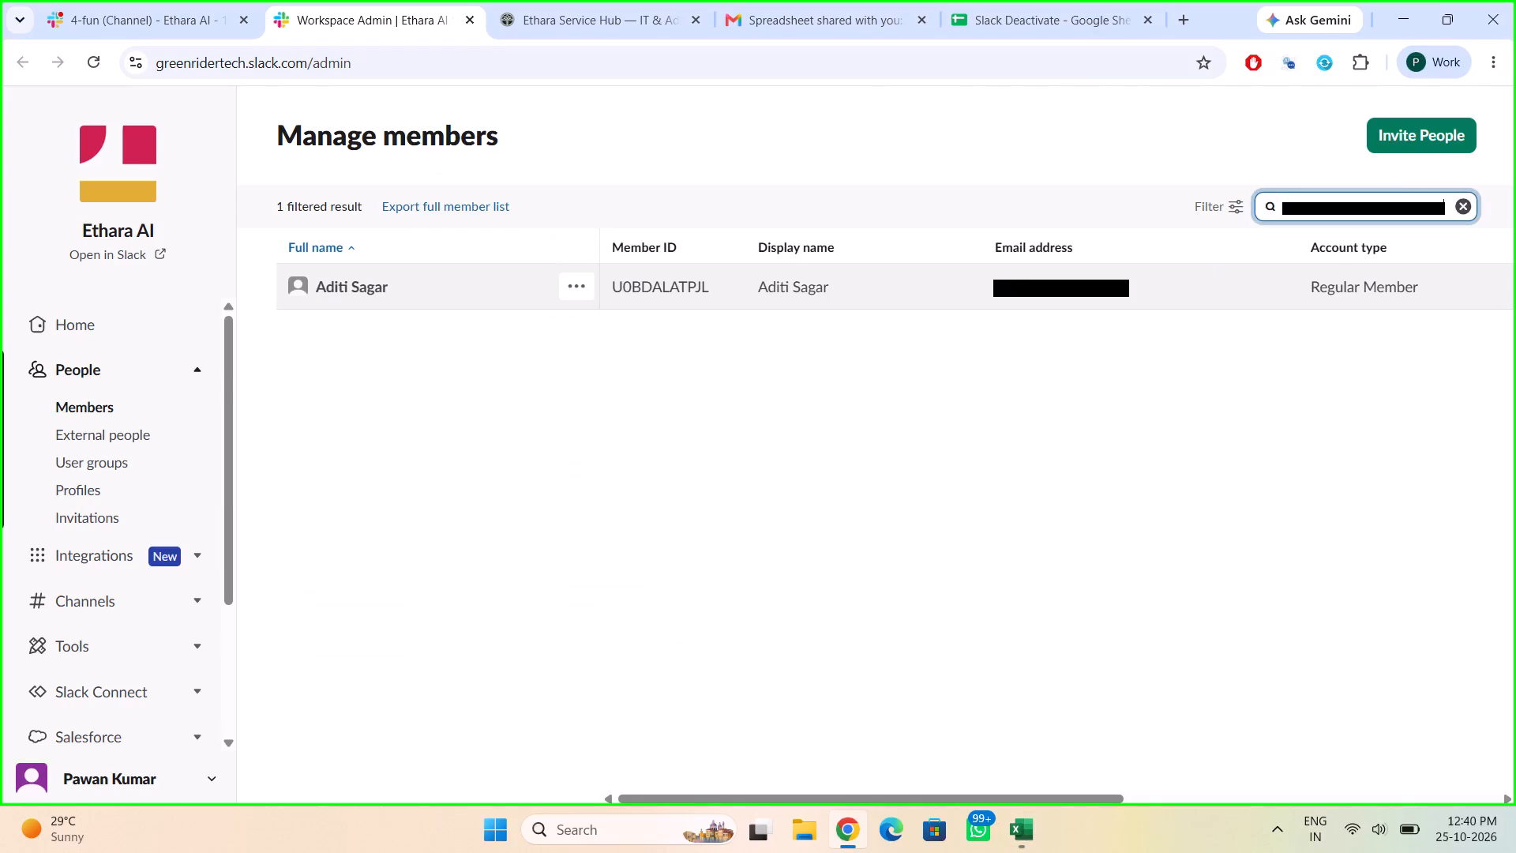
pyautogui.click(577, 286)
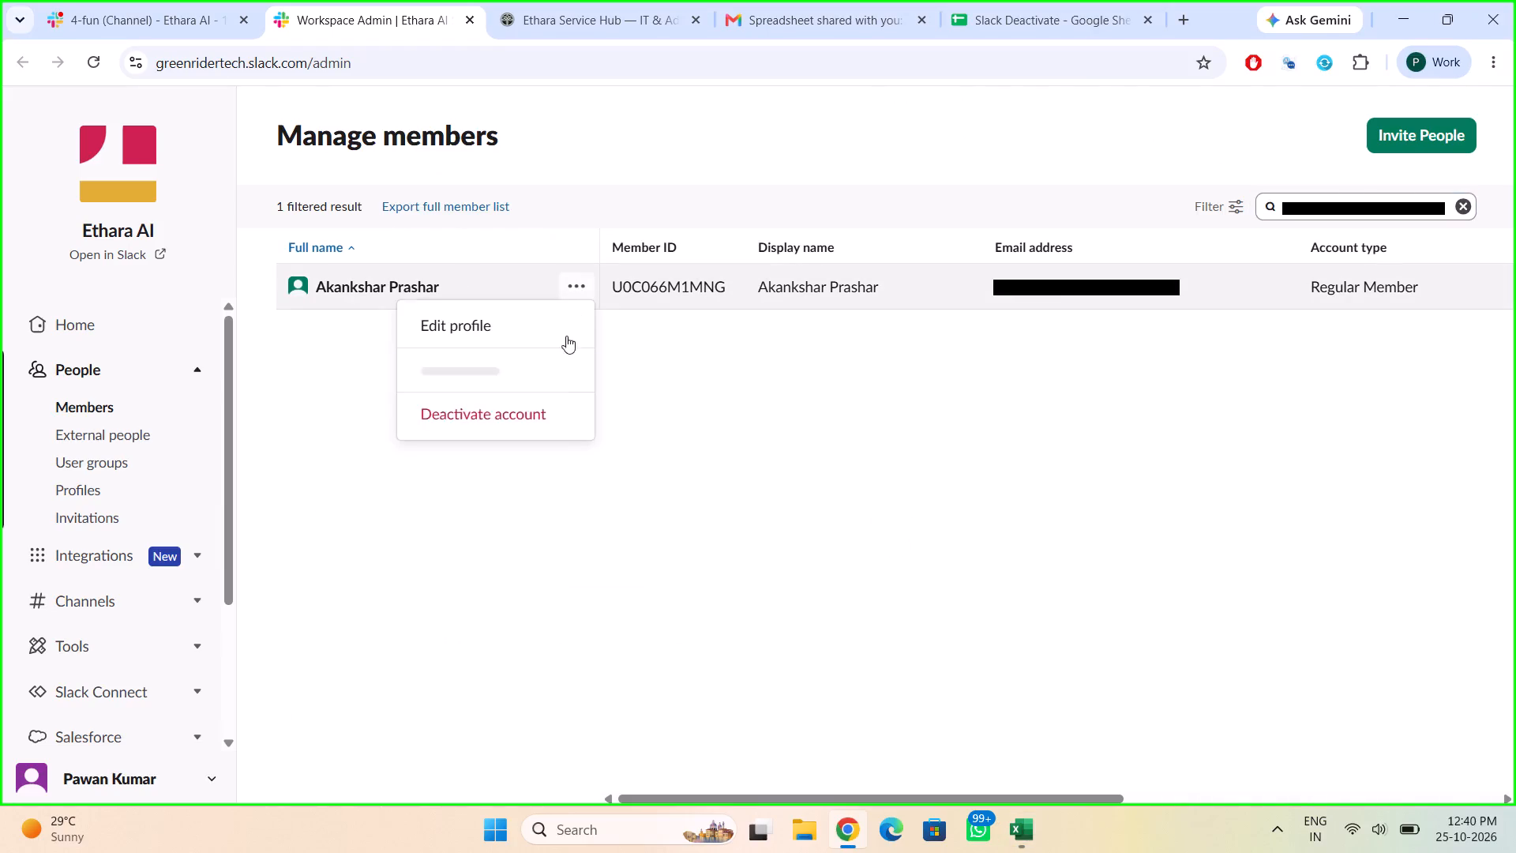
pyautogui.click(549, 418)
pyautogui.click(955, 535)
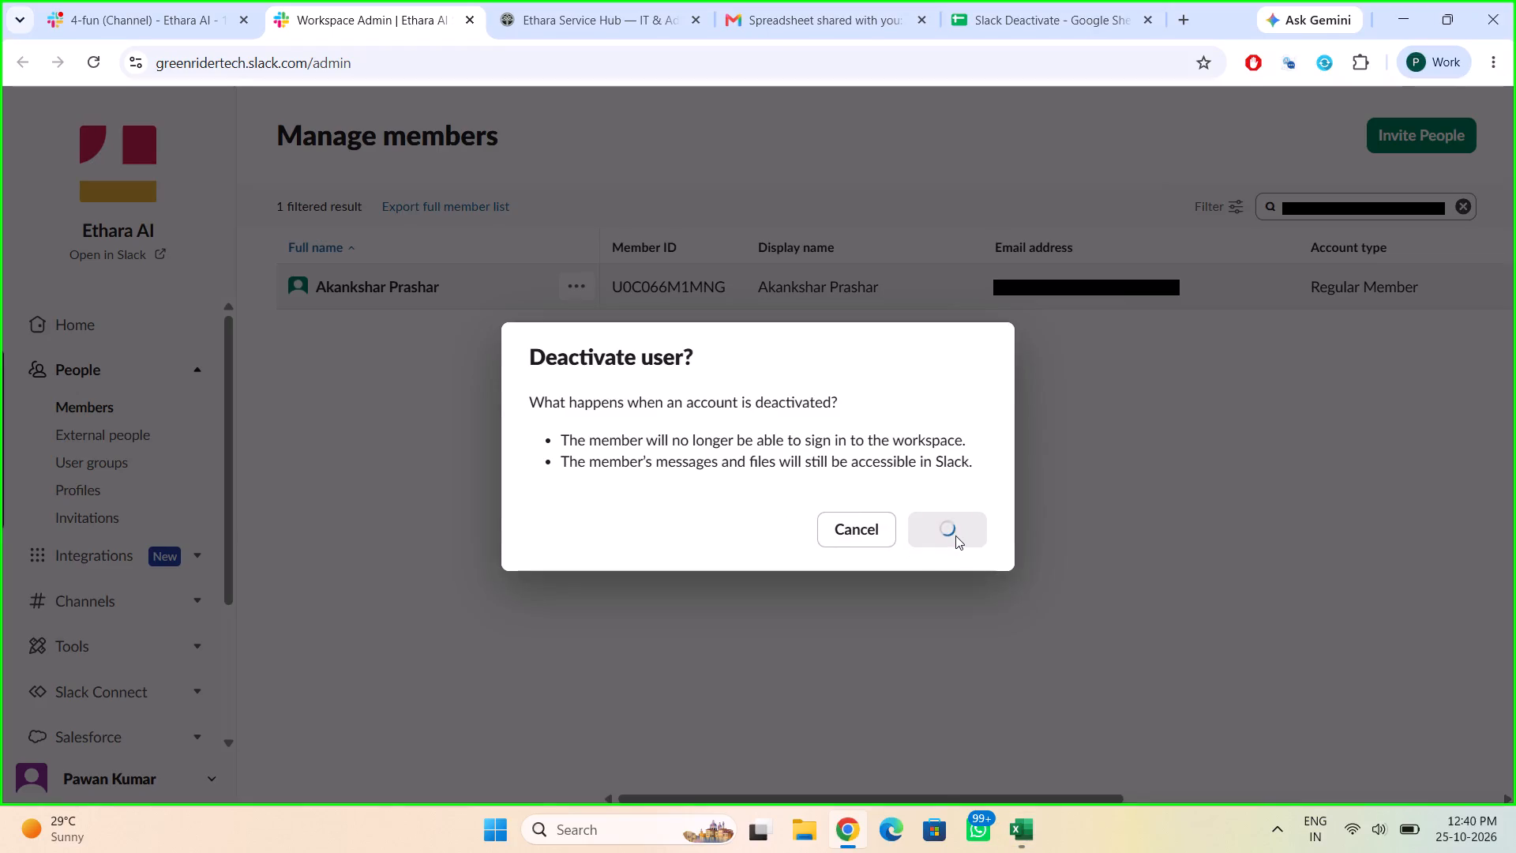
# Copy the e-mail address from Excel cell C53, find that member in Slack and deactivate the account.
pyautogui.hotkey('alt', 'Tab')
pyautogui.click(544, 283)
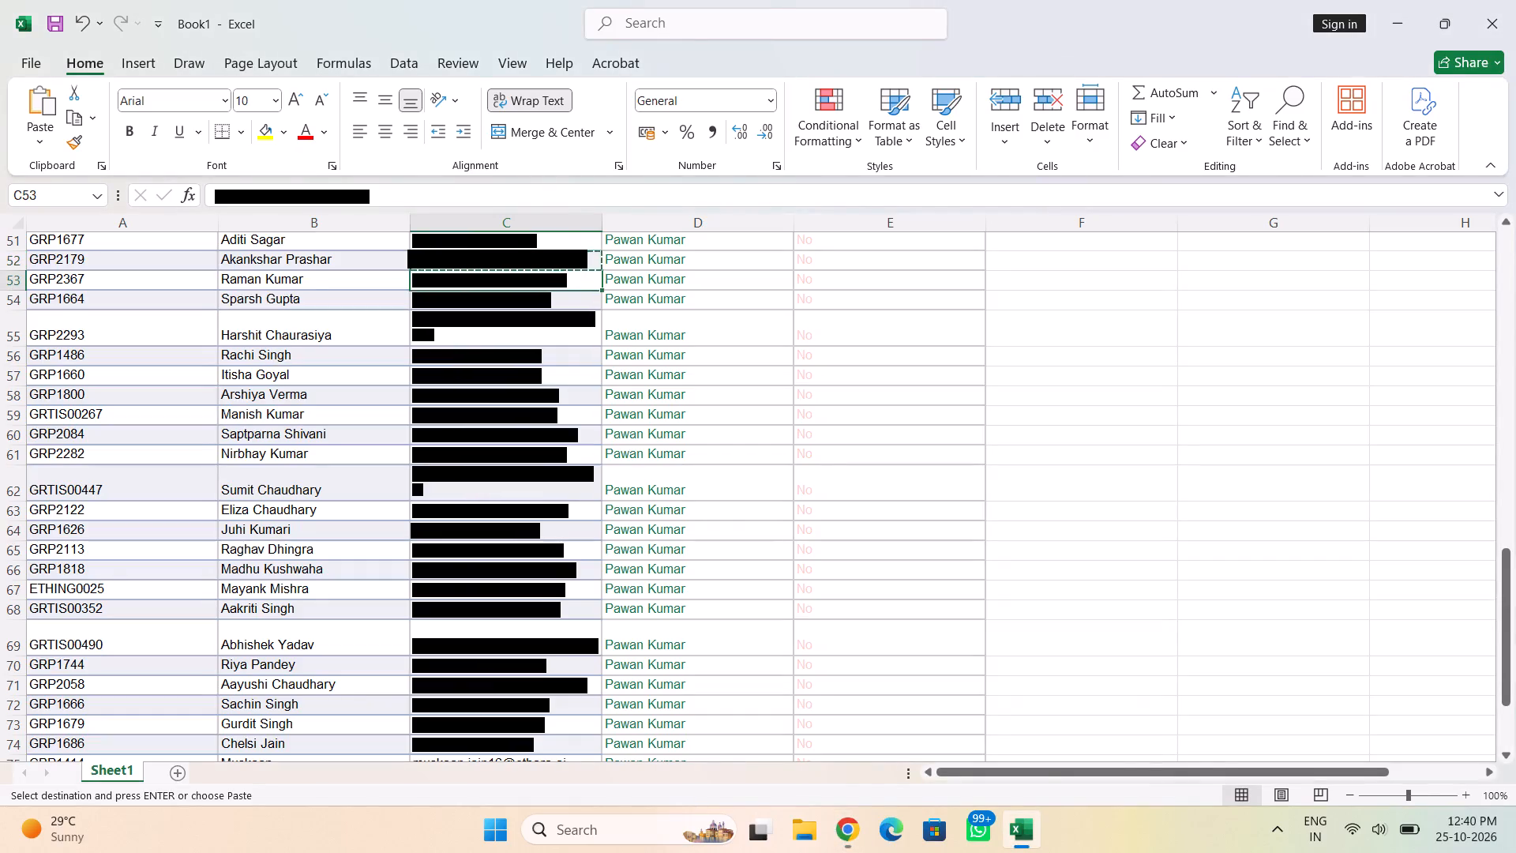
pyautogui.hotkey('ctrl', 'c')
pyautogui.hotkey('alt', 'Tab')
pyautogui.click(1415, 200)
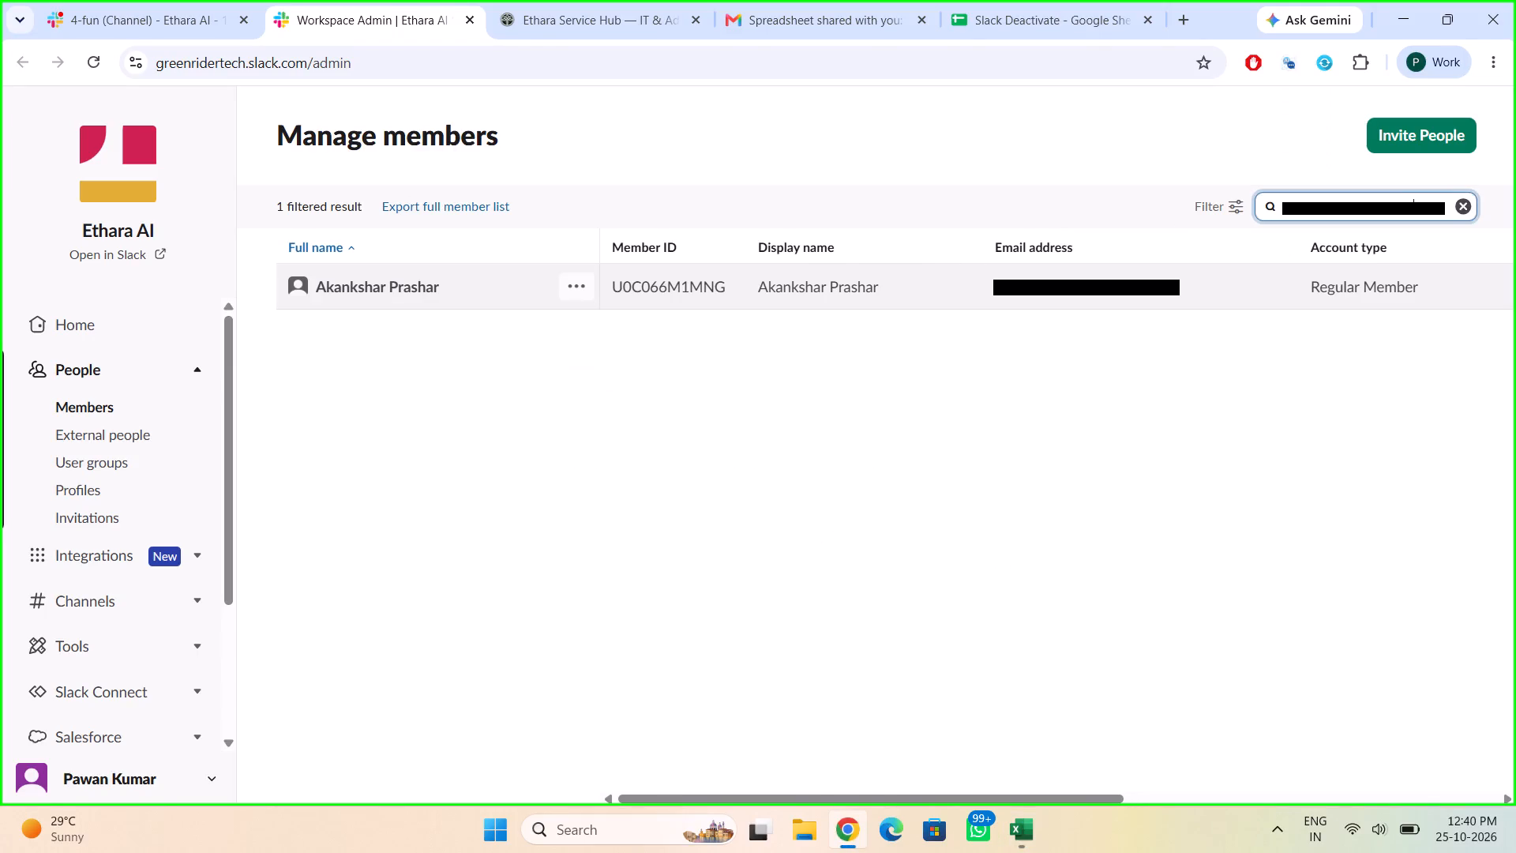
pyautogui.hotkey('ctrl', 'a')
pyautogui.hotkey('ctrl', 'v')
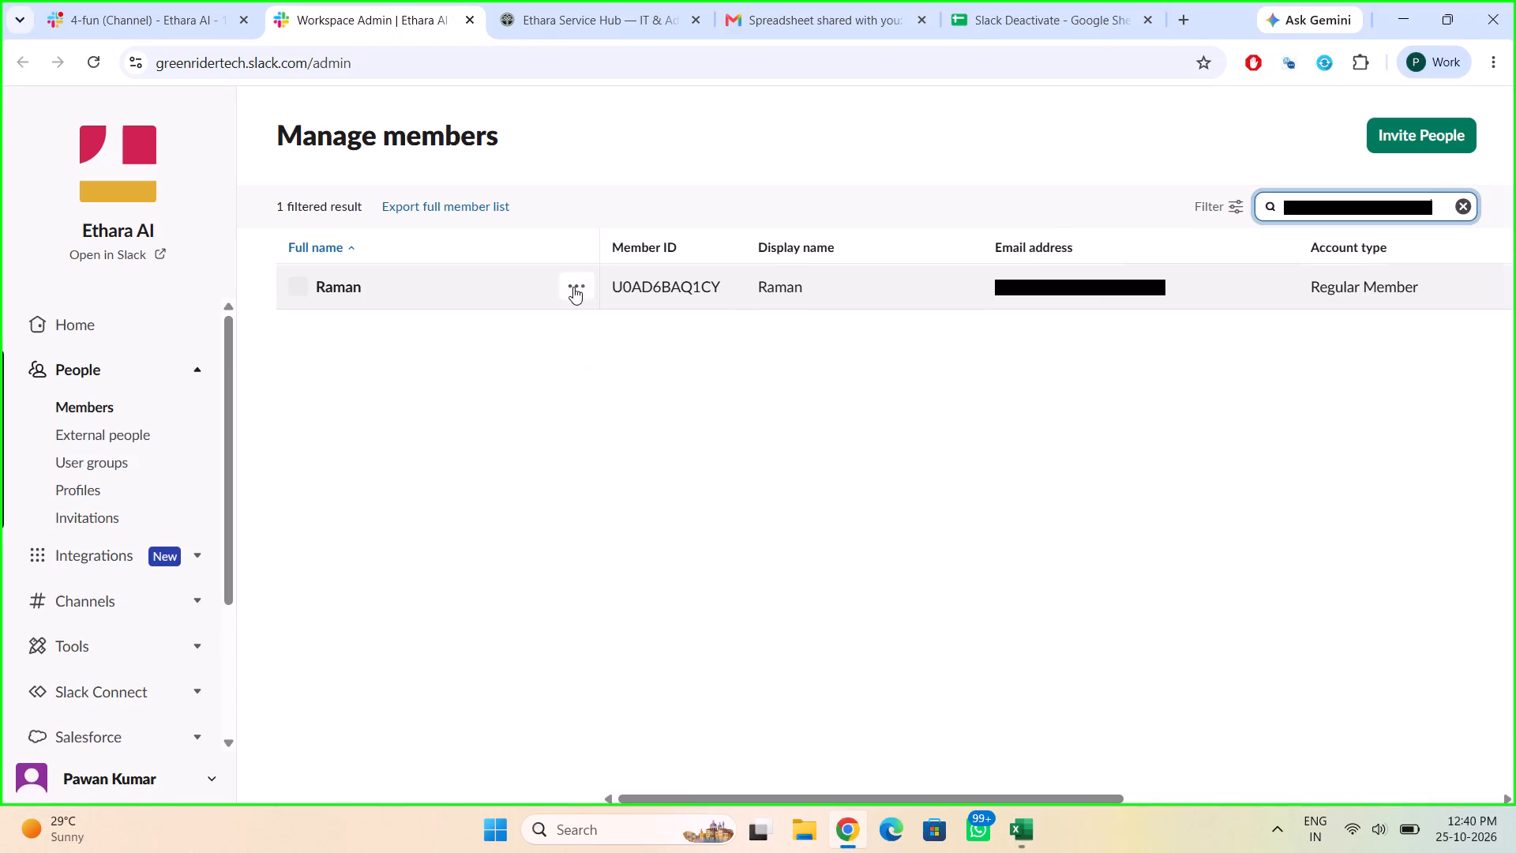
pyautogui.click(573, 287)
pyautogui.click(543, 418)
pyautogui.click(939, 525)
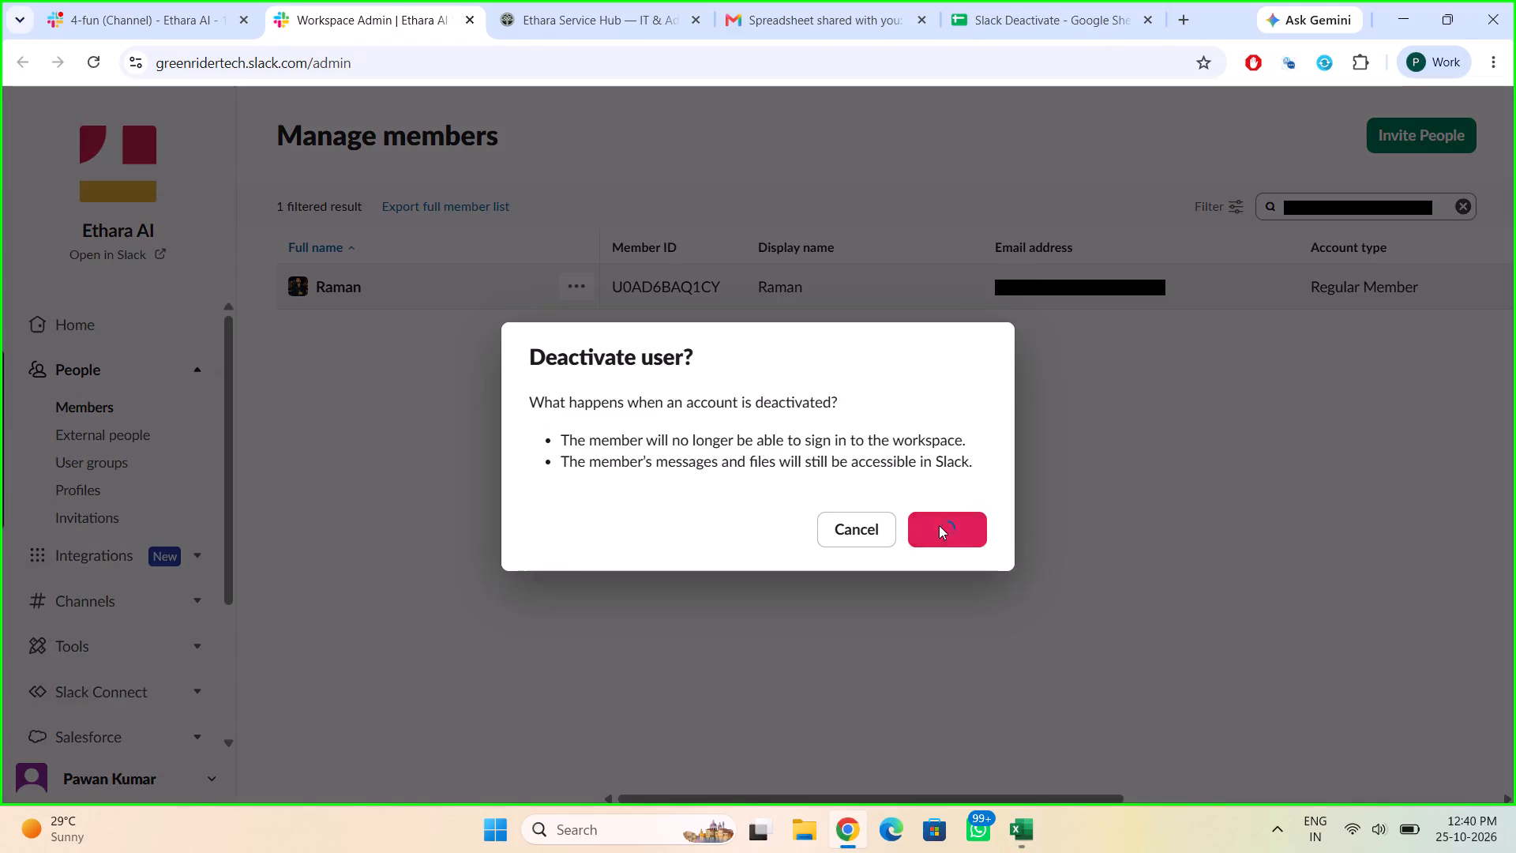
# Copy the e-mail address from Excel cell C54, find that member in Slack and deactivate the account.
pyautogui.hotkey('alt', 'Tab')
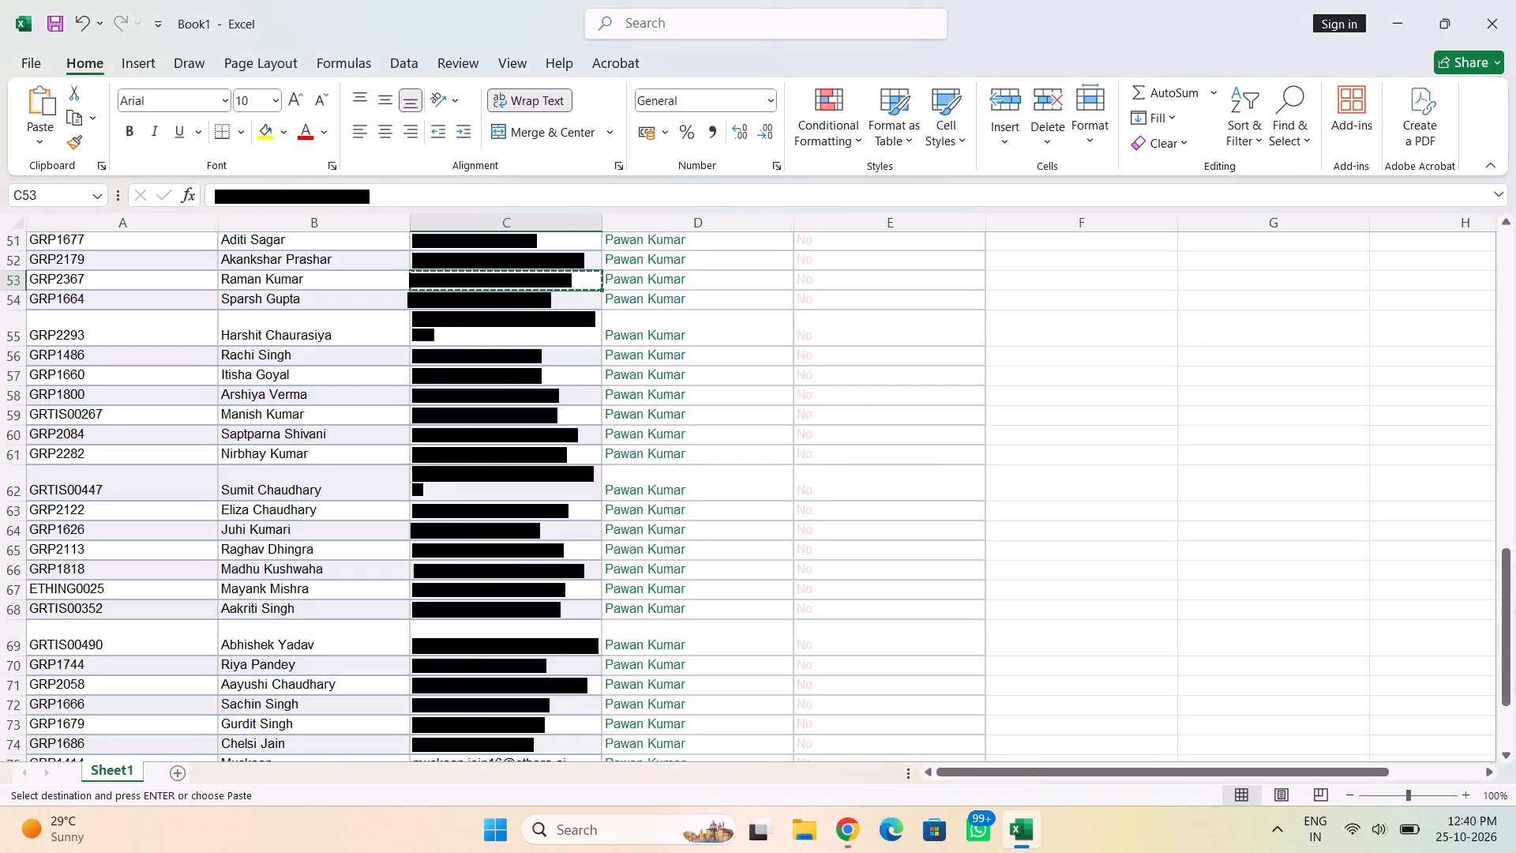
pyautogui.click(516, 301)
pyautogui.hotkey('ctrl', 'c')
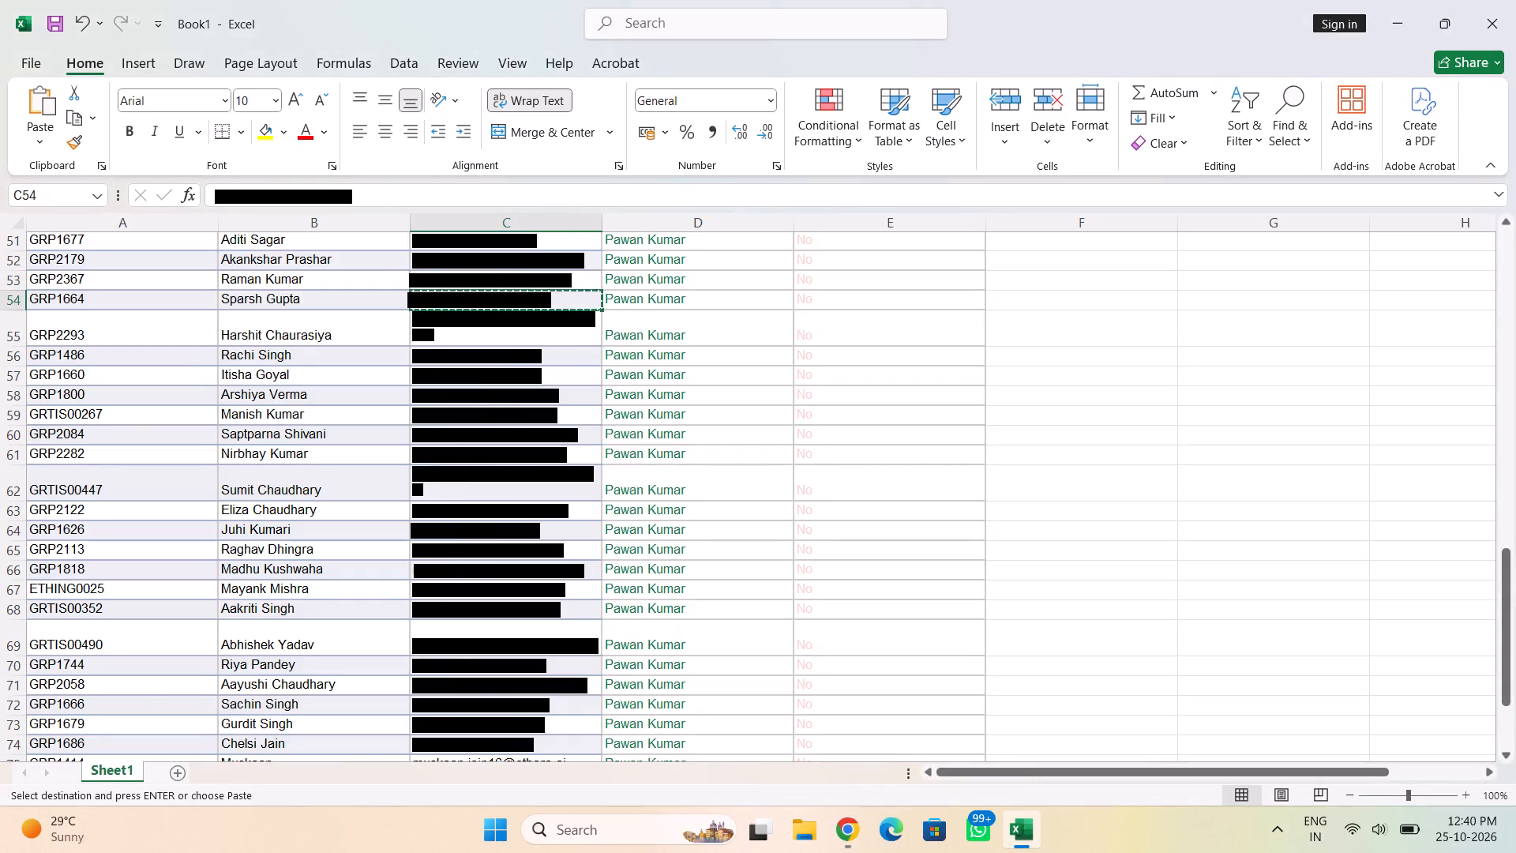
pyautogui.hotkey('alt', 'Tab')
pyautogui.click(1355, 213)
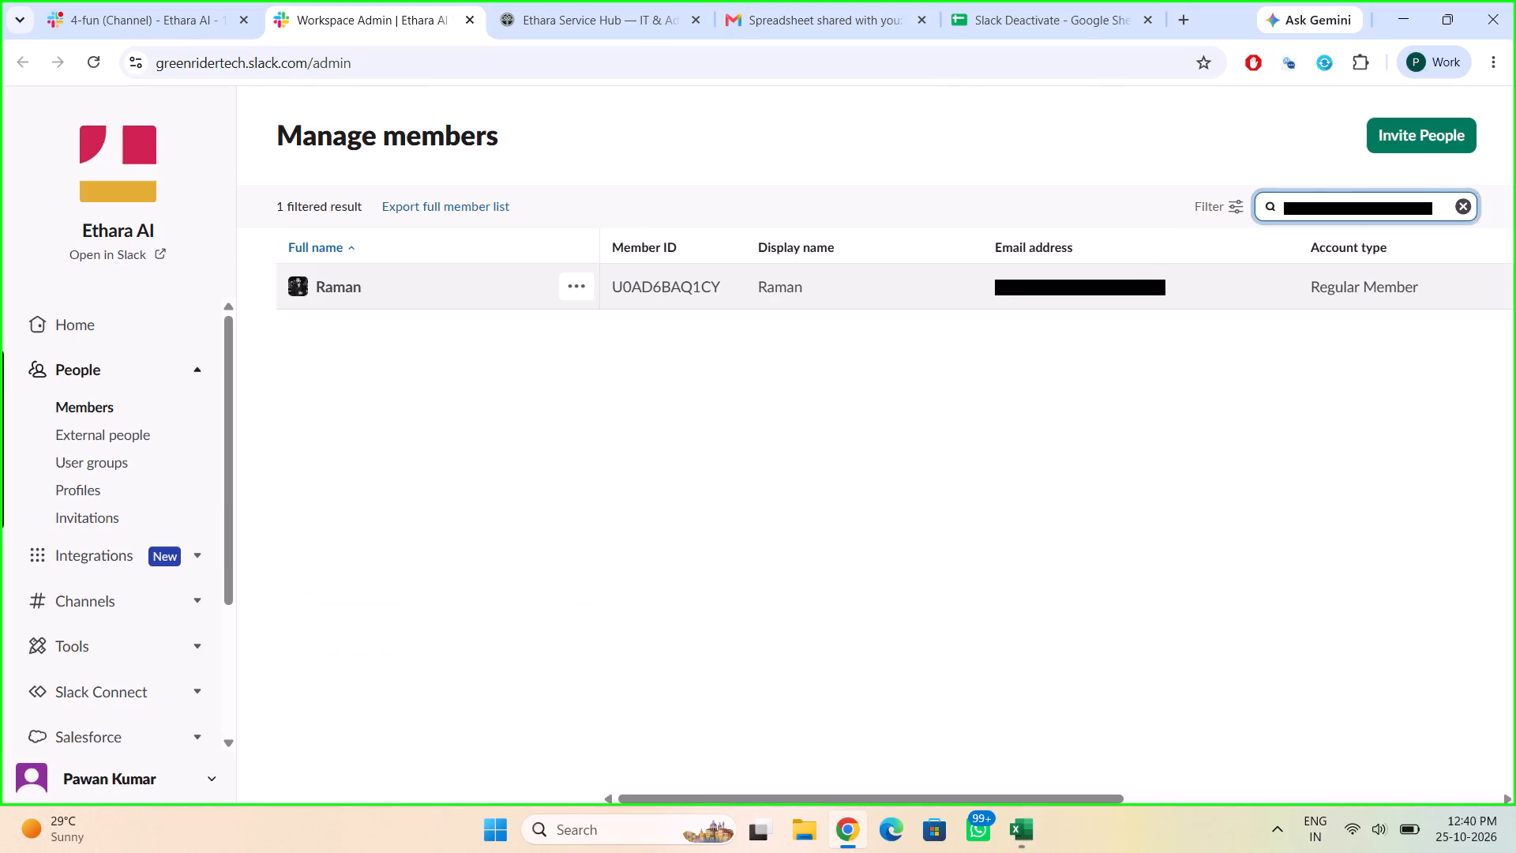
pyautogui.hotkey('ctrl', 'a')
pyautogui.hotkey('ctrl', 'v')
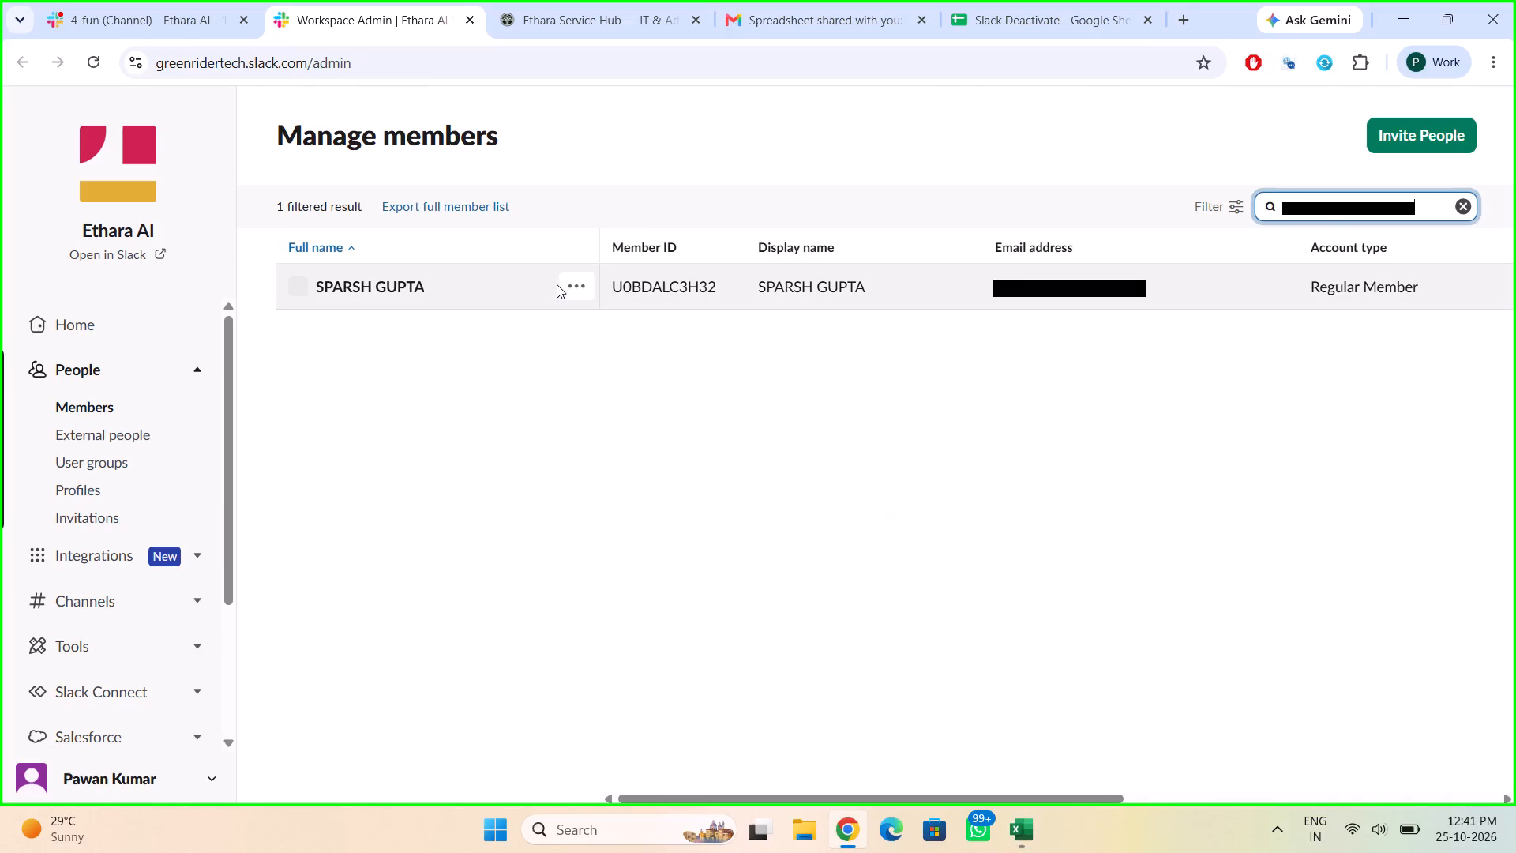
pyautogui.click(557, 284)
pyautogui.click(576, 290)
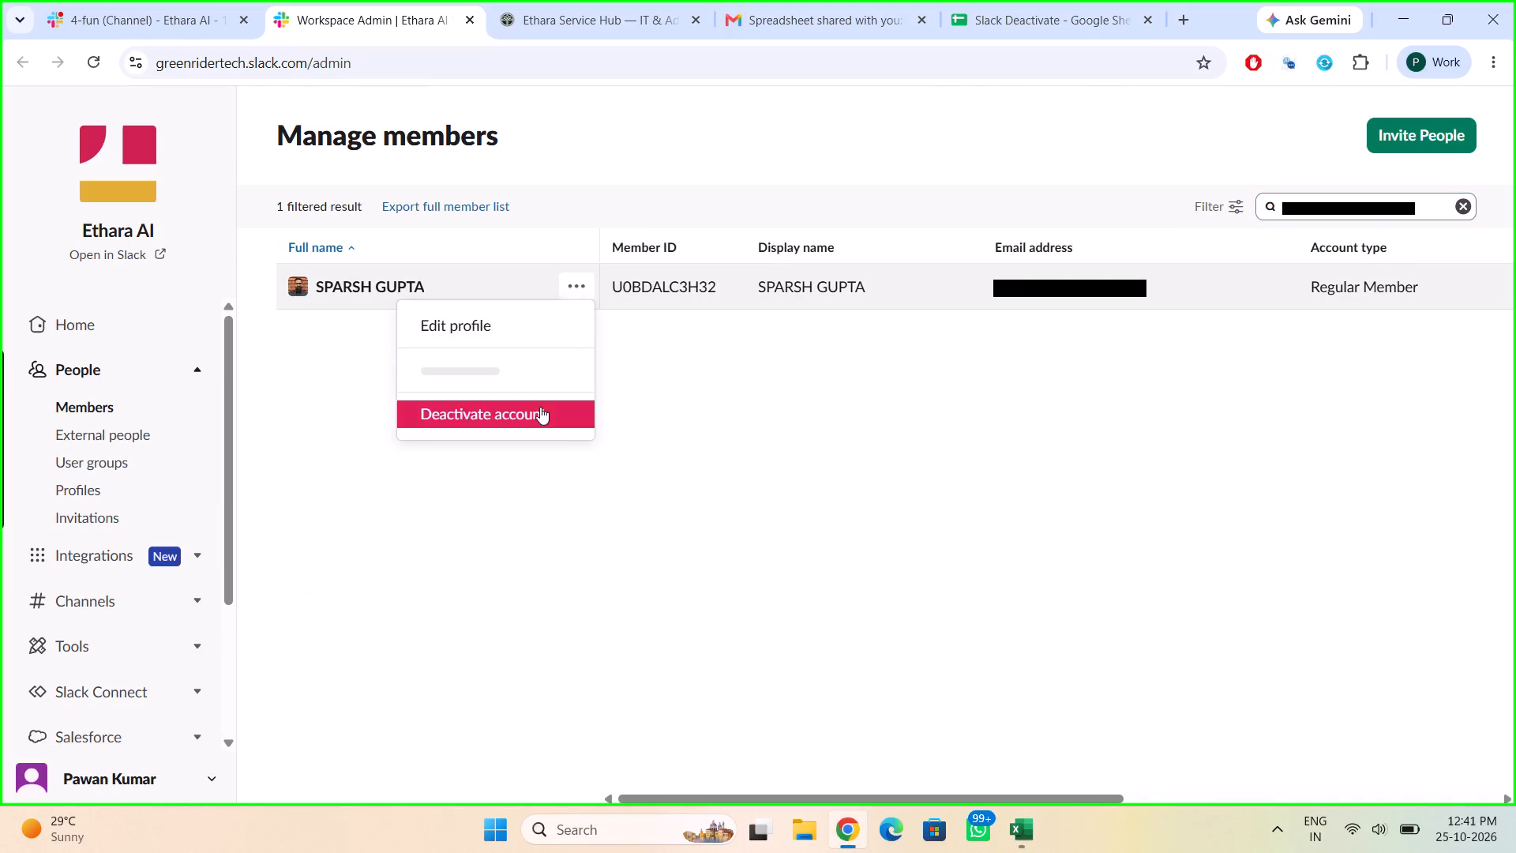
pyautogui.click(540, 410)
pyautogui.click(921, 519)
# Copy the e-mail address from Excel cell C55, find that member in Slack and deactivate the account.
pyautogui.hotkey('alt', 'Tab')
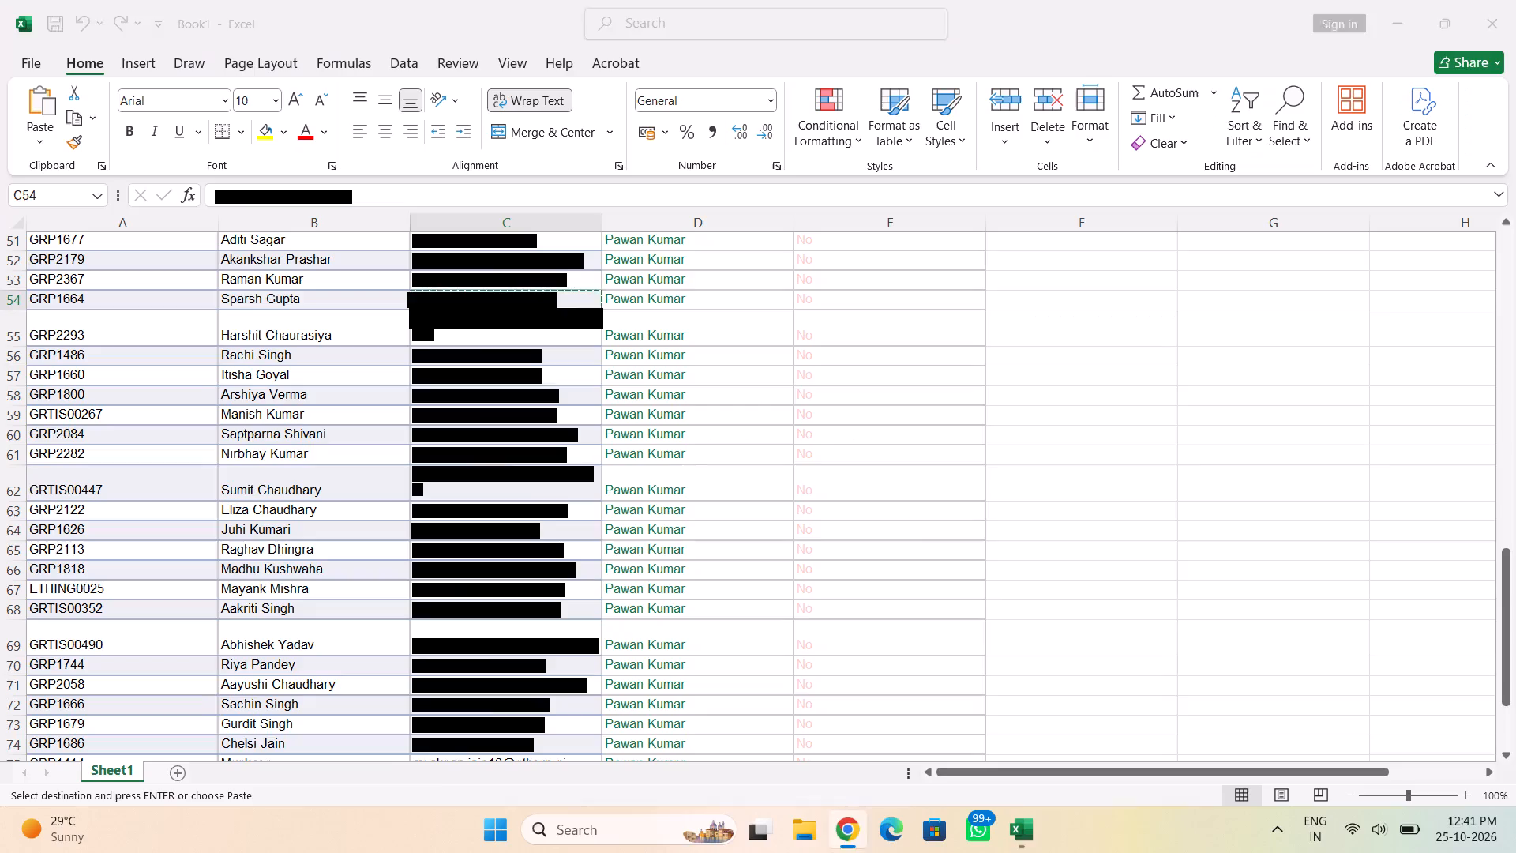
pyautogui.click(515, 328)
pyautogui.hotkey('ctrl', 'c')
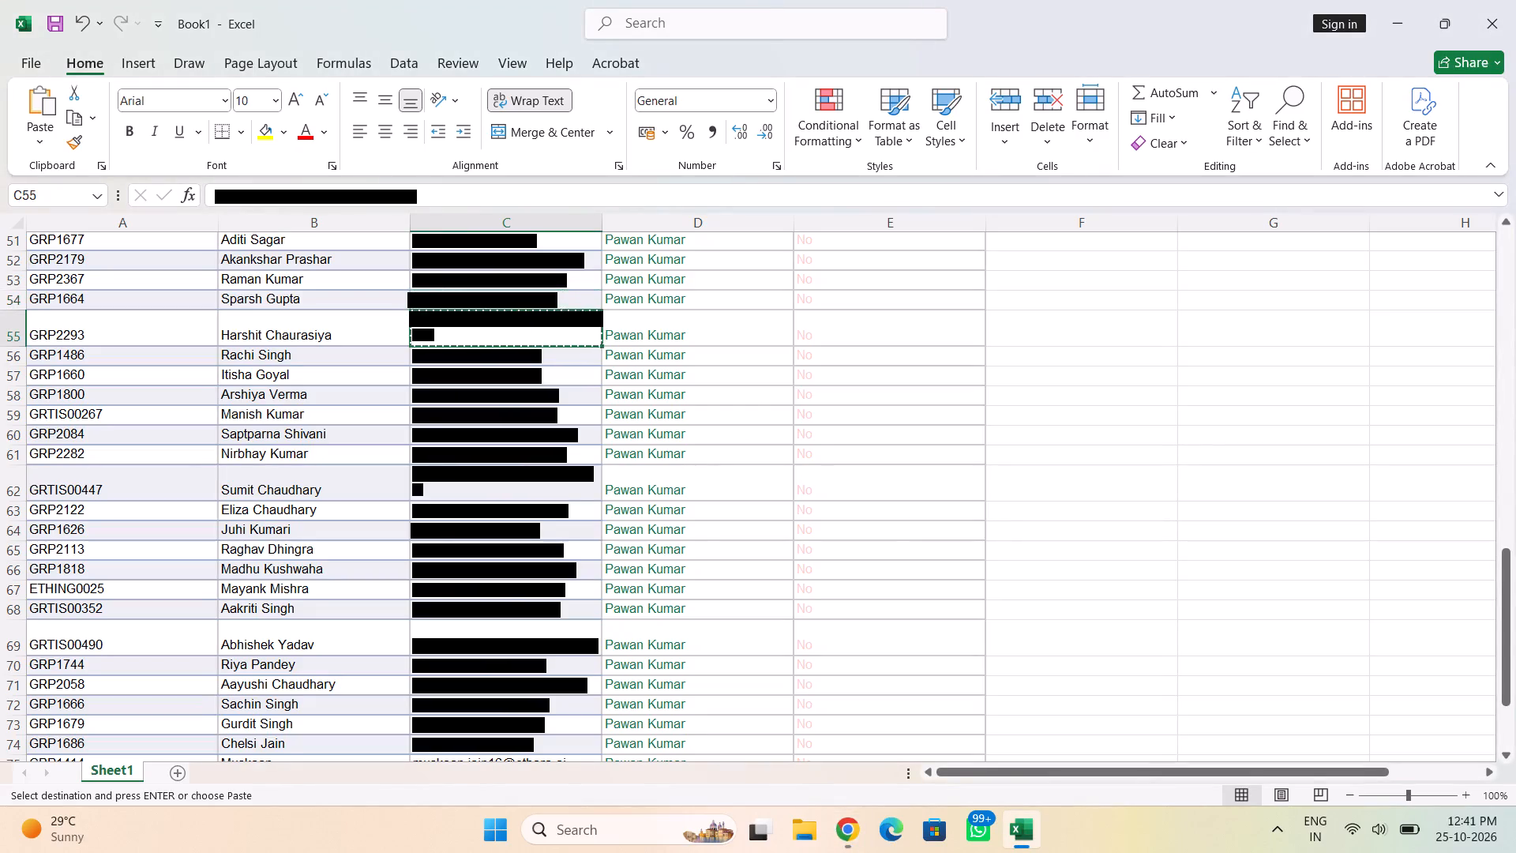
pyautogui.hotkey('alt', 'Tab')
pyautogui.click(1313, 201)
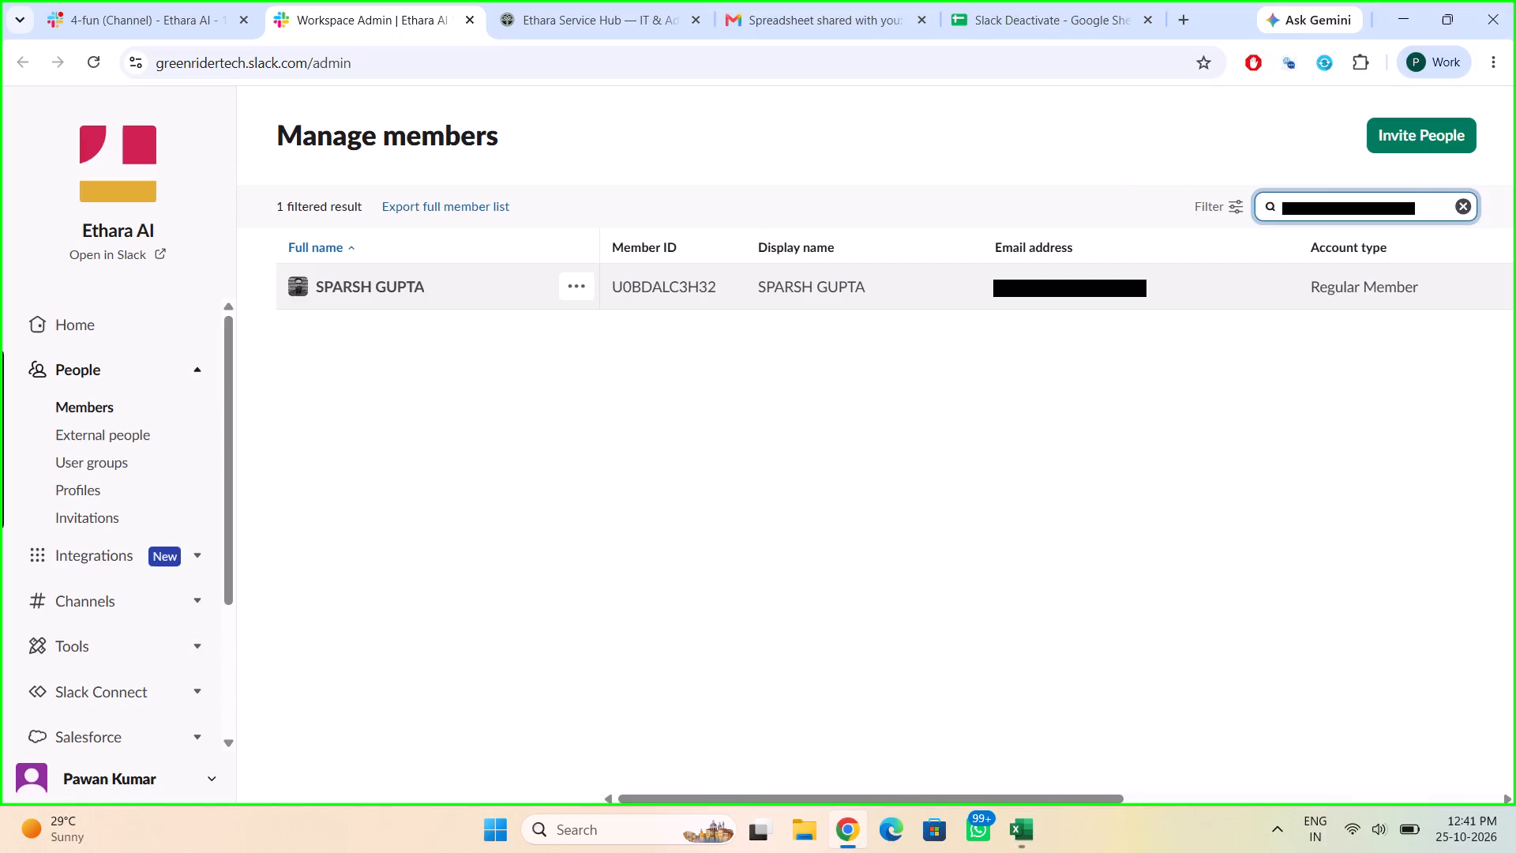
pyautogui.hotkey('ctrl', 'a')
pyautogui.hotkey('ctrl', 'v')
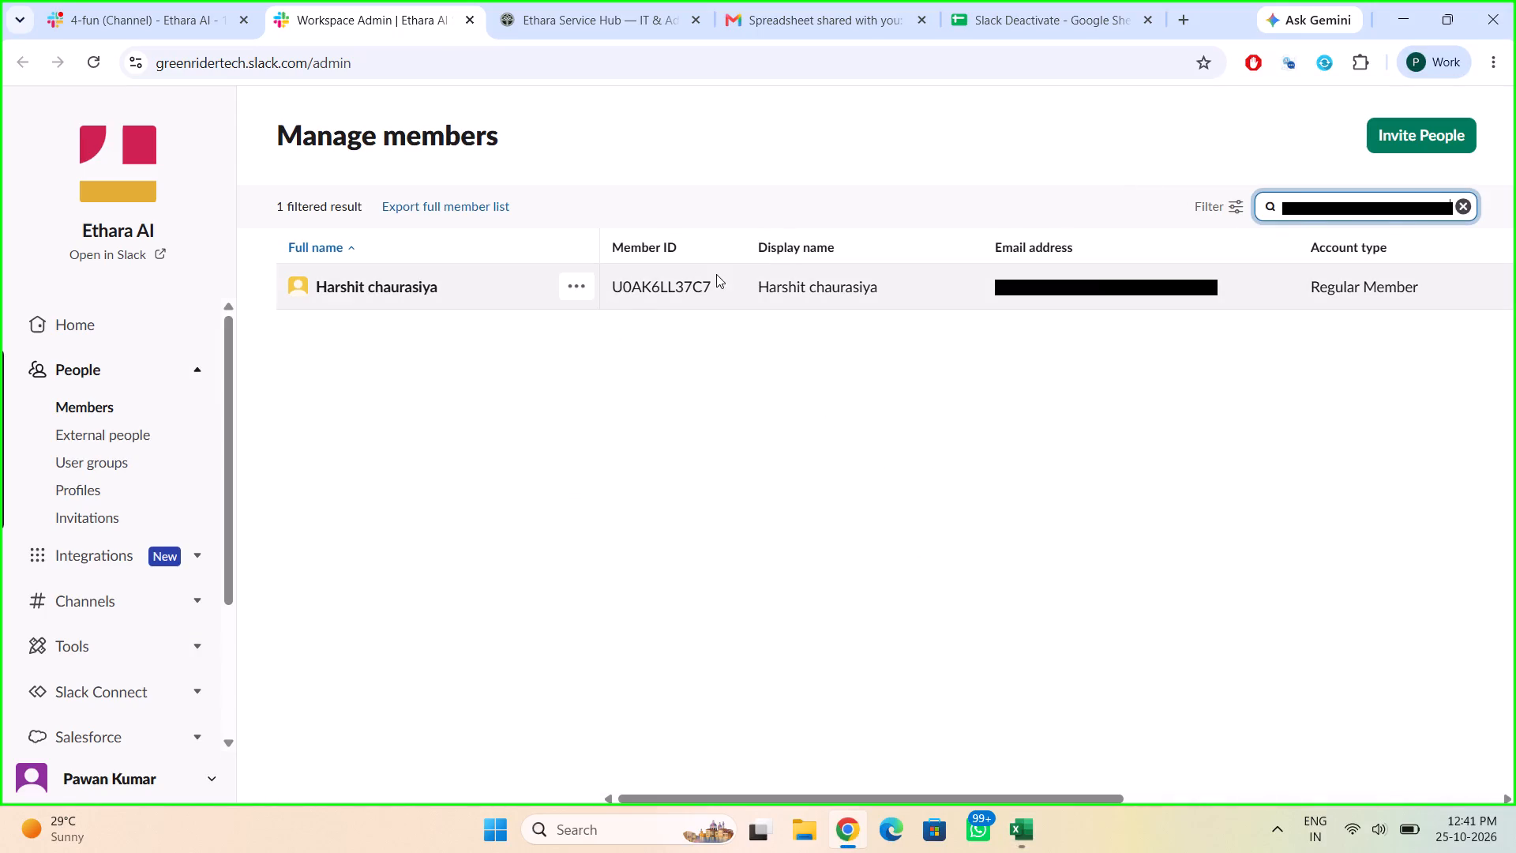
pyautogui.click(571, 293)
pyautogui.click(517, 417)
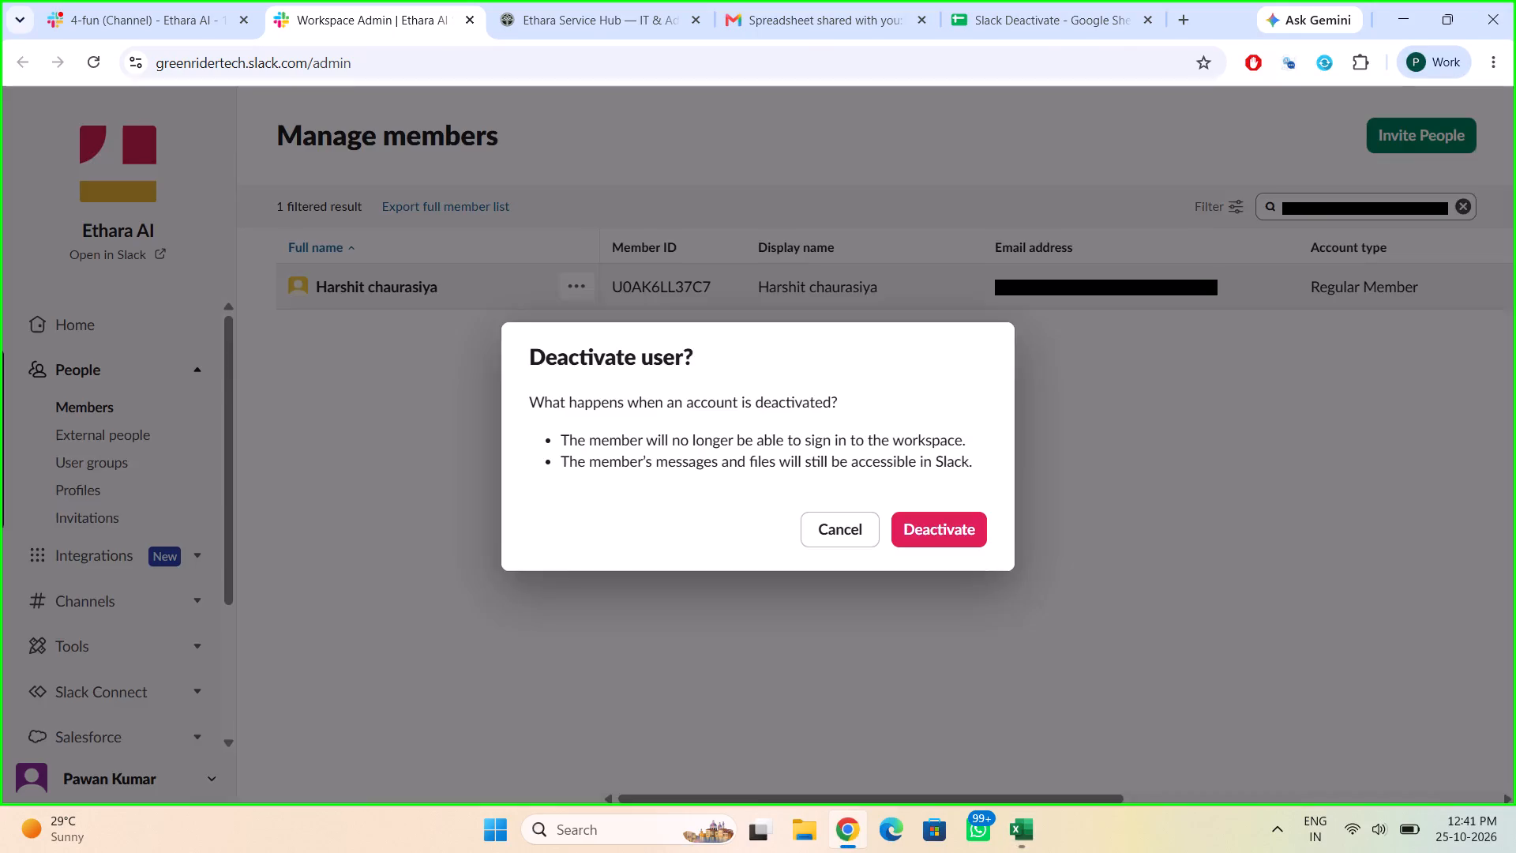
pyautogui.click(945, 528)
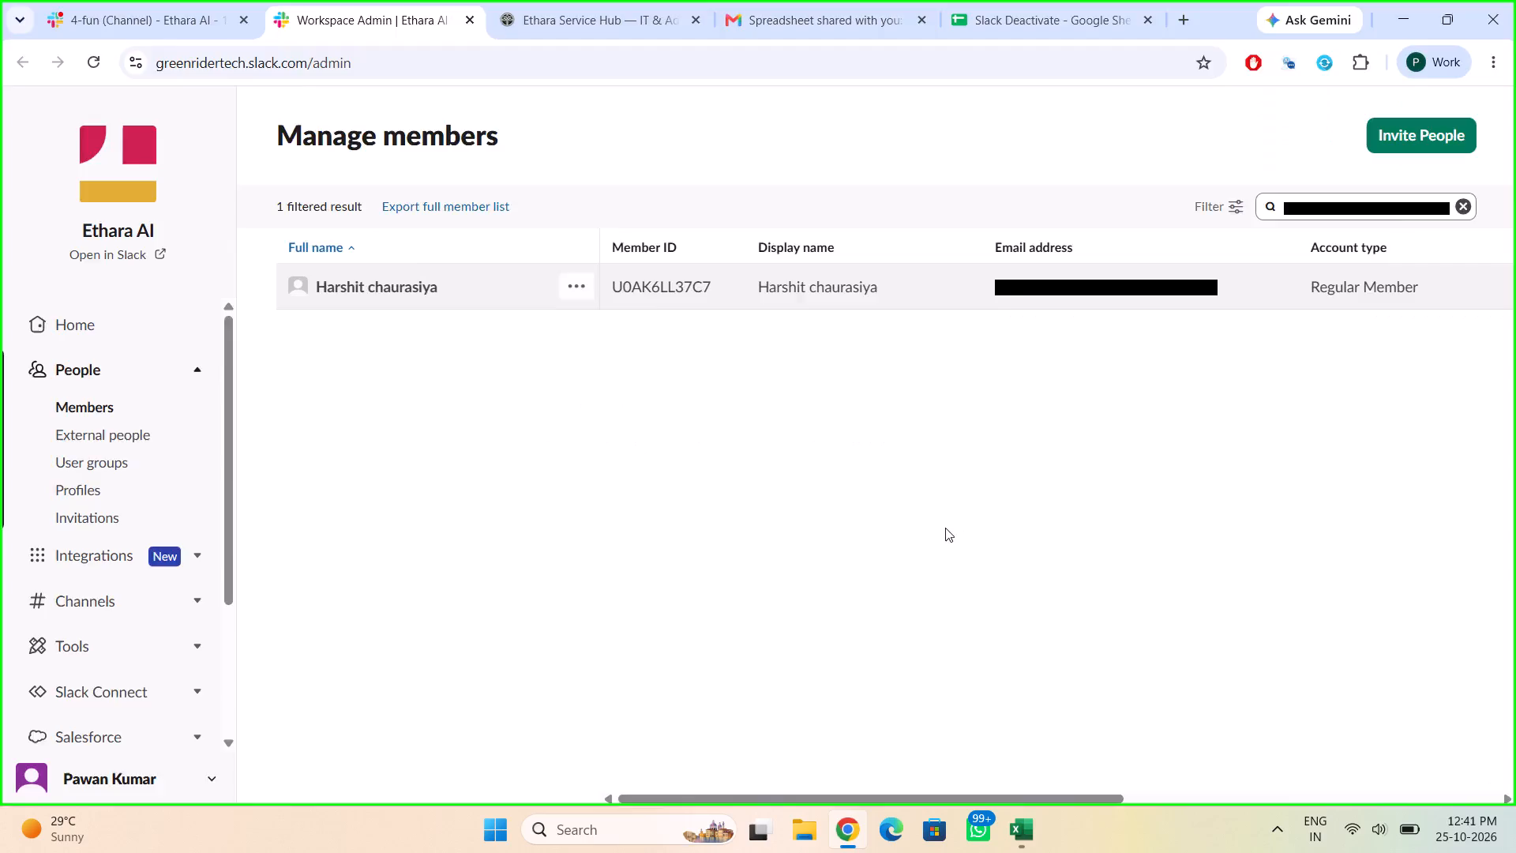
# Copy the e-mail address from Excel cell C56, find that member in Slack and deactivate the account.
pyautogui.hotkey('alt', 'Tab')
pyautogui.click(515, 357)
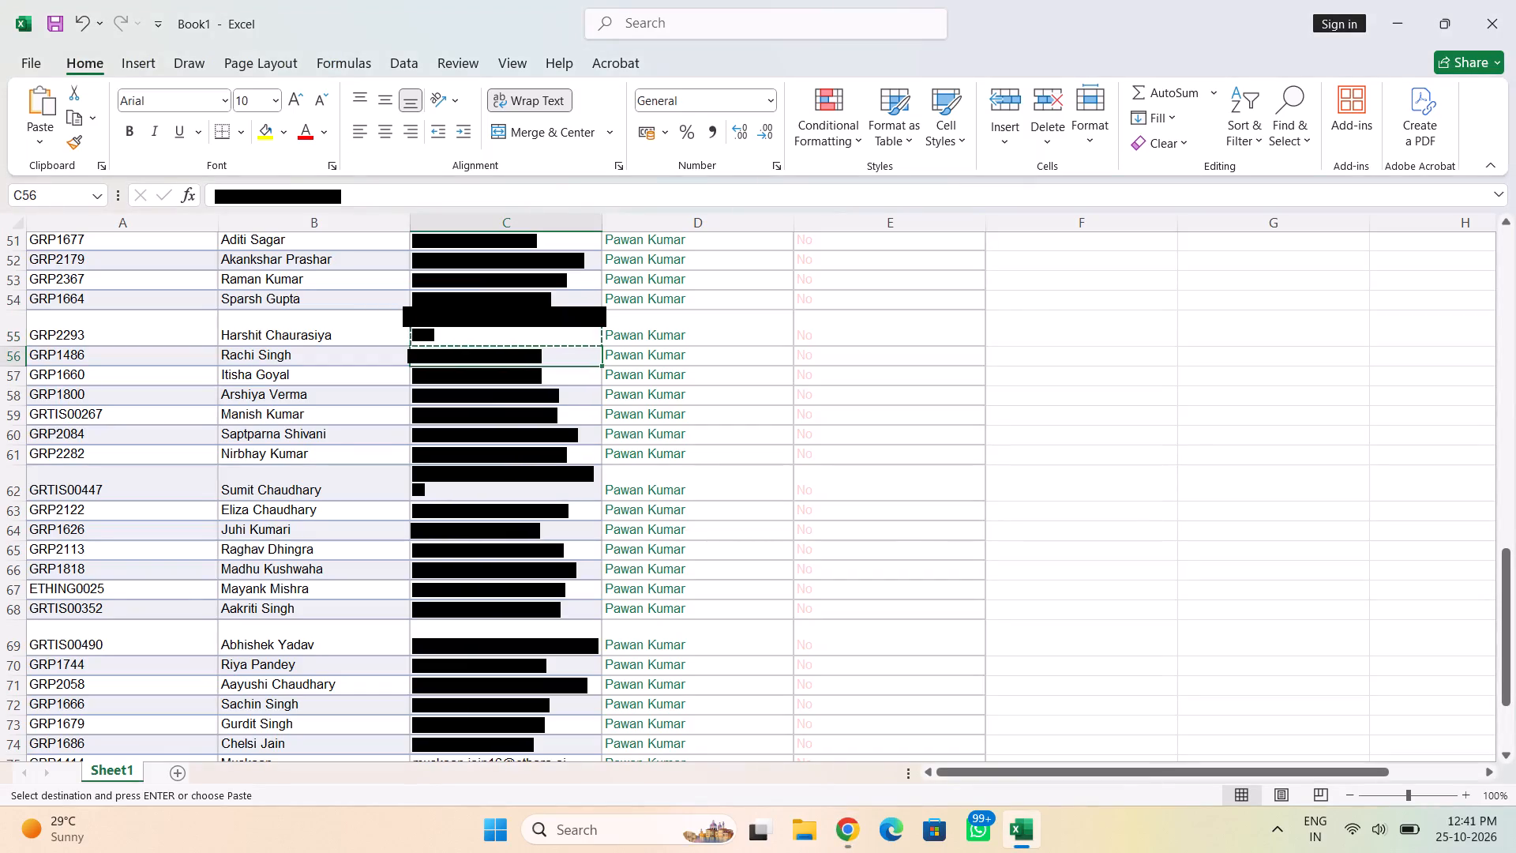
pyautogui.hotkey('ctrl', 'c')
pyautogui.hotkey('alt', 'Tab')
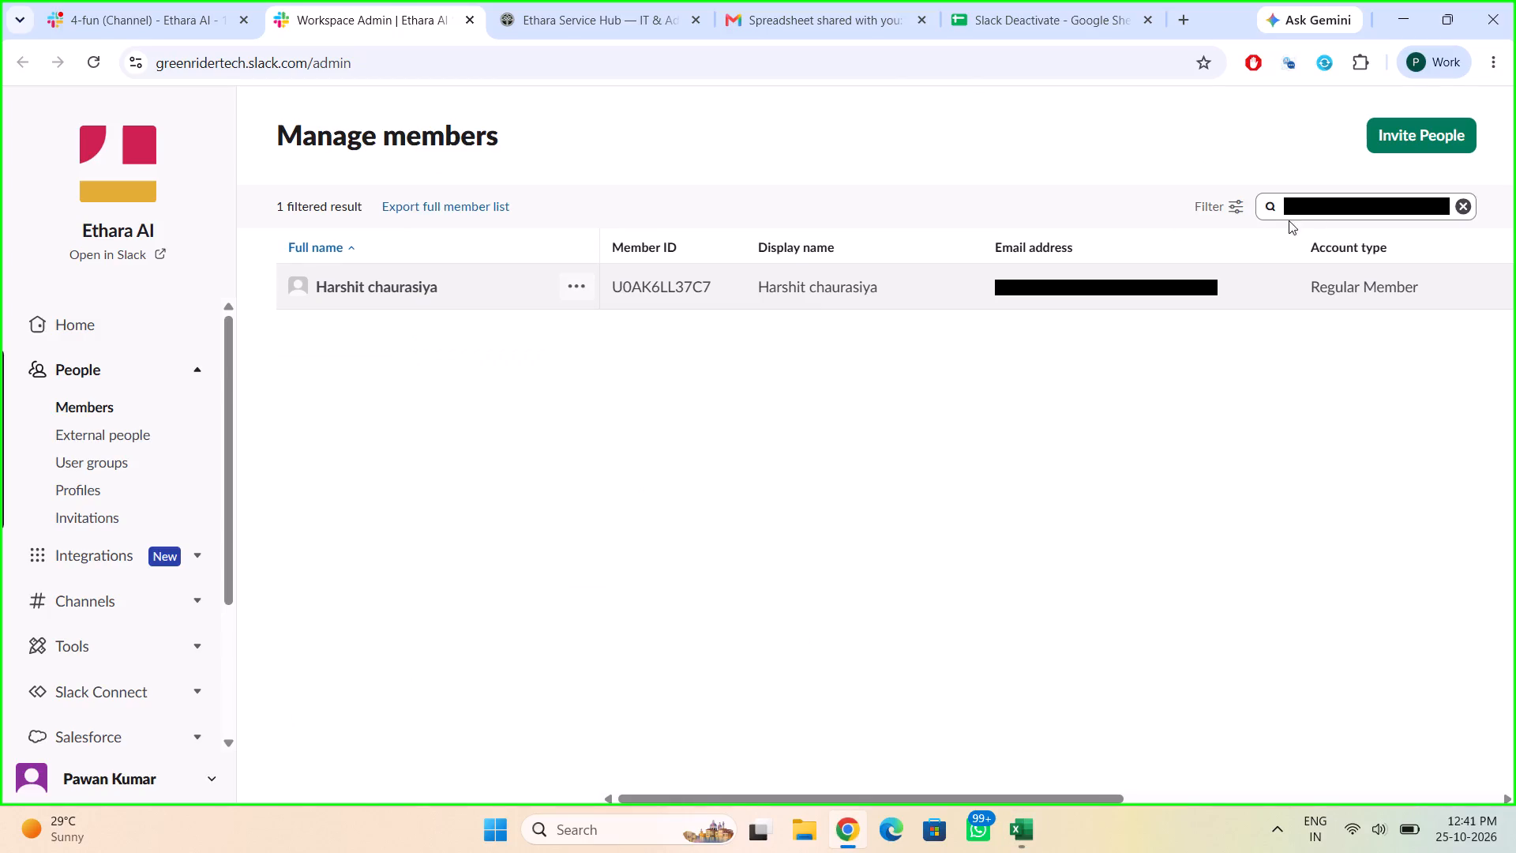
pyautogui.click(1365, 207)
pyautogui.hotkey('ctrl', 'a')
pyautogui.hotkey('ctrl', 'v')
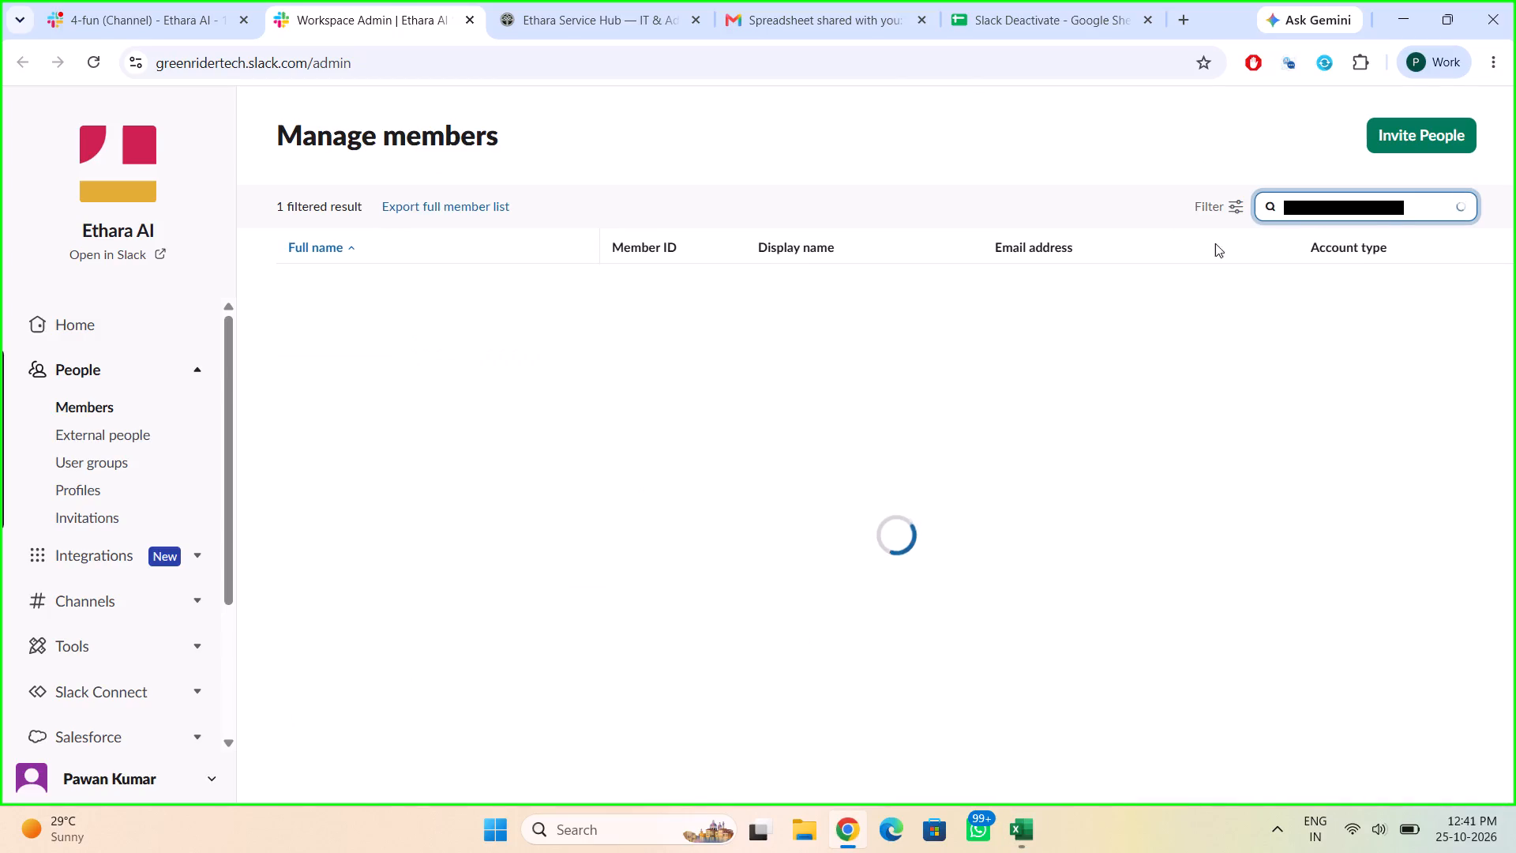
pyautogui.click(576, 284)
pyautogui.click(530, 421)
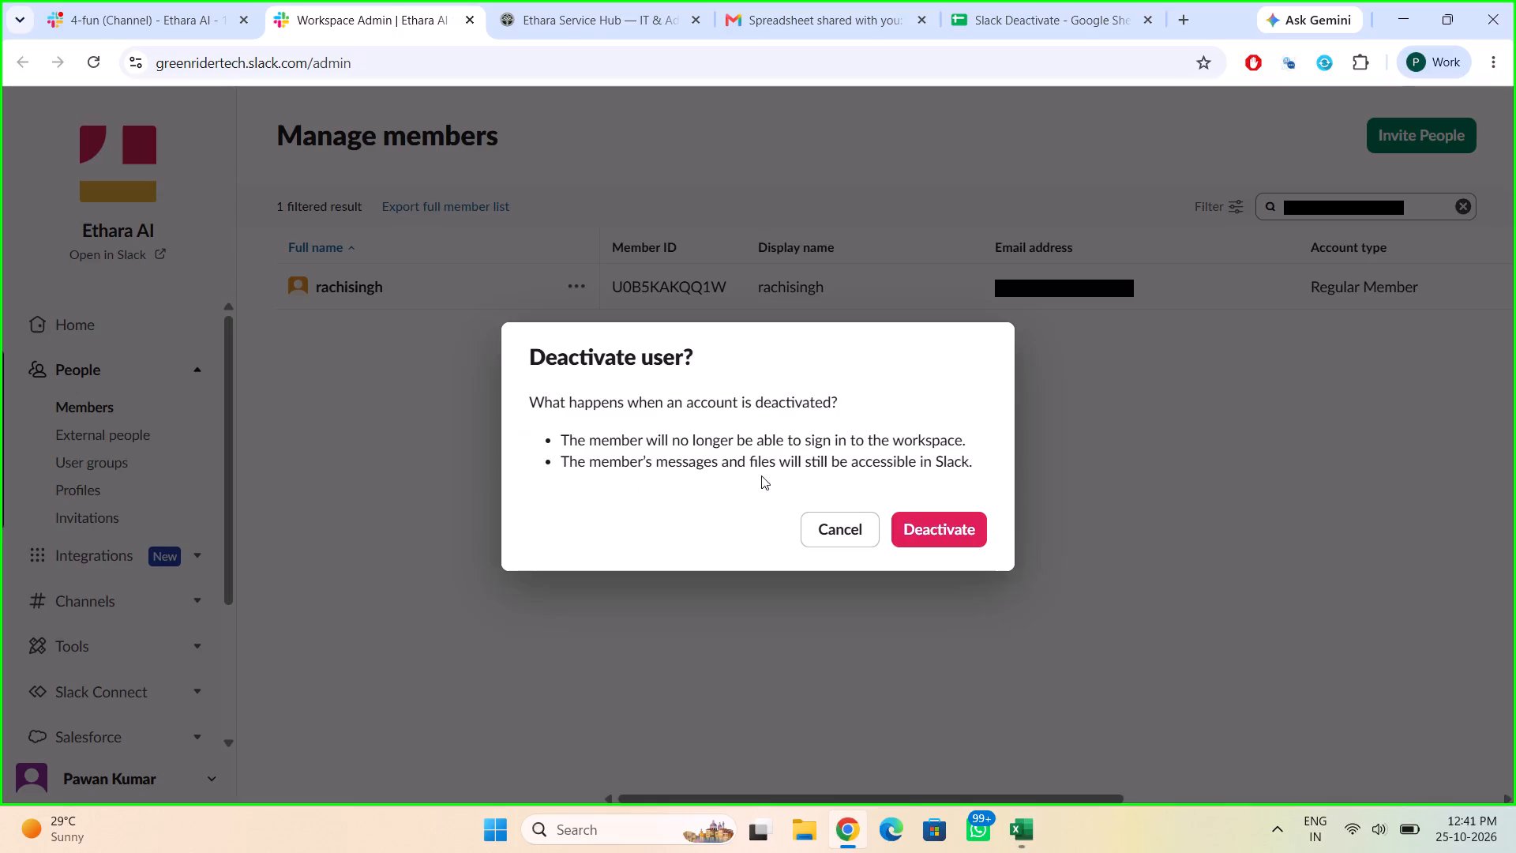
pyautogui.click(973, 532)
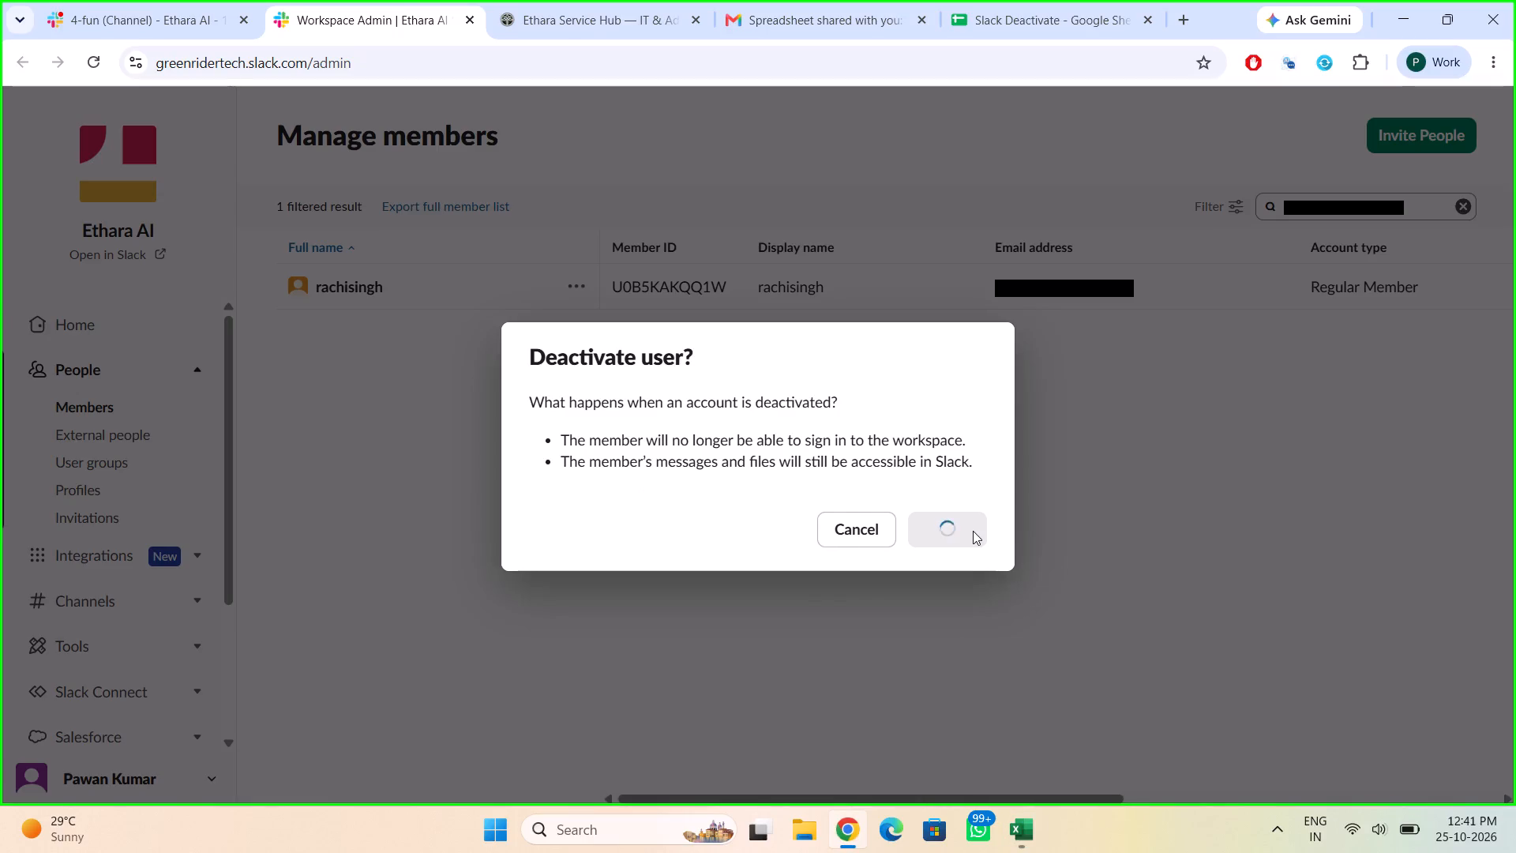
# Copy the e-mail address from Excel cell C57, find that member in Slack and deactivate the account.
pyautogui.hotkey('alt', 'Tab')
pyautogui.click(515, 376)
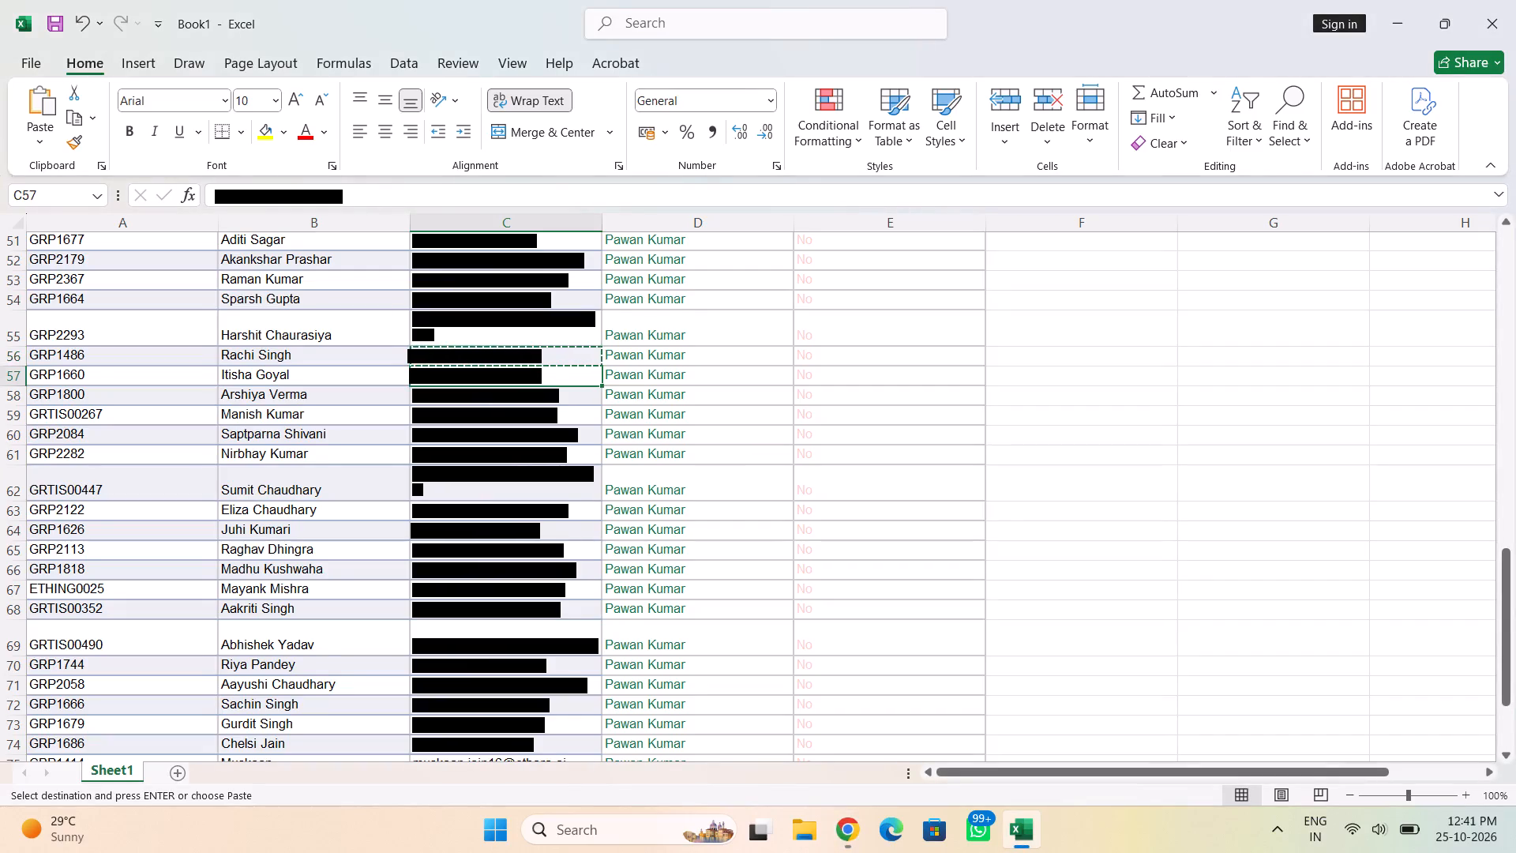
pyautogui.hotkey('ctrl', 'c')
pyautogui.hotkey('alt', 'Tab')
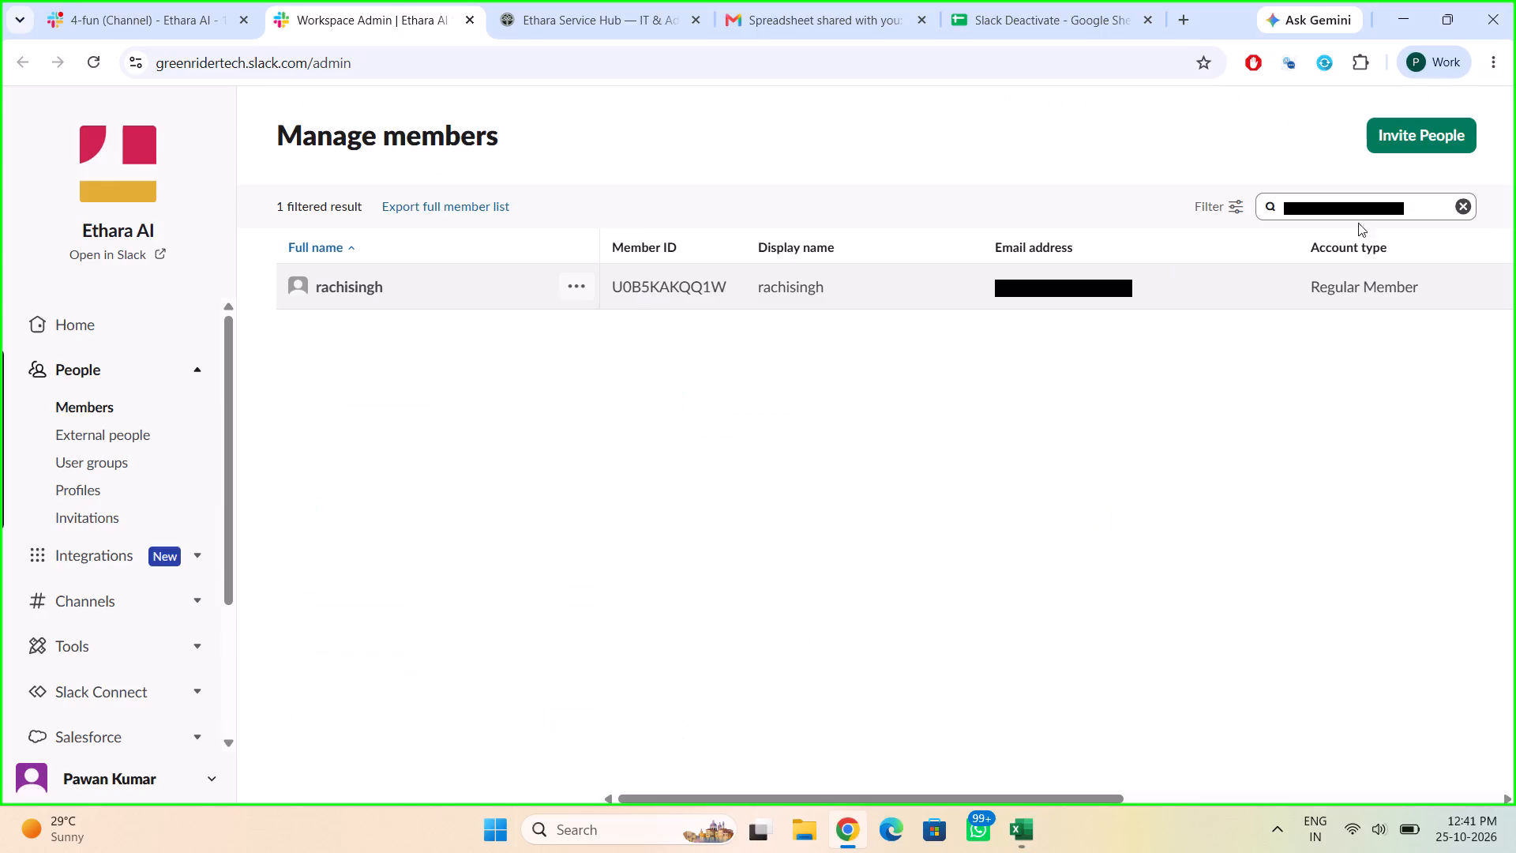
pyautogui.click(1366, 209)
pyautogui.hotkey('ctrl', 'a')
pyautogui.hotkey('ctrl', 'v')
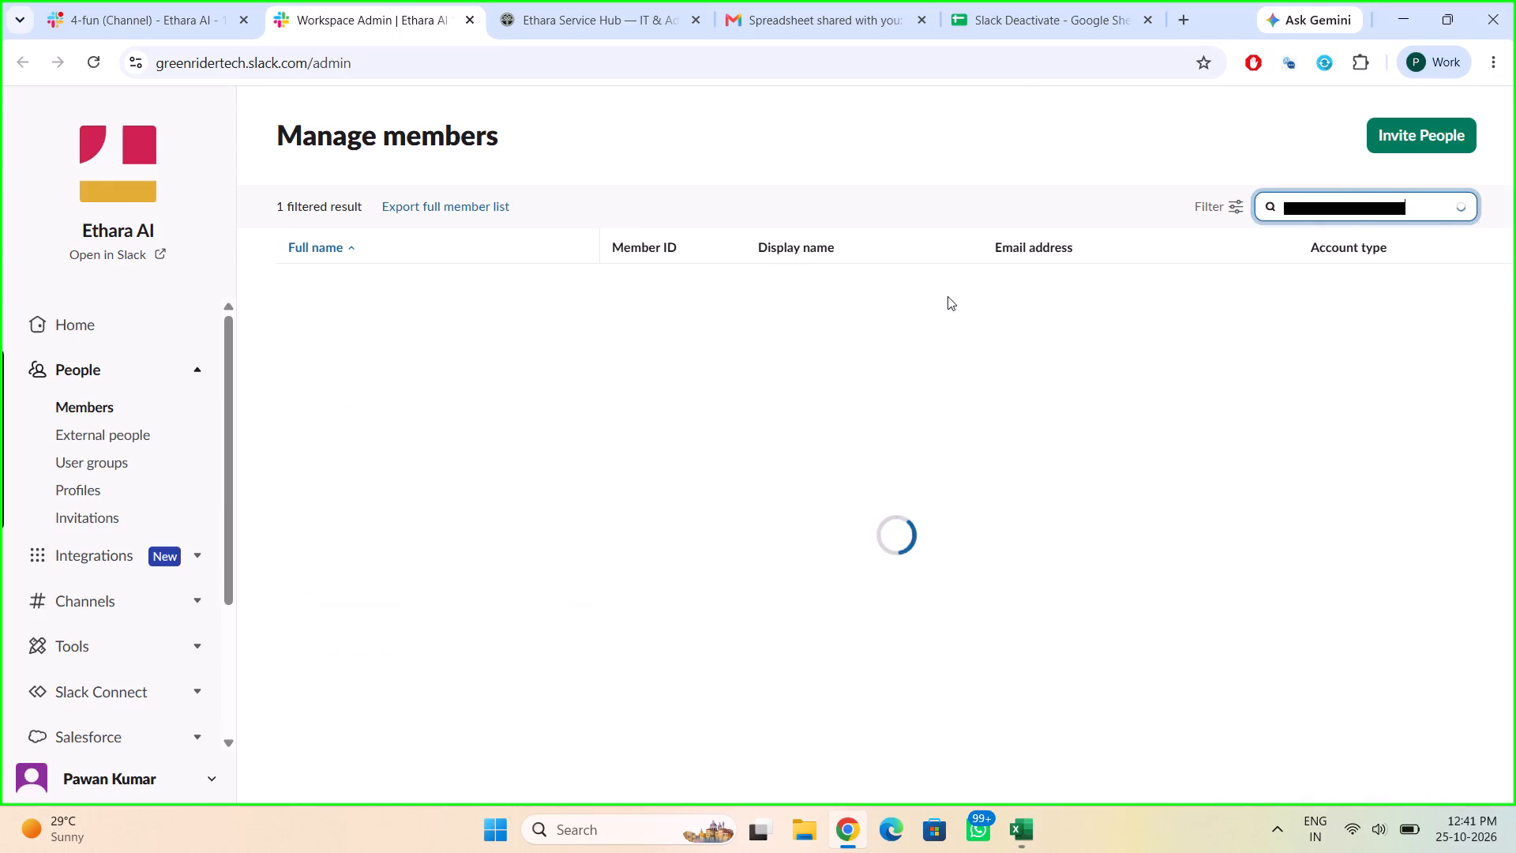
pyautogui.click(568, 287)
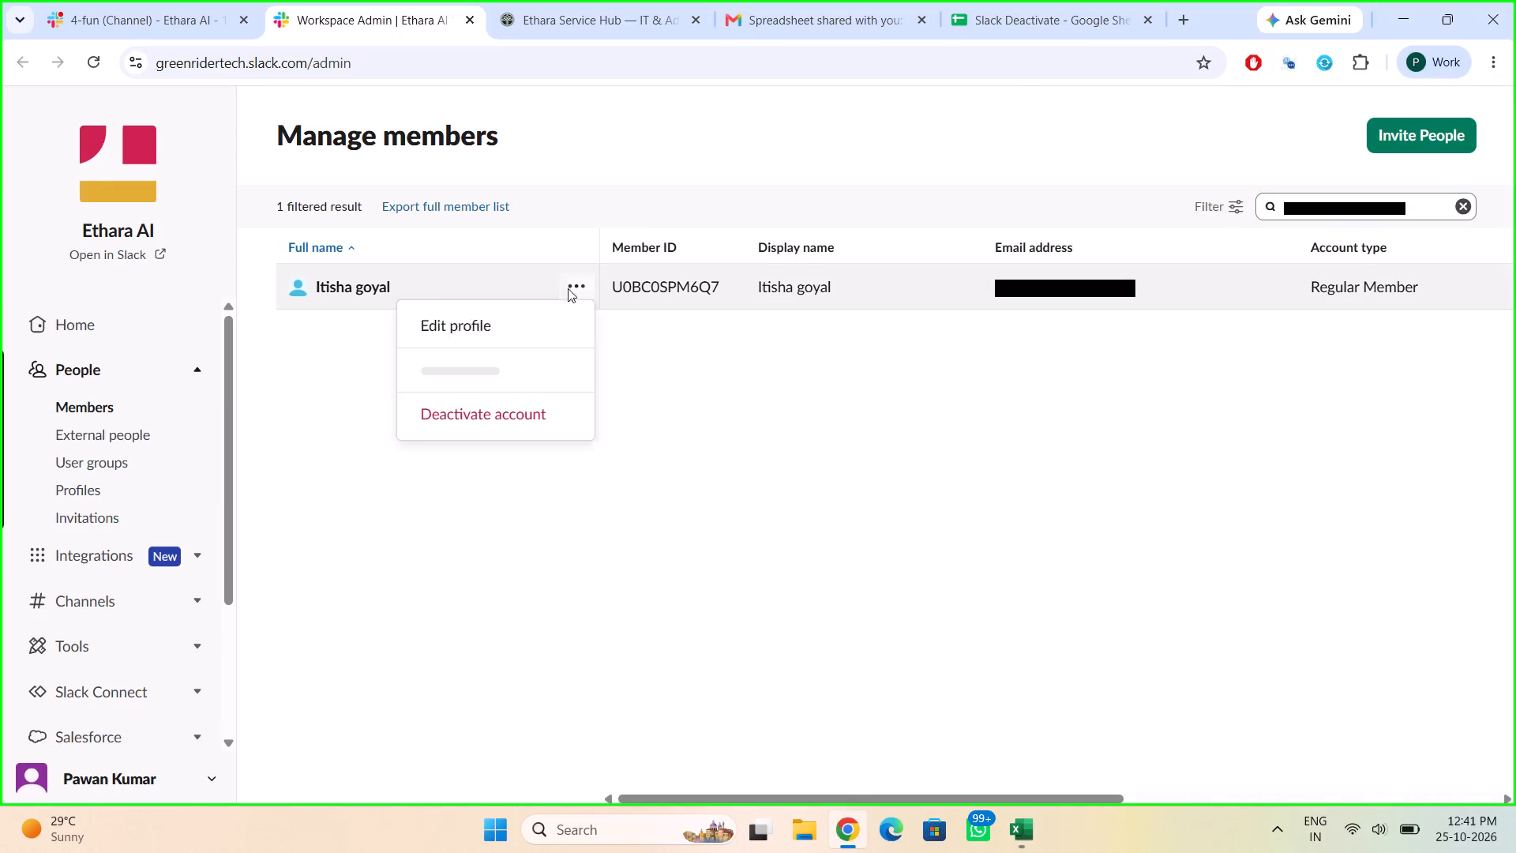
pyautogui.click(524, 415)
pyautogui.click(962, 538)
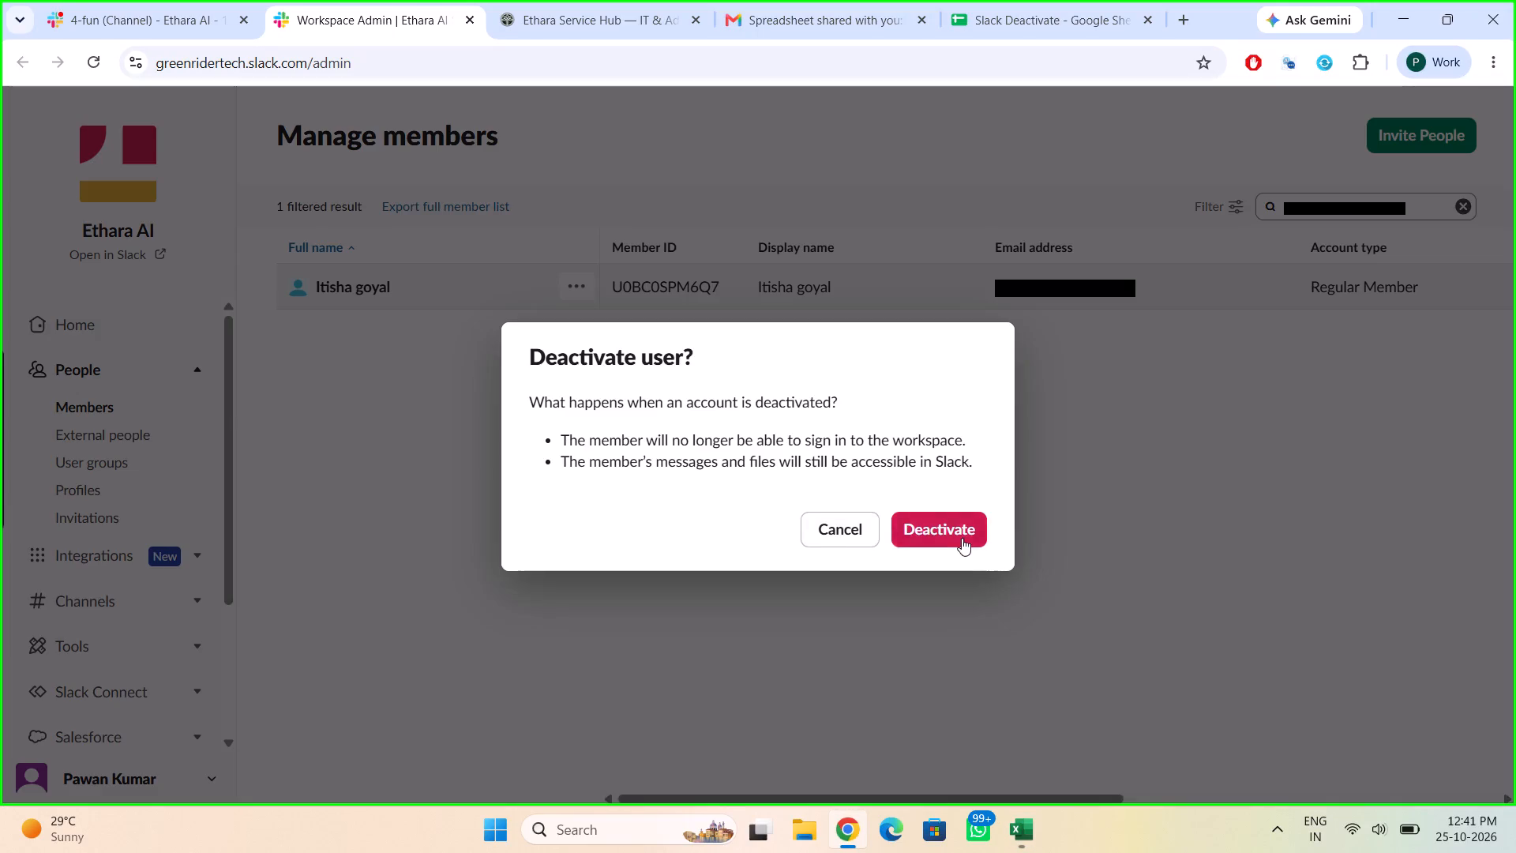
# Copy the e-mail address from Excel cell C58, find that member in Slack and deactivate the account.
pyautogui.hotkey('alt', 'Tab')
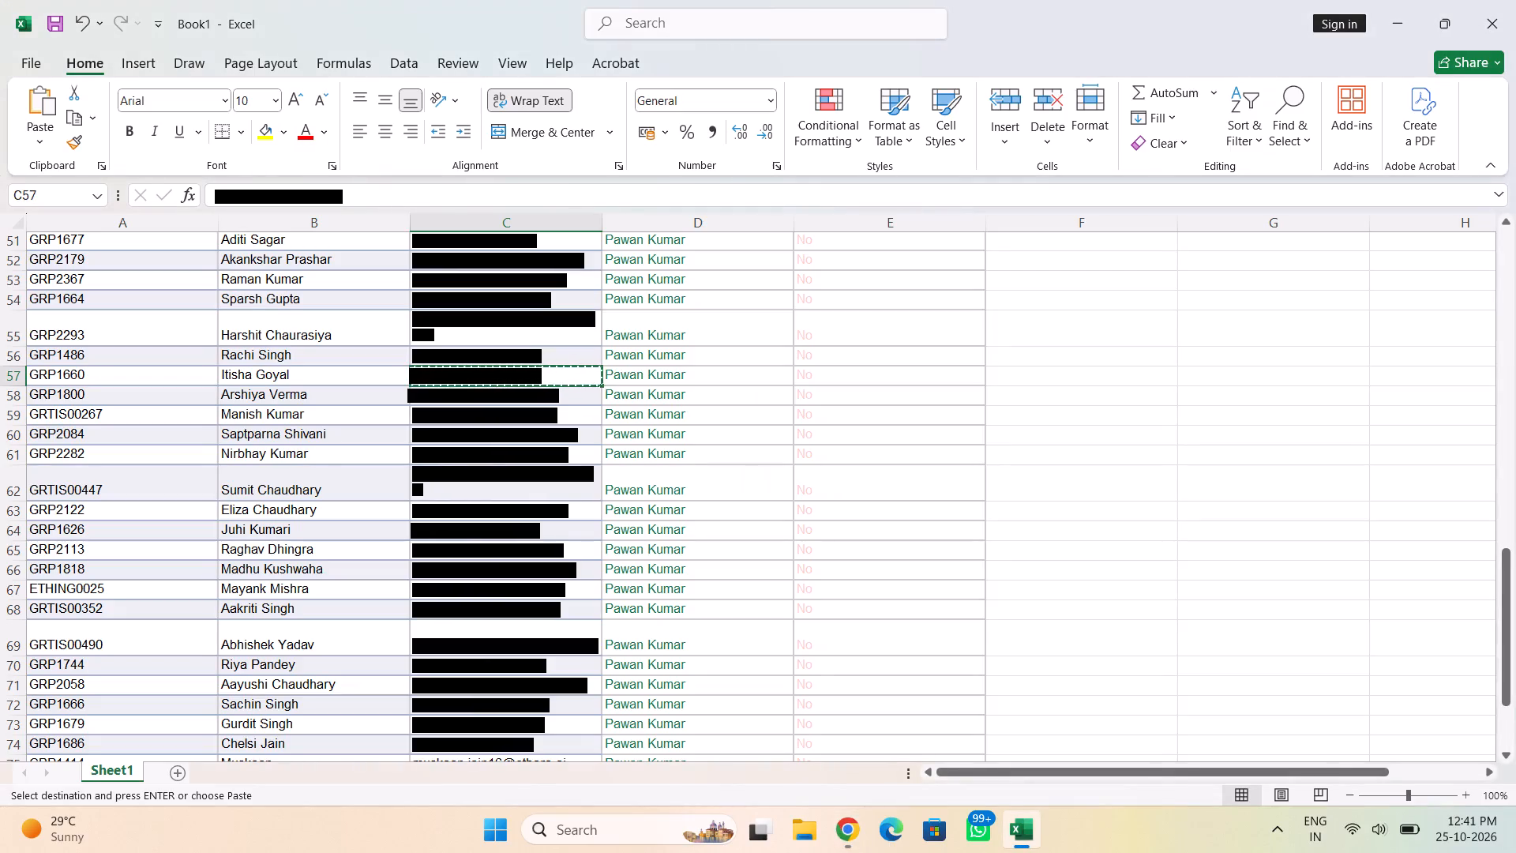
pyautogui.click(520, 393)
pyautogui.hotkey('ctrl', 'c')
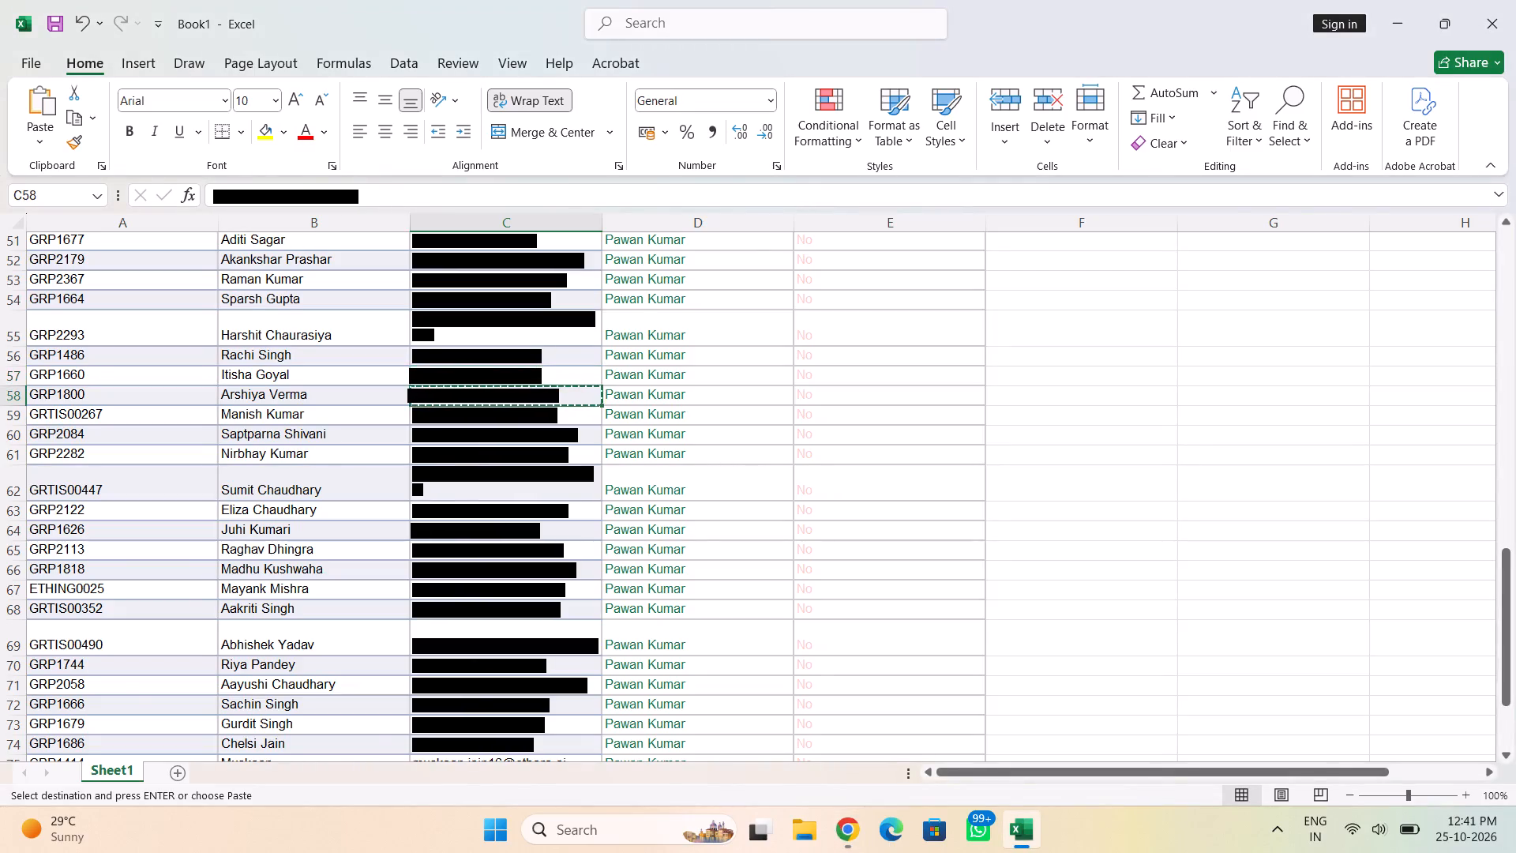
pyautogui.hotkey('alt', 'Tab')
pyautogui.click(1336, 205)
pyautogui.hotkey('ctrl', 'a')
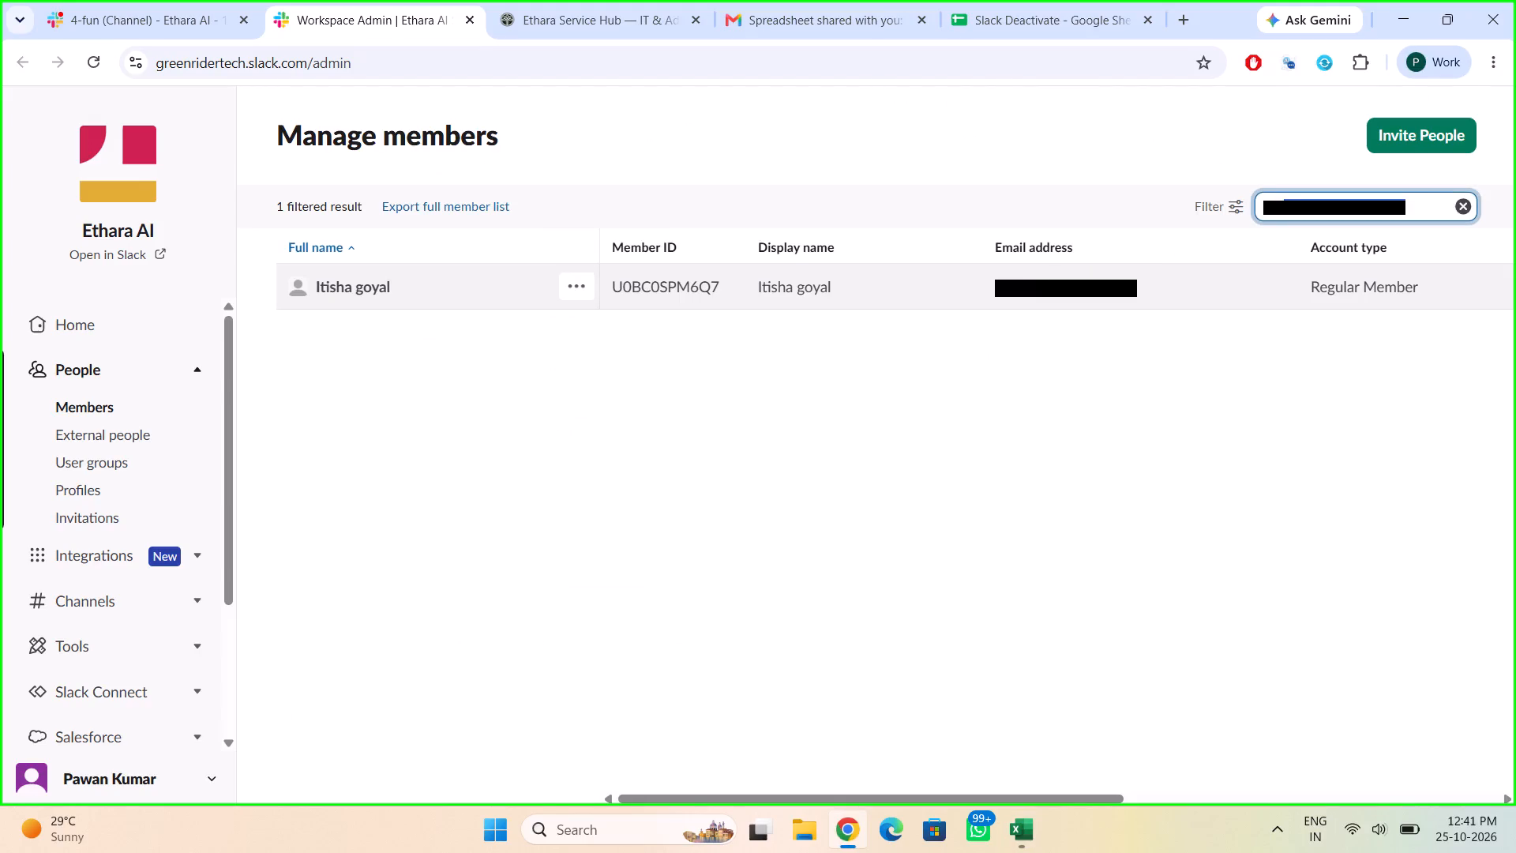
pyautogui.hotkey('ctrl', 'v')
pyautogui.click(580, 286)
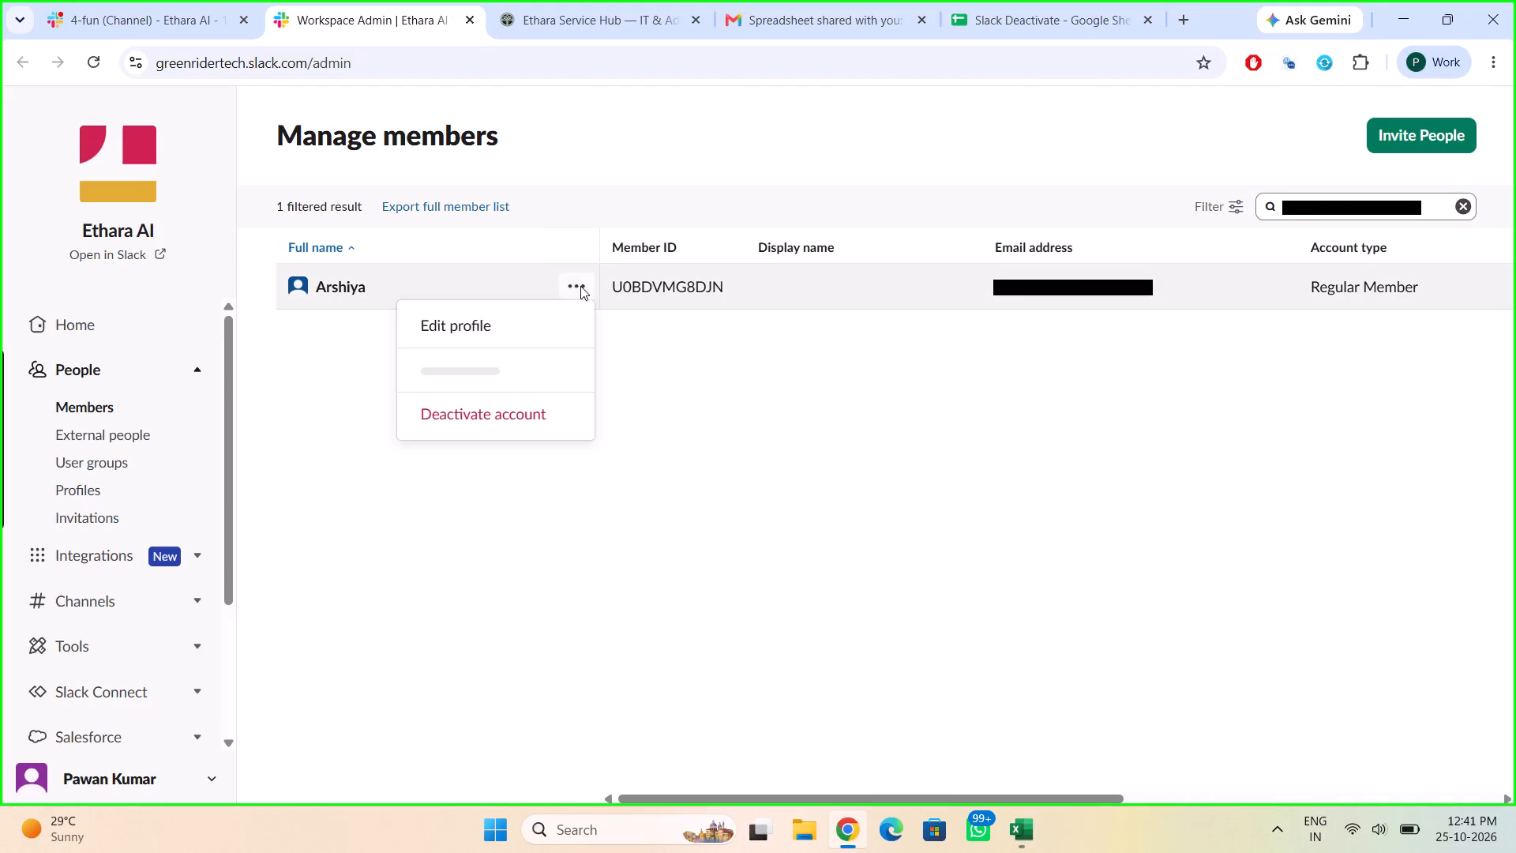
pyautogui.click(530, 414)
pyautogui.click(963, 527)
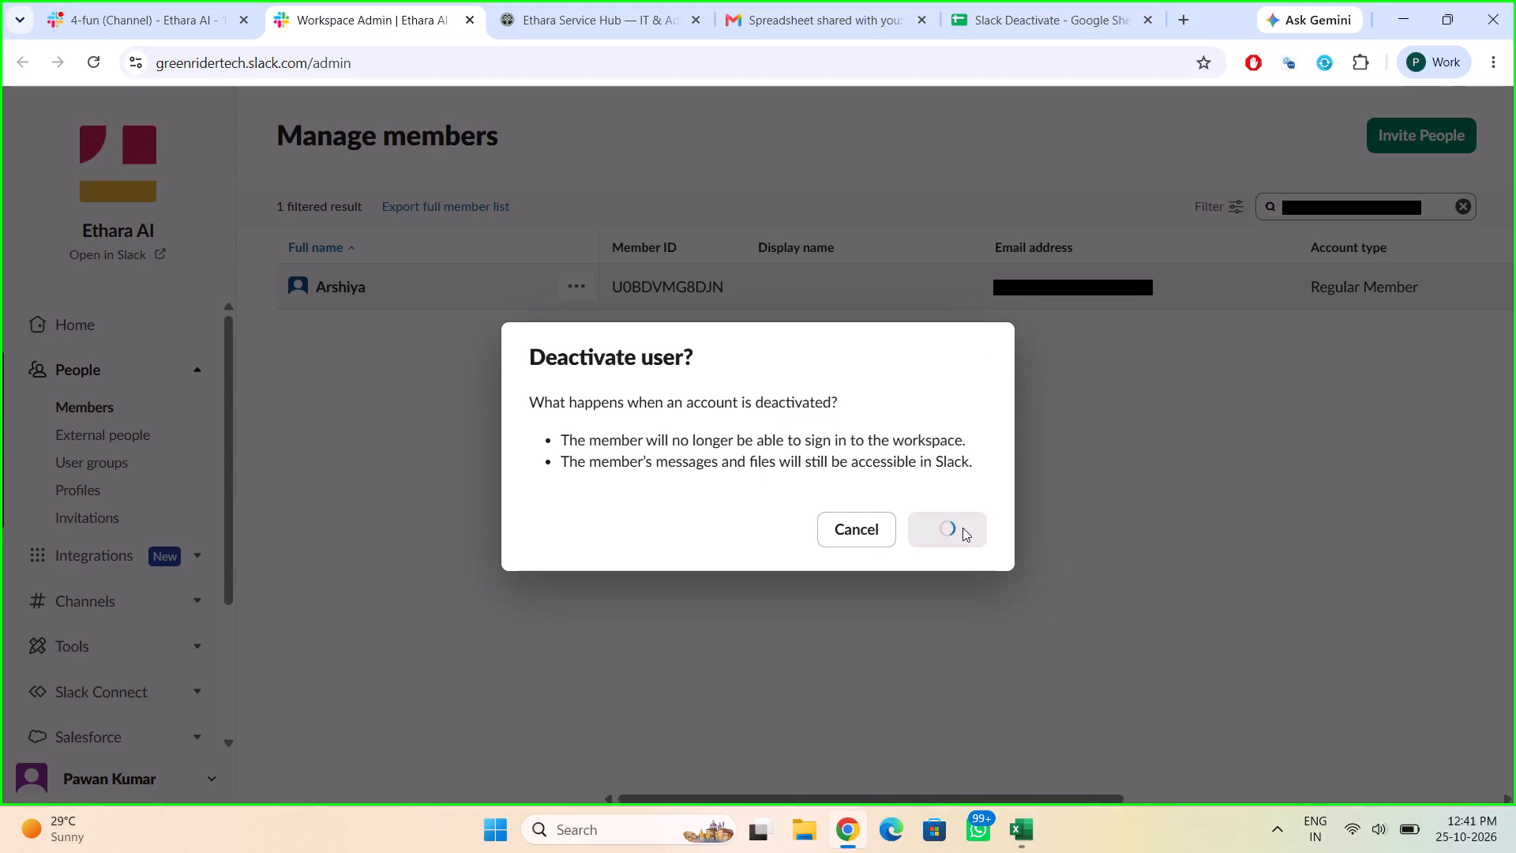
# Copy the e-mail address from Excel cell C59, find the member with that address in Slack and deactivate the account.
pyautogui.hotkey('alt', 'Tab')
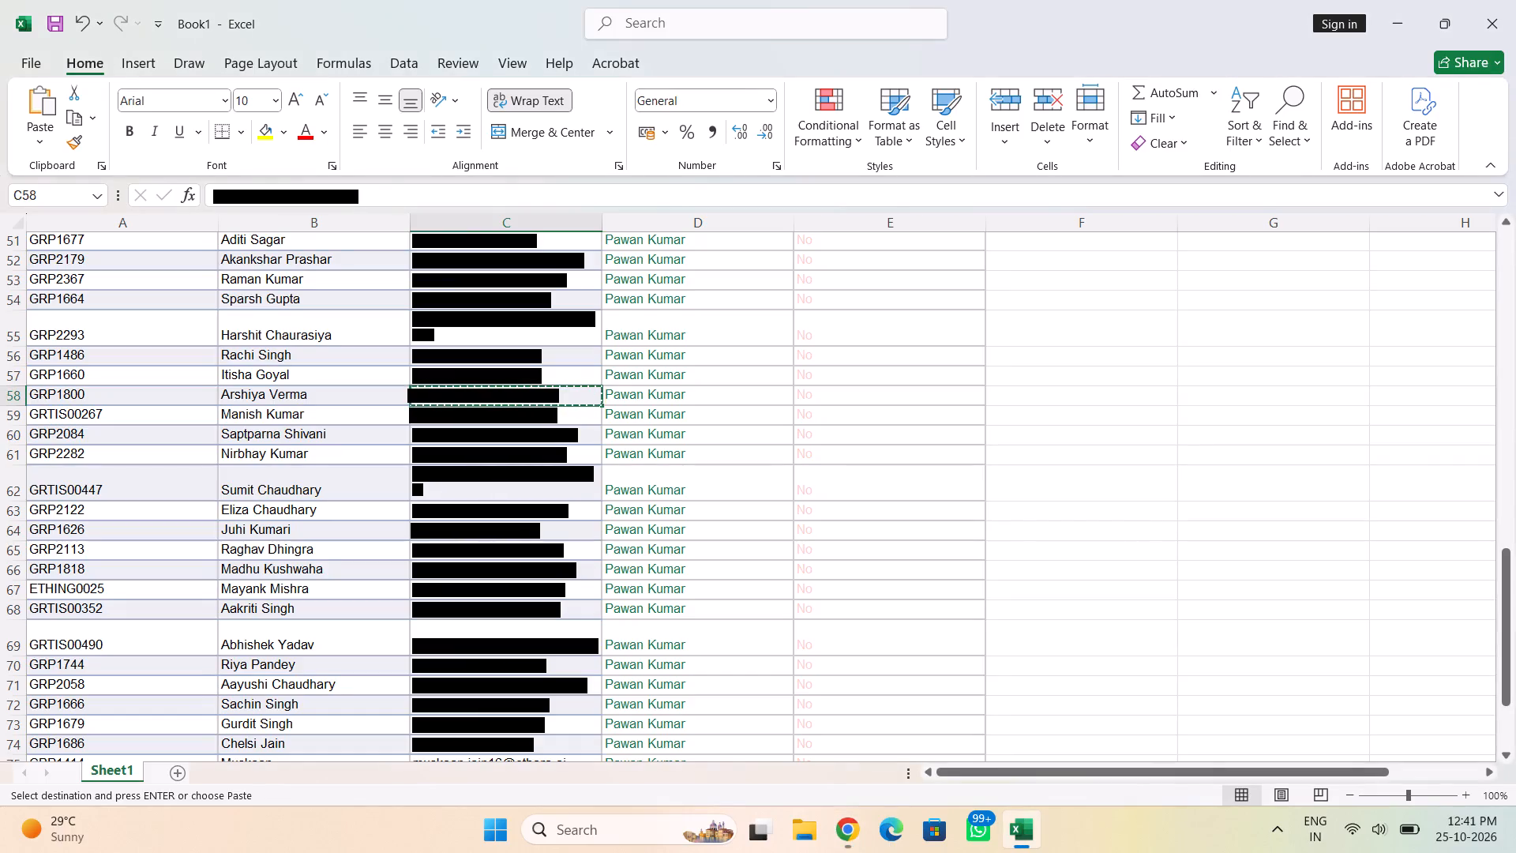
pyautogui.click(512, 421)
pyautogui.hotkey('ctrl', 'c')
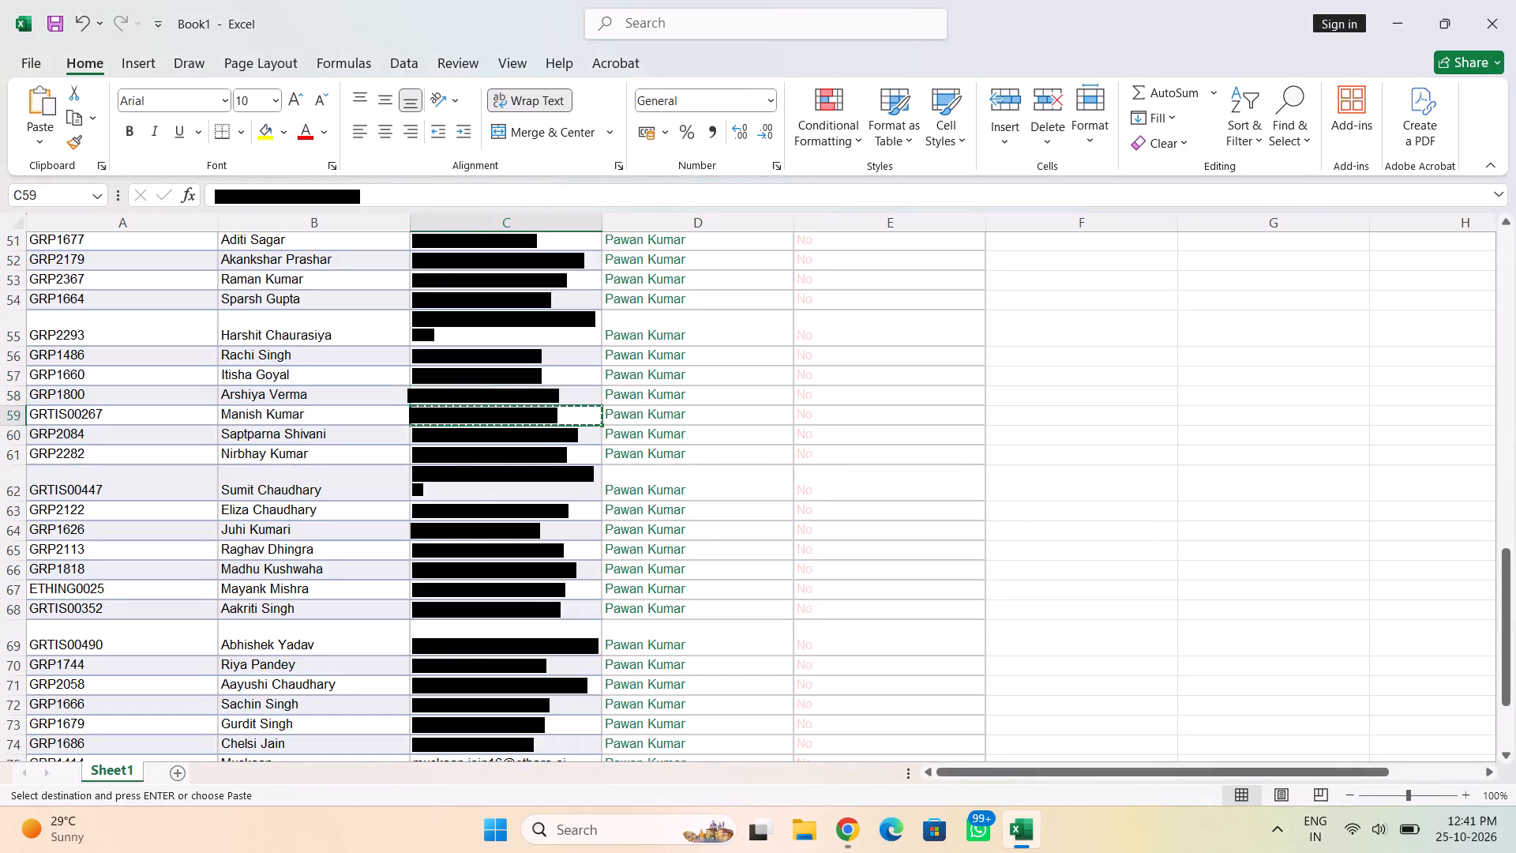
pyautogui.hotkey('alt', 'Tab')
pyautogui.click(1409, 206)
pyautogui.hotkey('ctrl', 'a')
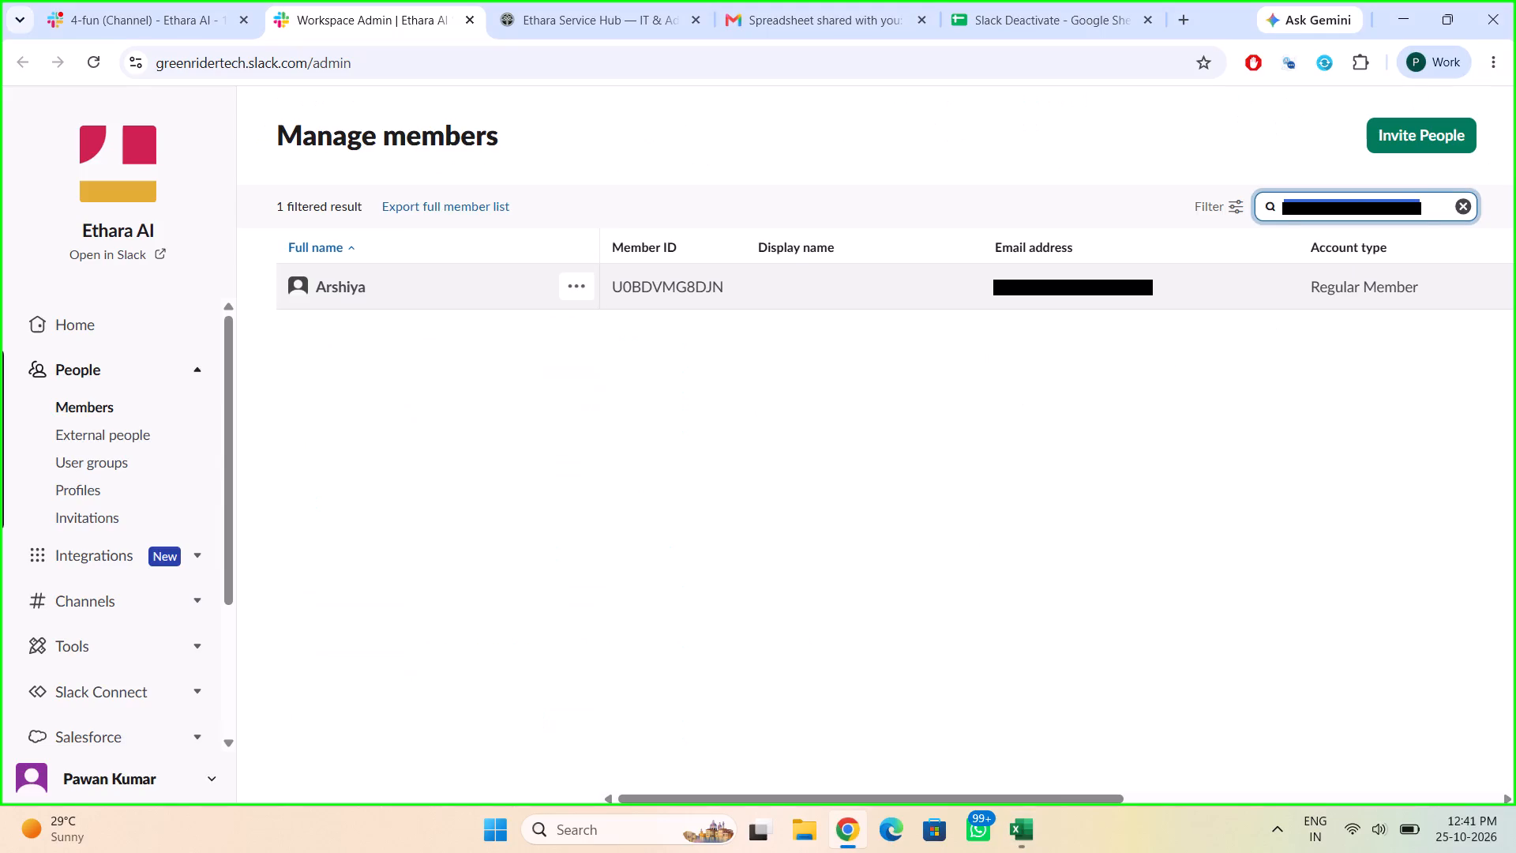
pyautogui.hotkey('ctrl', 'v')
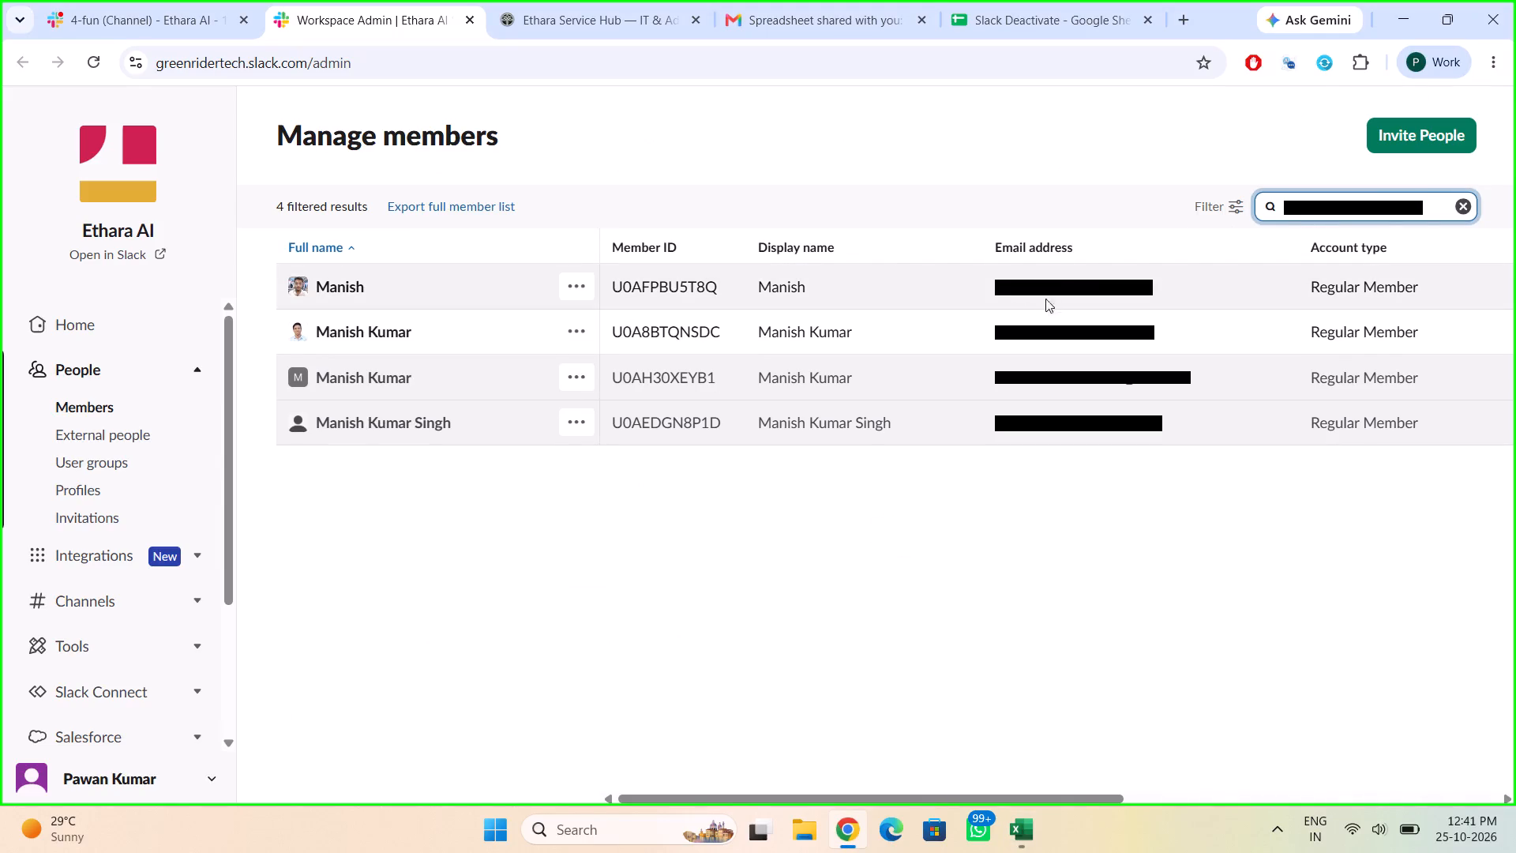
pyautogui.click(583, 295)
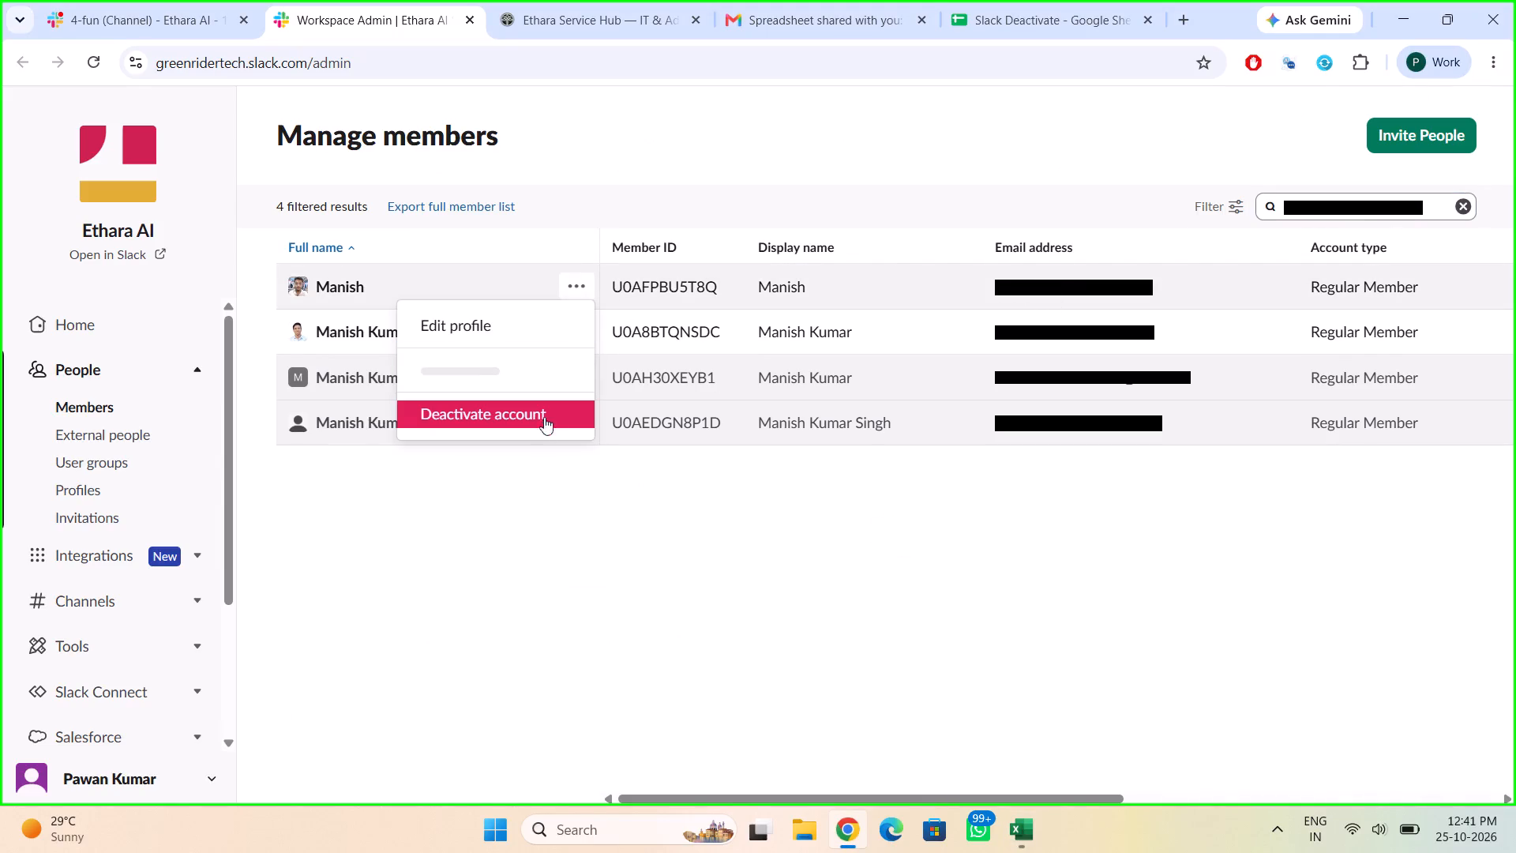
pyautogui.click(531, 414)
pyautogui.click(952, 534)
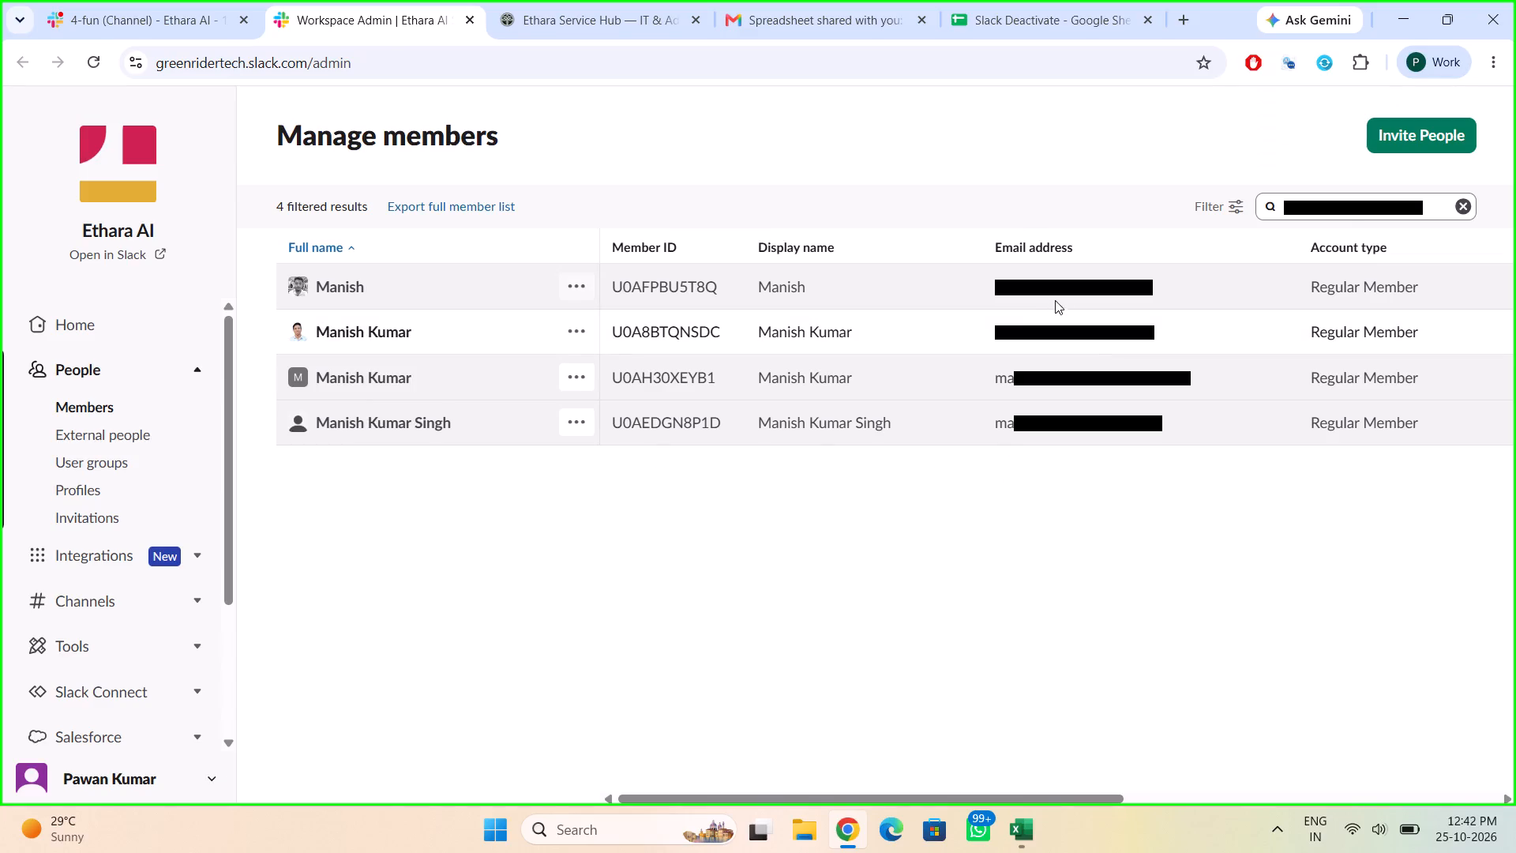
# Copy the e-mail address from Excel cell C60, find that member in Slack and deactivate the account.
pyautogui.hotkey('alt', 'Tab')
pyautogui.click(505, 437)
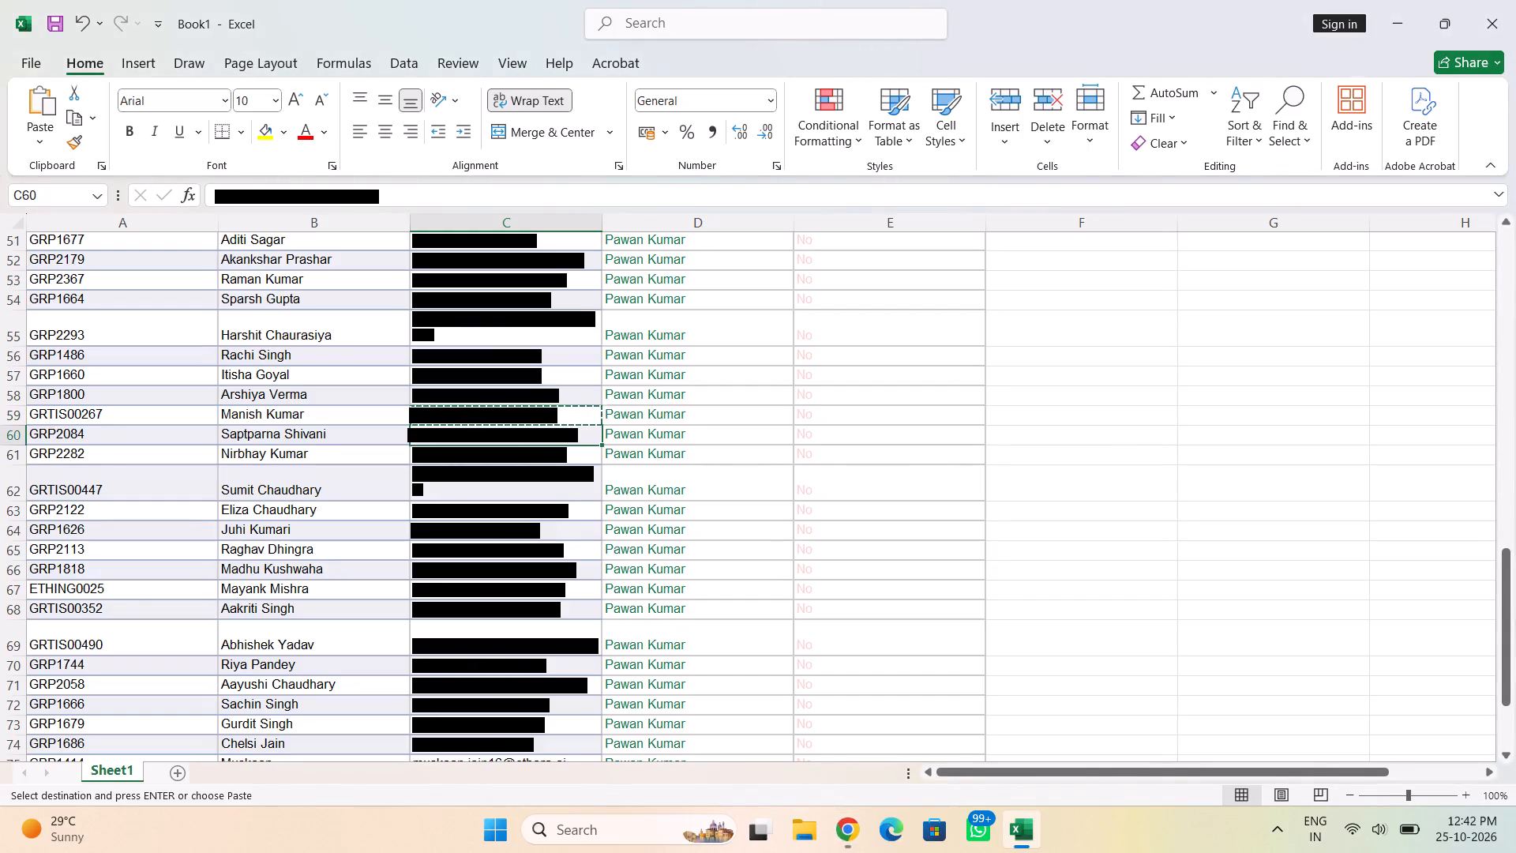
pyautogui.hotkey('ctrl', 'c')
pyautogui.hotkey('alt', 'Tab')
pyautogui.click(1341, 217)
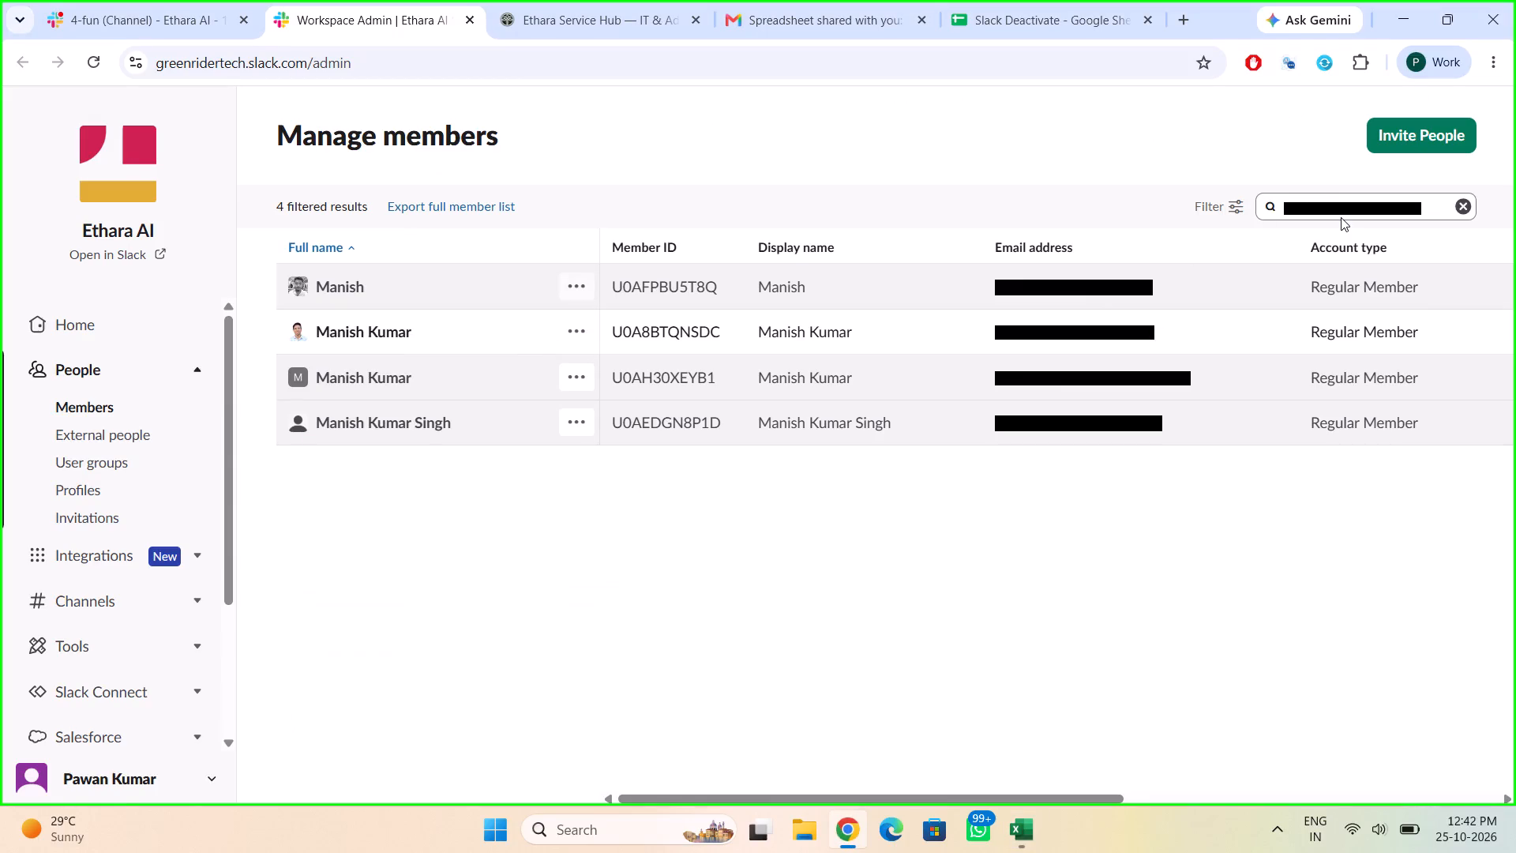
pyautogui.click(1342, 209)
pyautogui.hotkey('ctrl', 'a')
pyautogui.hotkey('ctrl', 'v')
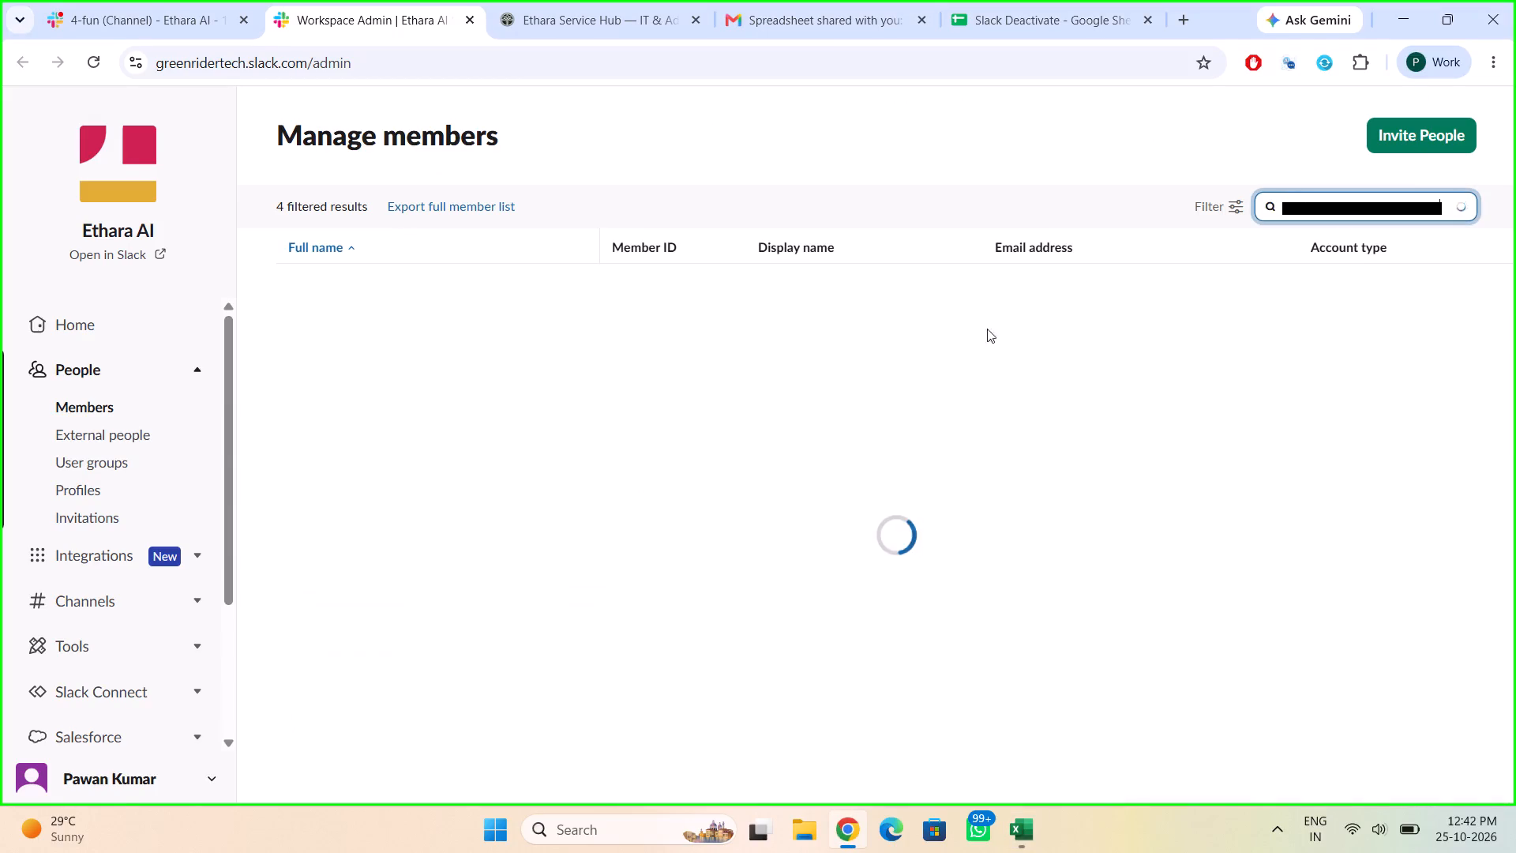
pyautogui.click(574, 290)
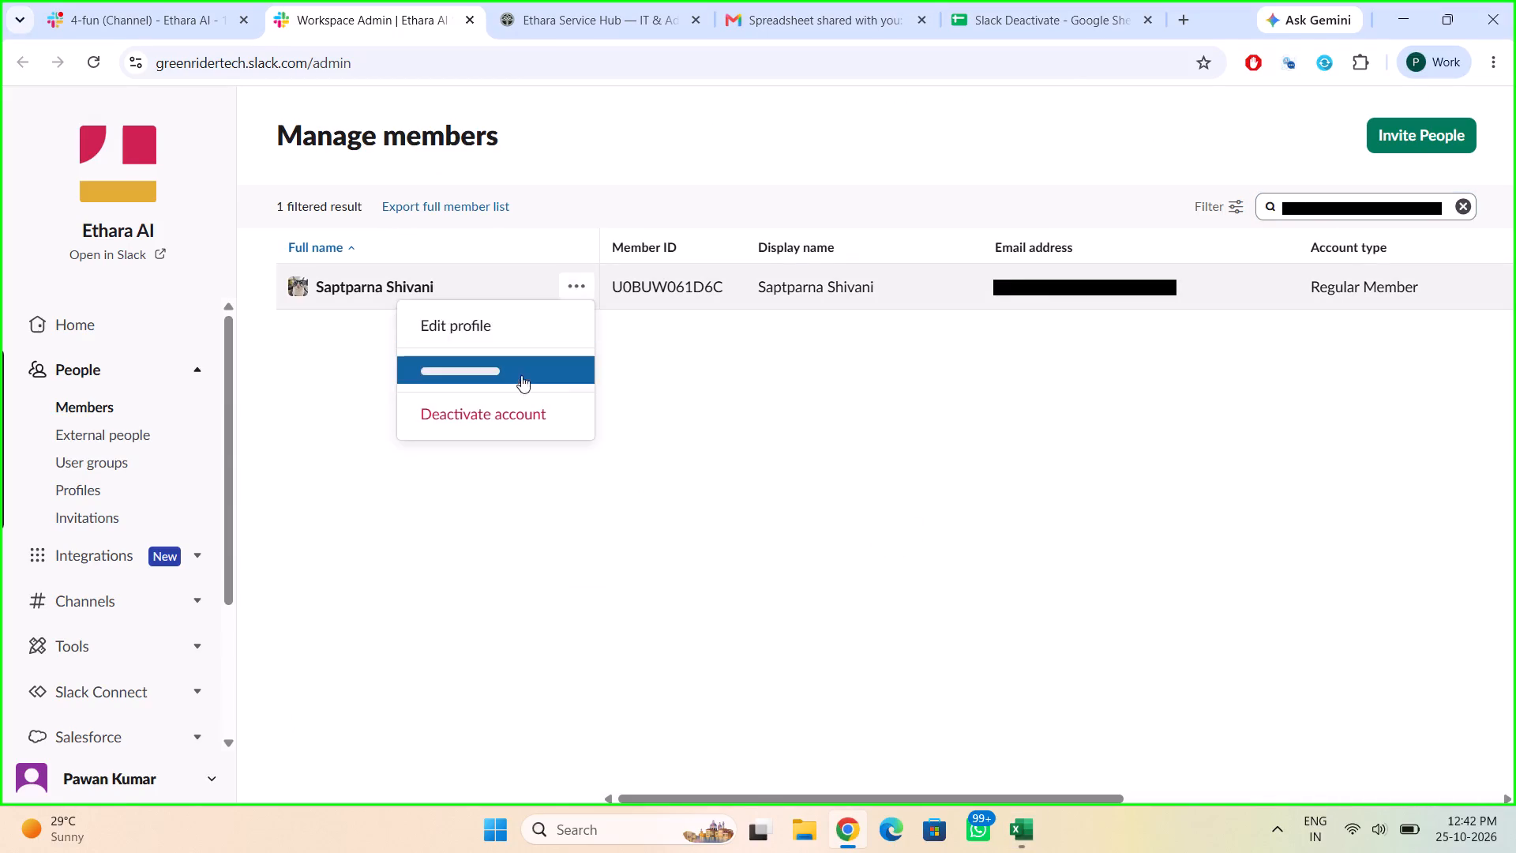